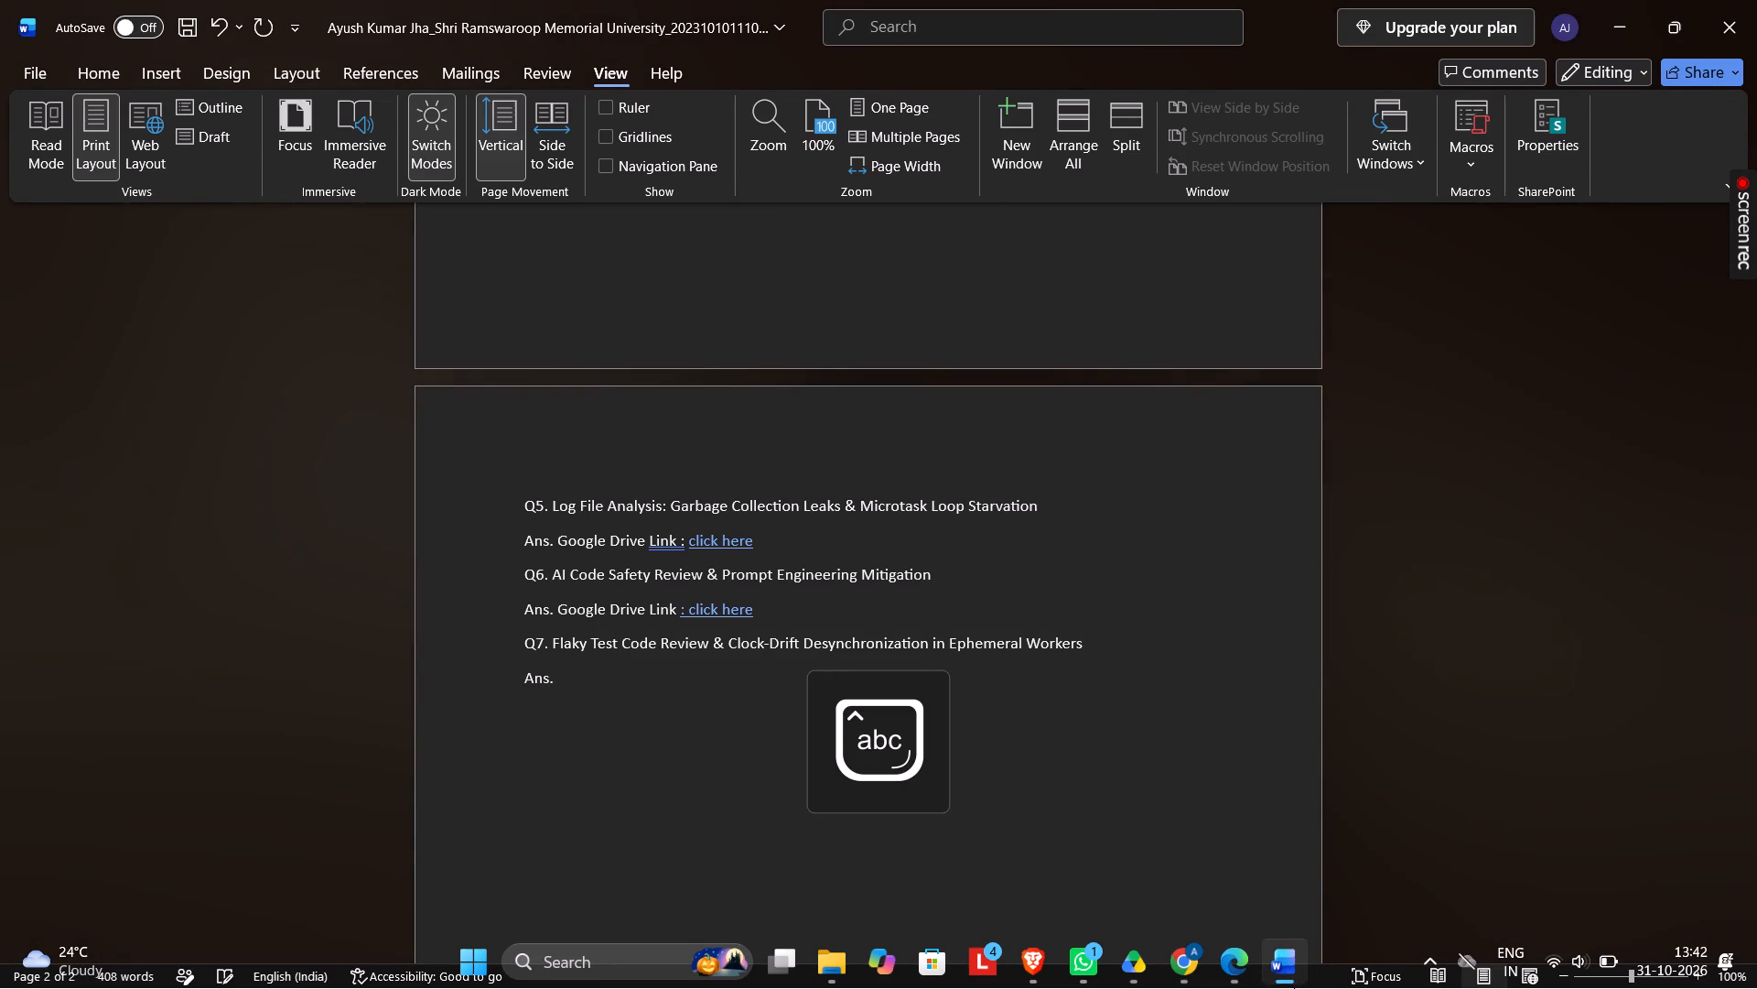
# Switch to Brave, skip forward in the YouTube video, browse its timeline transcript and close it.
pyautogui.click(1030, 969)
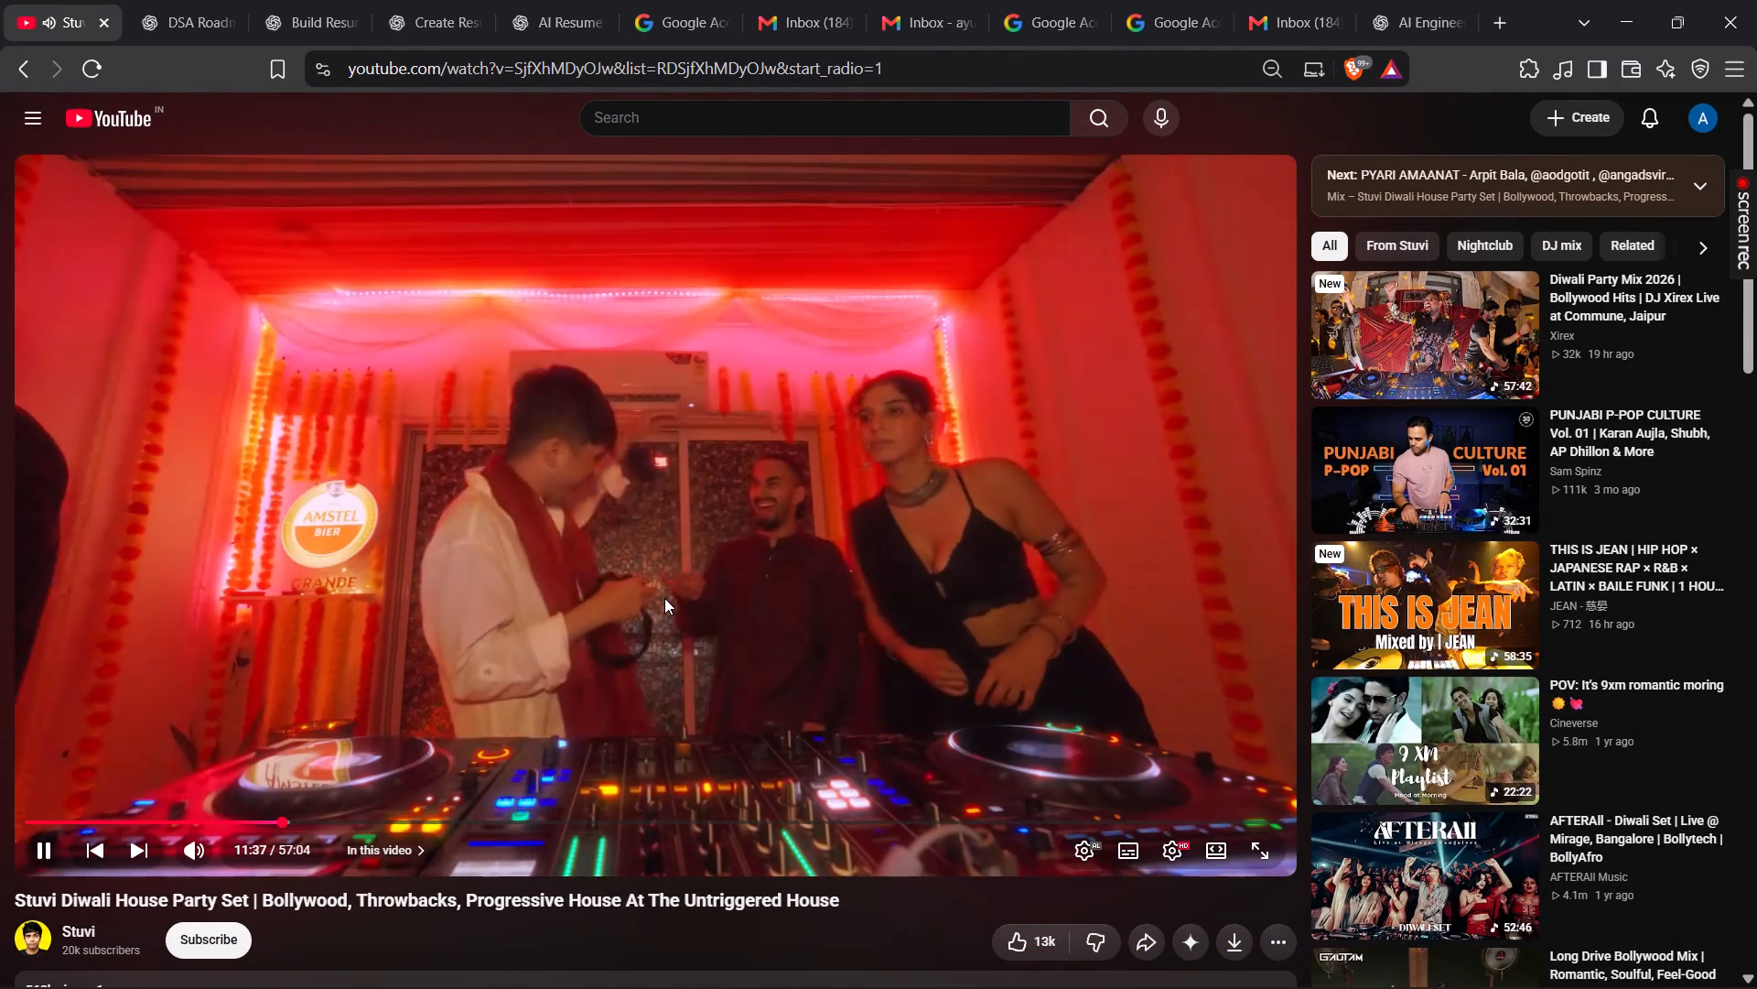
pyautogui.press('Right')
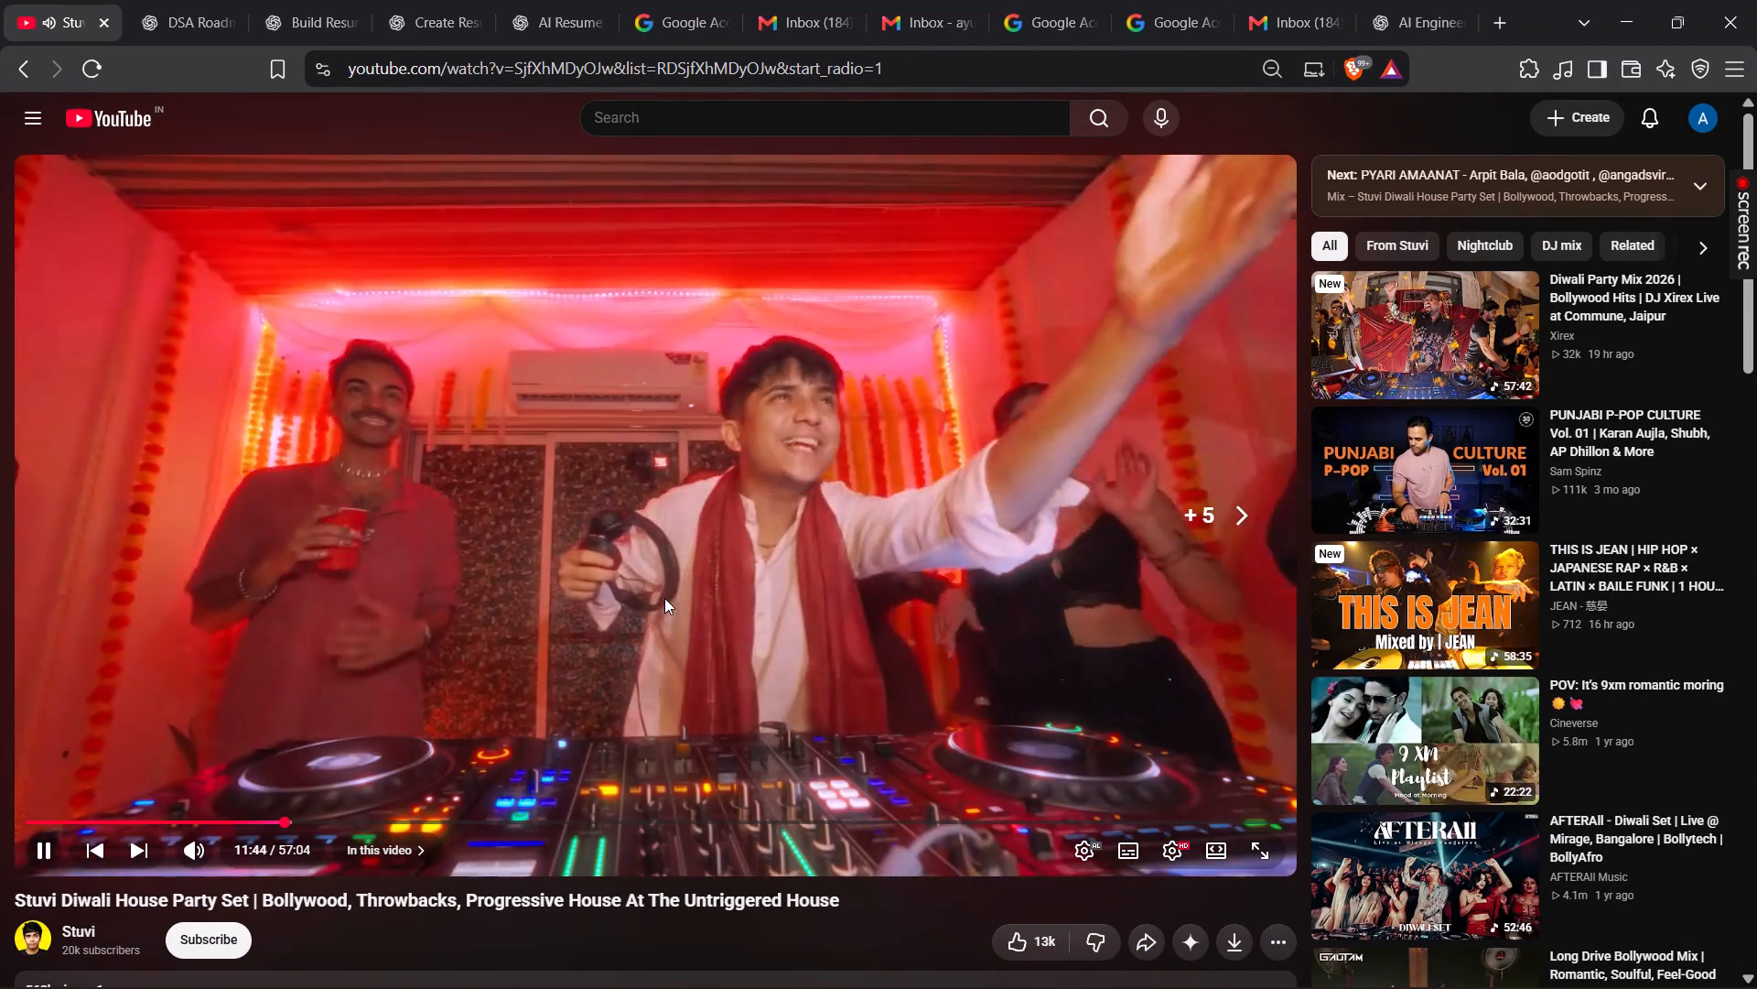
pyautogui.press('Right')
pyautogui.press('Right')
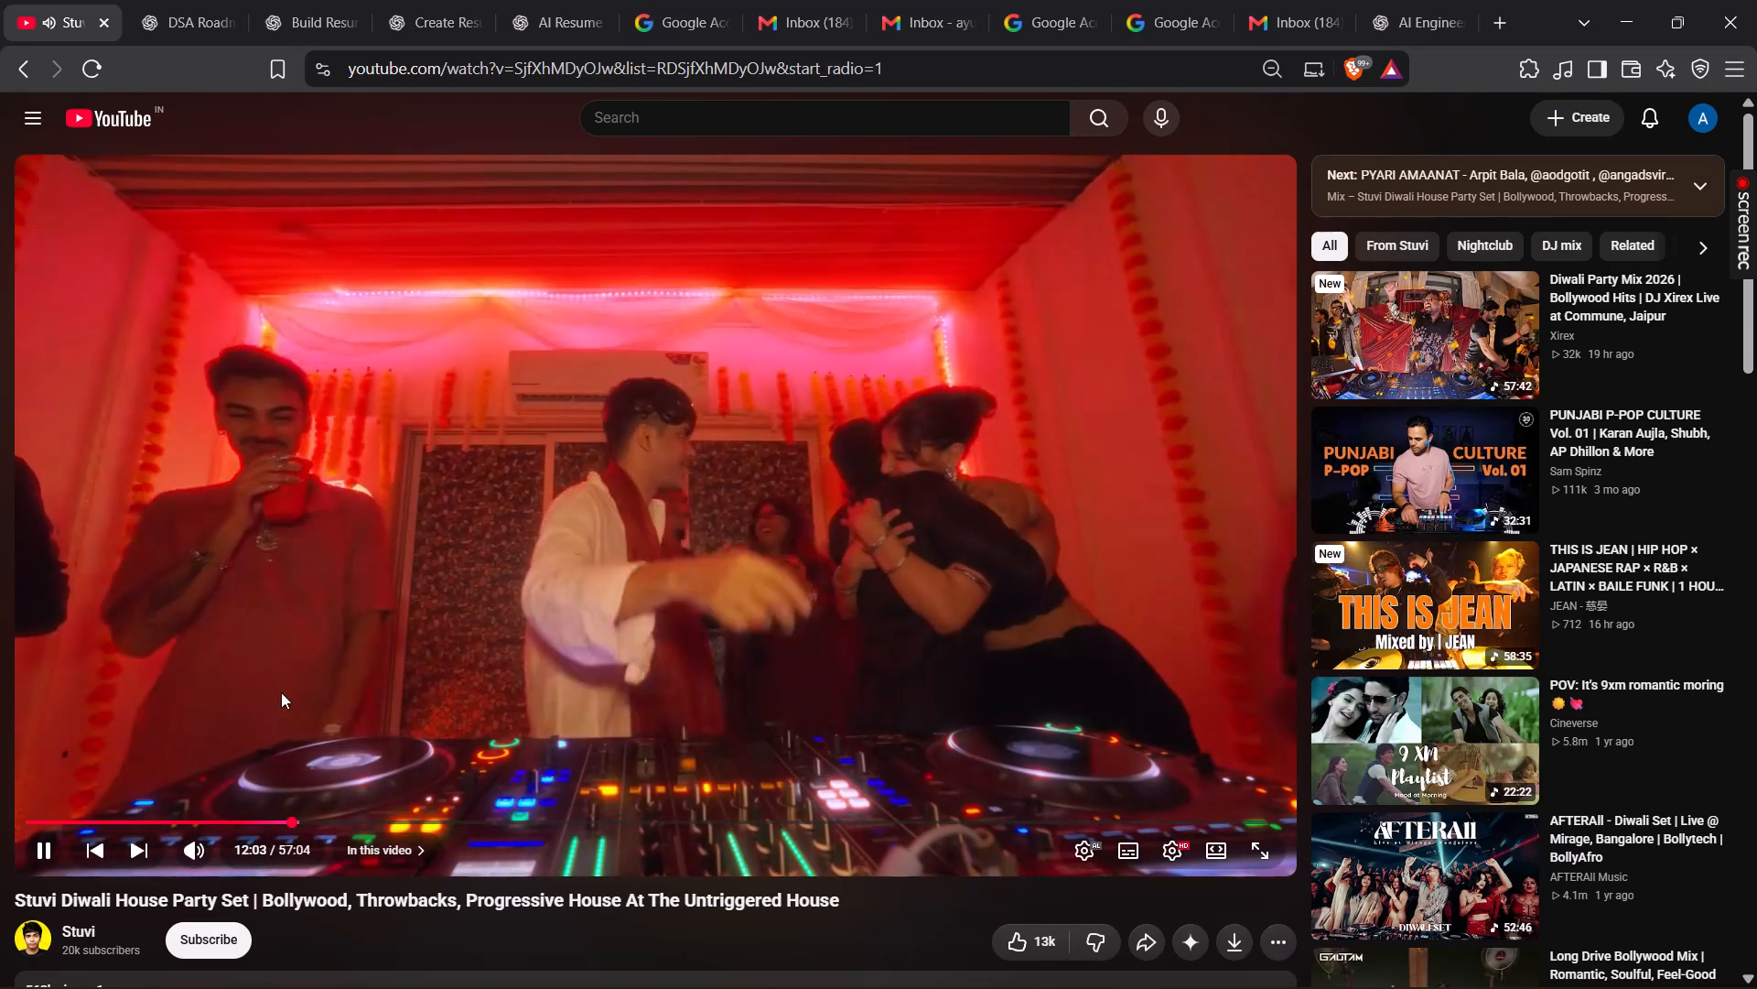
pyautogui.click(388, 848)
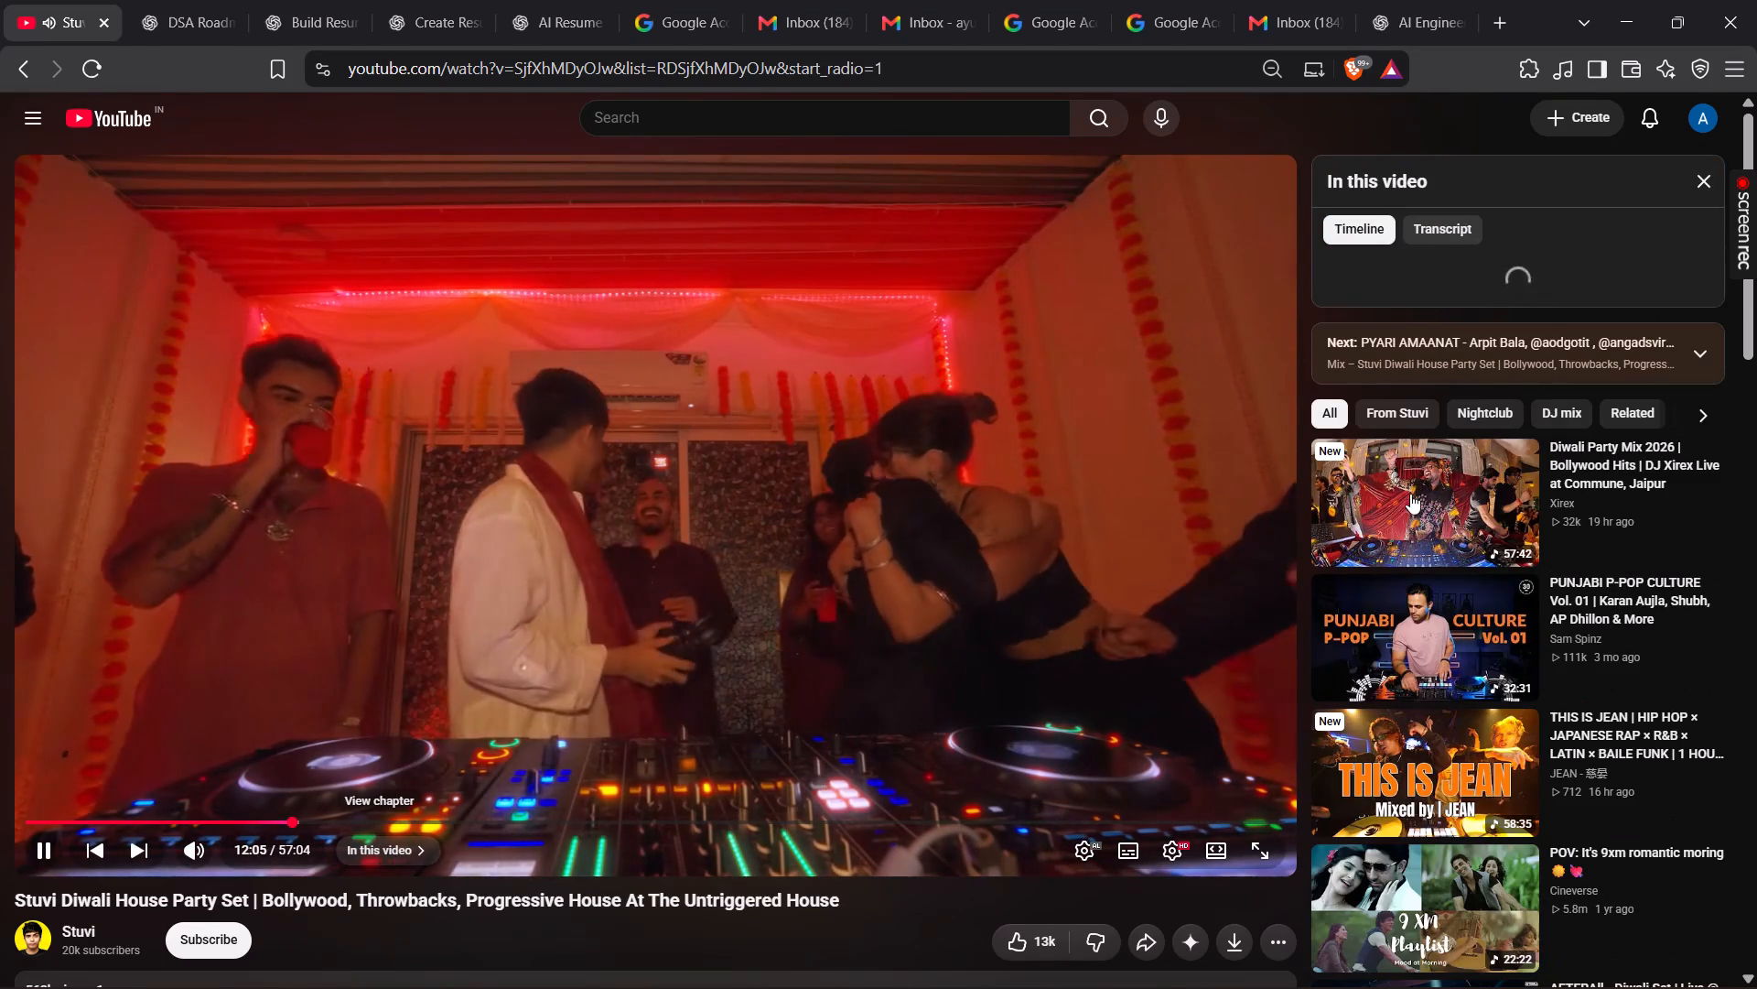
pyautogui.scroll(-11, 1412, 497)
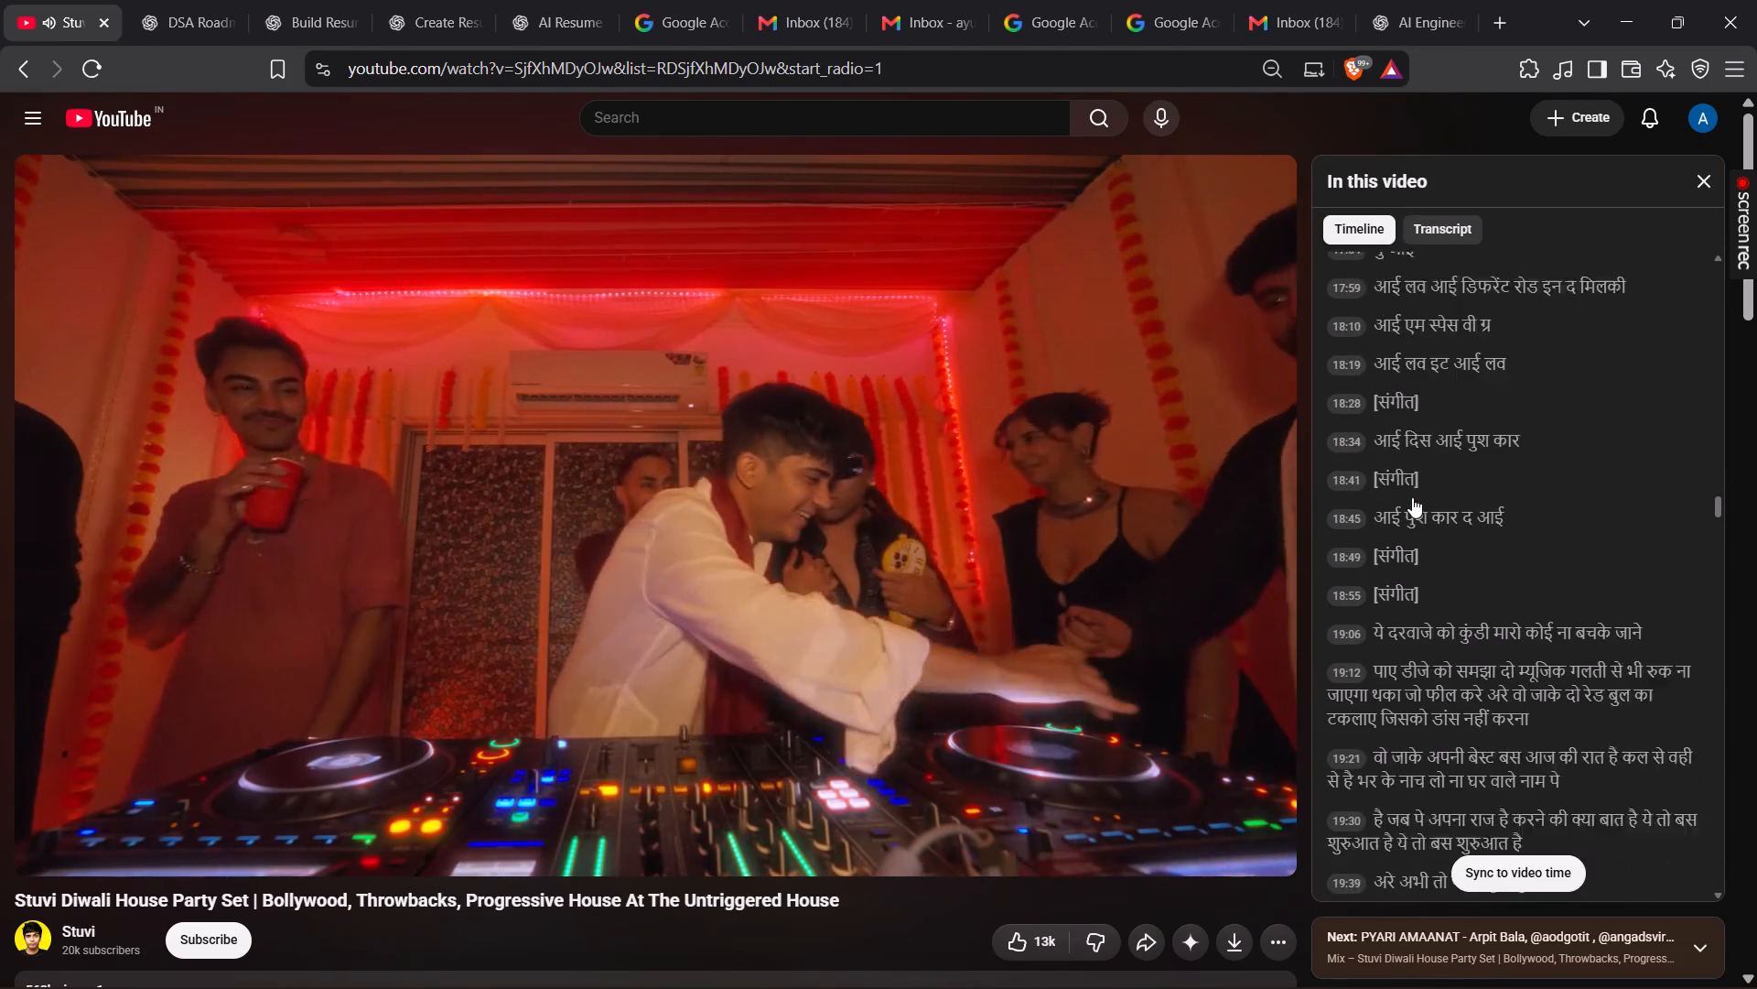
pyautogui.scroll(-5, 1412, 497)
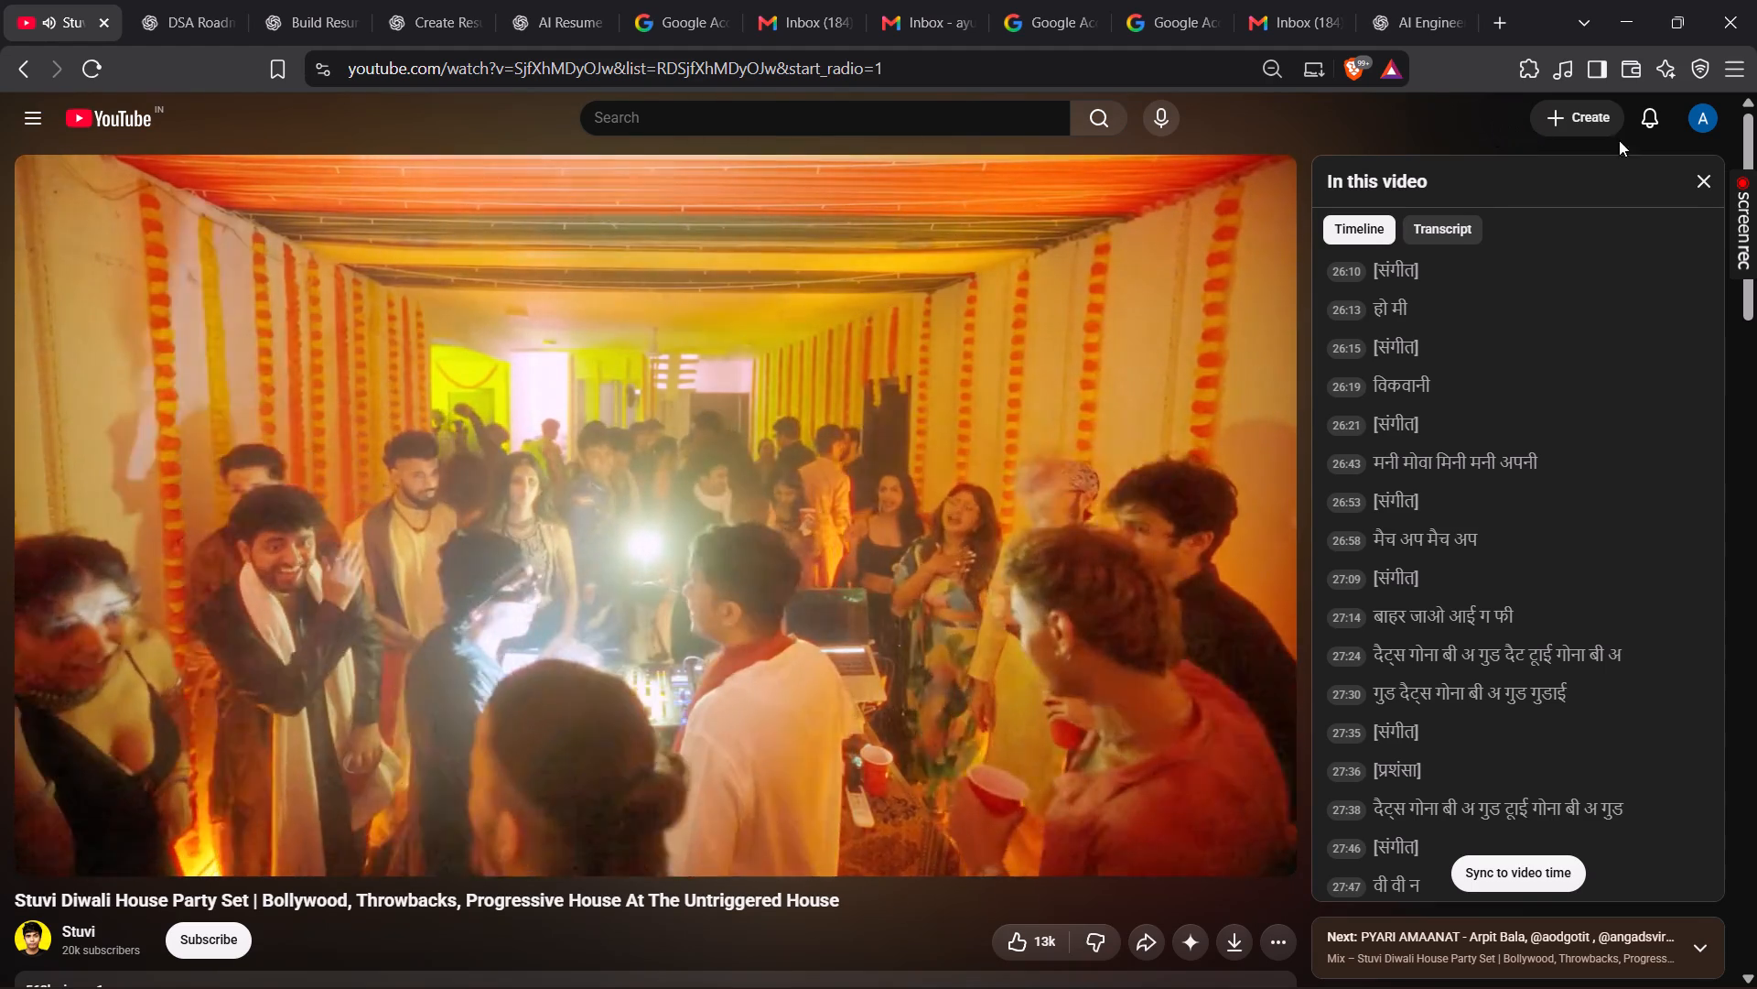
pyautogui.click(1703, 181)
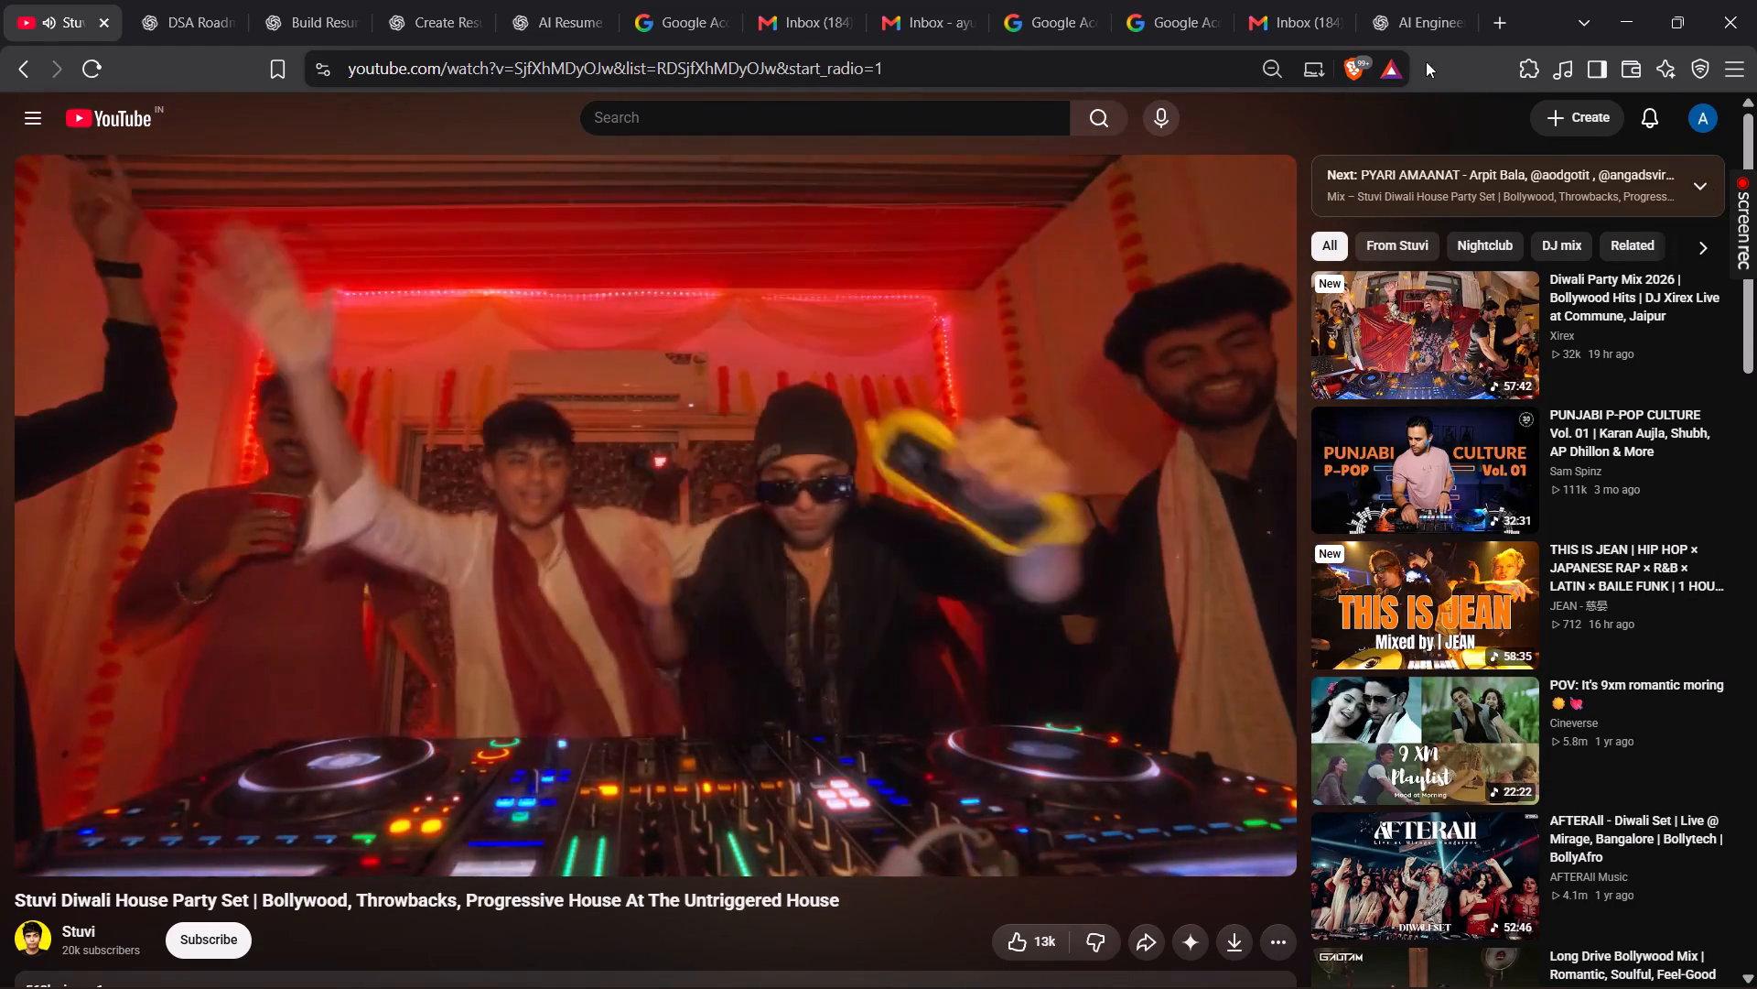
pyautogui.click(1607, 17)
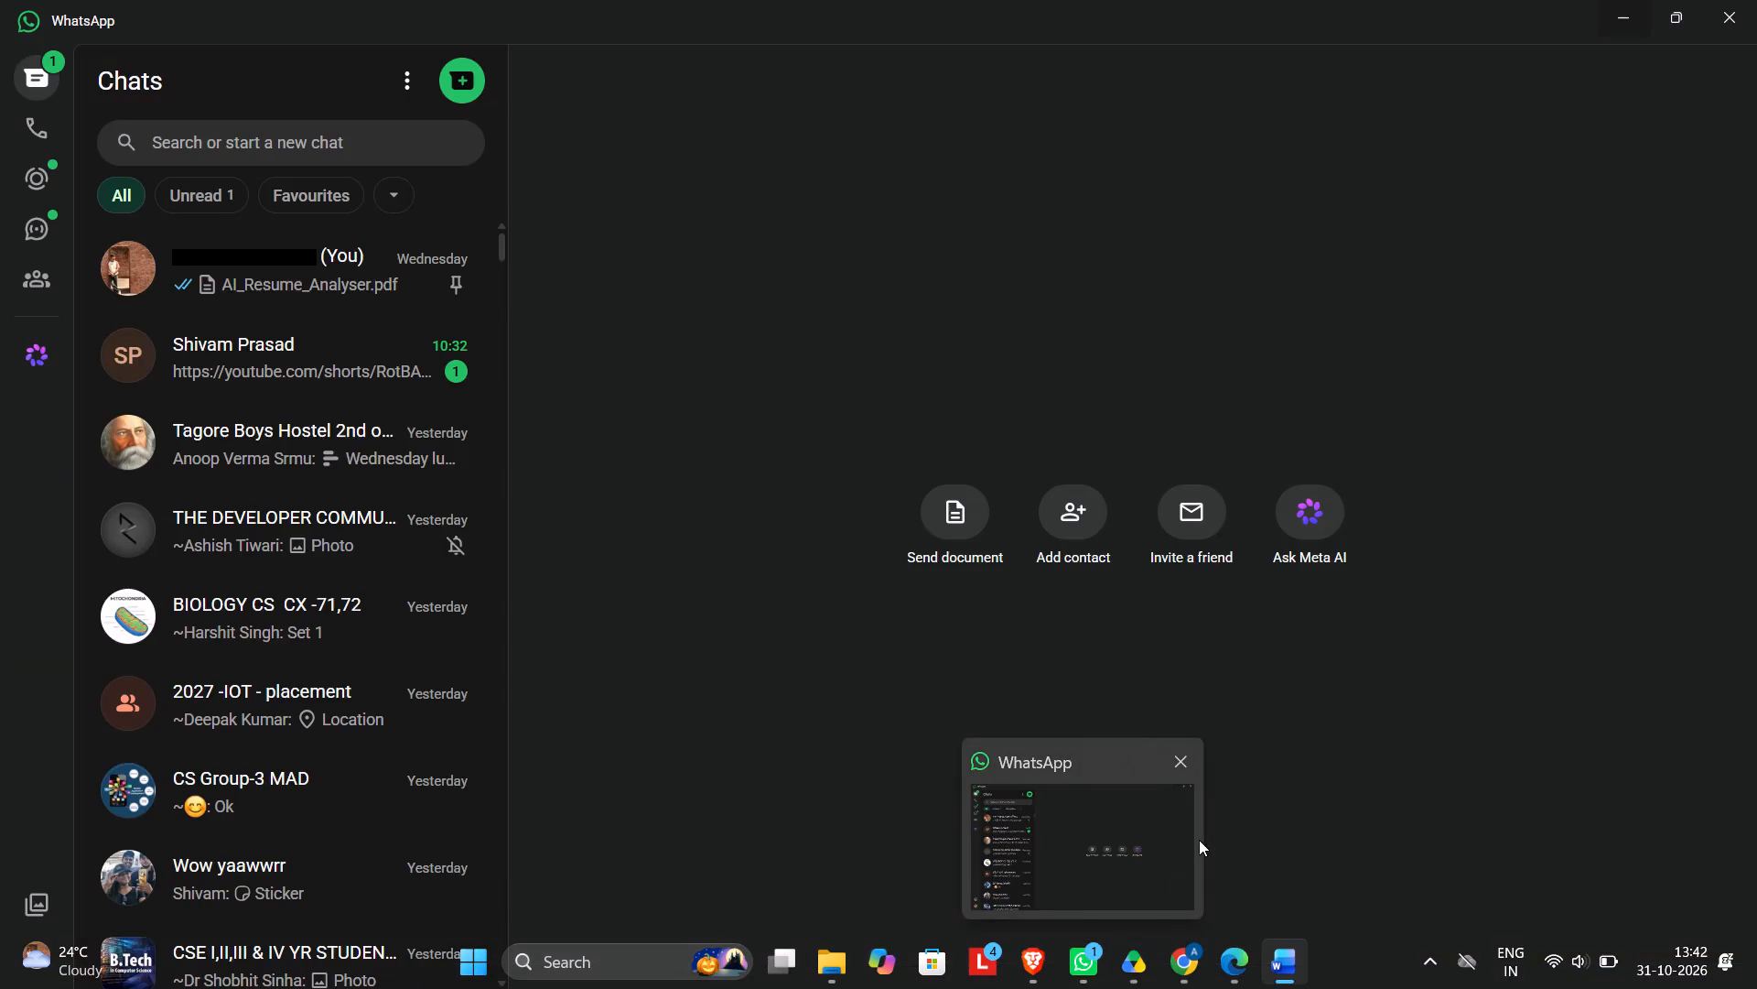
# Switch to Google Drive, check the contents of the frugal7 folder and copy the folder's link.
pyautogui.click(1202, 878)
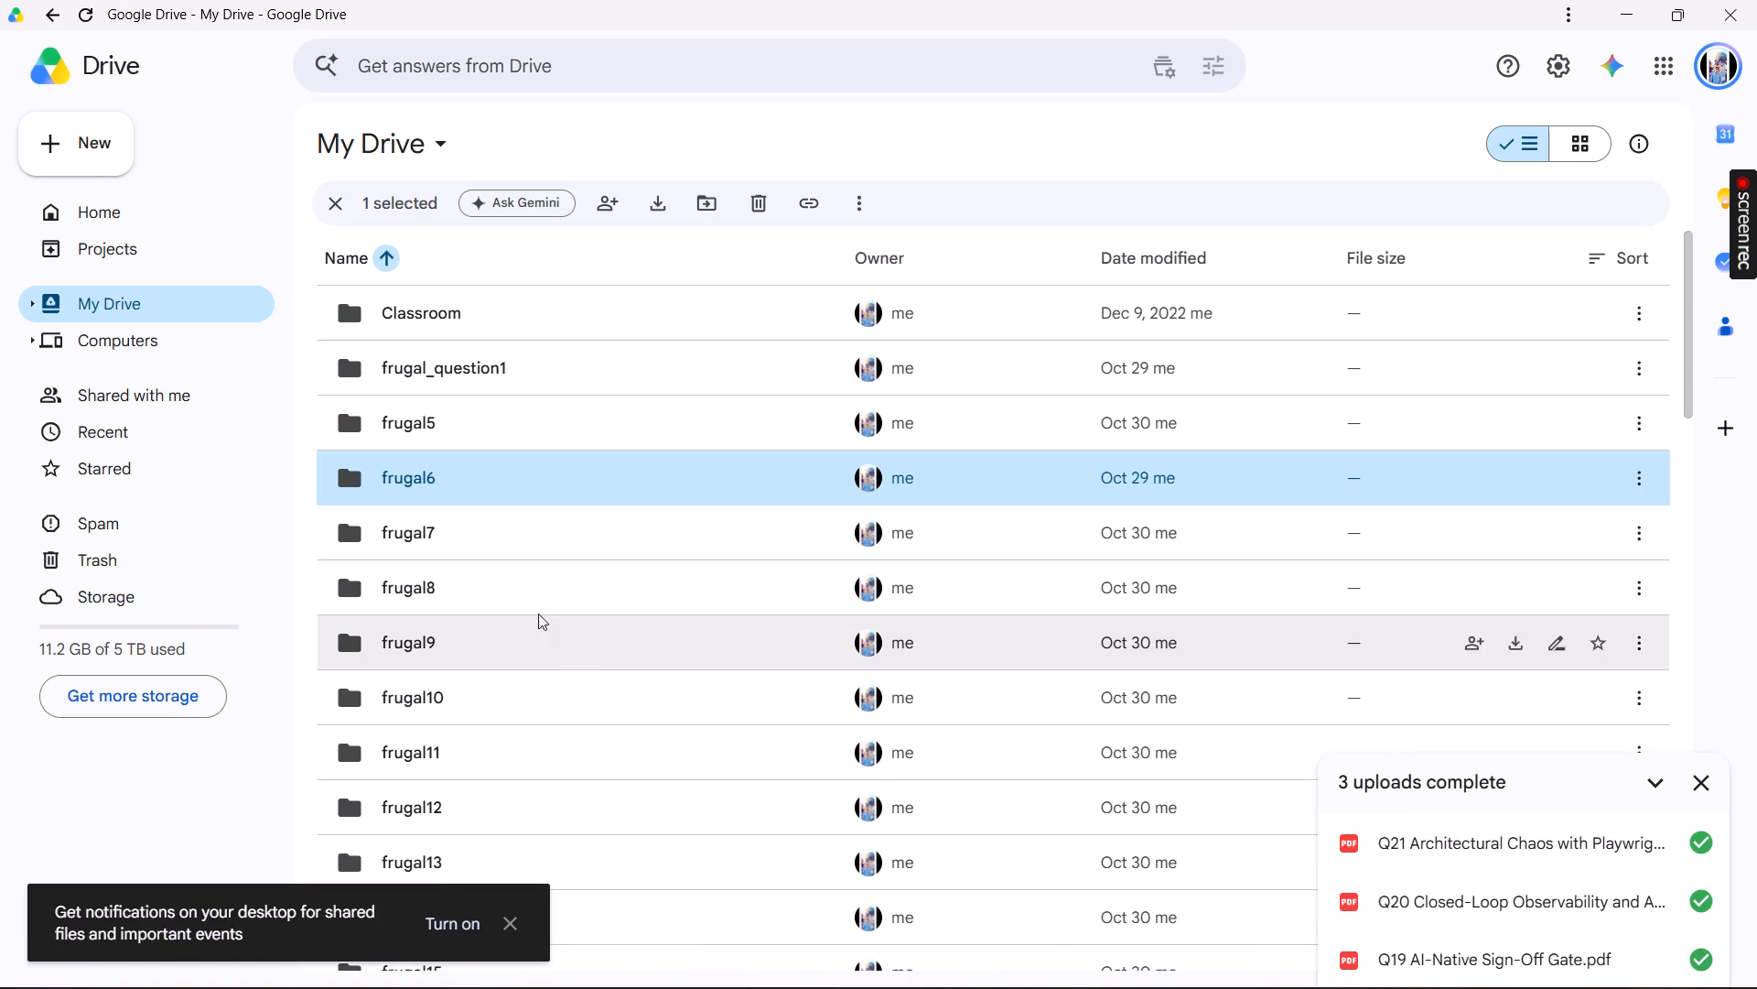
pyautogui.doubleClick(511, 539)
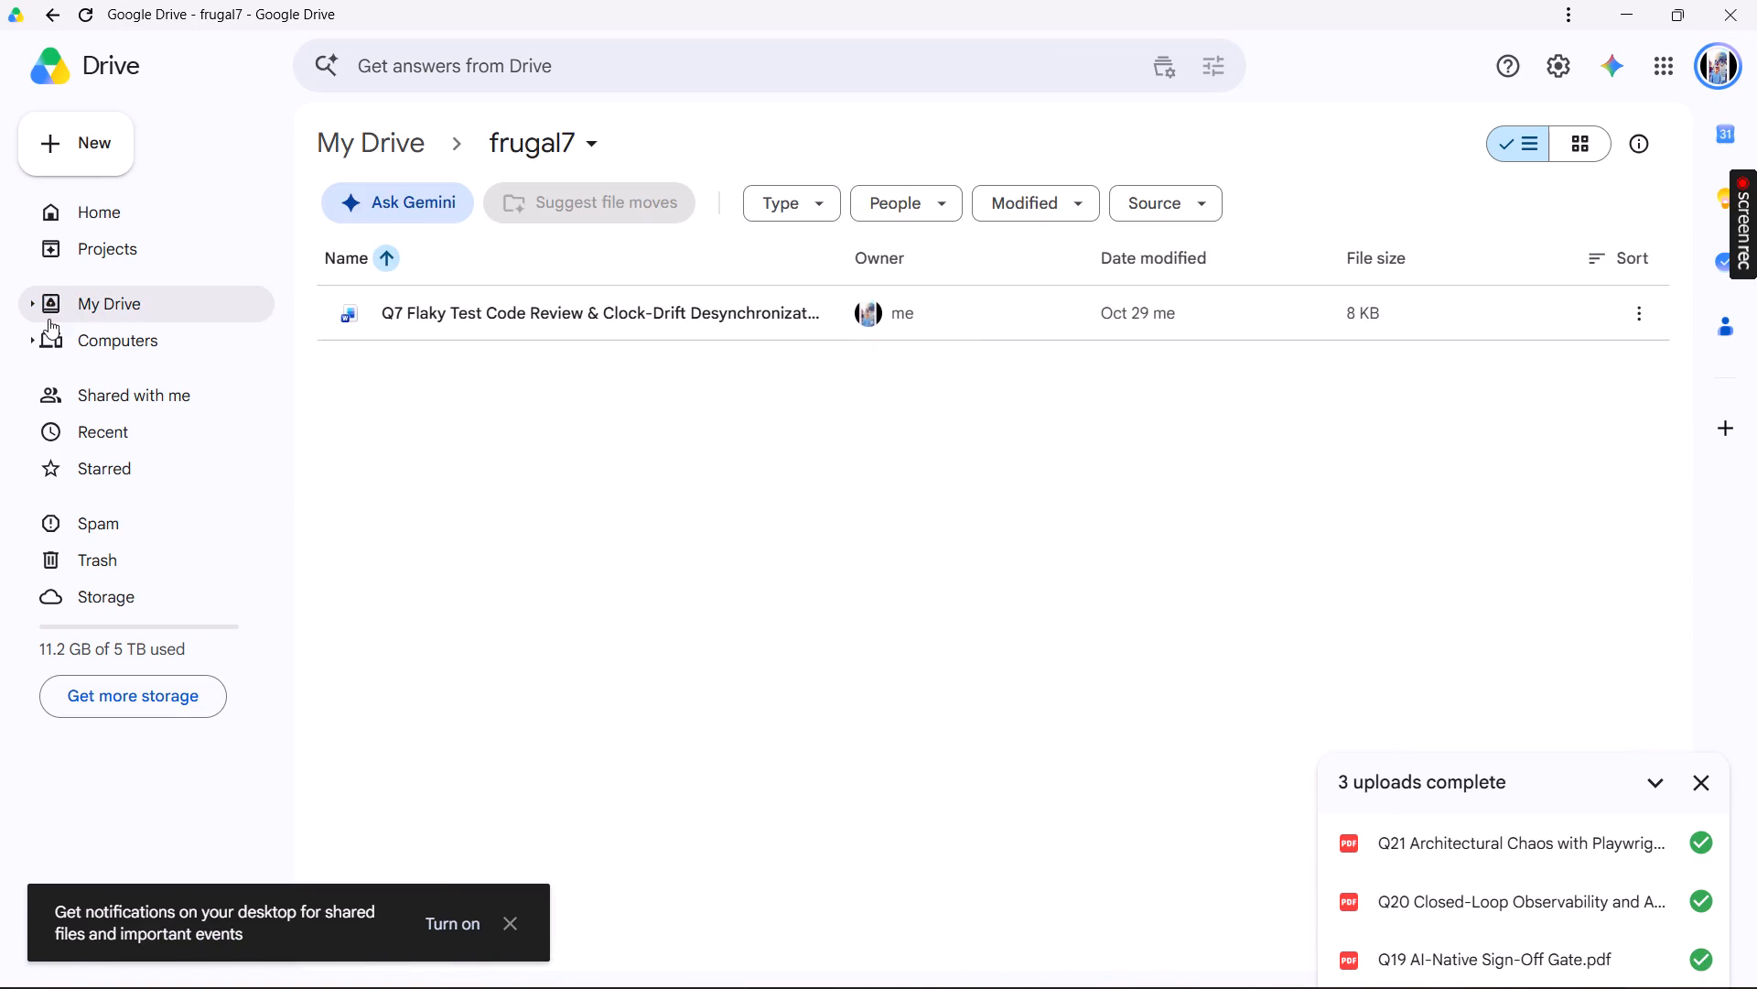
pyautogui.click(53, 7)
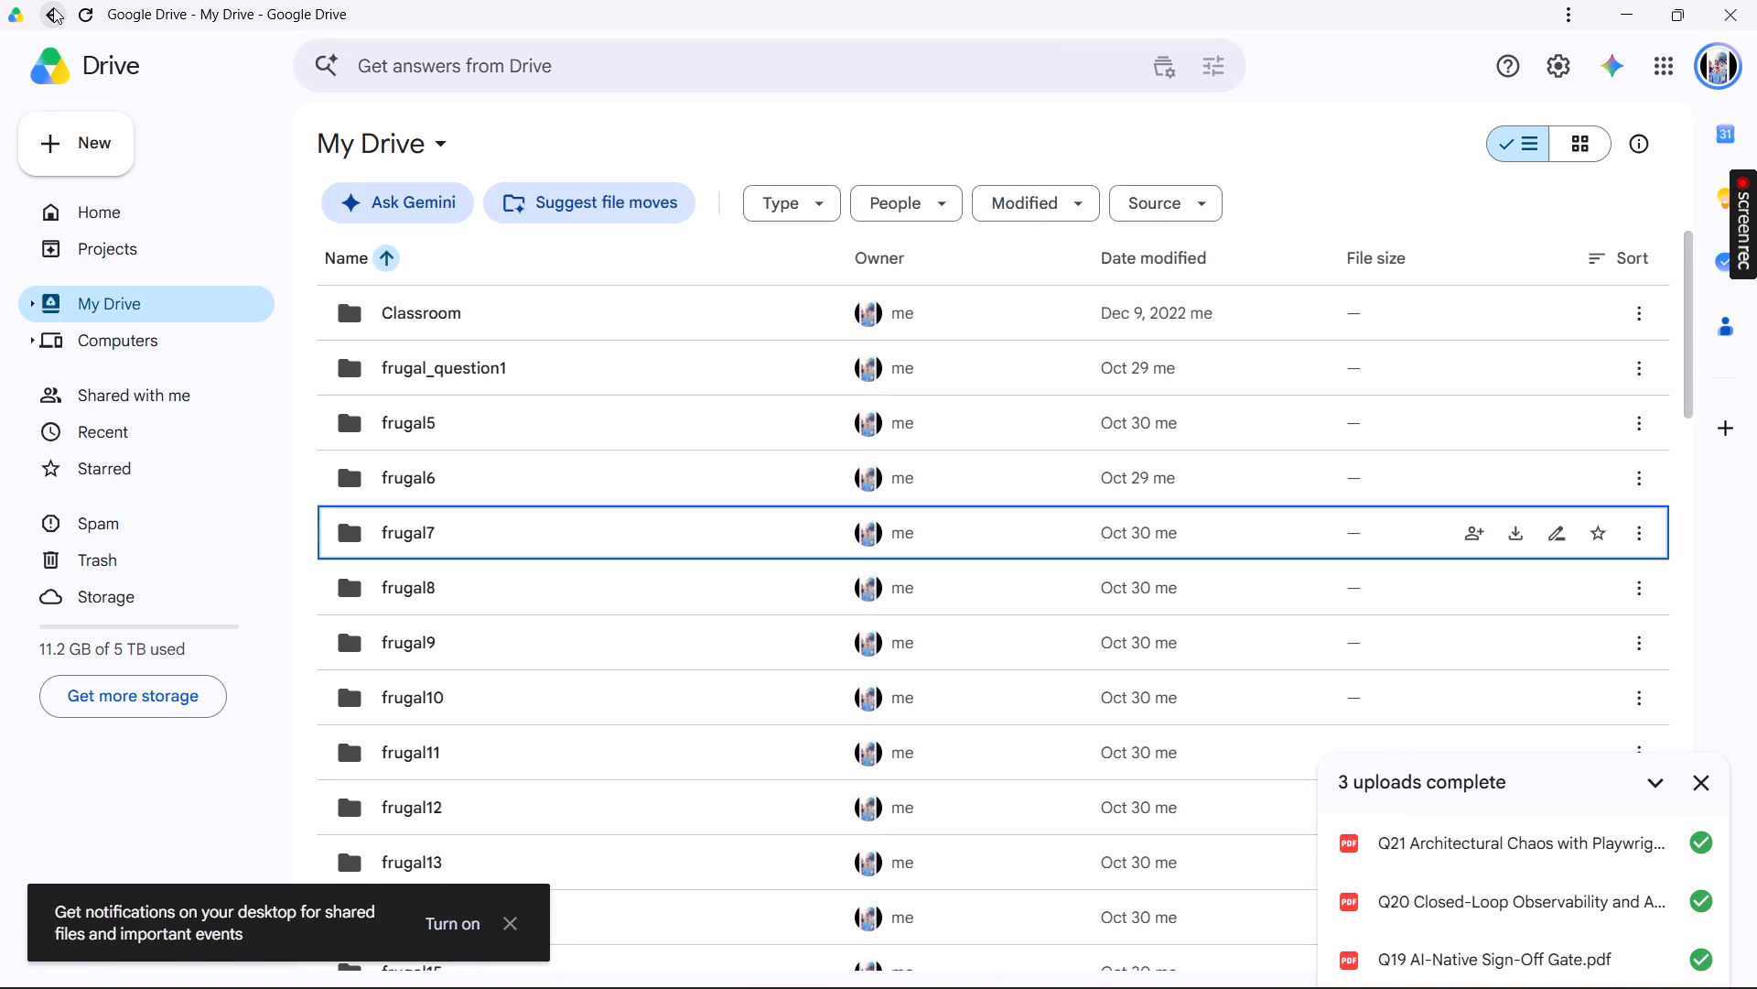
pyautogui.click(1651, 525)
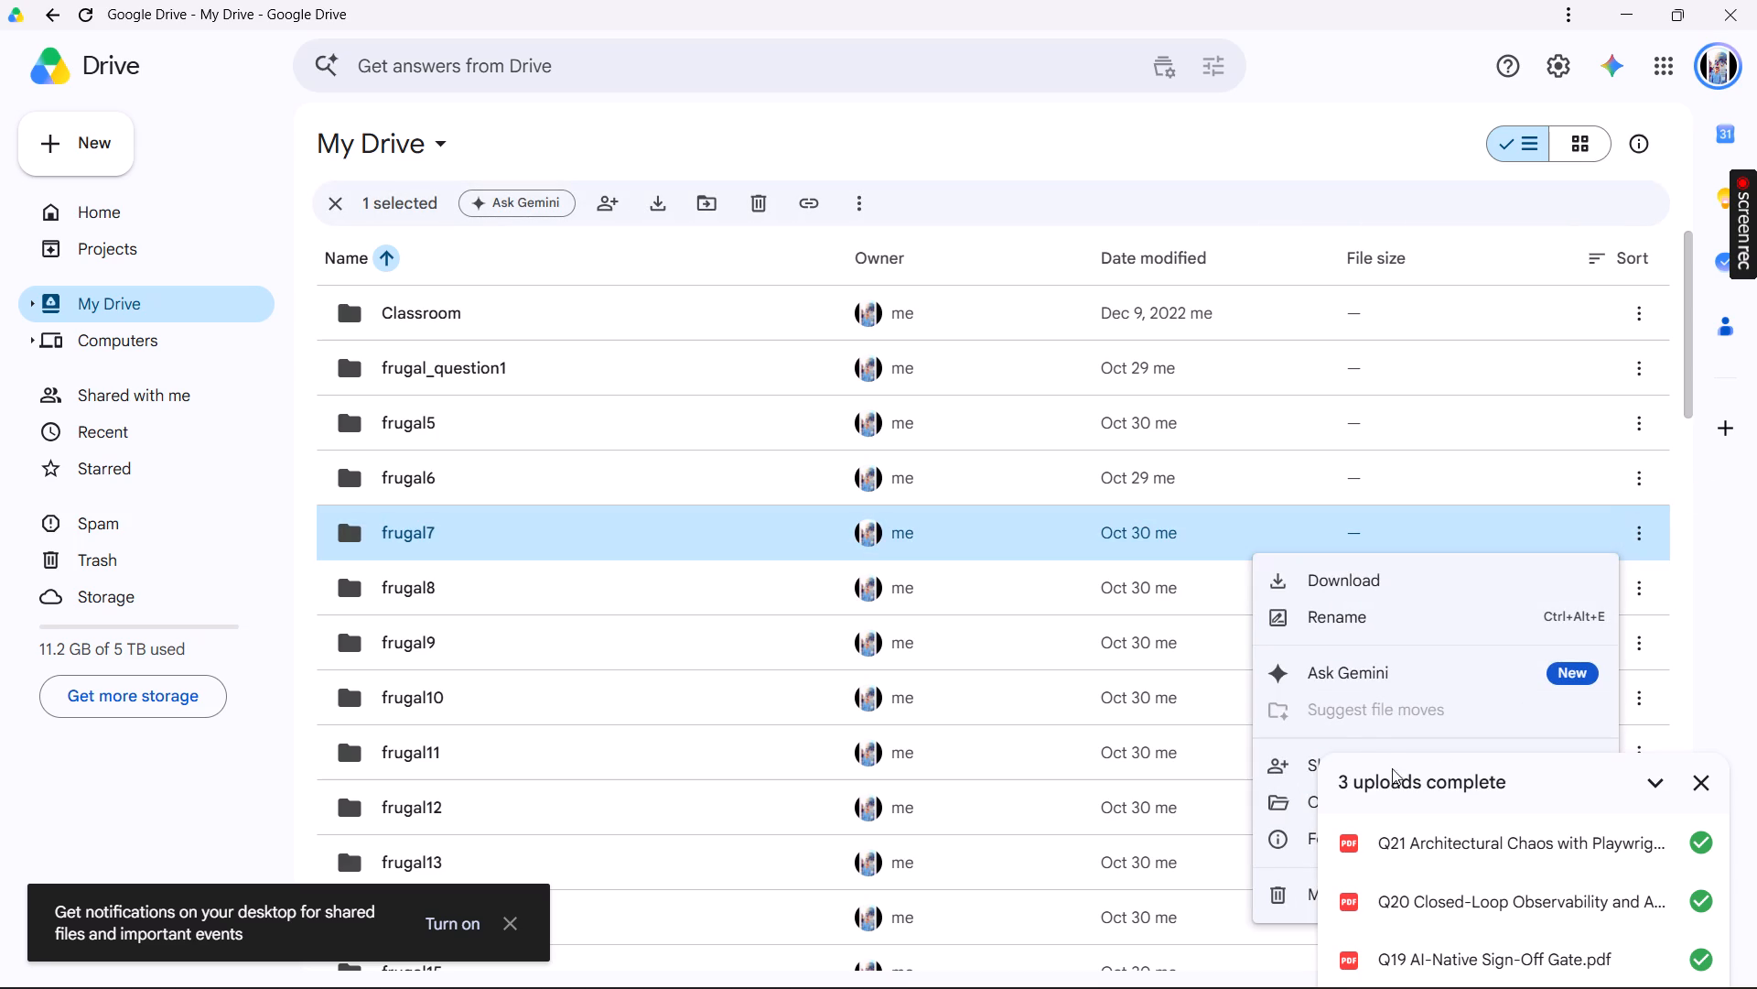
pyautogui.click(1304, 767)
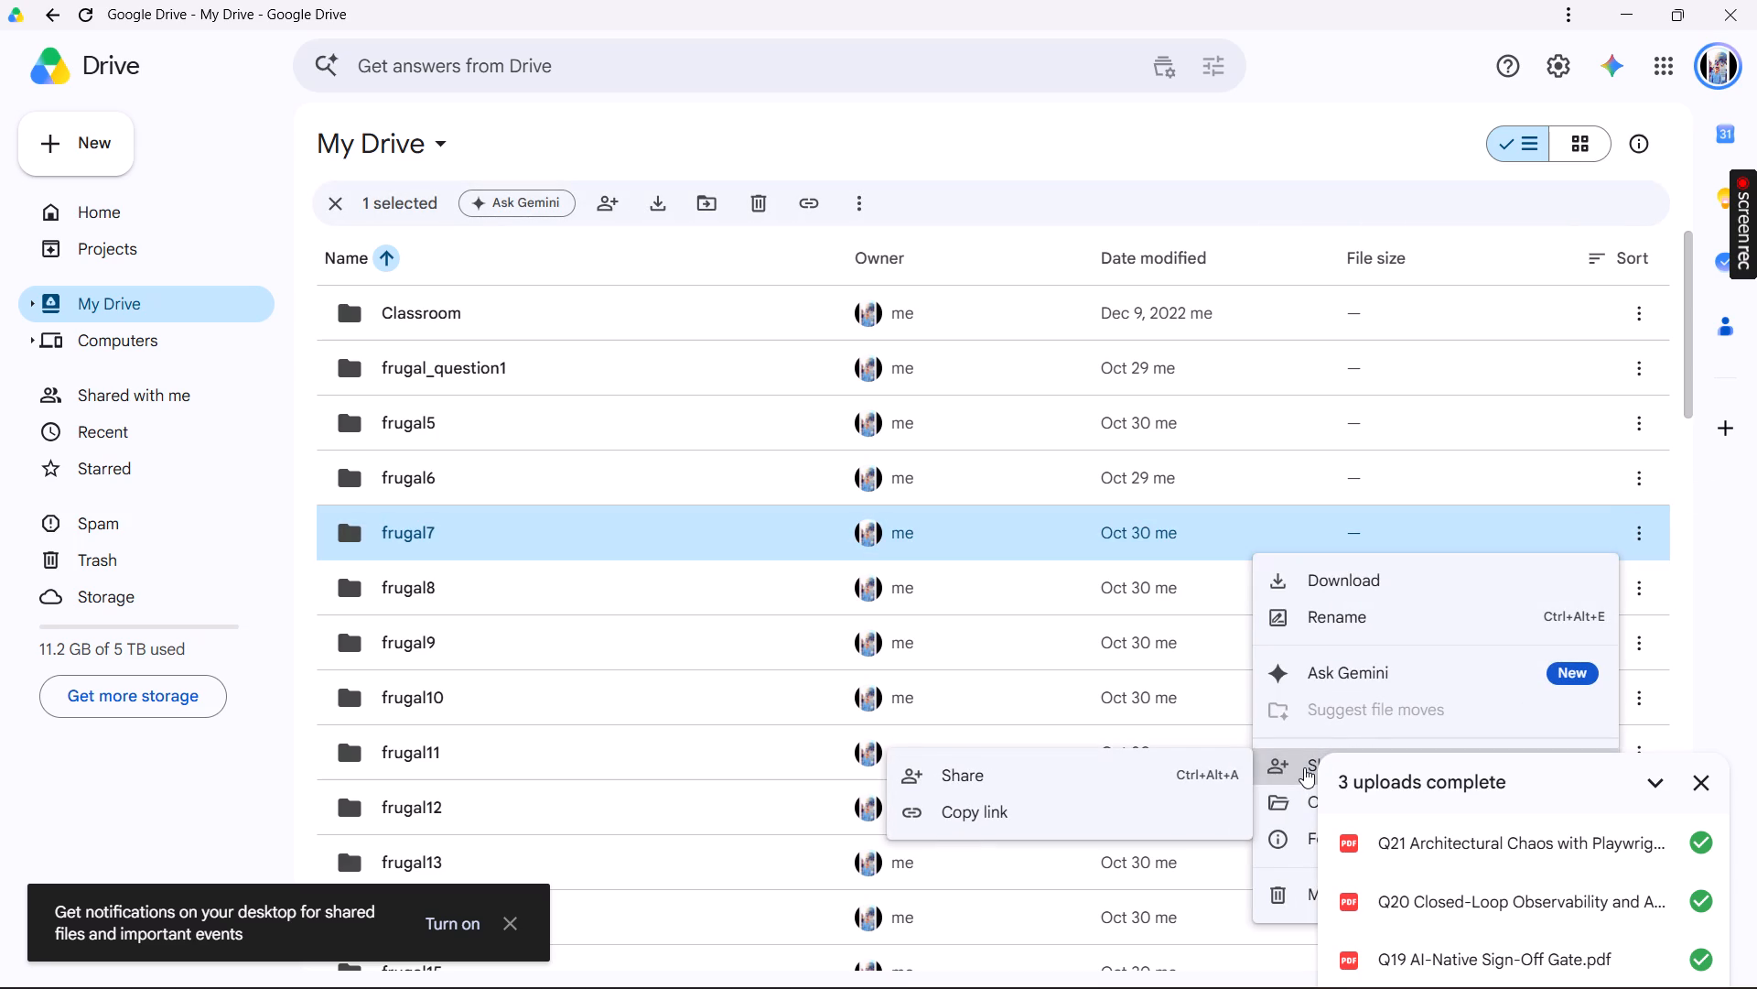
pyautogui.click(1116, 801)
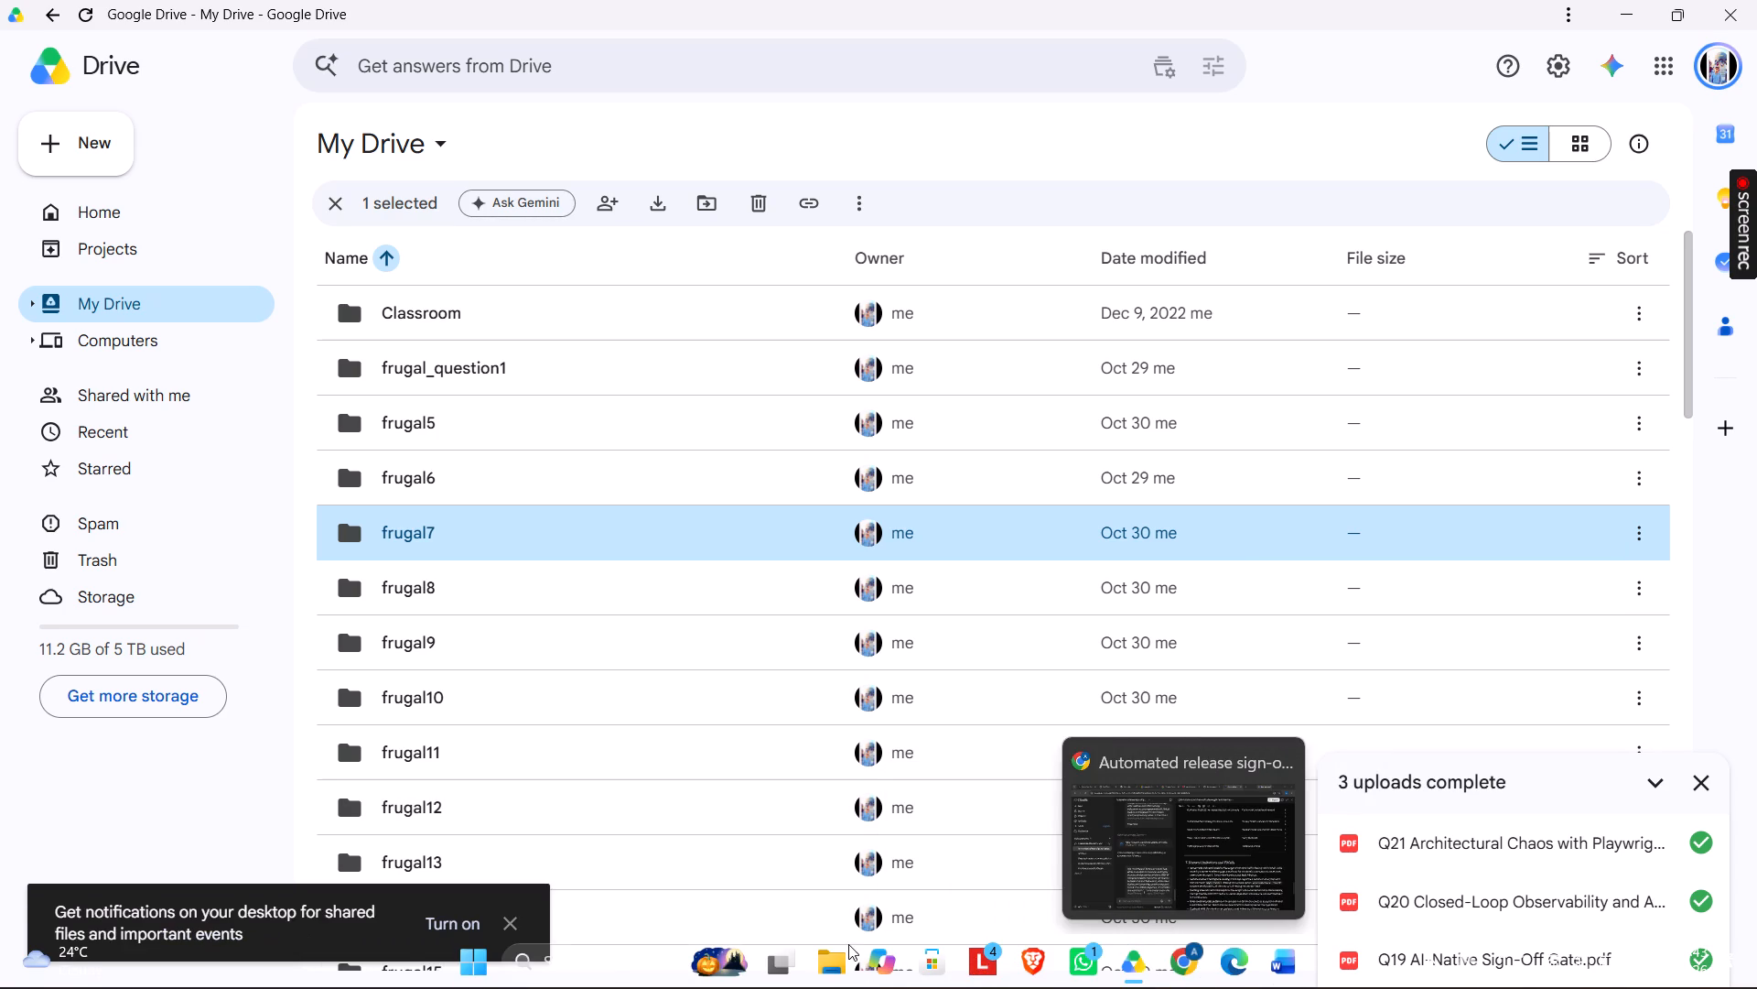
# Switch to Word and complete the Q7 answer line with ". Google Drive Link : click here", reusing the label from the Q6 answer.
pyautogui.click(1288, 969)
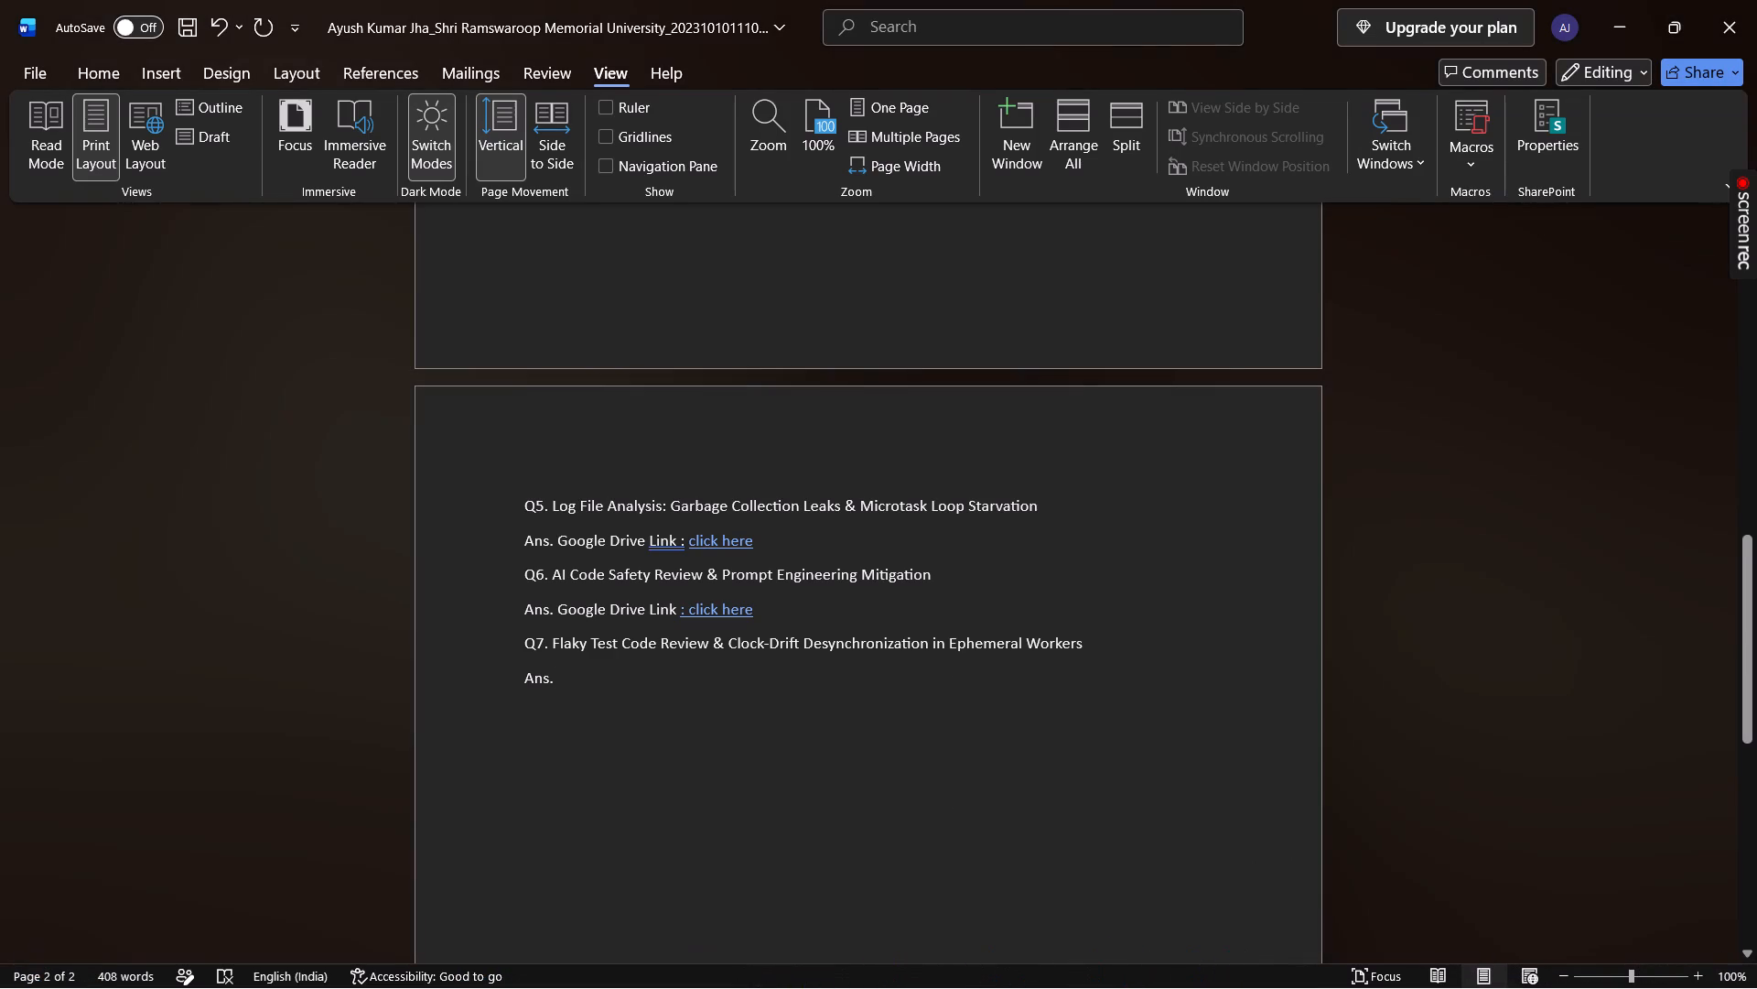
pyautogui.press('BackSpace')
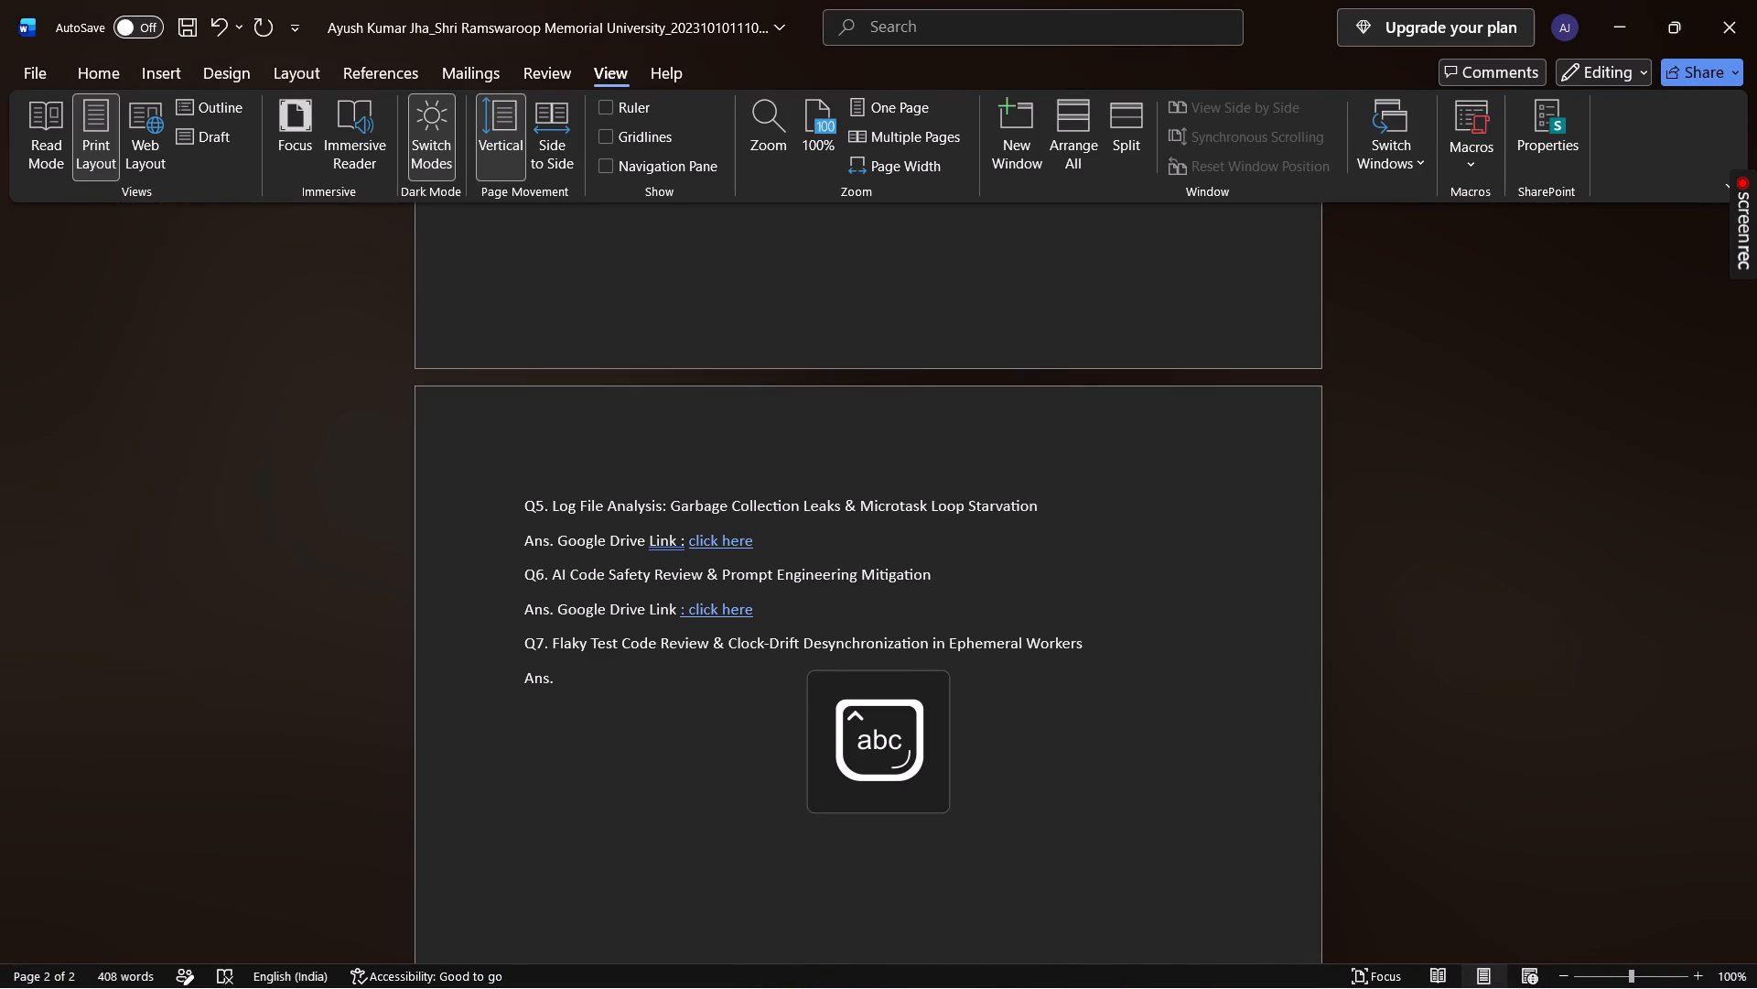
pyautogui.moveTo(554, 601); pyautogui.dragTo(663, 600)
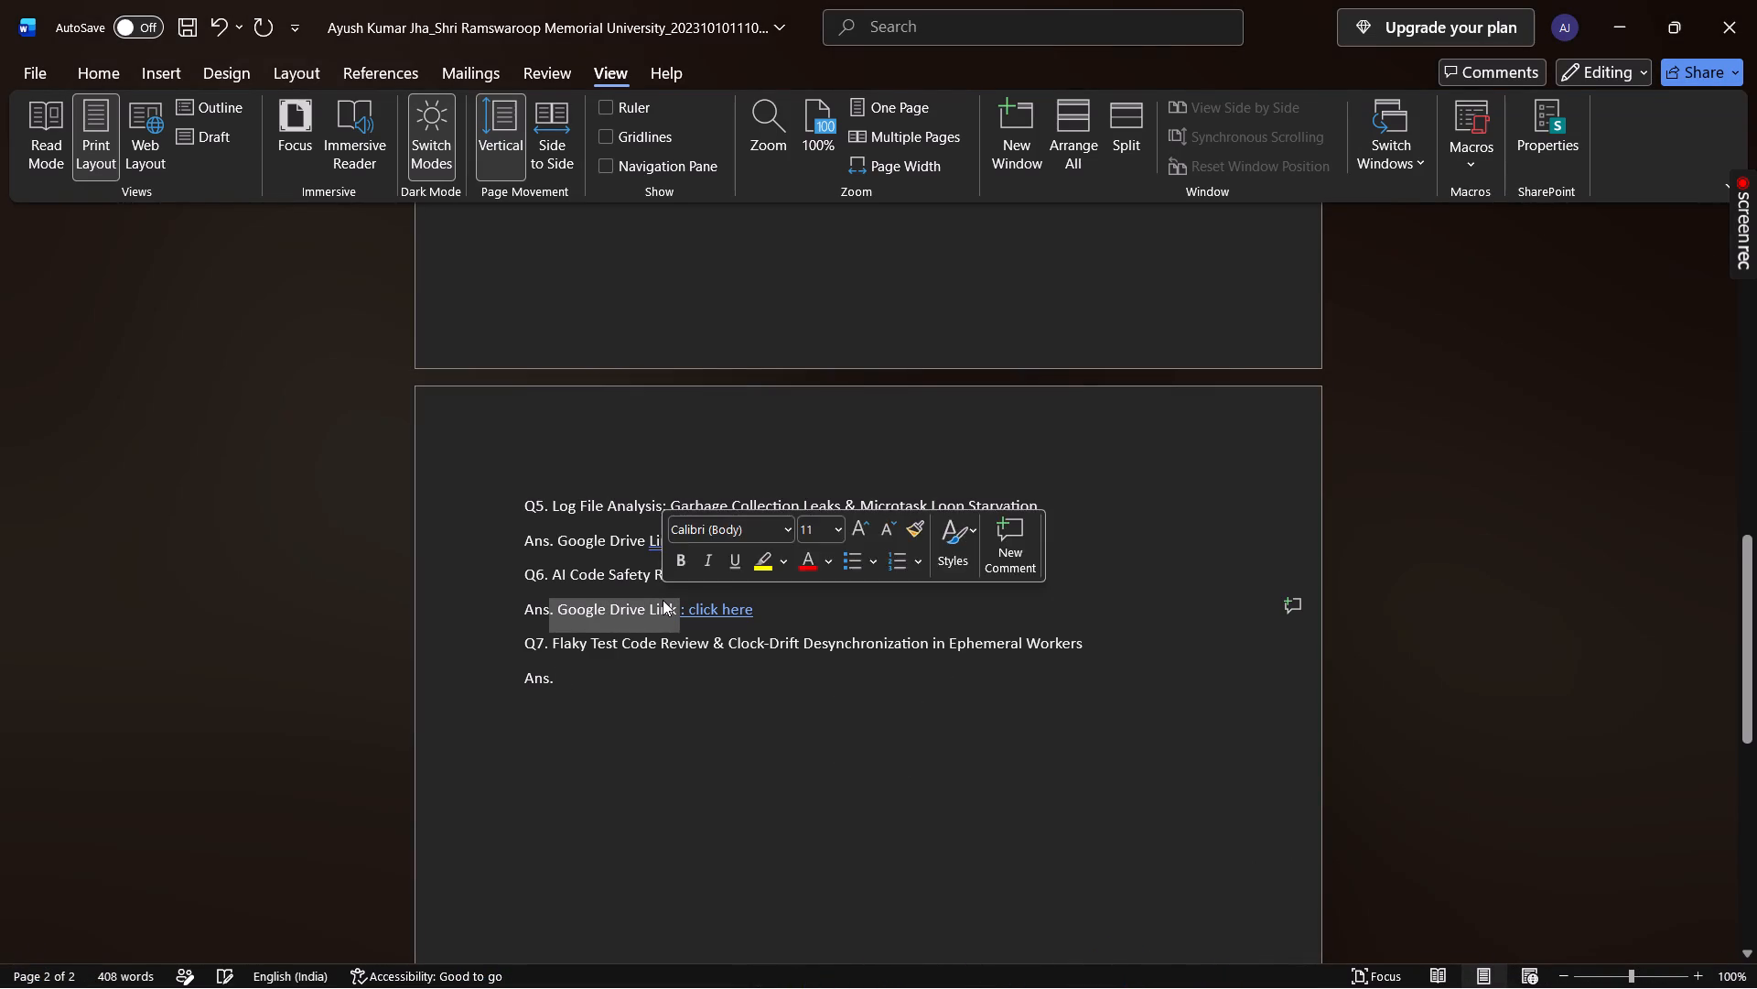
pyautogui.hotkey('ctrl', 'c')
pyautogui.click(619, 685)
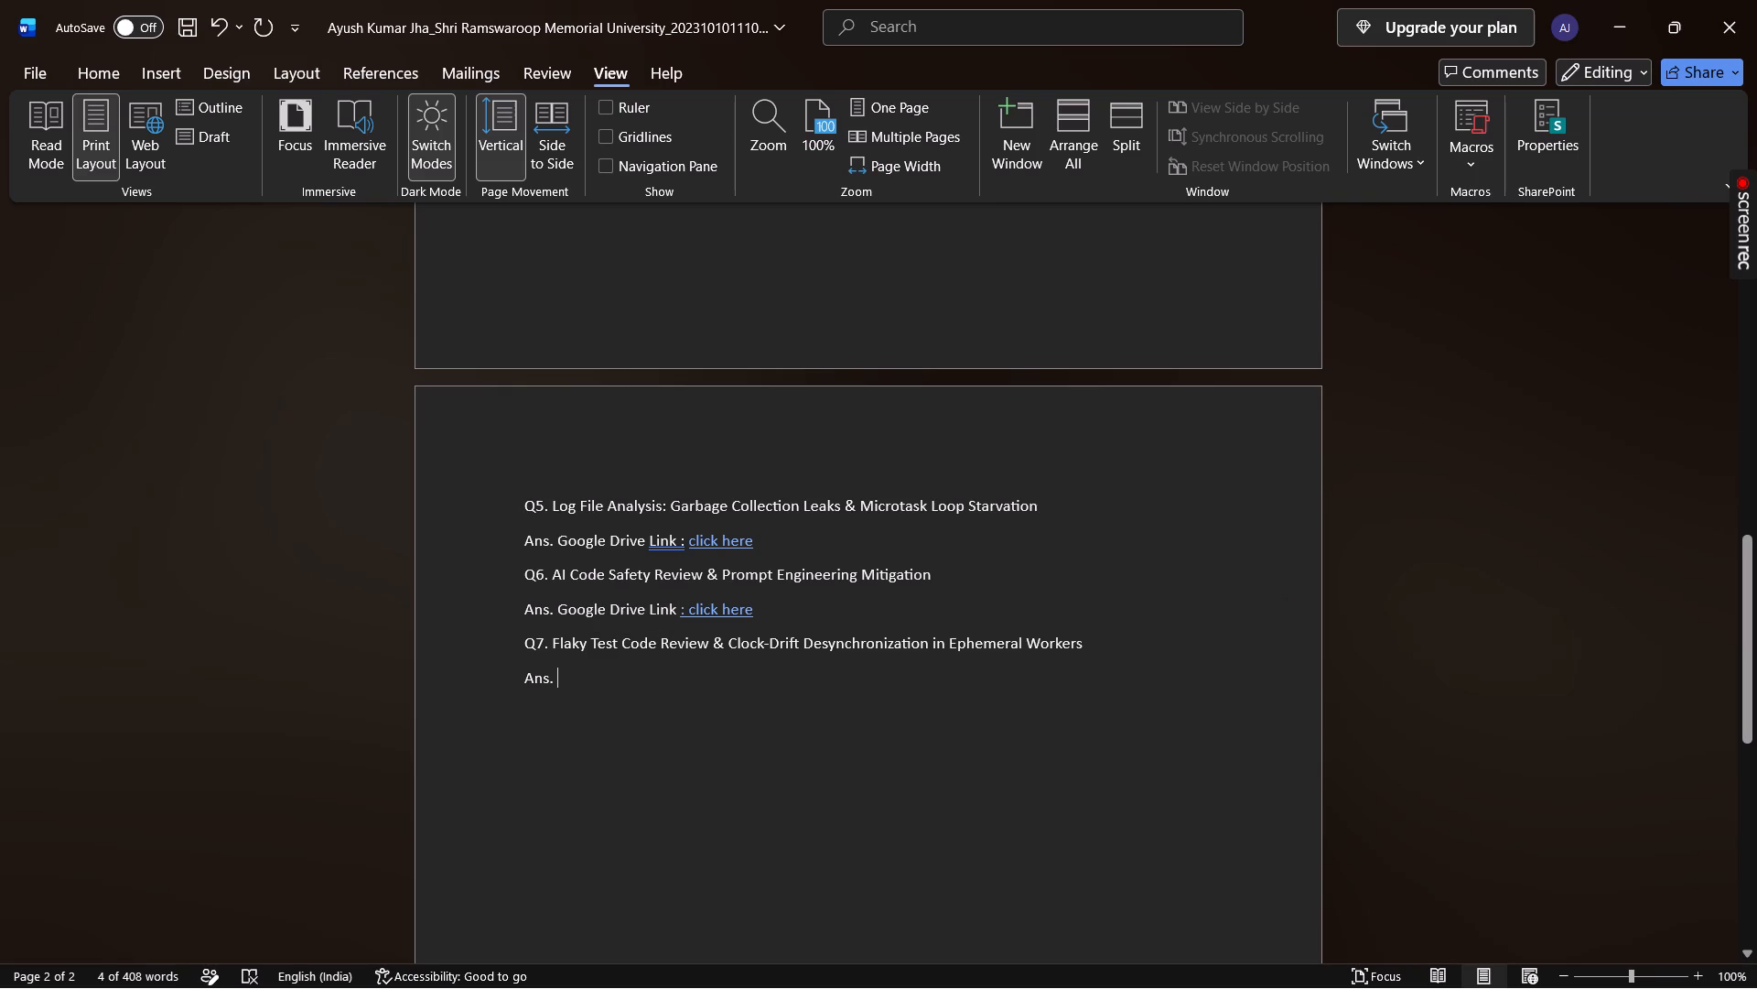
pyautogui.hotkey('ctrl', 'v')
pyautogui.press('space')
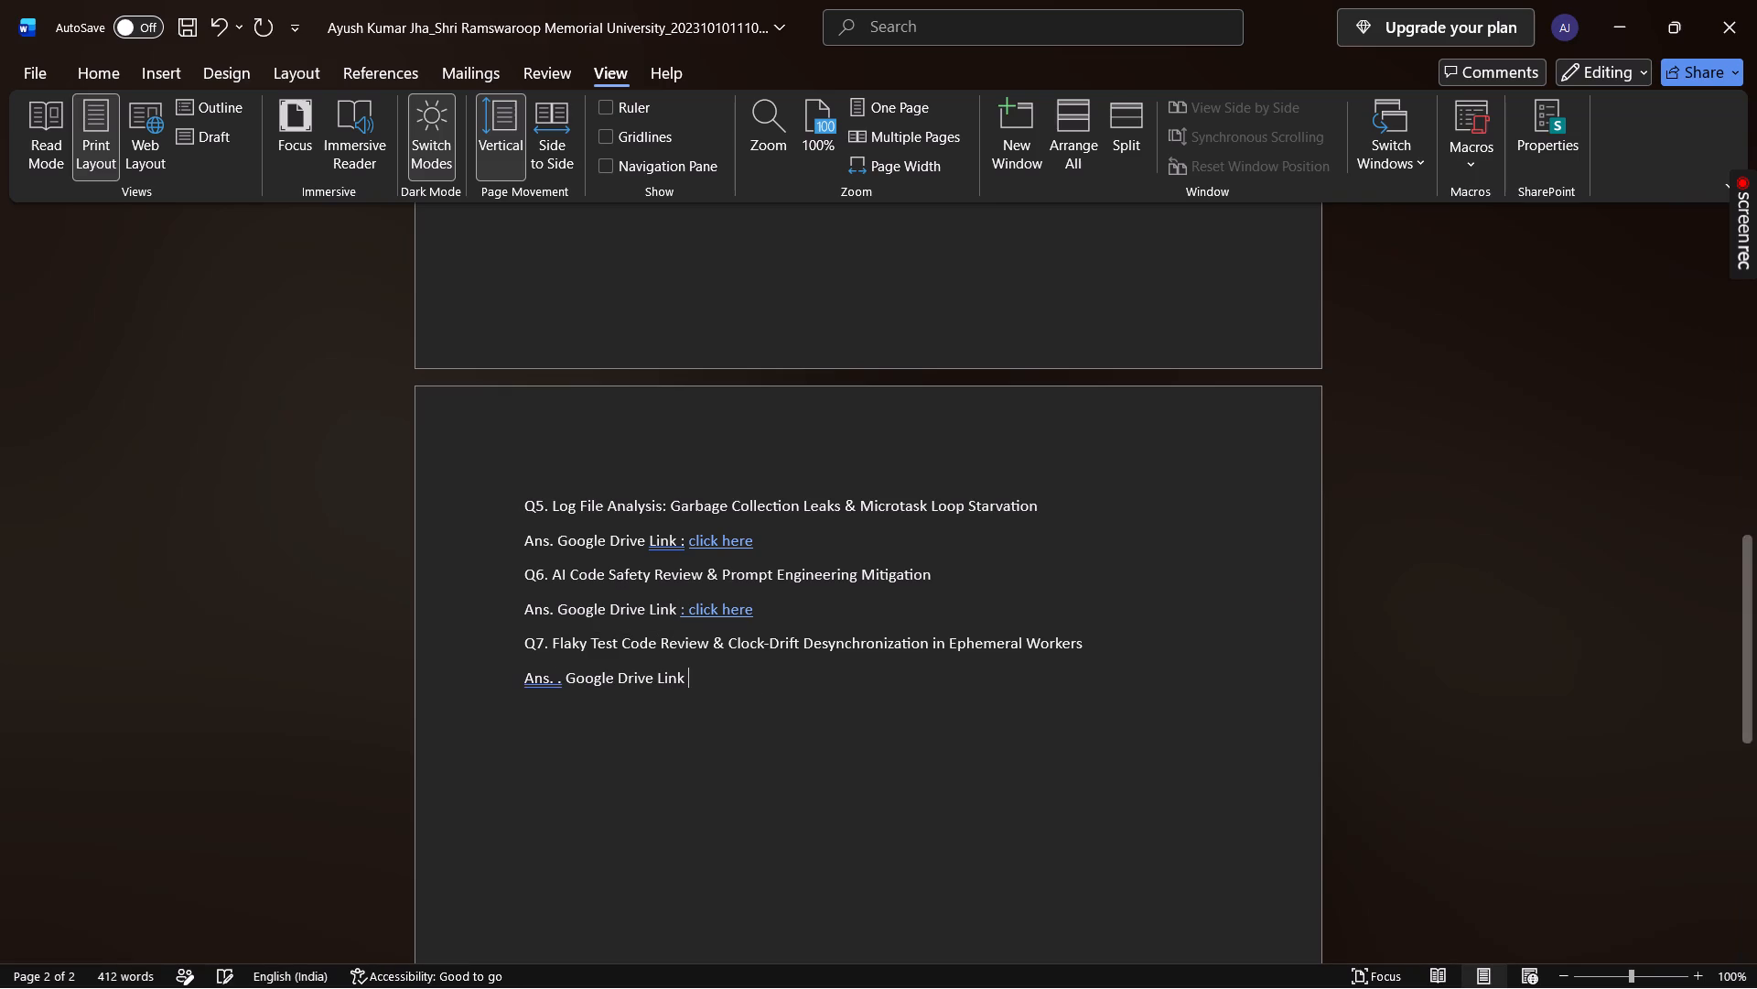
pyautogui.write(':')
pyautogui.press('space')
pyautogui.write('click here')
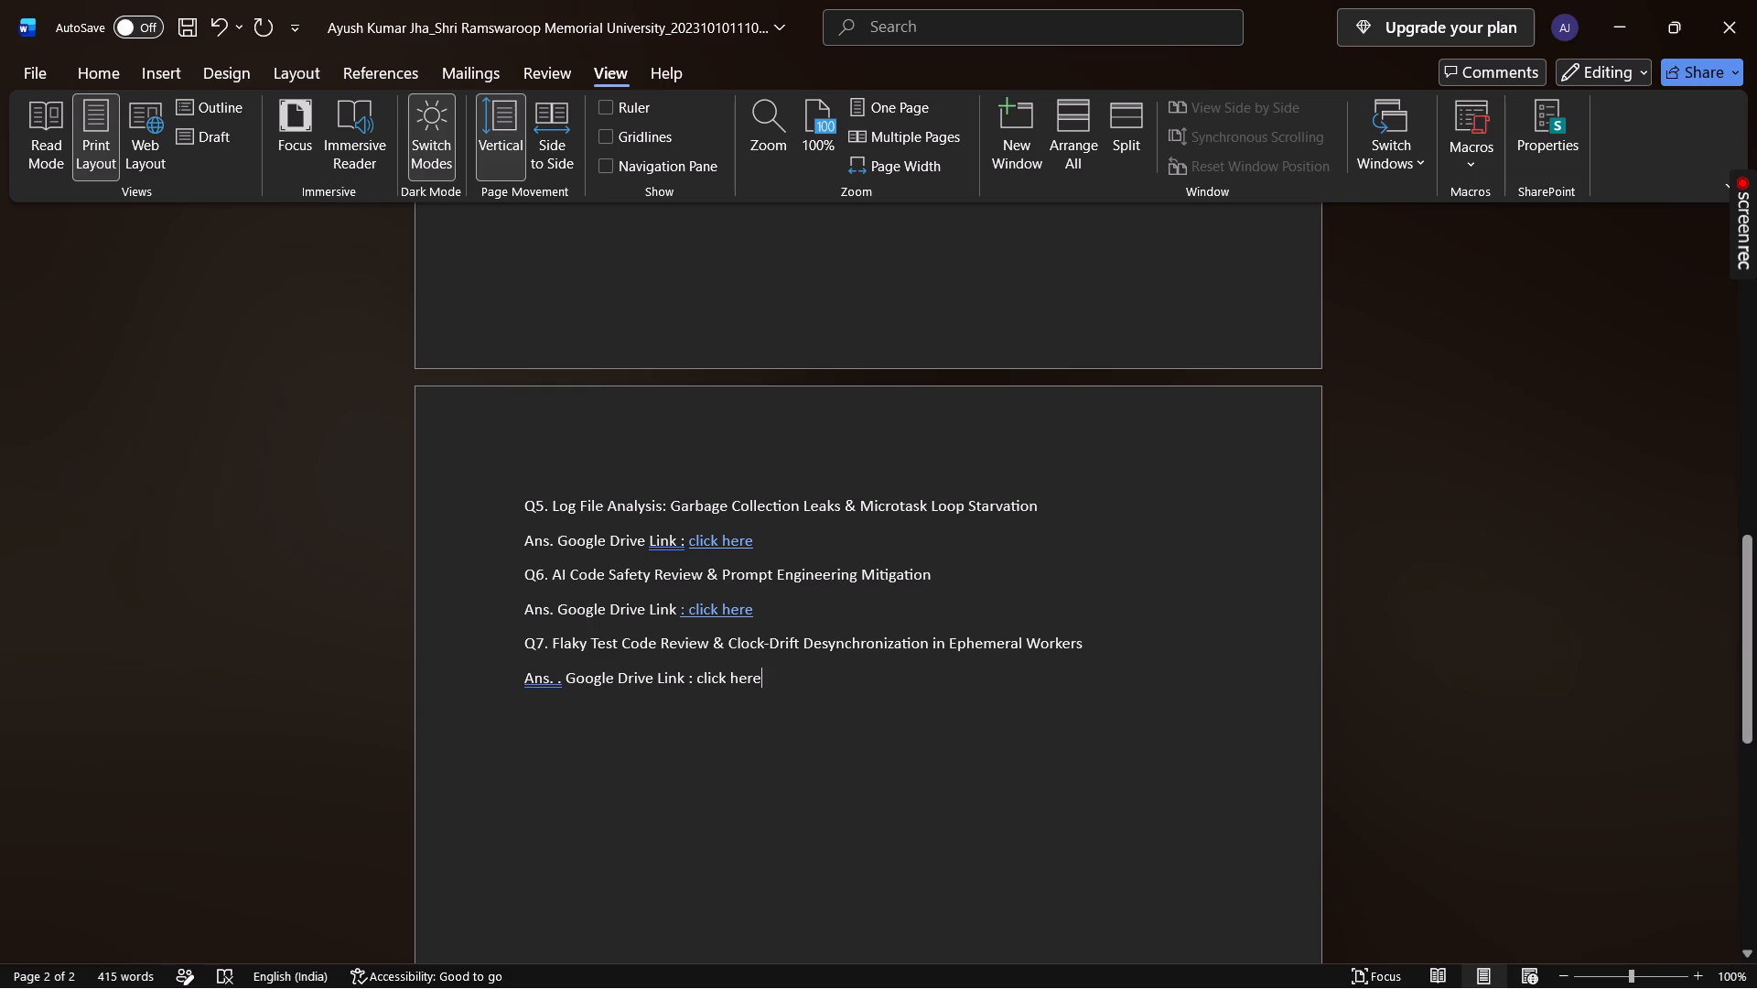
# Start inserting a hyperlink on the "click here" text in the Q7 answer line.
pyautogui.moveTo(695, 678); pyautogui.dragTo(756, 672)
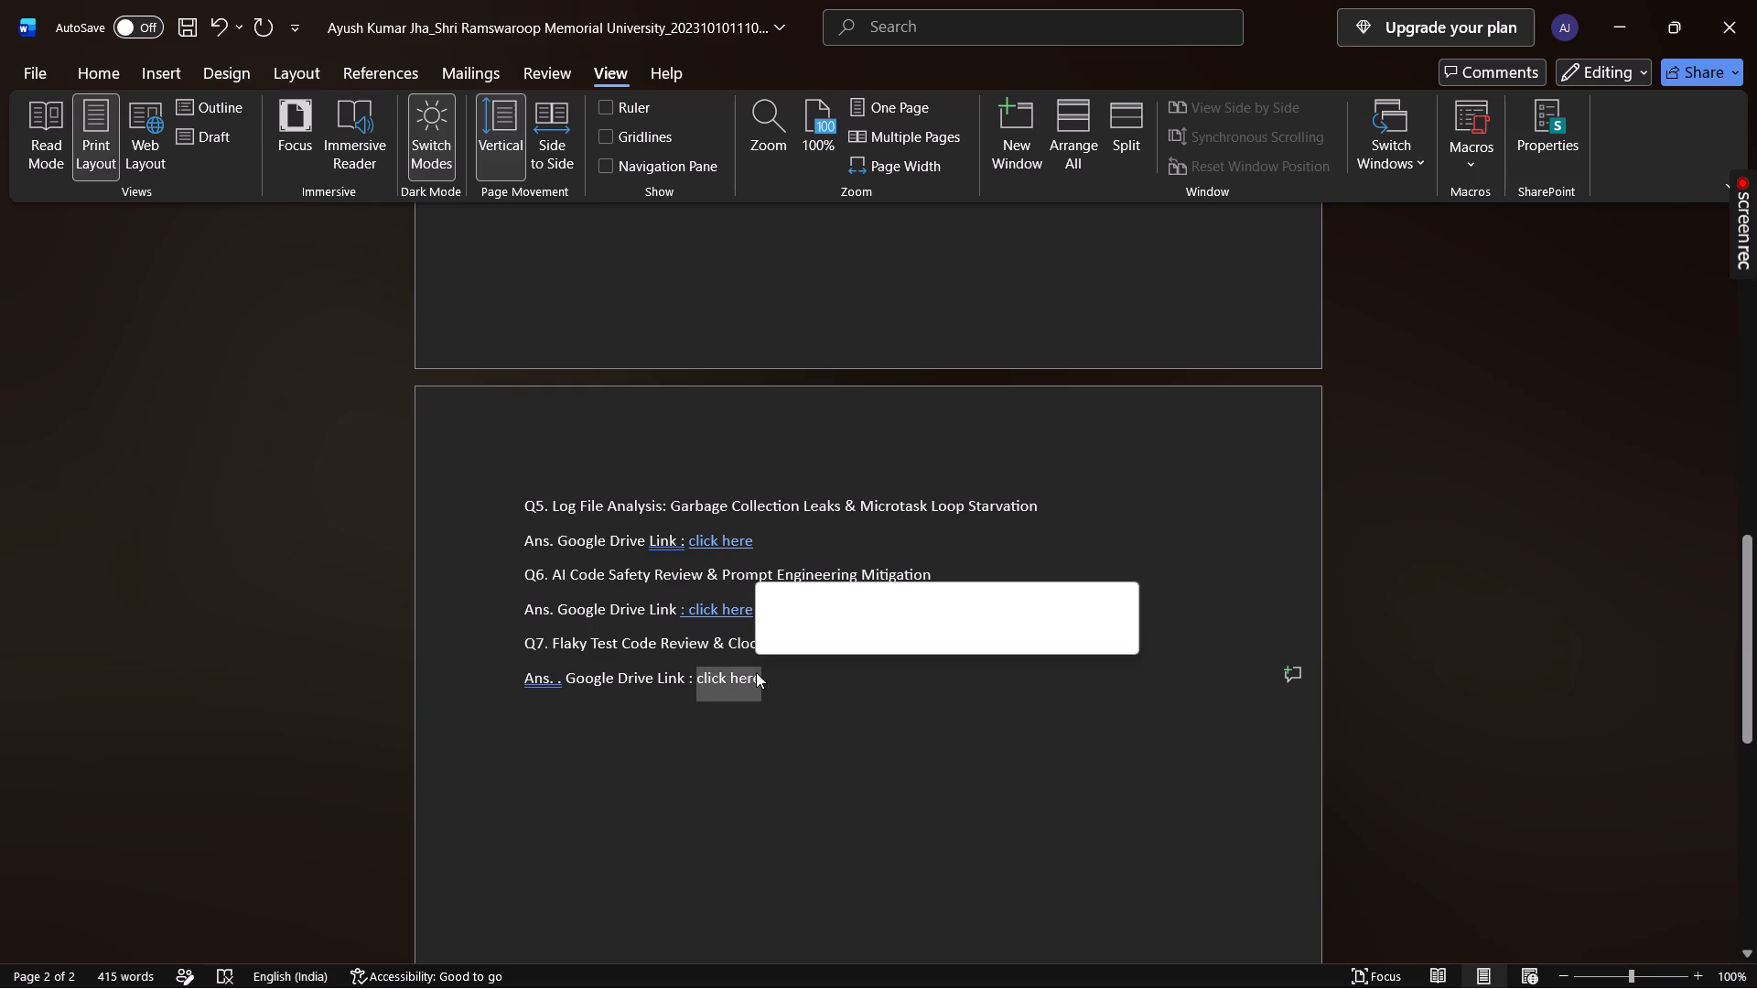
pyautogui.rightClick(750, 673)
pyautogui.click(803, 625)
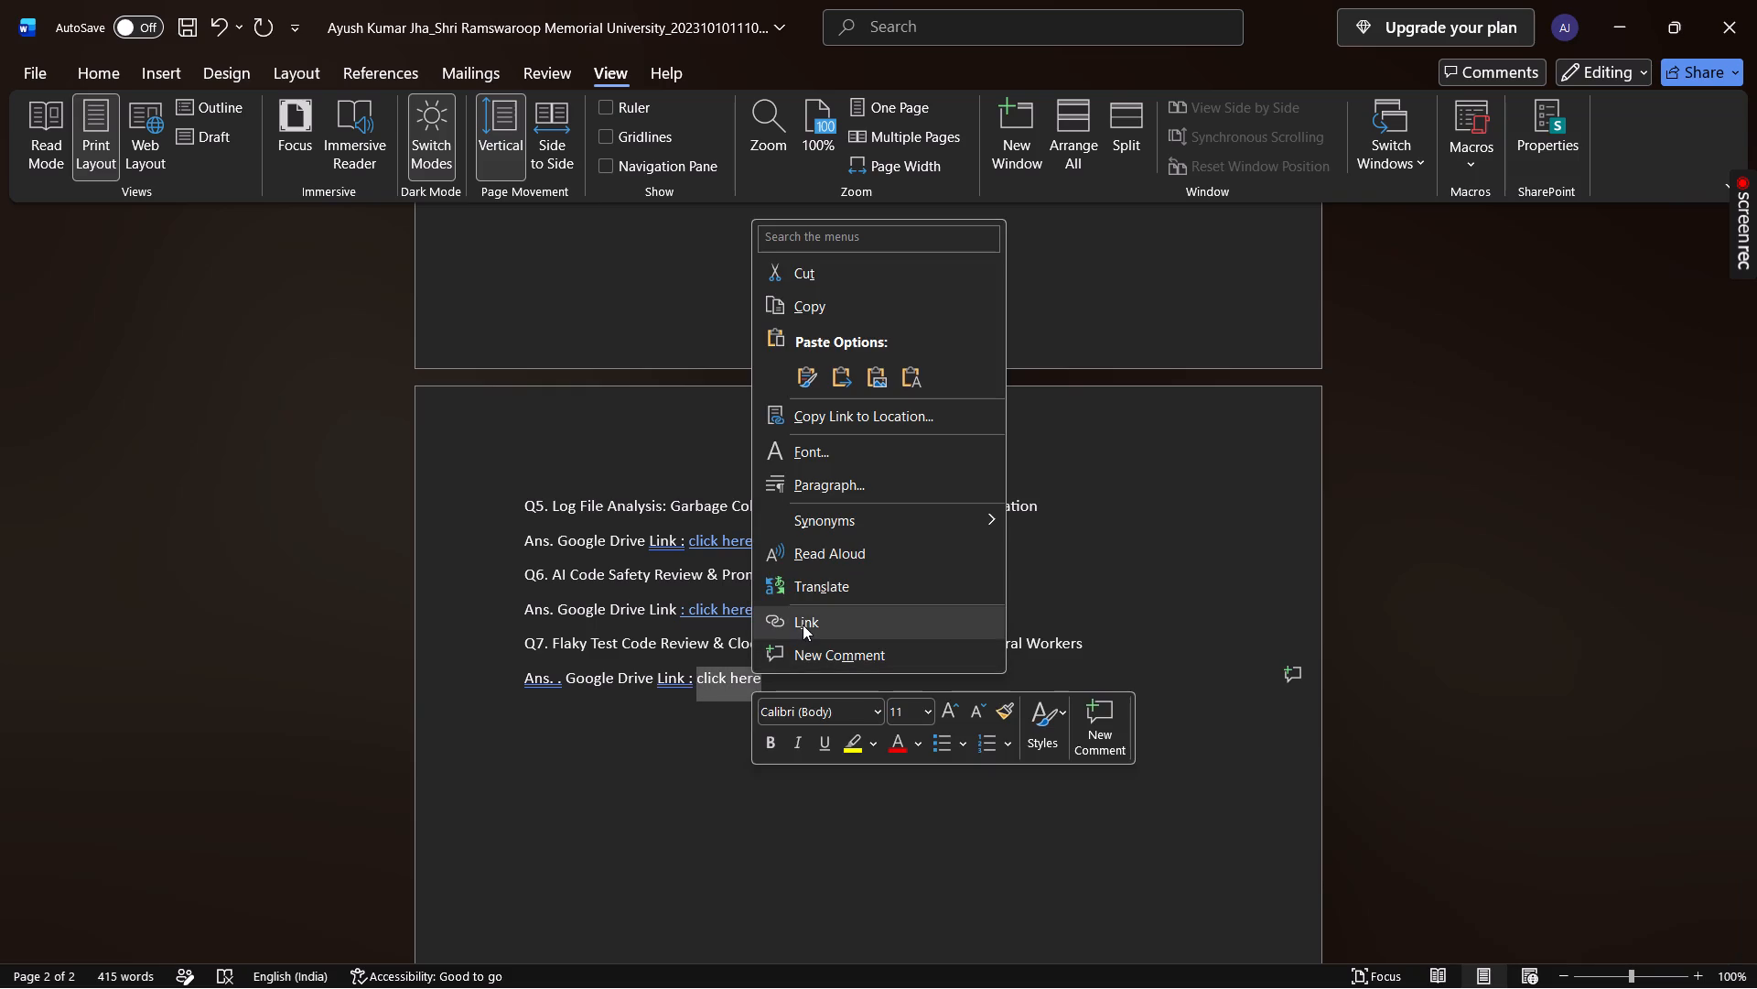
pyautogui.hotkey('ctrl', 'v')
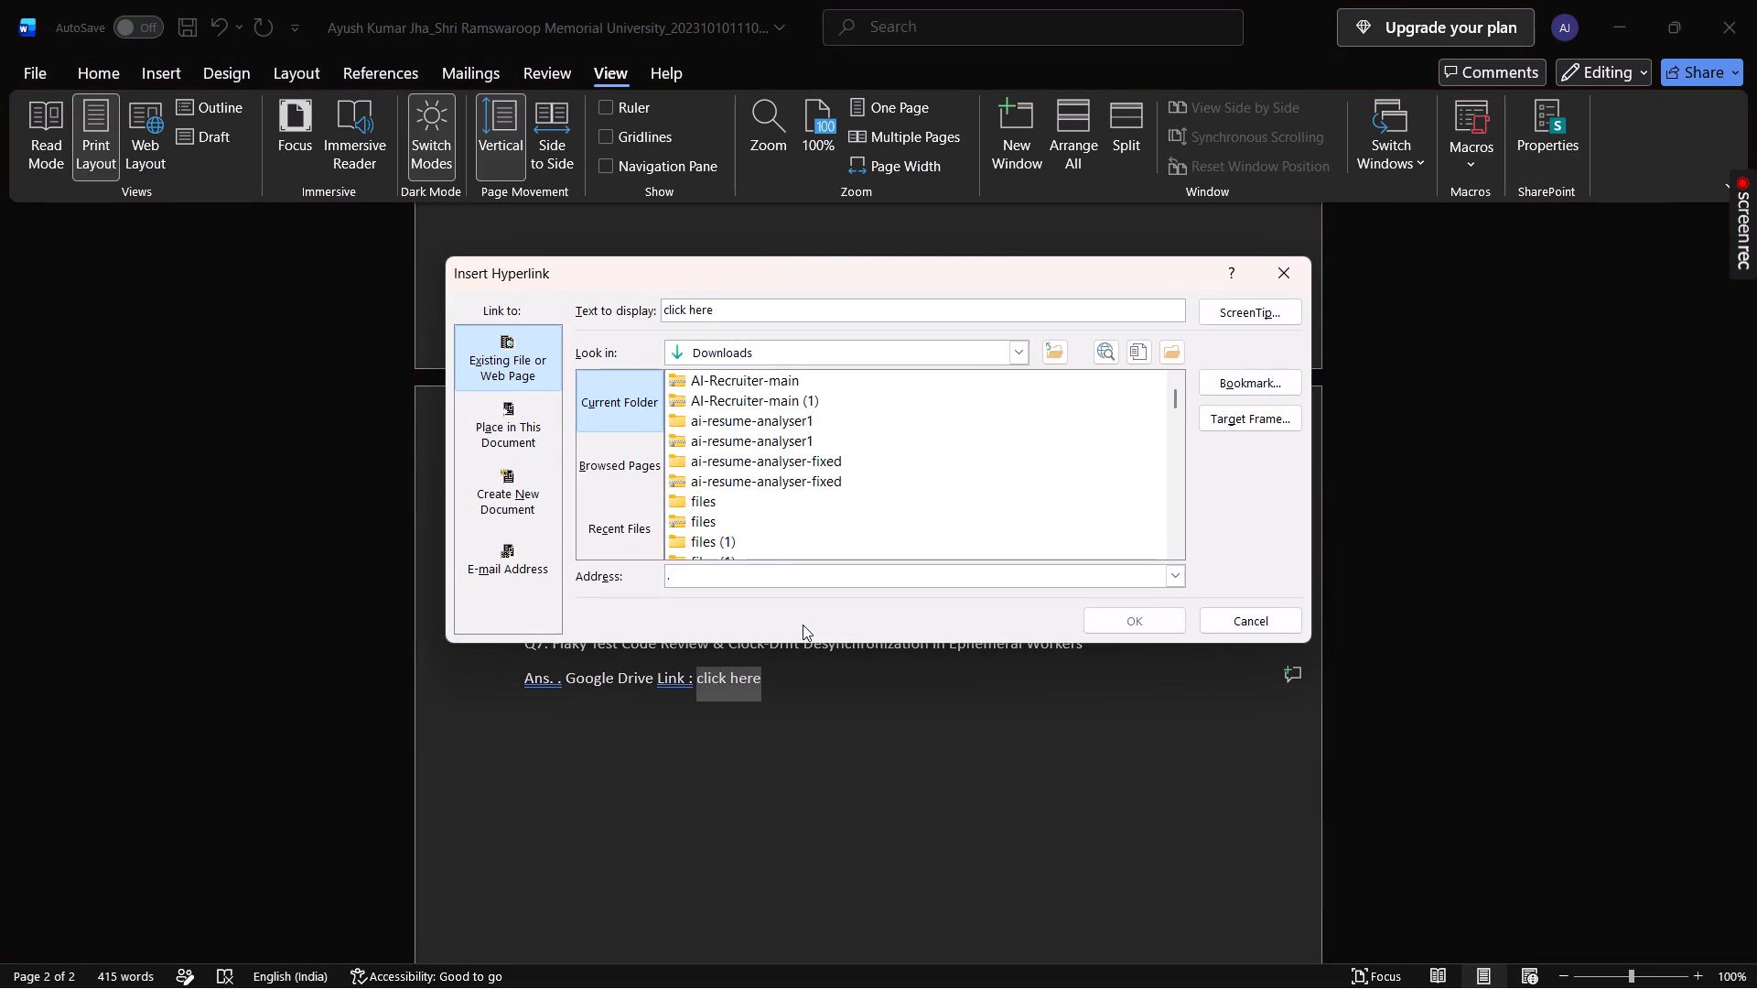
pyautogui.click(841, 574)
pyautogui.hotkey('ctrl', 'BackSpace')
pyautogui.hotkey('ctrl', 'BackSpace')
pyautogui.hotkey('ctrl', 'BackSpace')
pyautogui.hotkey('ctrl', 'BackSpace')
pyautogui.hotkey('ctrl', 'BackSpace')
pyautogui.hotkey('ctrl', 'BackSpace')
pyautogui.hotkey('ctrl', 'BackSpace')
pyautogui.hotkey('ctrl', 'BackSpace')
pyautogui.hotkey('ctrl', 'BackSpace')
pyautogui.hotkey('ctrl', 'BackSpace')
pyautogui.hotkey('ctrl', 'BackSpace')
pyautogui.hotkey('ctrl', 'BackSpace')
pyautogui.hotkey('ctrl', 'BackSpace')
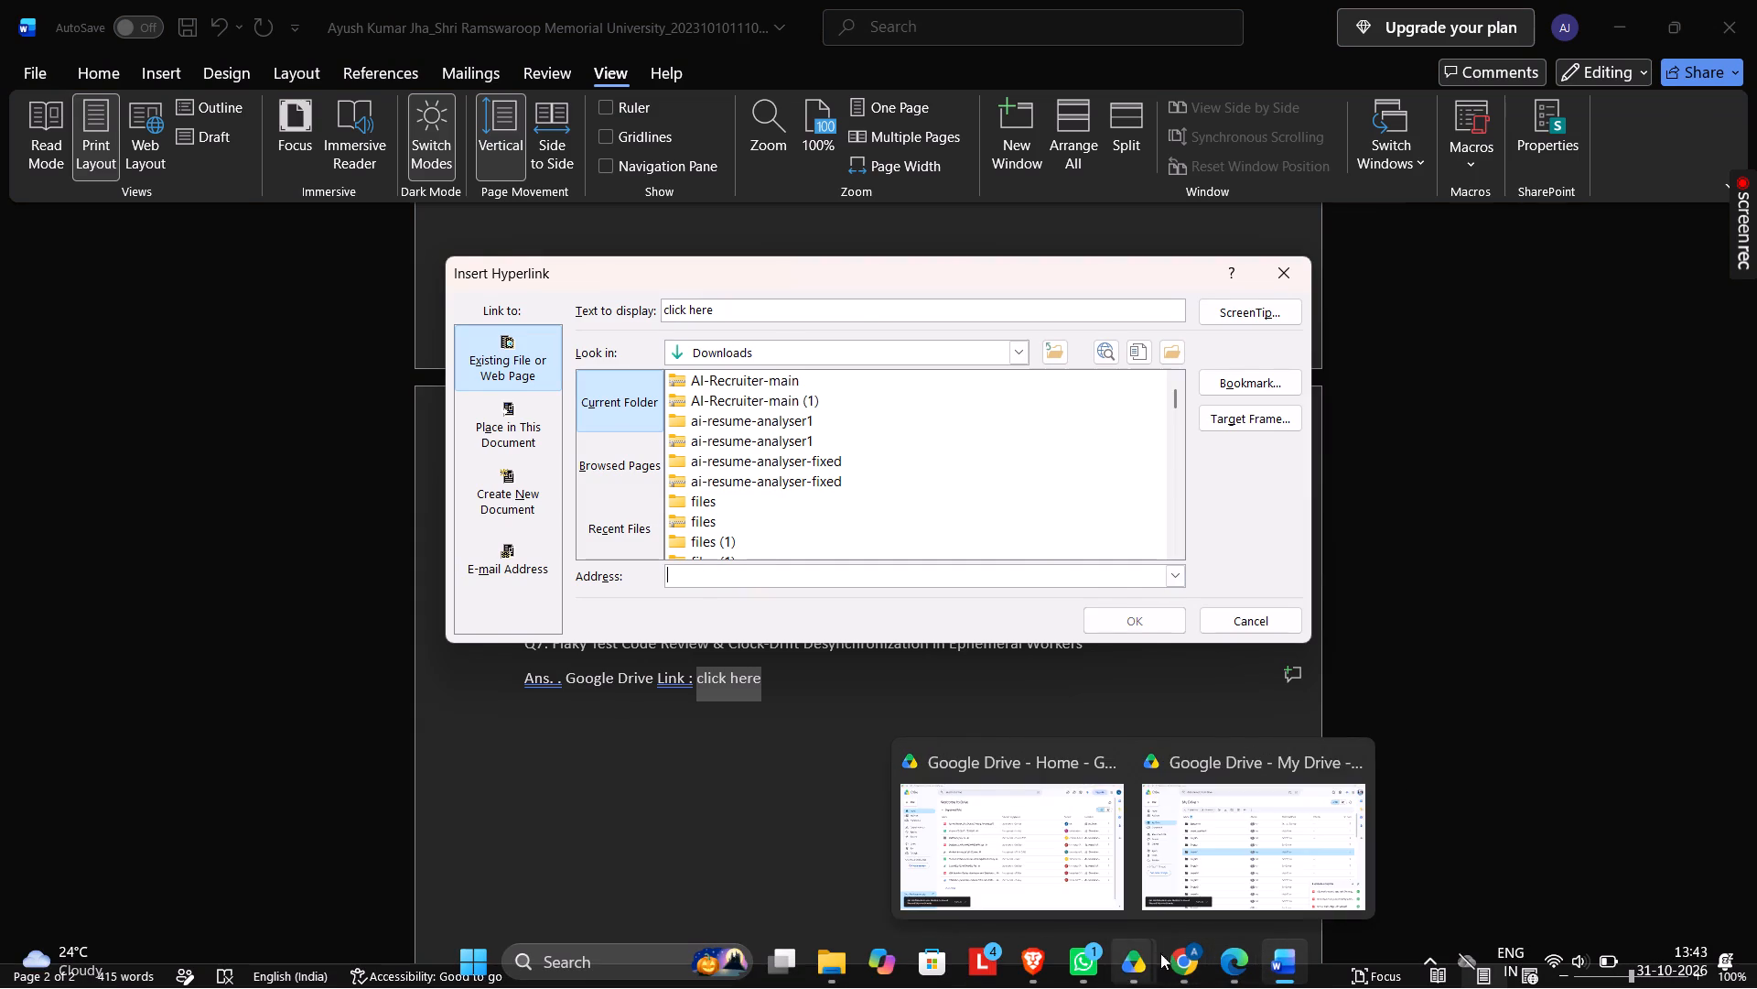
# Copy the frugal7 folder's link from Google Drive and complete the Q7 "click here" hyperlink in Word with it, adding a new line below.
pyautogui.click(1214, 887)
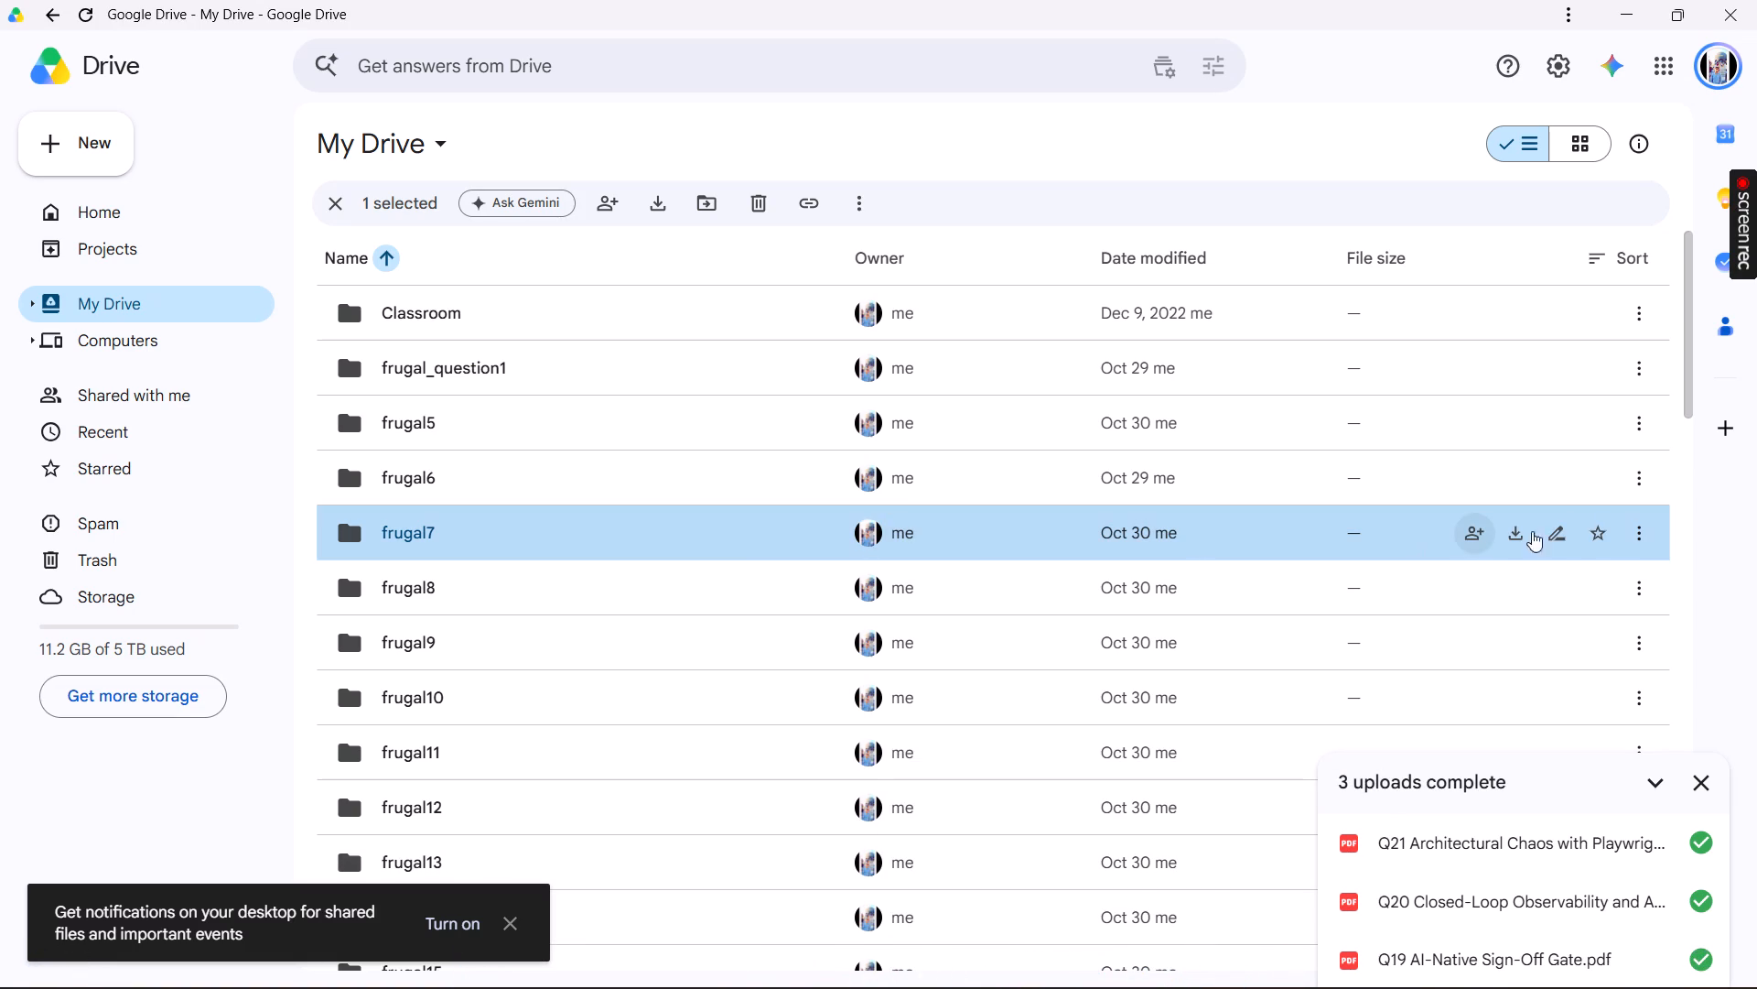
pyautogui.click(1633, 524)
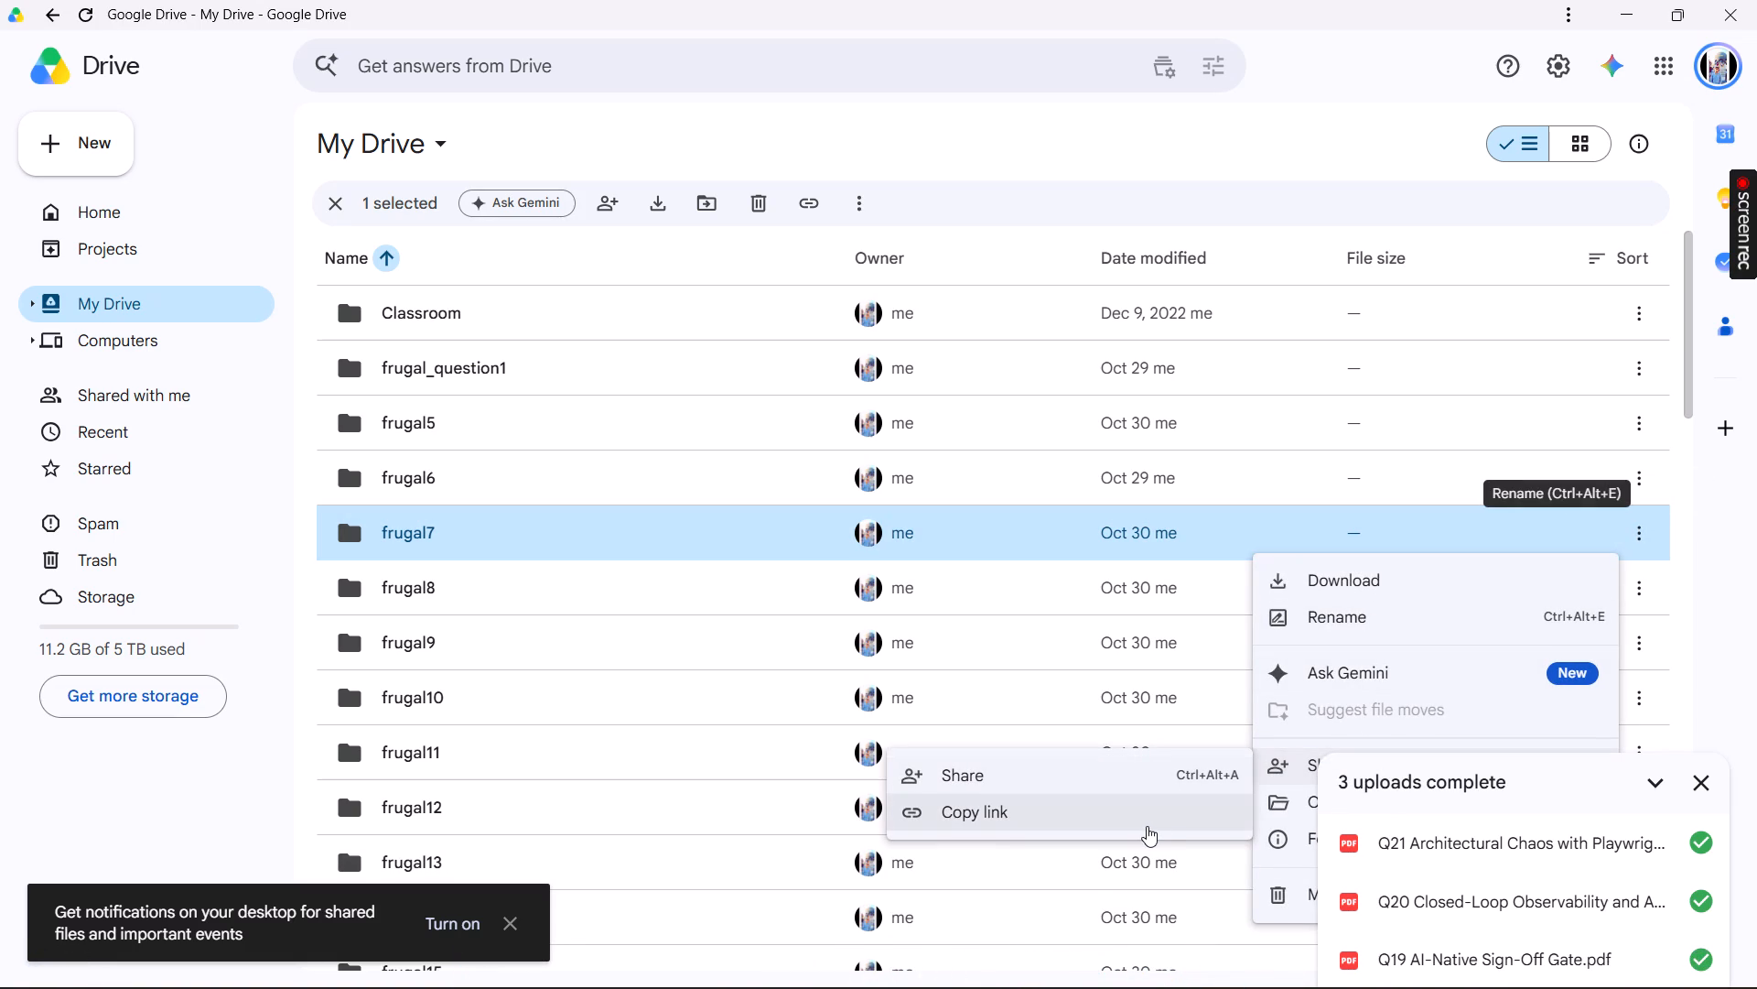
pyautogui.click(1147, 826)
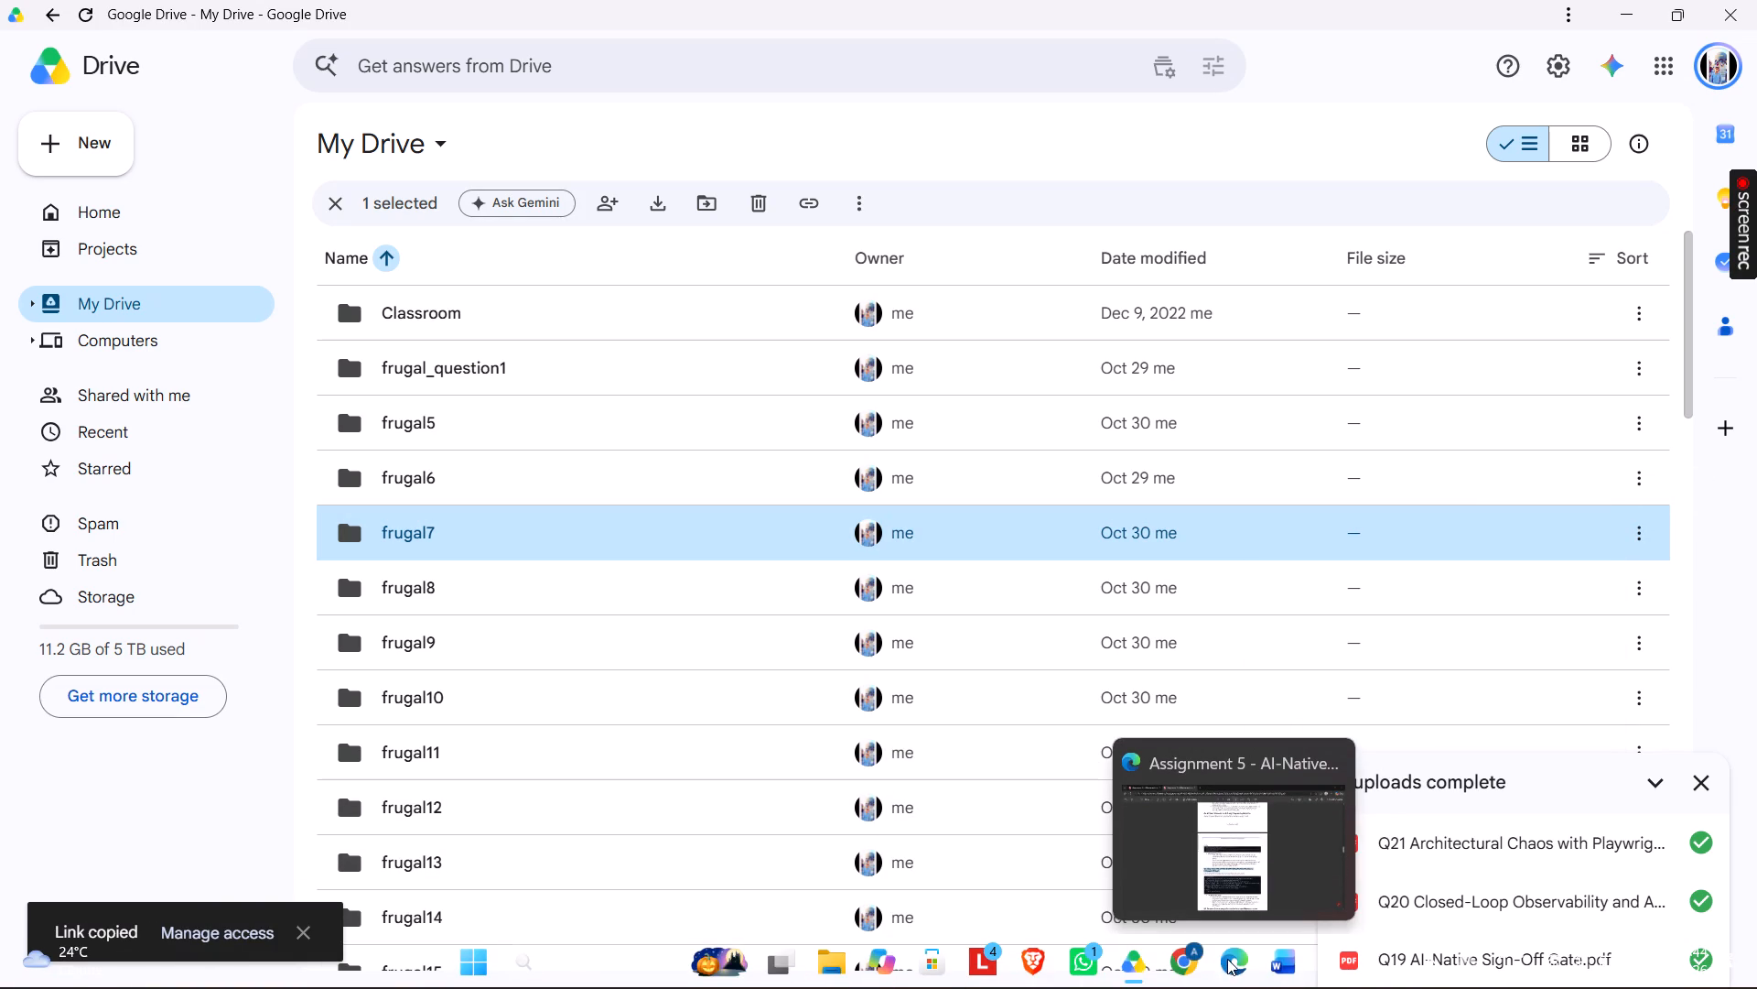
pyautogui.click(1267, 954)
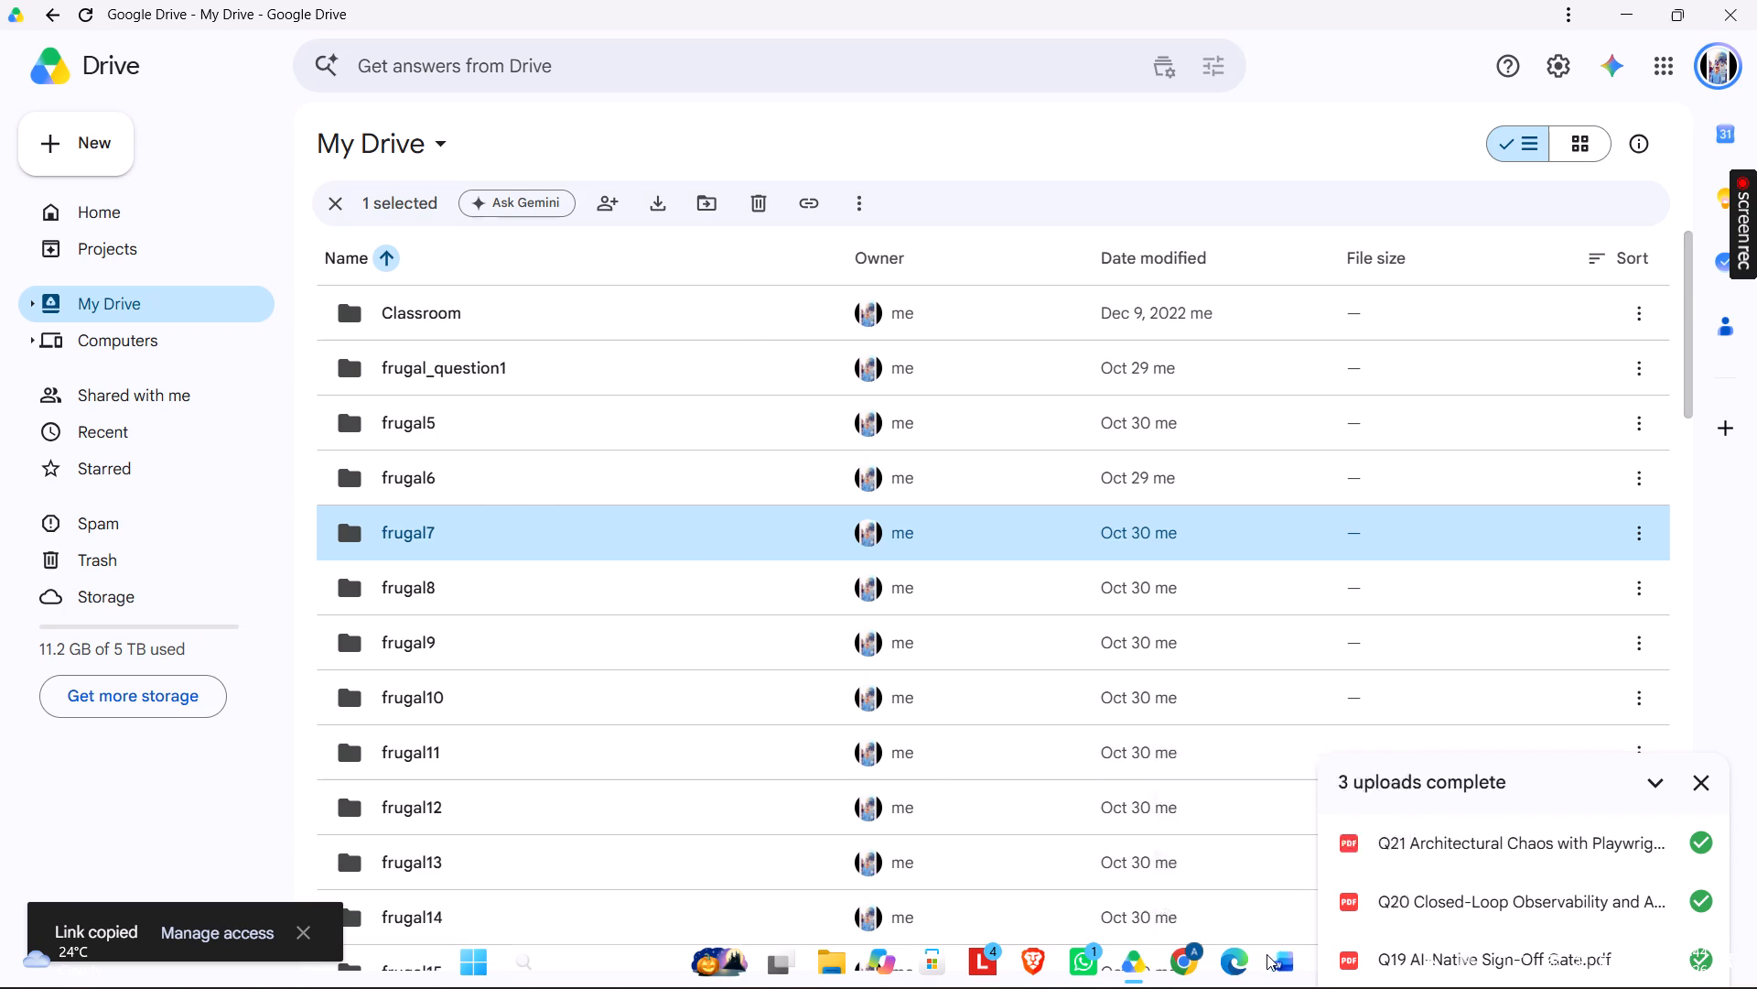
pyautogui.hotkey('ctrl', 'v')
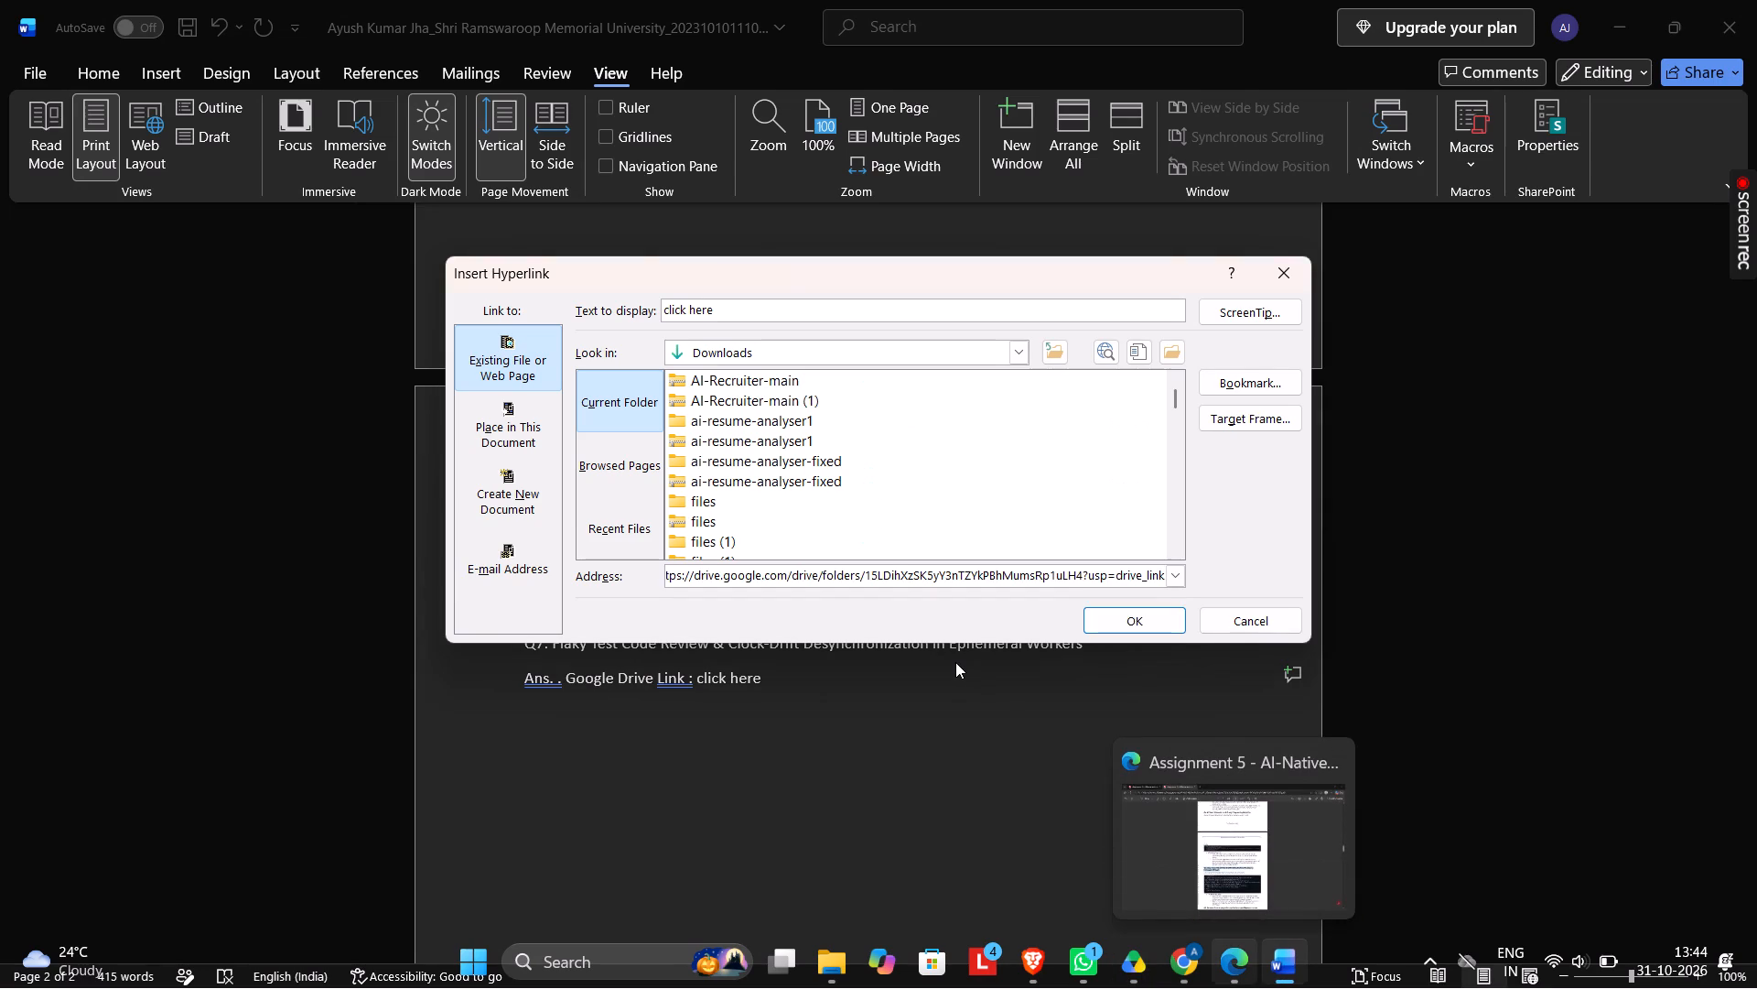
pyautogui.press('Return')
pyautogui.press('Return')
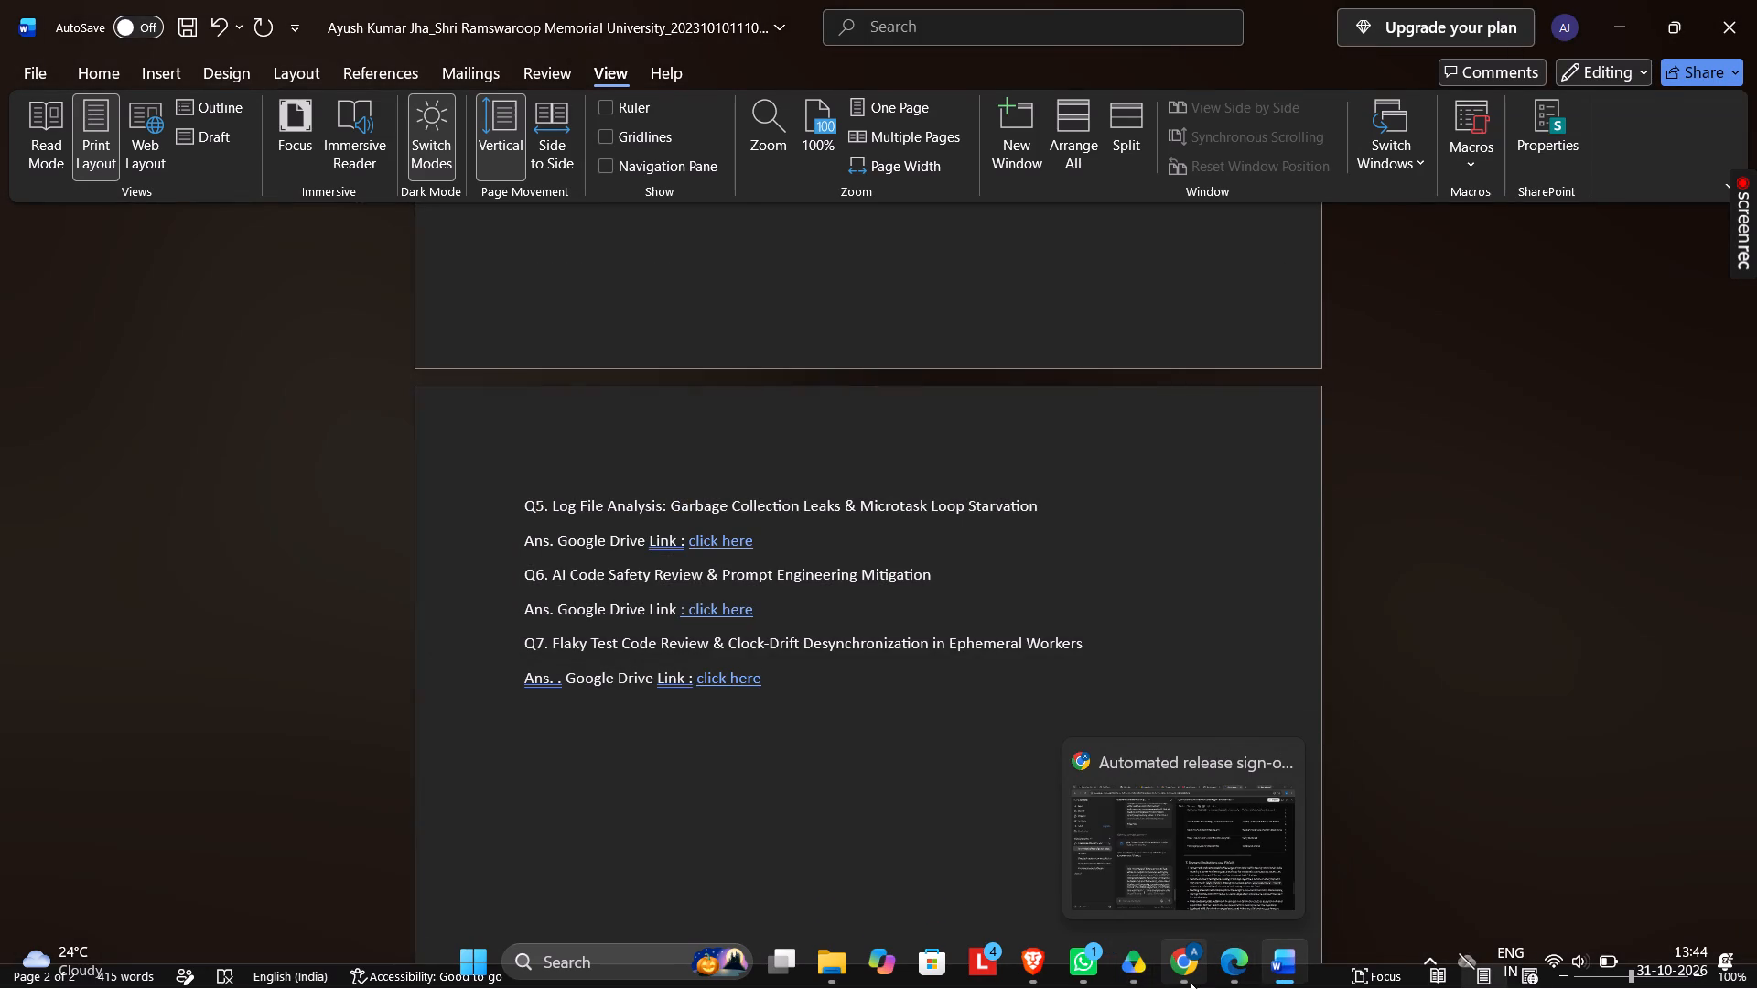
# Copy the heading "Q8. Systems Concurrency & Connection Pool Leak Mechanics under Distributed Strain" from the PDF in Edge into Word below the Q7 answer.
pyautogui.click(1230, 979)
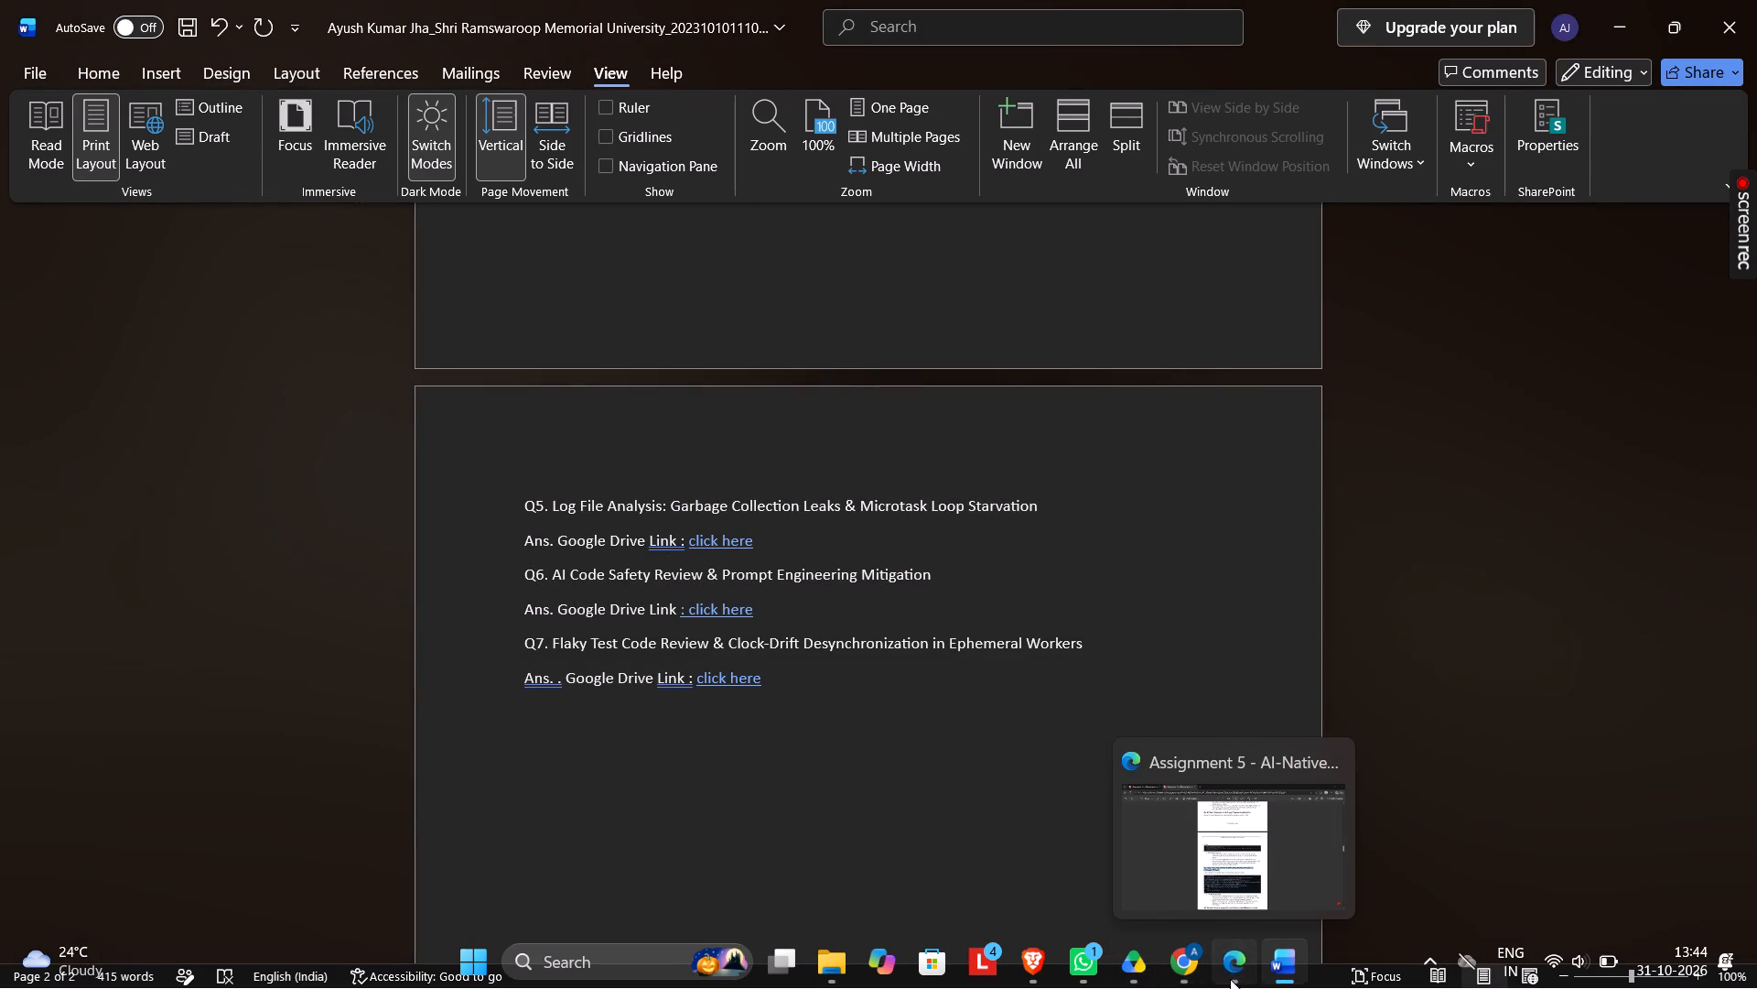
pyautogui.scroll(-4, 932, 661)
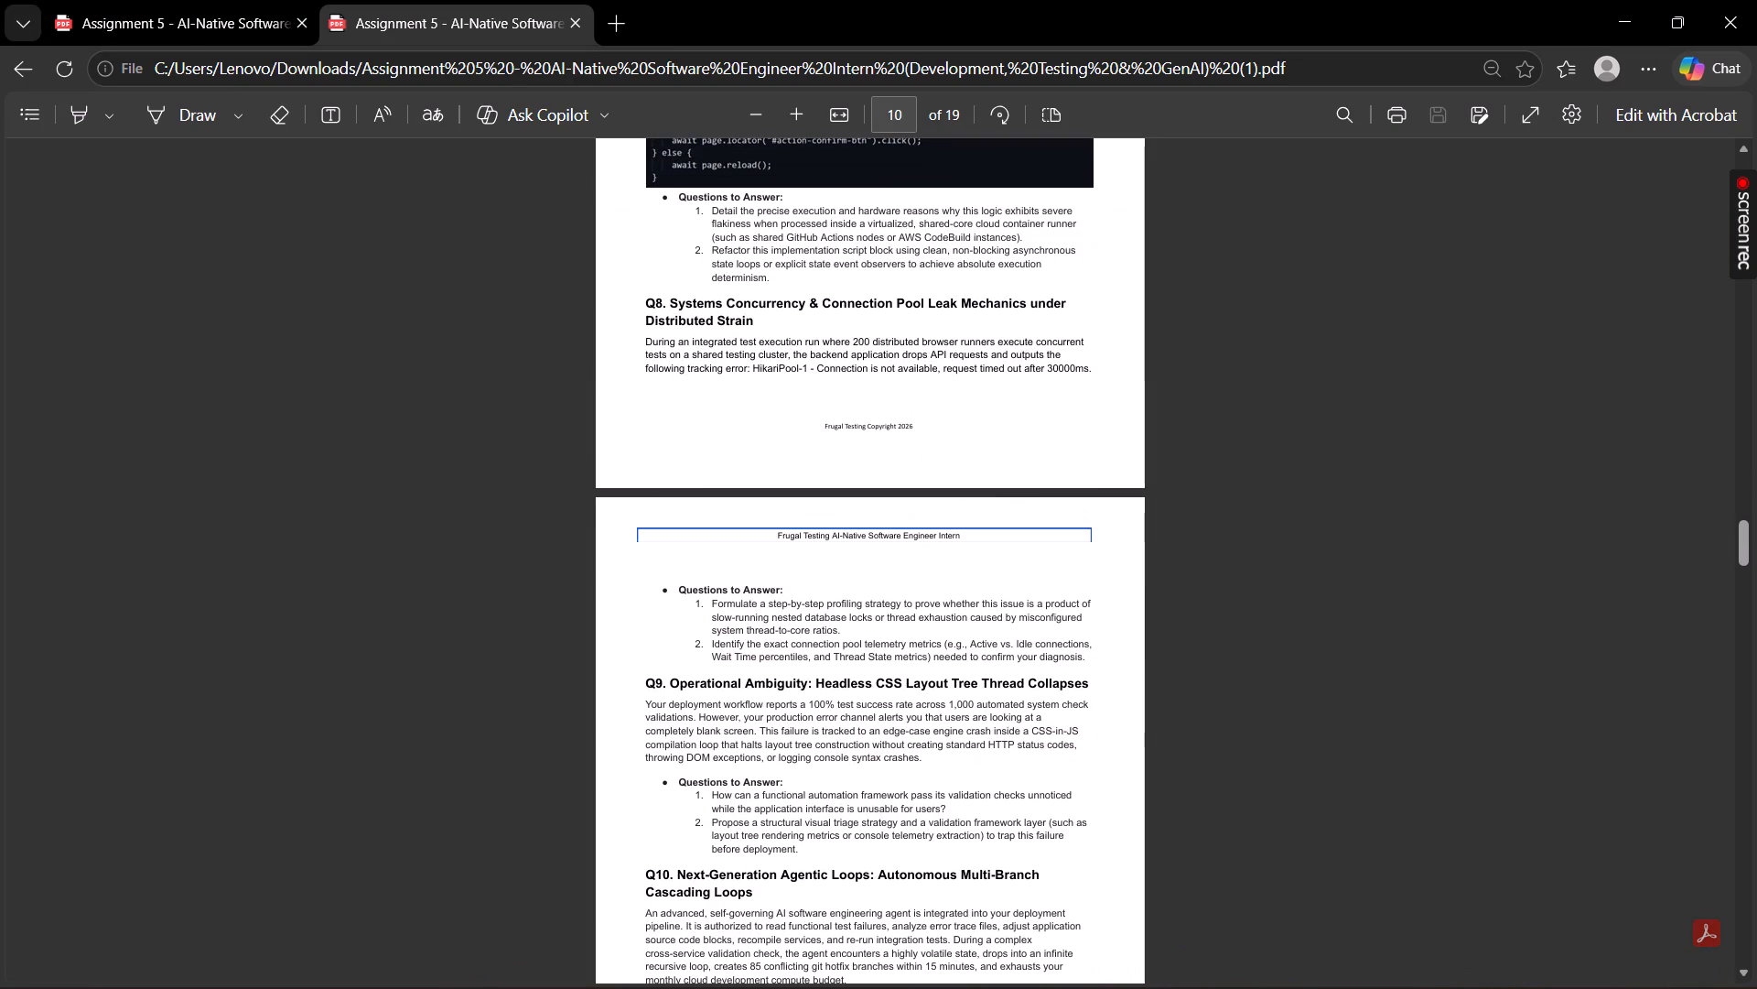
pyautogui.moveTo(641, 300); pyautogui.dragTo(764, 304)
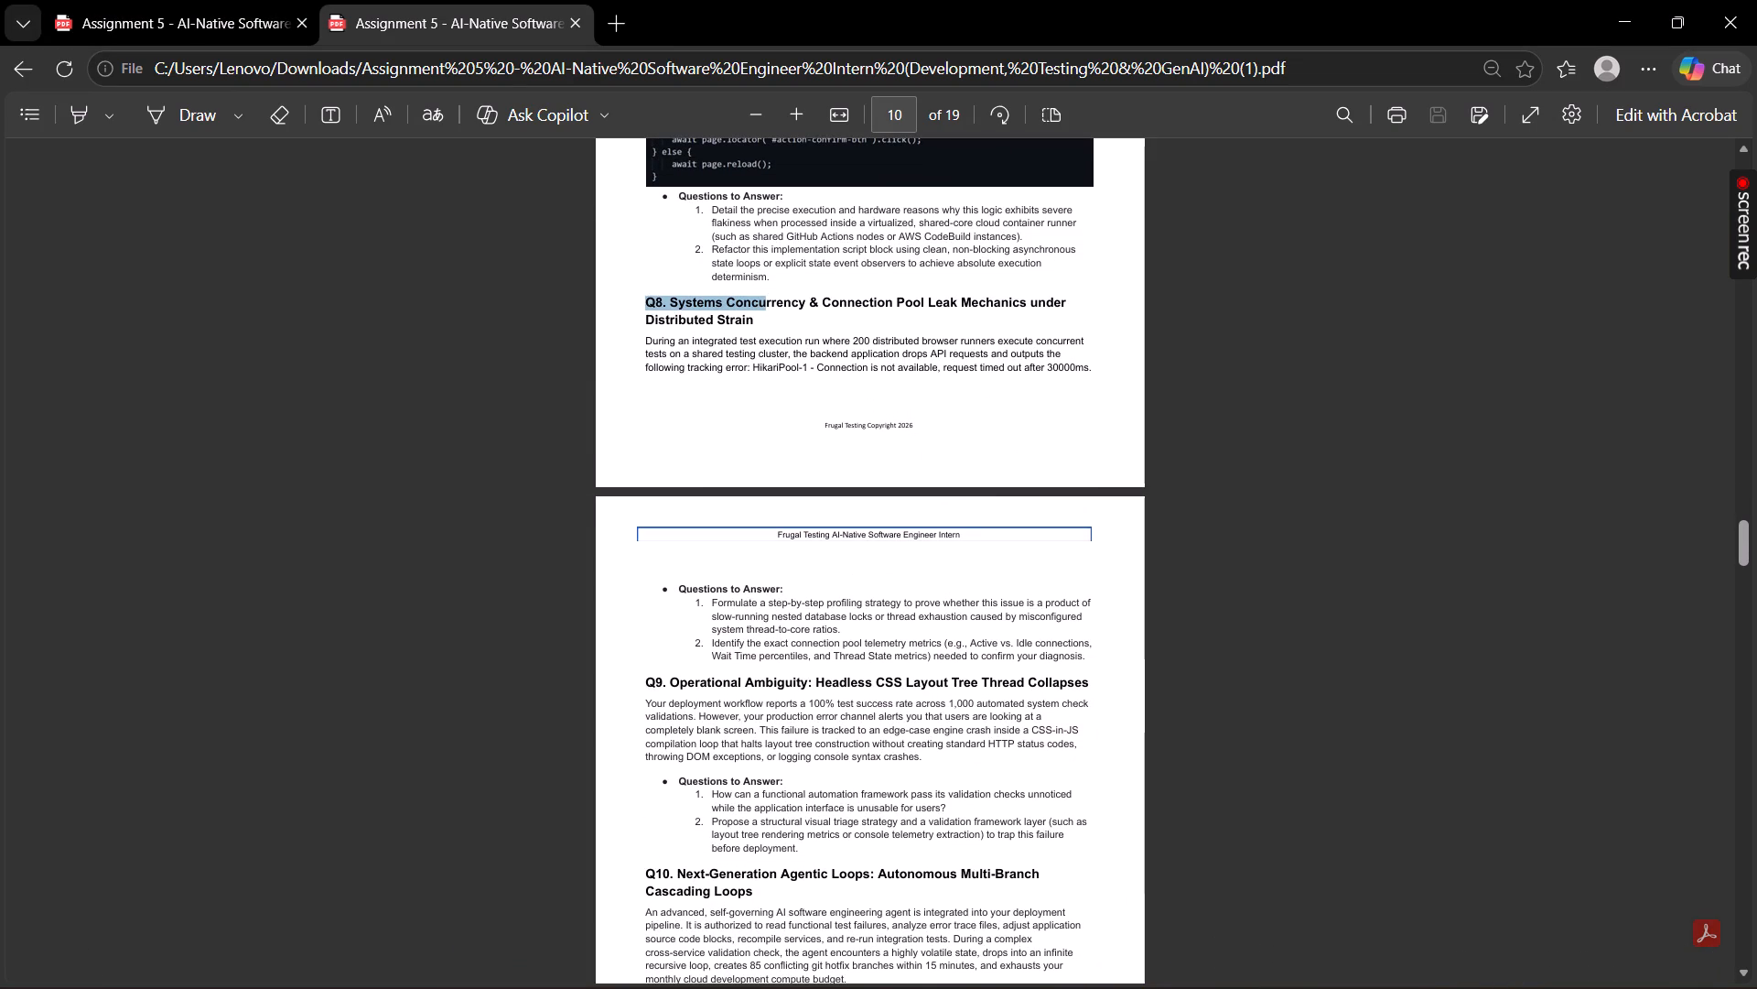
pyautogui.moveTo(764, 304); pyautogui.dragTo(762, 324)
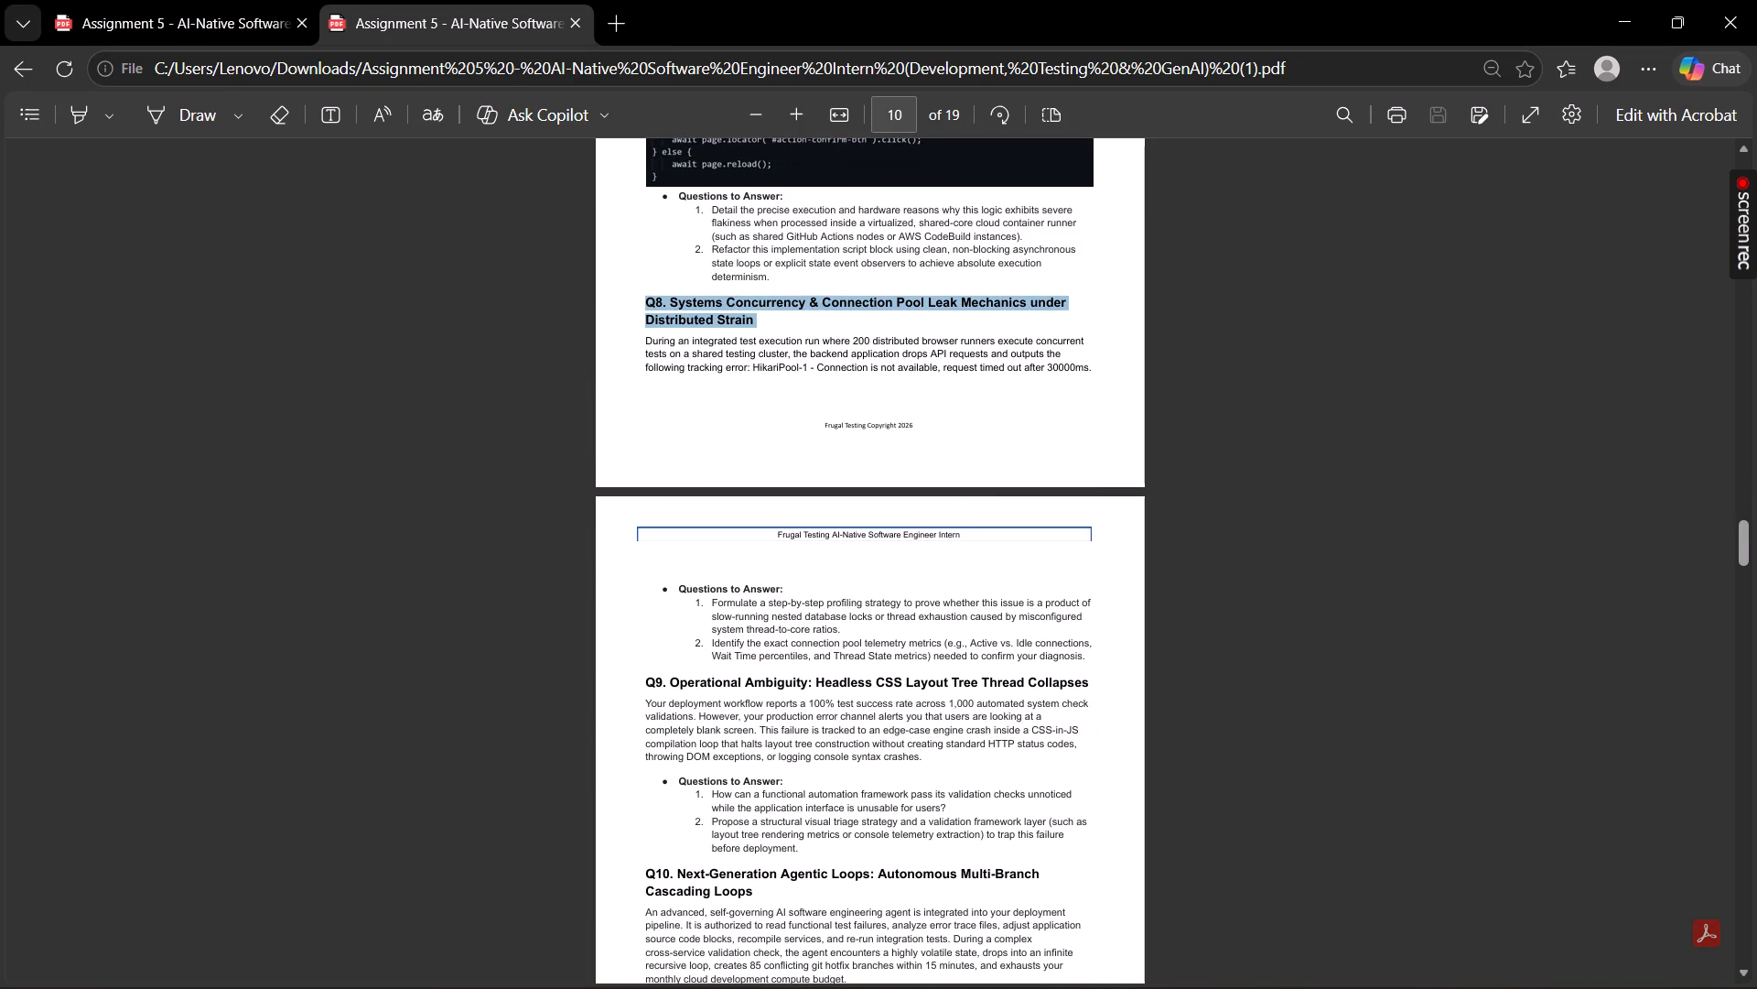
pyautogui.hotkey('ctrl', 'c')
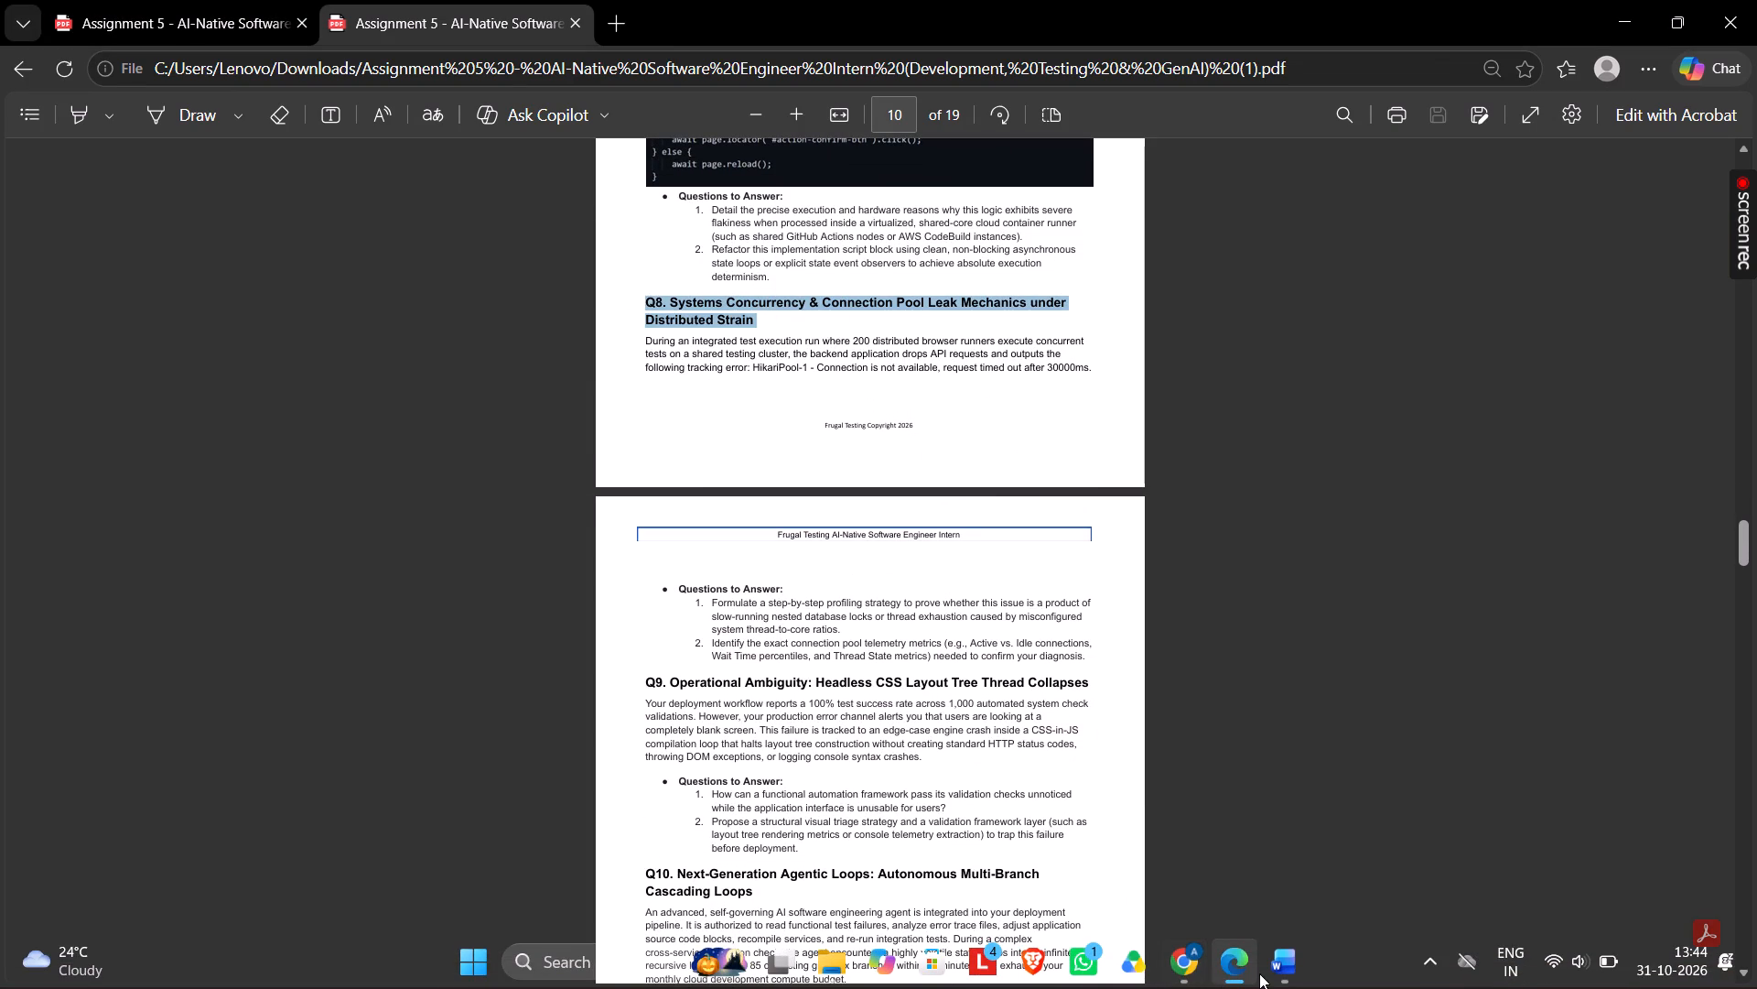
pyautogui.click(1267, 972)
pyautogui.hotkey('ctrl', 'v')
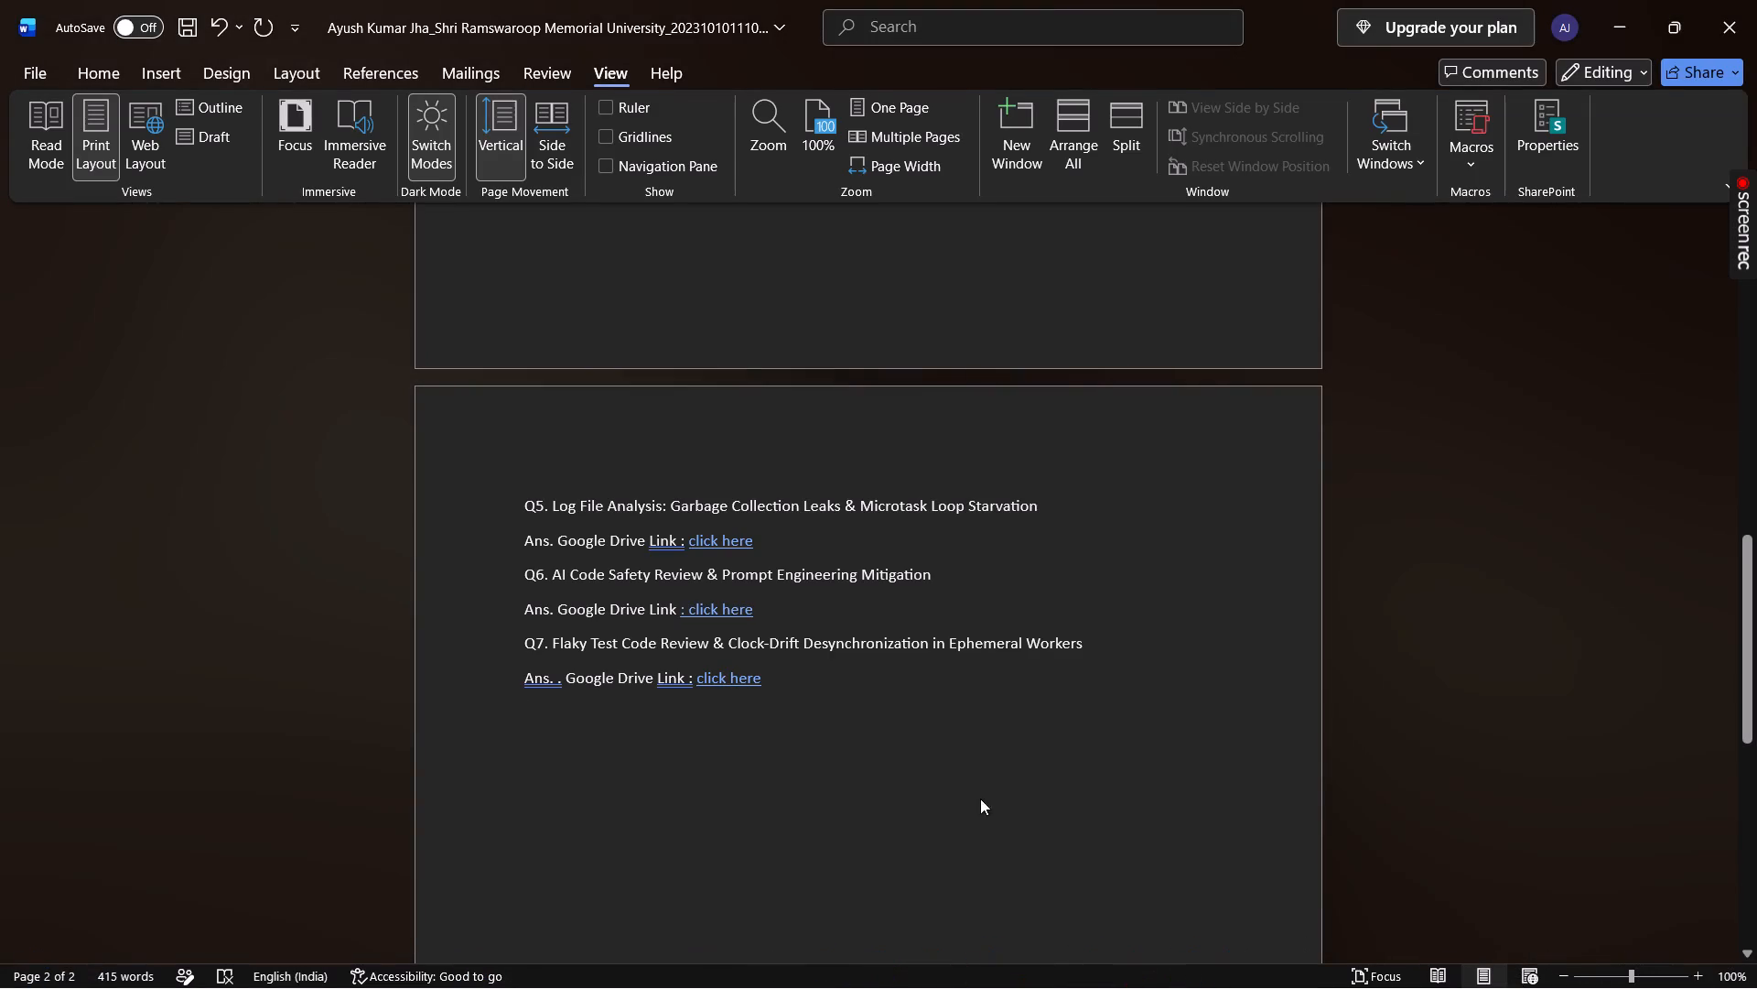
pyautogui.write('\\\\')
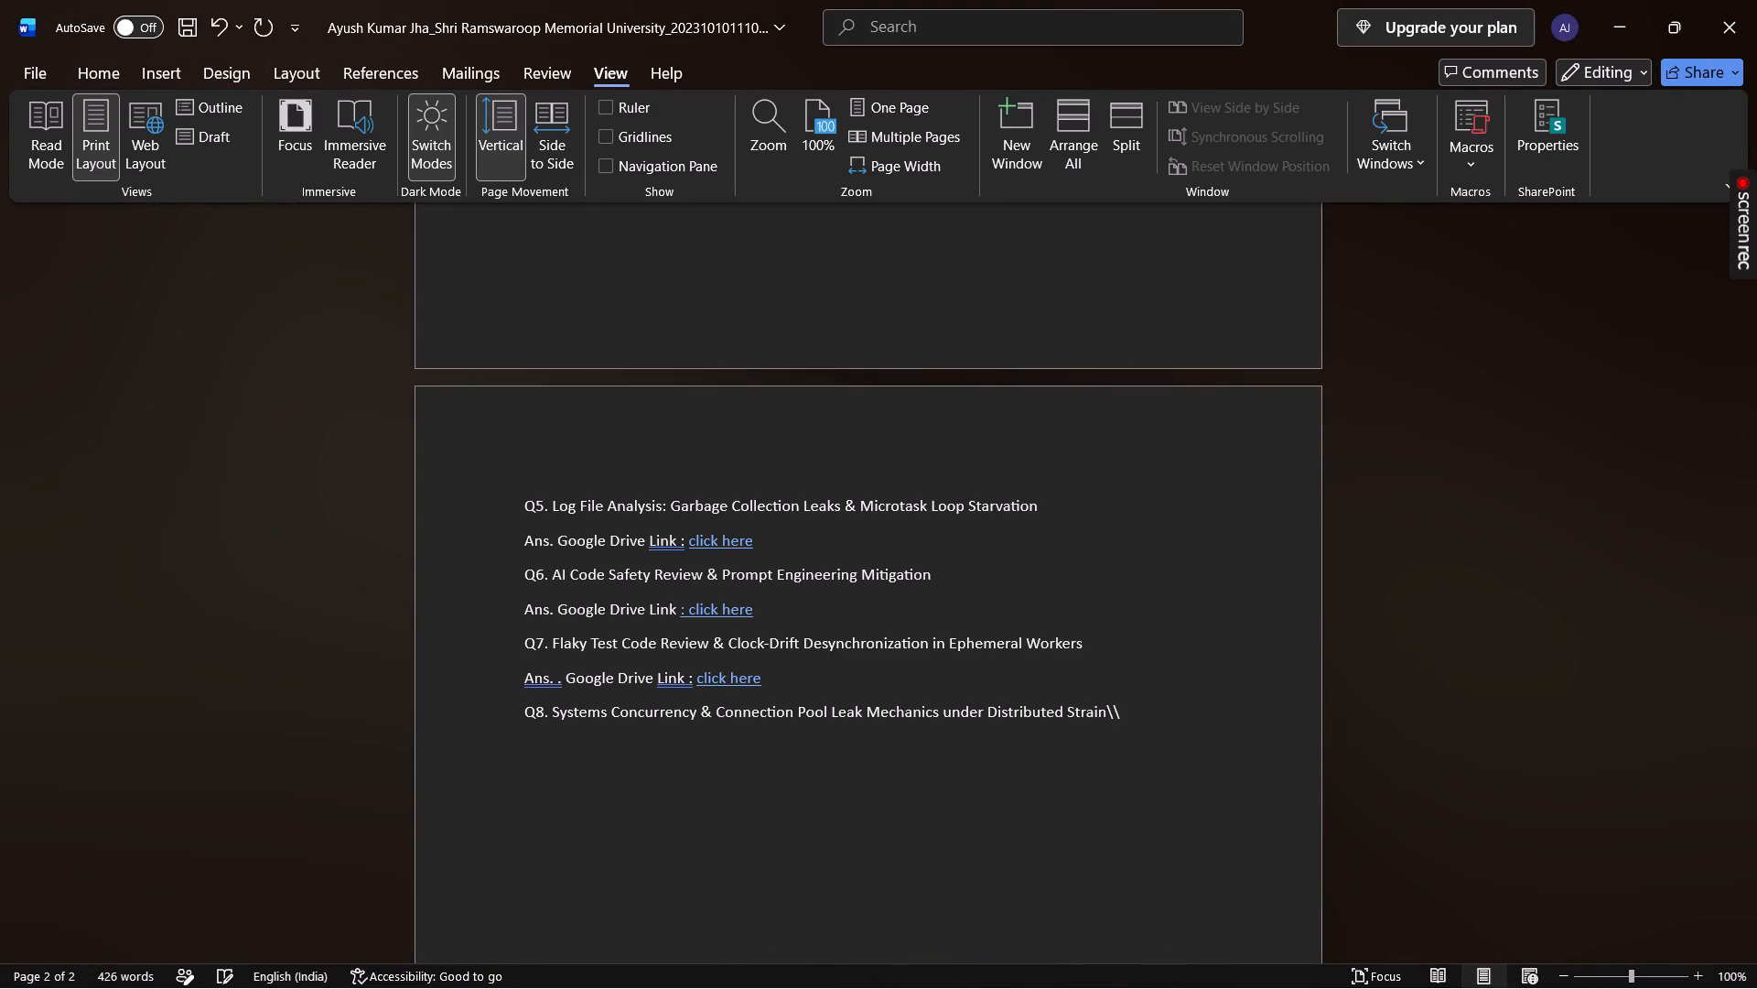
pyautogui.press('BackSpace')
pyautogui.press('Delete')
pyautogui.press('BackSpace')
# Add the answer line "Ans. Google Drive Link : click here" below the Q8 heading.
pyautogui.press('Return')
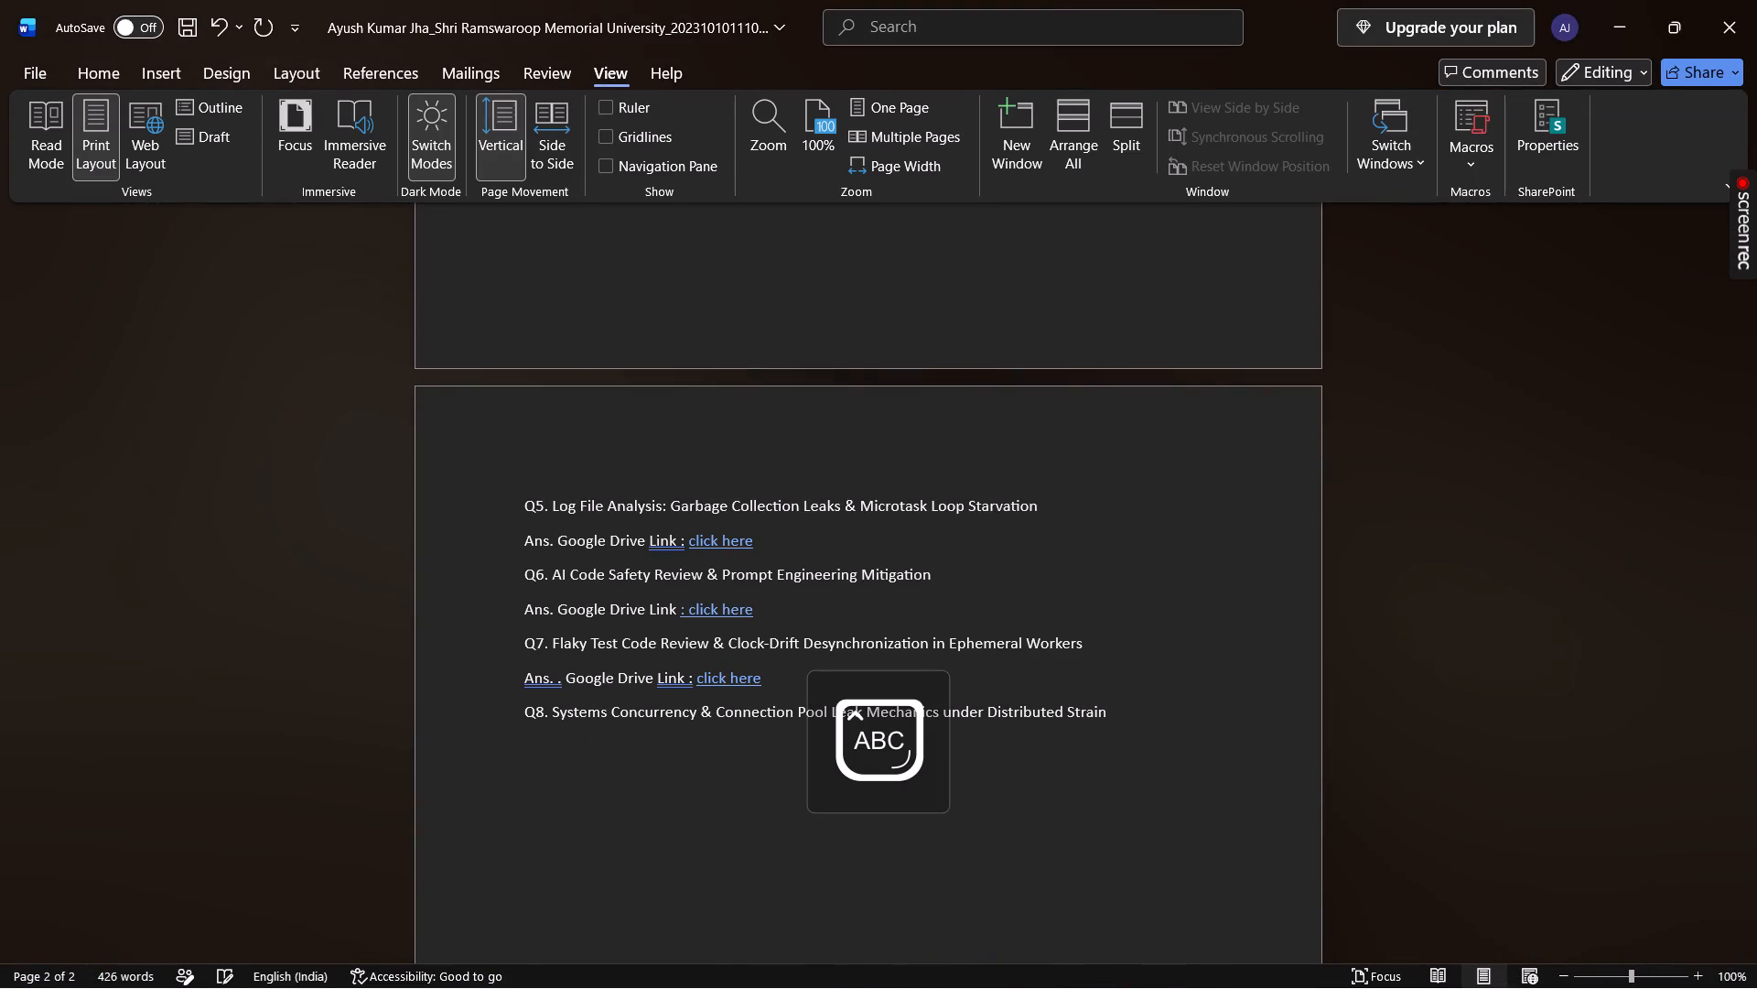
pyautogui.write('ns,')
pyautogui.press('space')
pyautogui.press('BackSpace')
pyautogui.press('BackSpace')
pyautogui.write('.')
pyautogui.press('space')
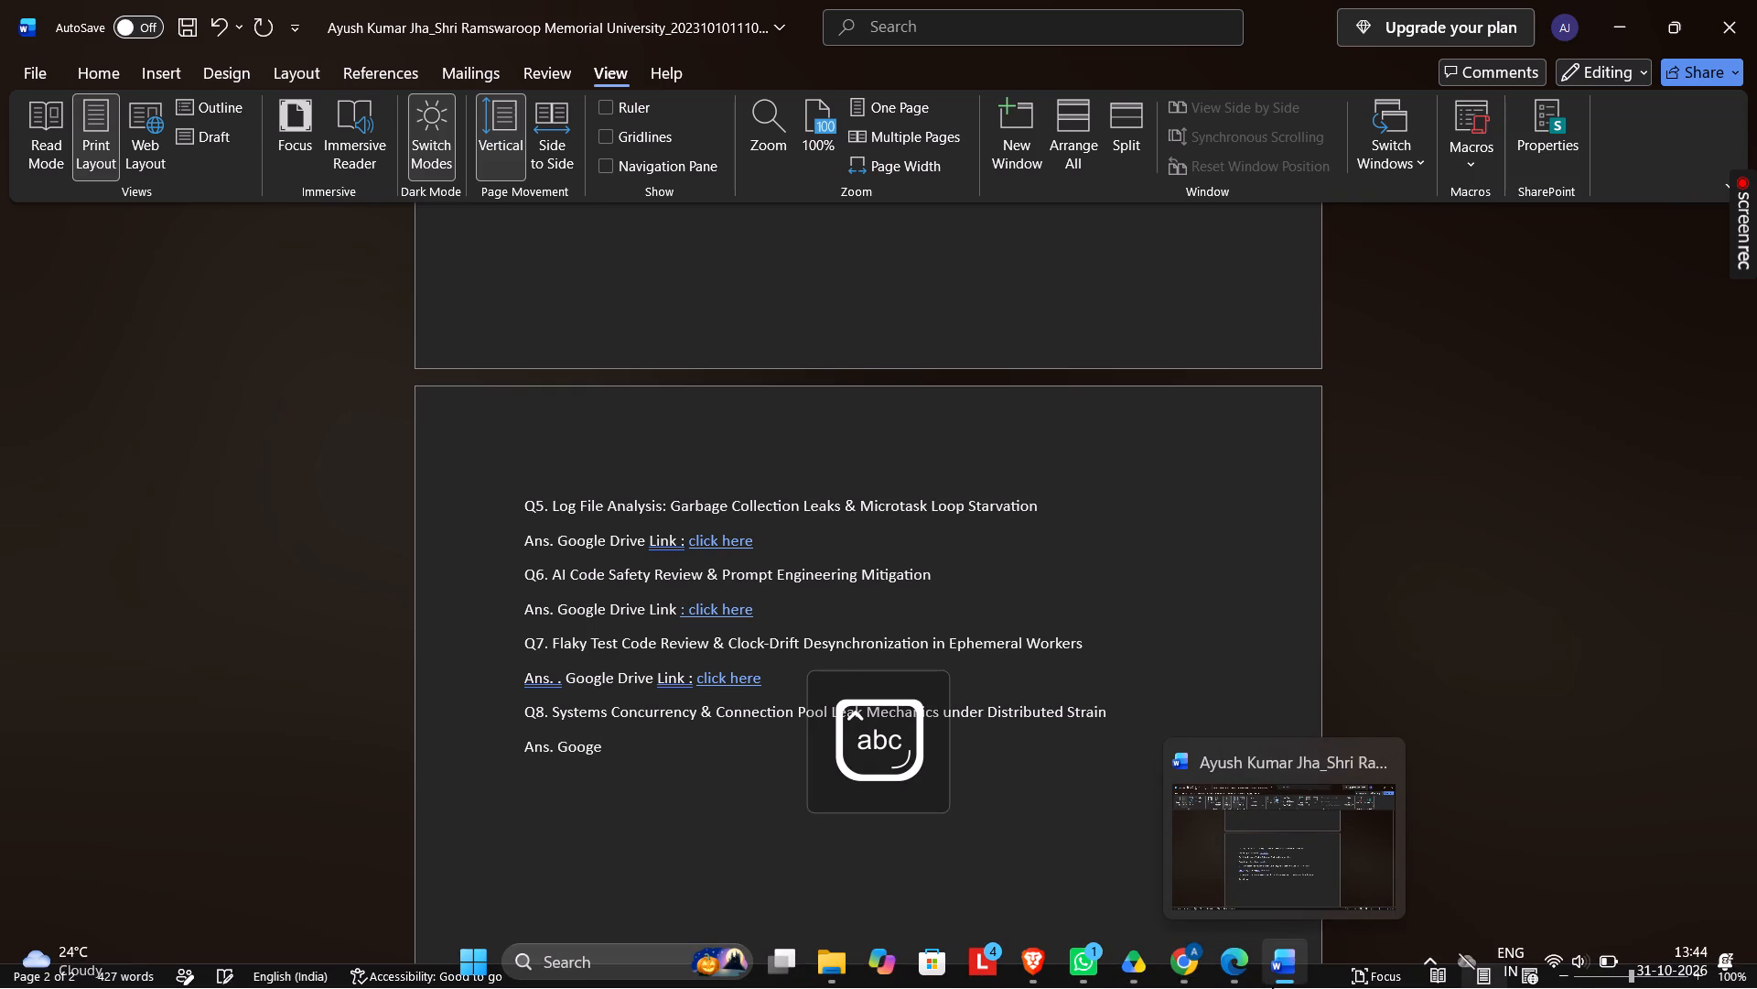
pyautogui.press('BackSpace')
pyautogui.press('BackSpace')
pyautogui.press('BackSpace')
pyautogui.press('BackSpace')
pyautogui.press('BackSpace')
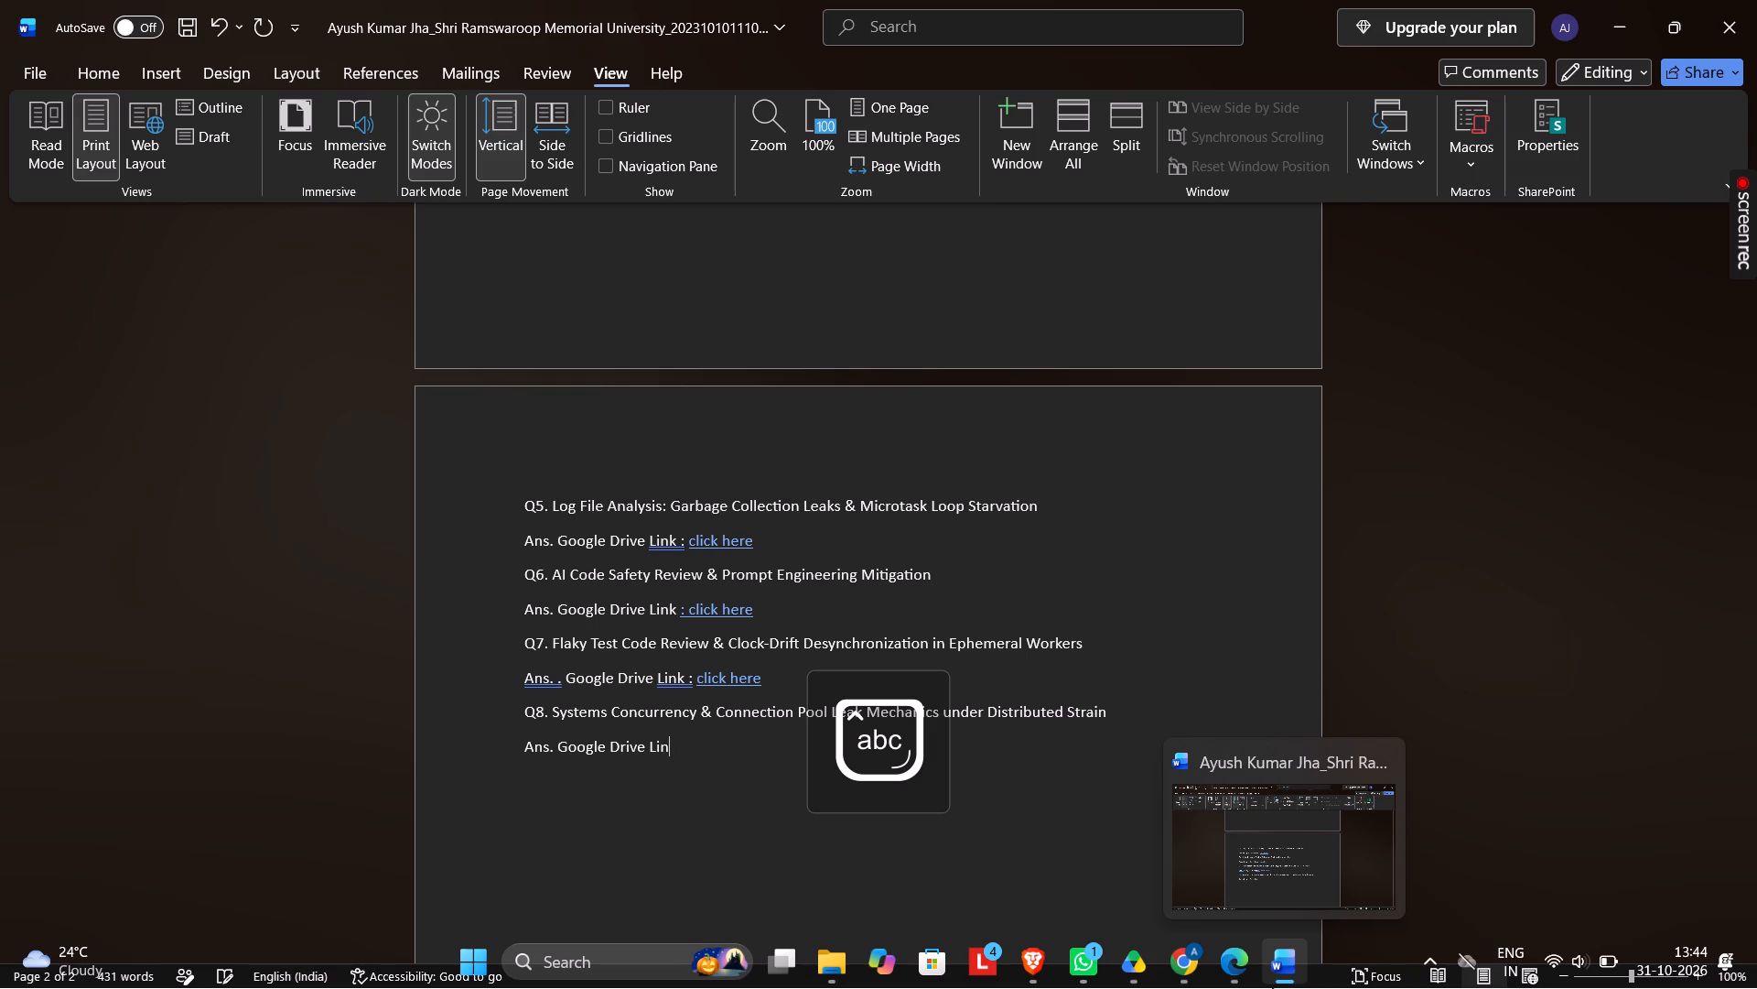
pyautogui.write('k')
pyautogui.press('space')
pyautogui.write(':')
pyautogui.press('space')
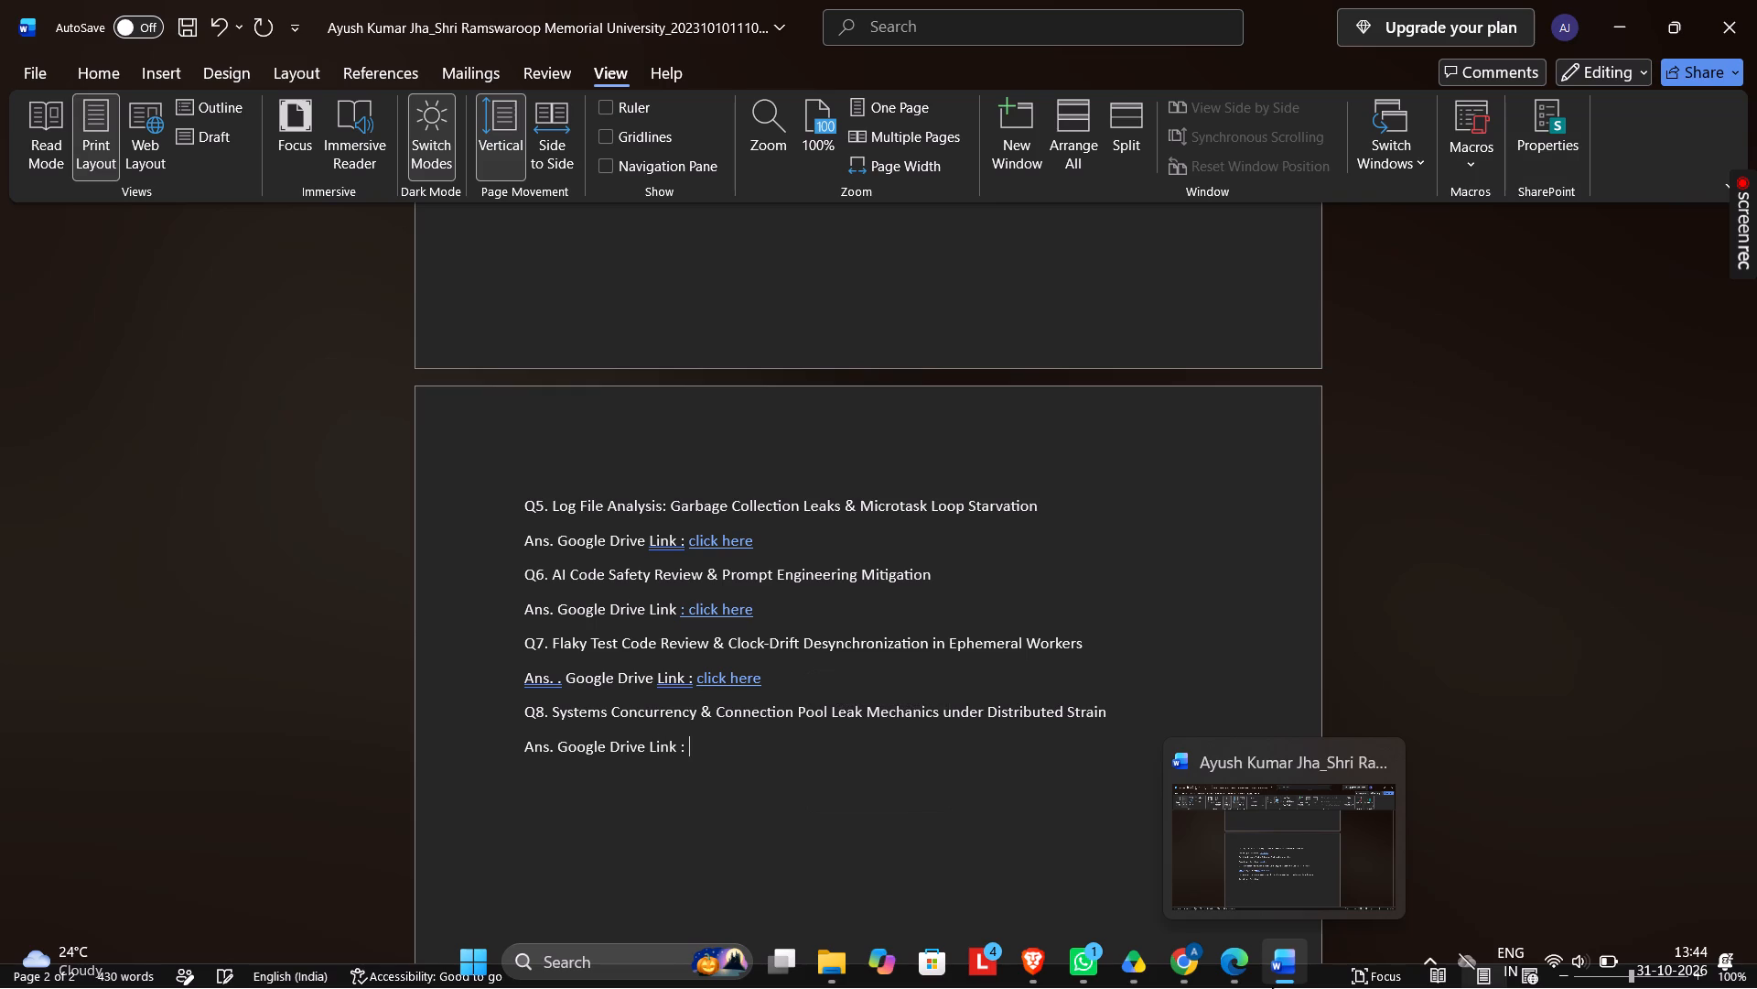
pyautogui.write('click')
pyautogui.press('space')
pyautogui.write('here')
# Hyperlink "click here" in the Q8 answer to the frugal8 folder, checking its contents and copying its link in Google Drive; add a new line below.
pyautogui.moveTo(685, 745); pyautogui.dragTo(701, 744)
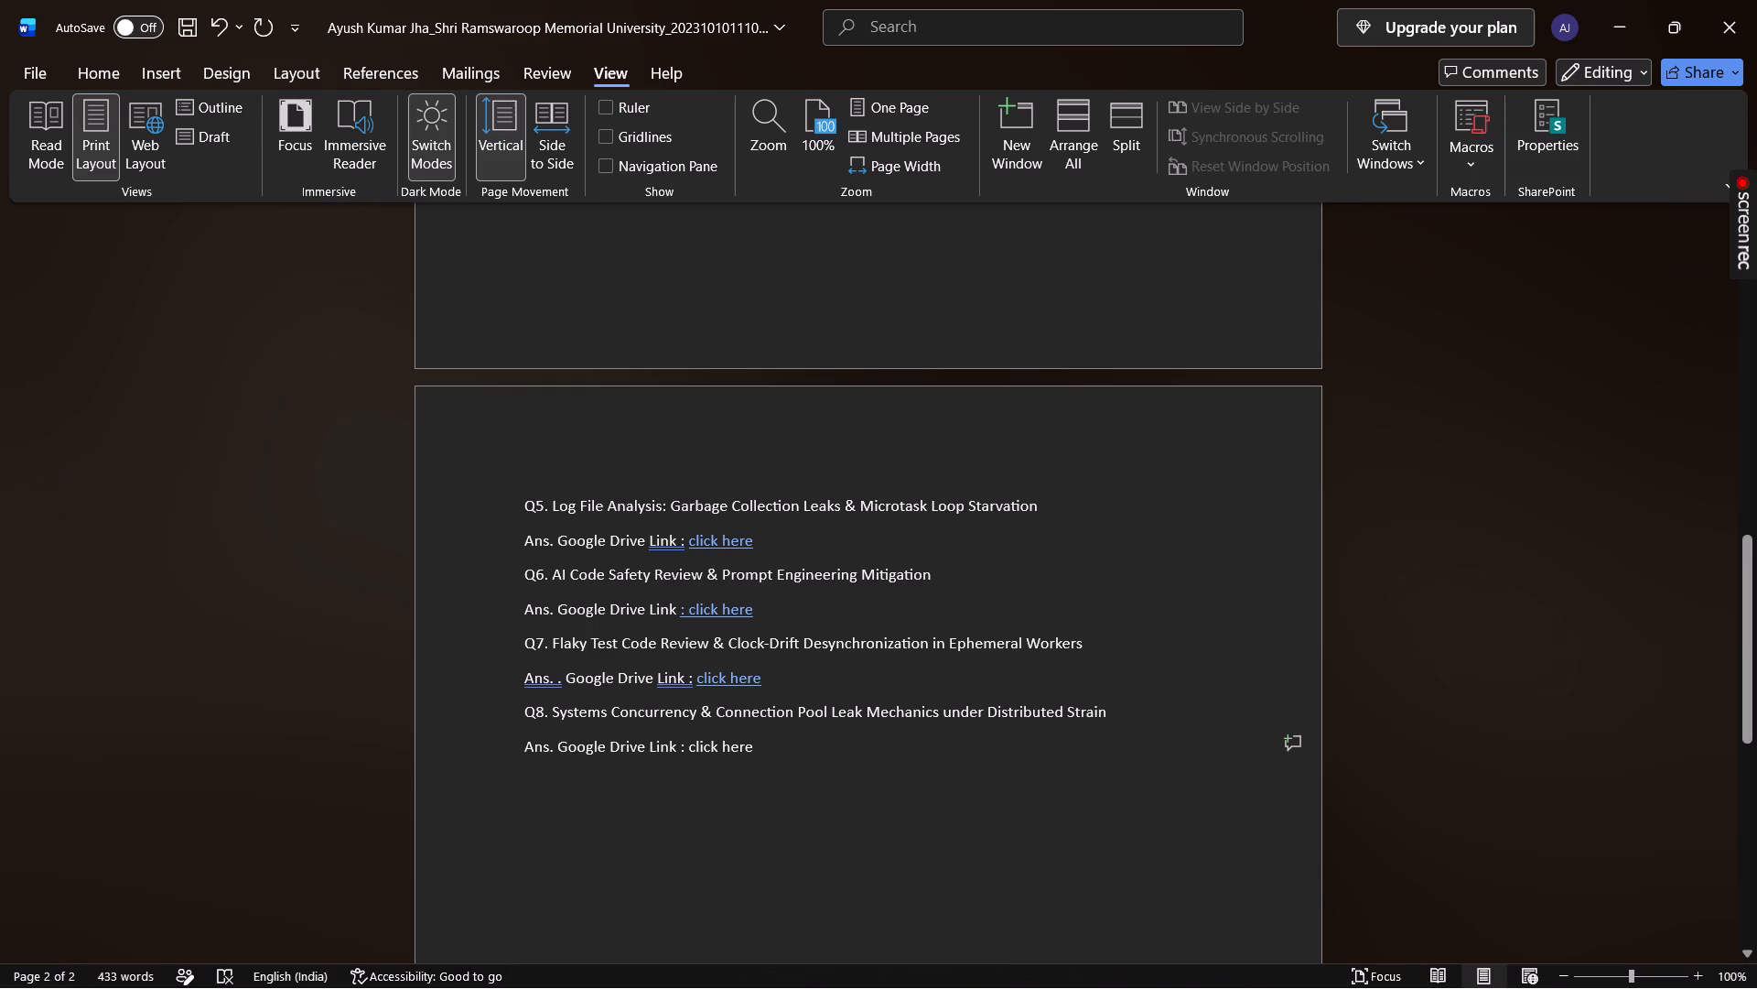
pyautogui.moveTo(701, 744); pyautogui.dragTo(750, 739)
pyautogui.click(759, 741)
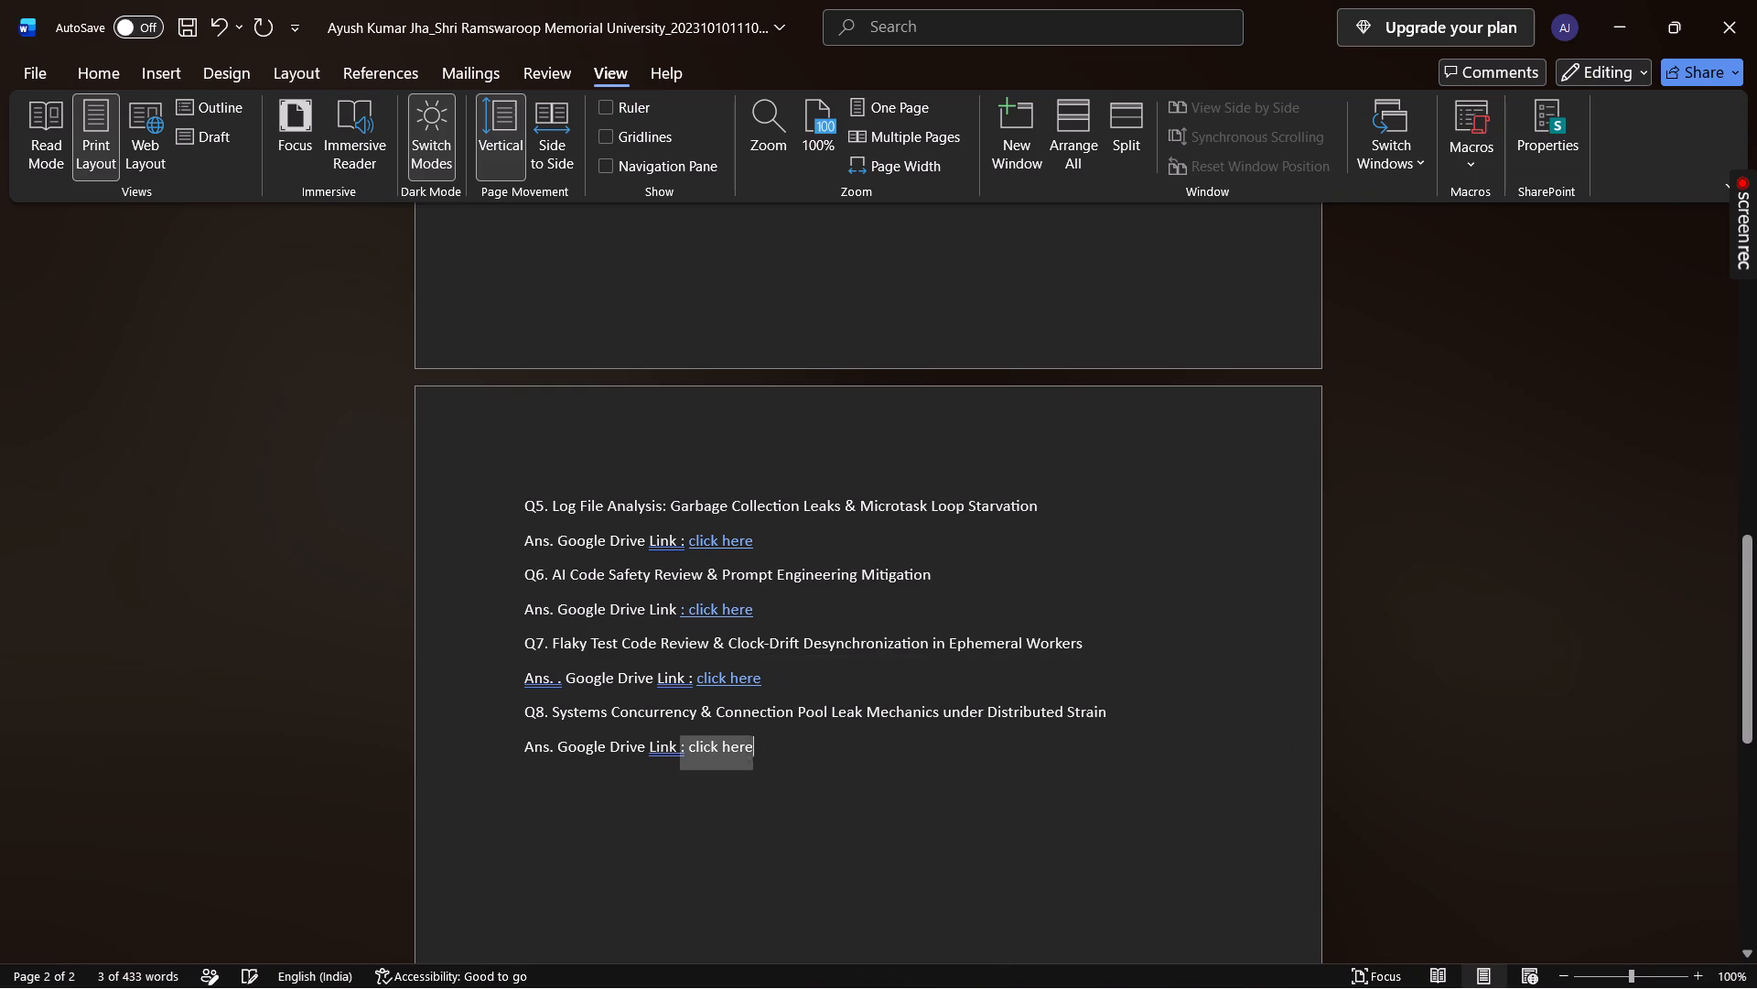
pyautogui.moveTo(687, 744); pyautogui.dragTo(738, 744)
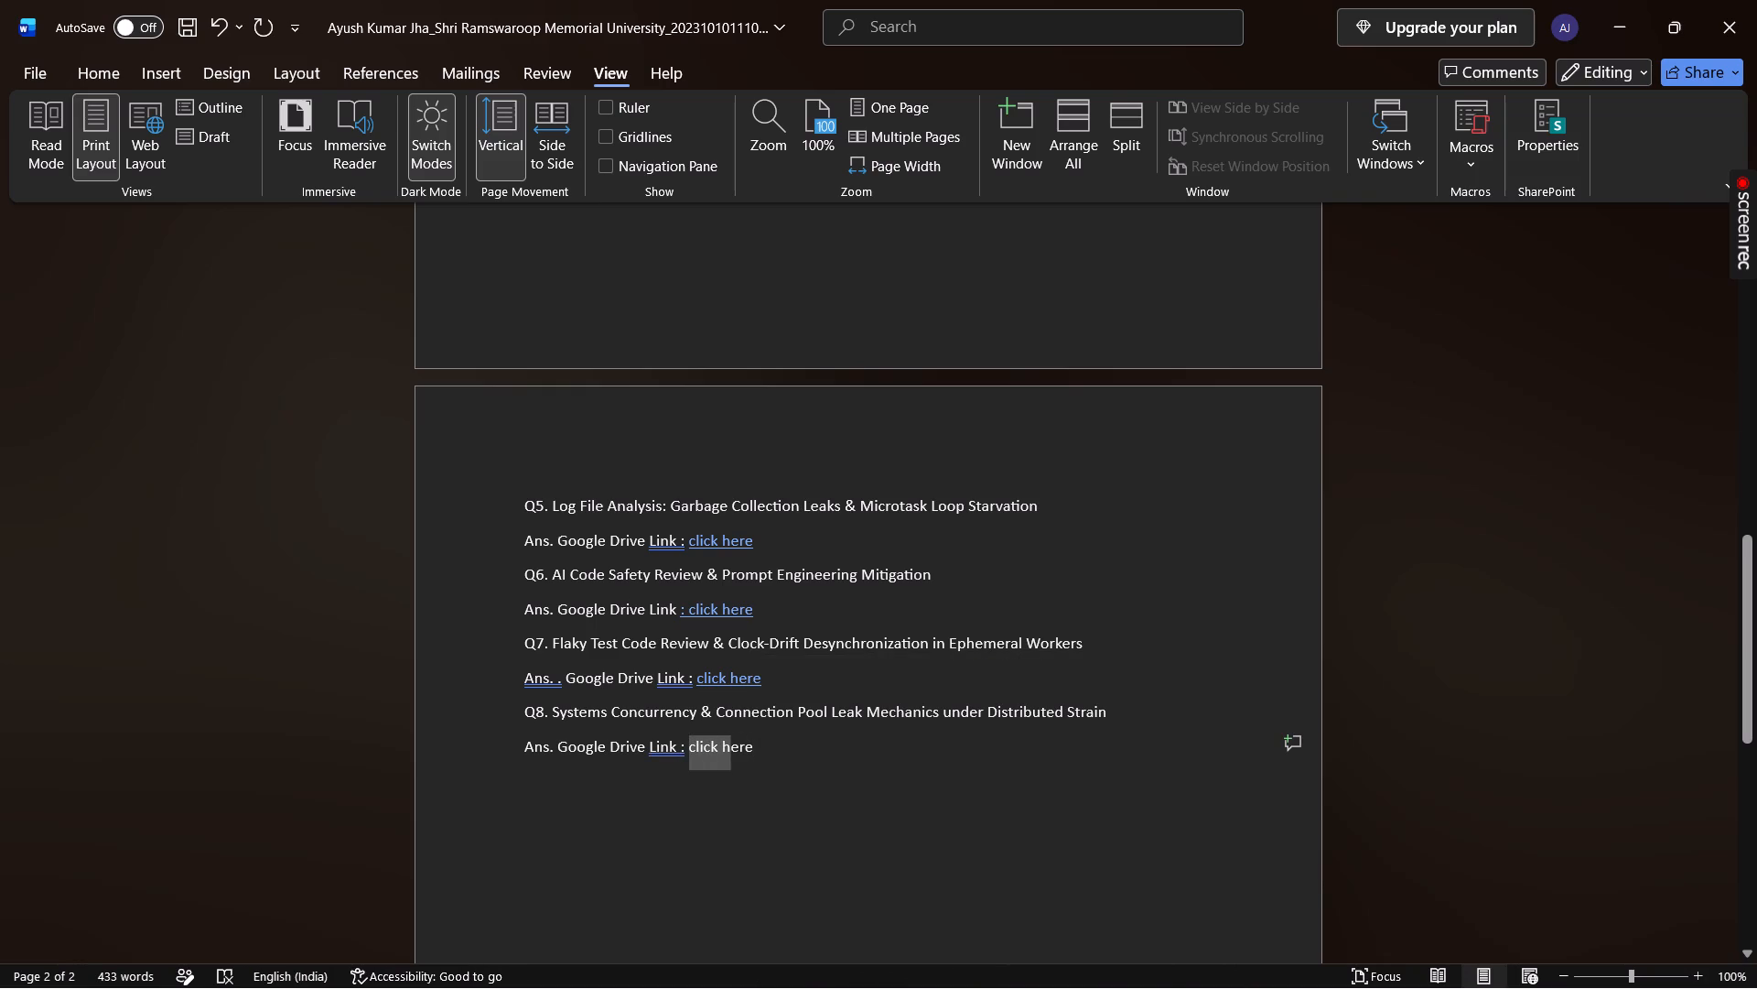
pyautogui.moveTo(738, 744); pyautogui.dragTo(753, 743)
pyautogui.rightClick(736, 748)
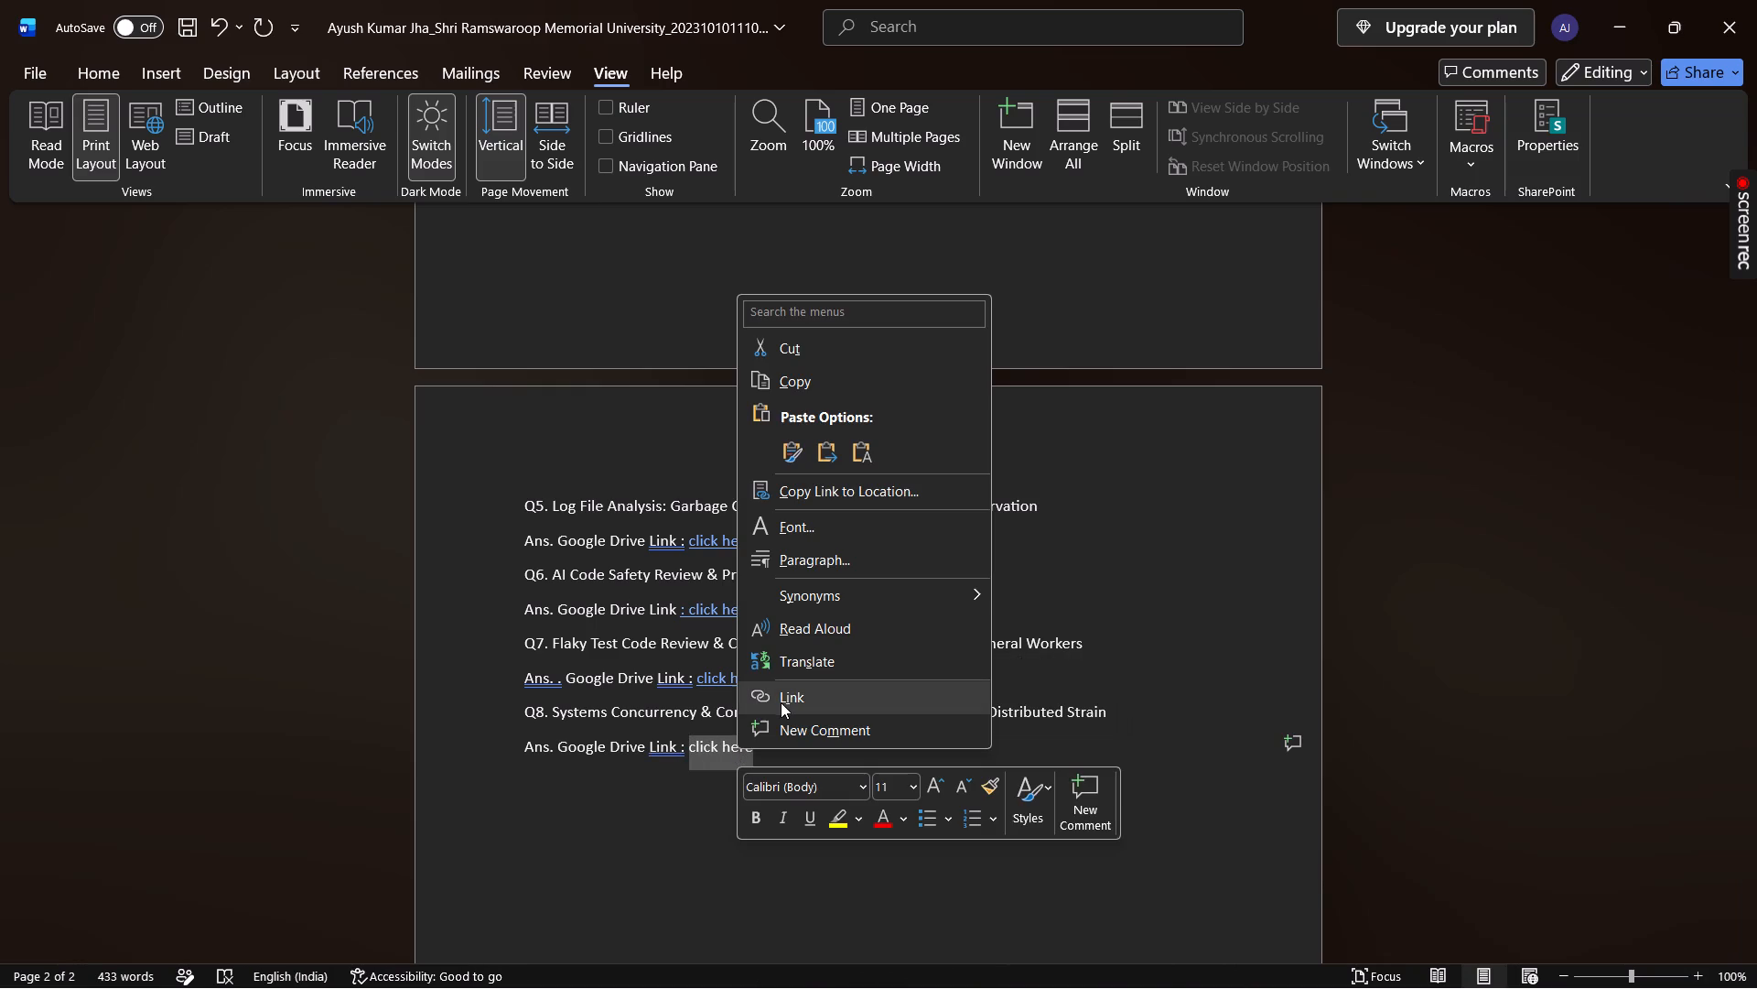
pyautogui.click(782, 701)
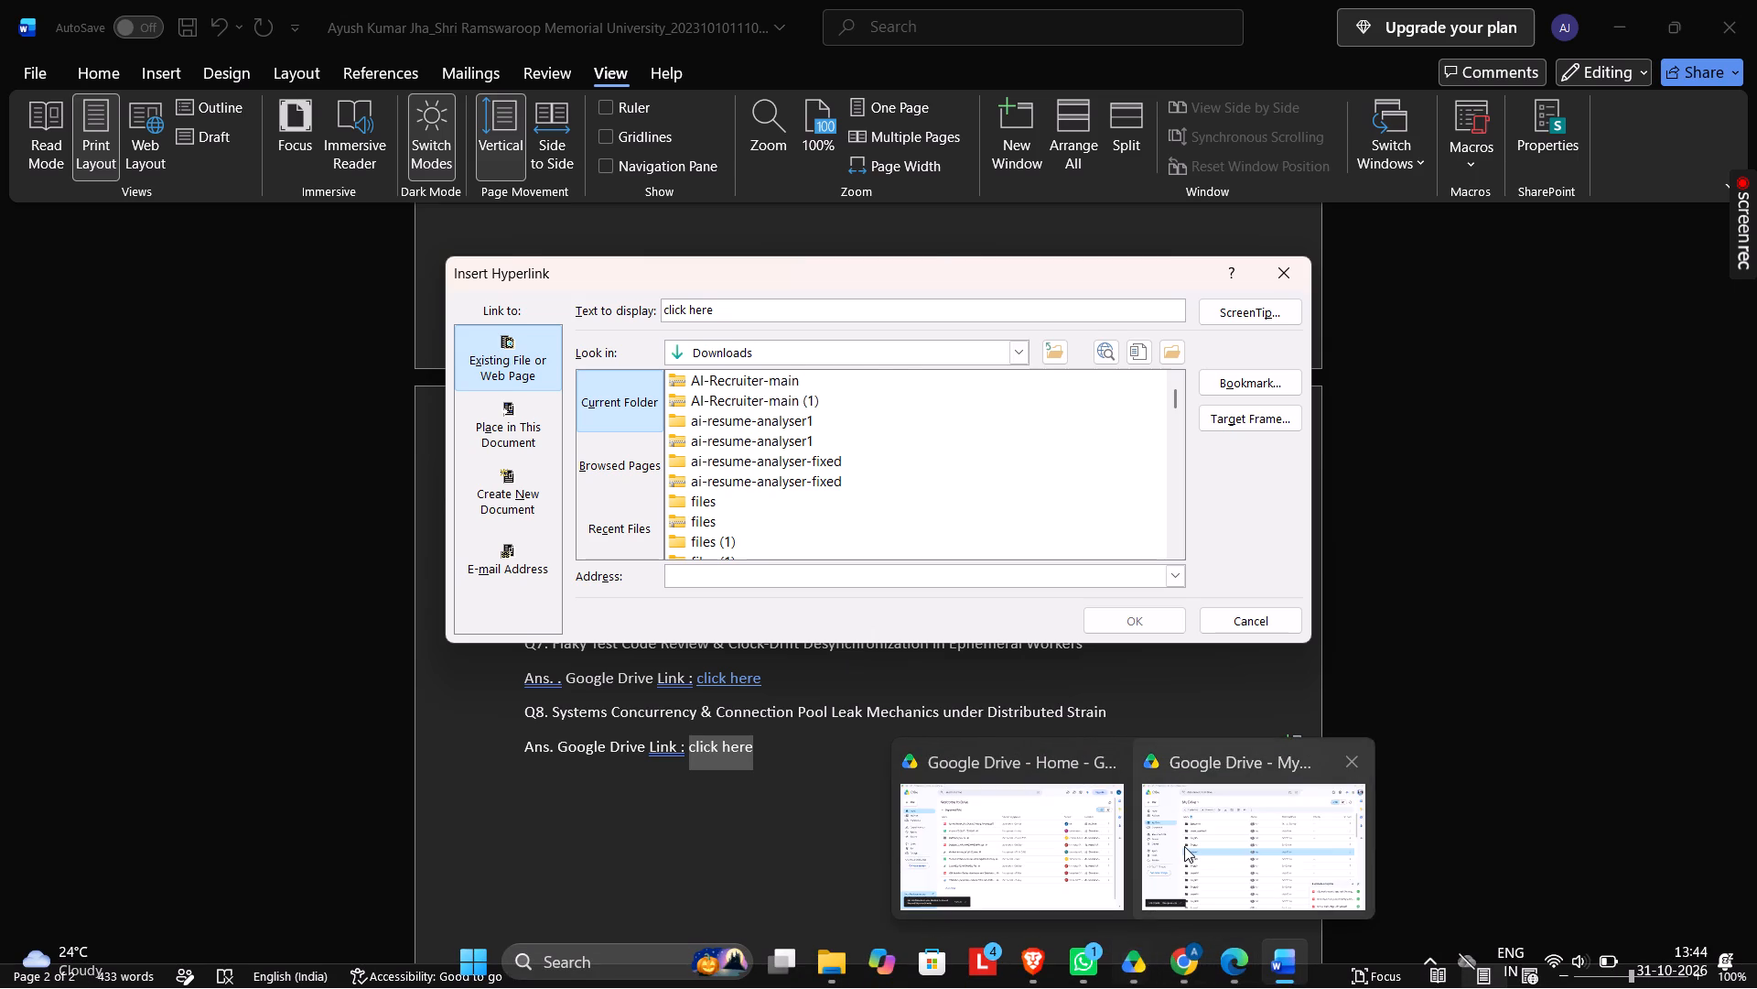
pyautogui.click(1184, 846)
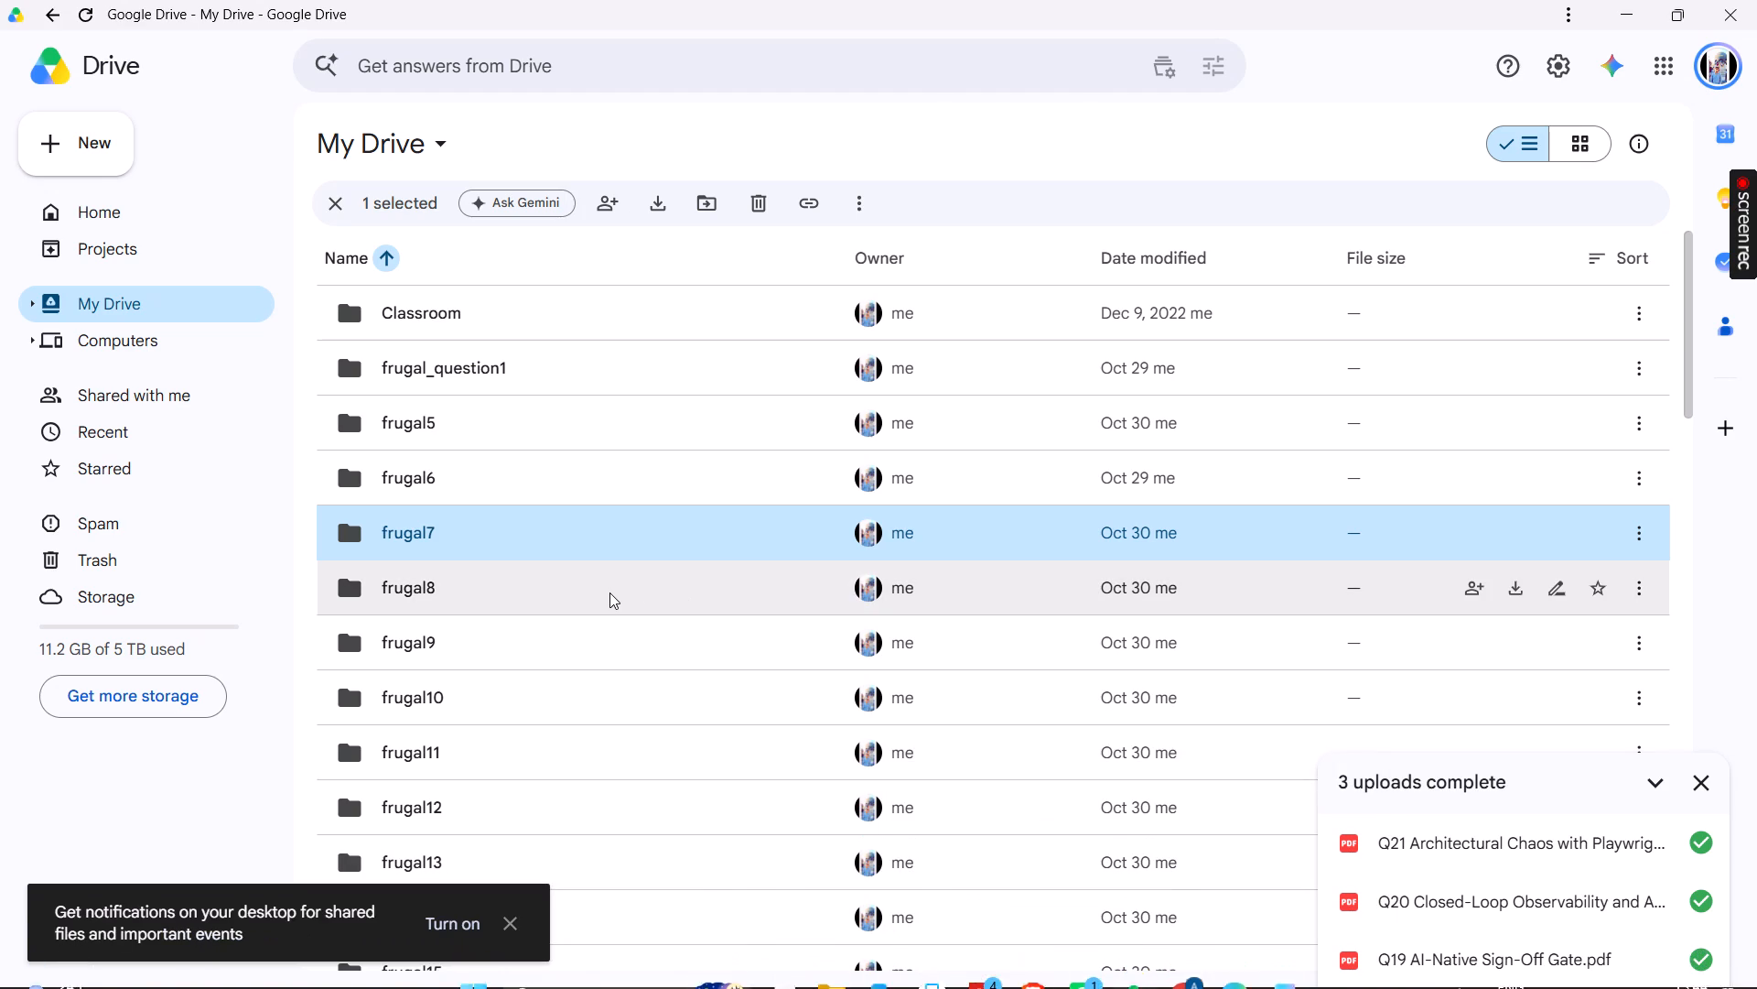
pyautogui.doubleClick(609, 592)
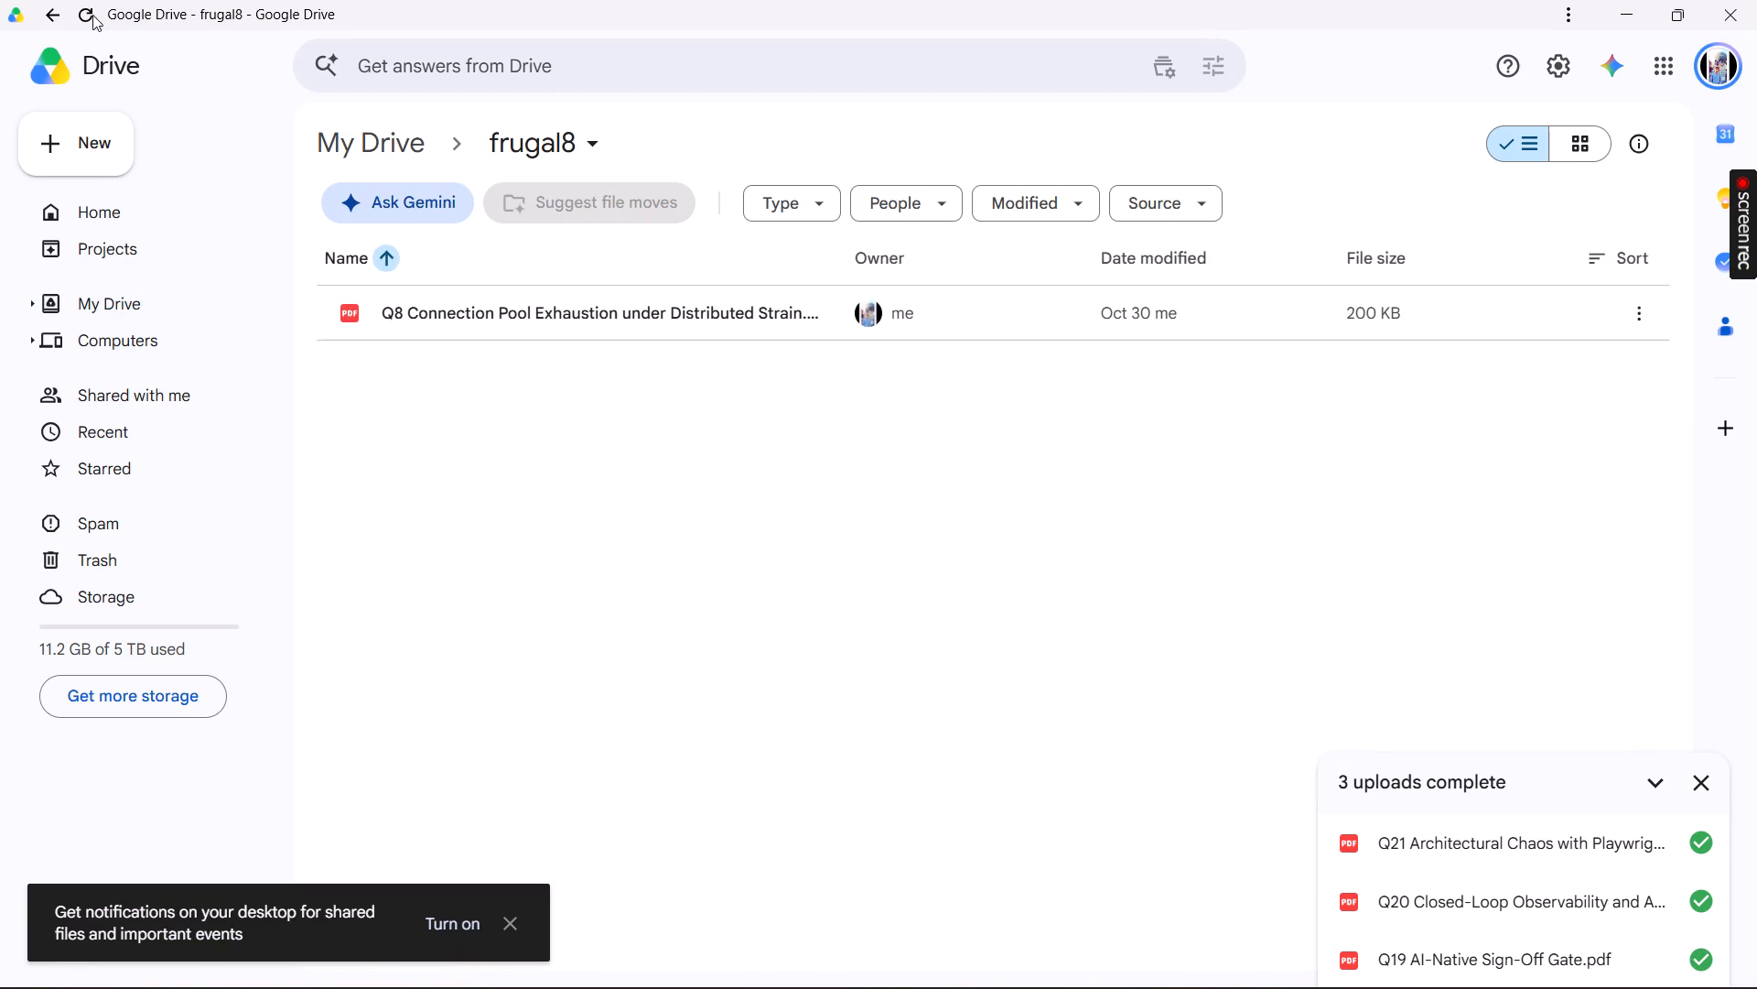
pyautogui.click(60, 11)
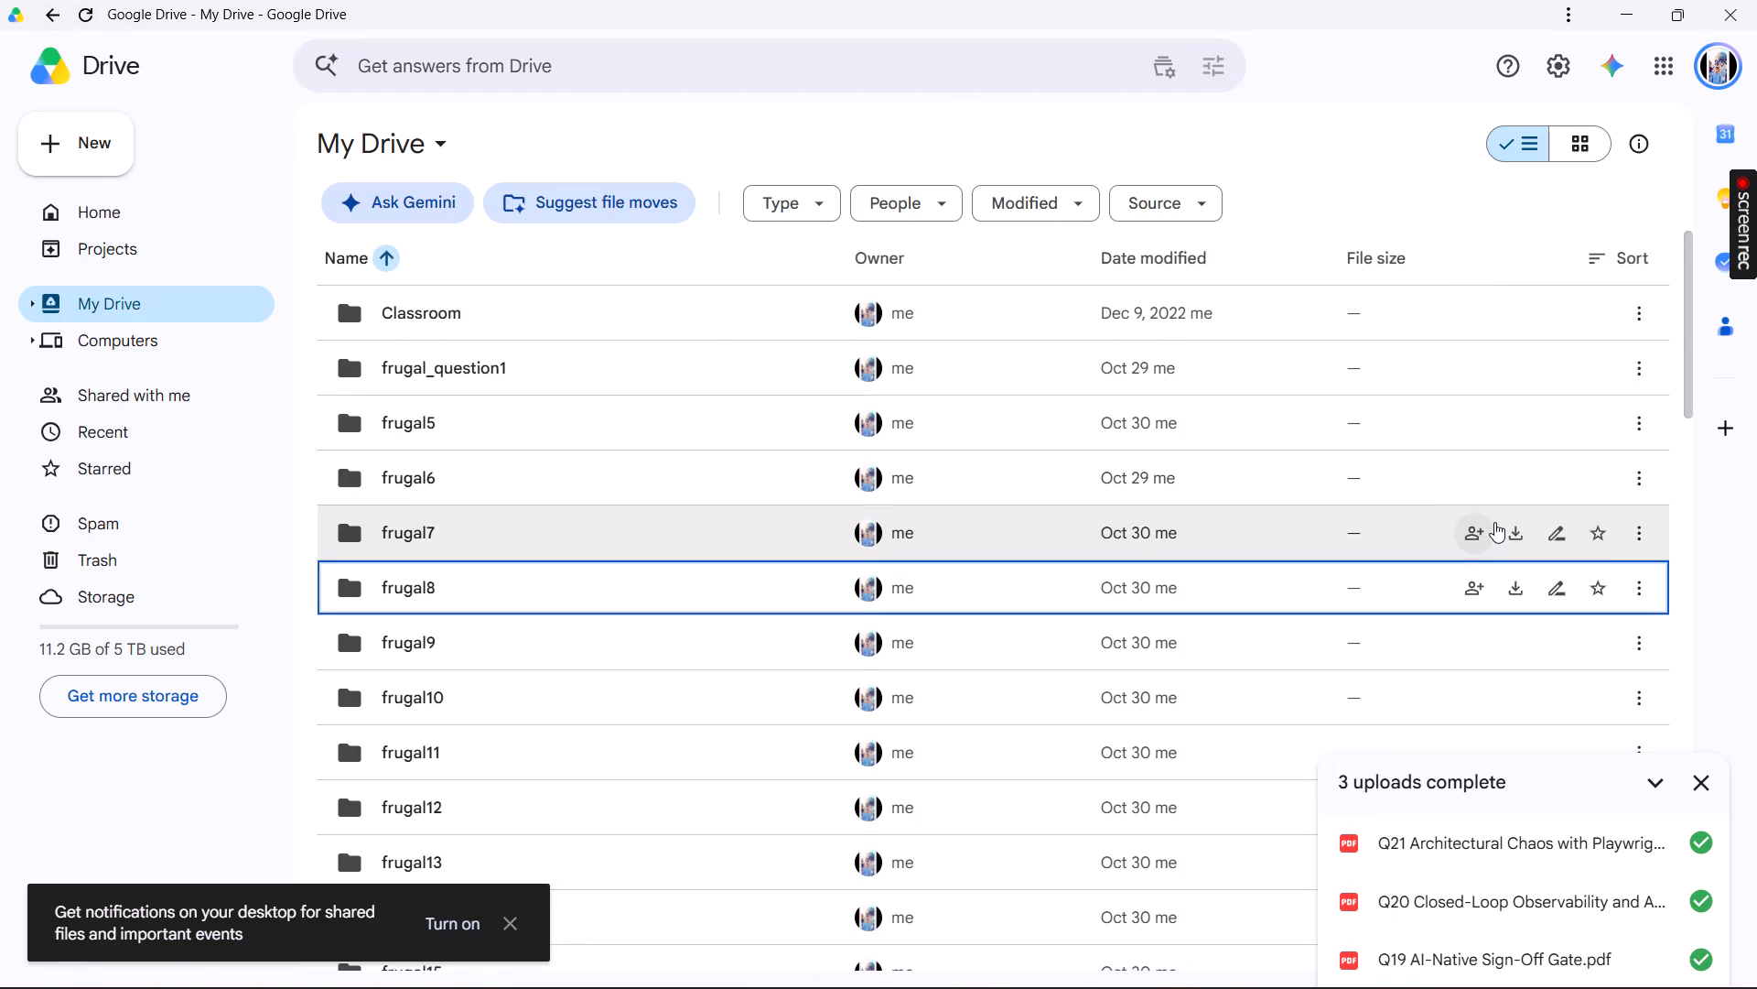
pyautogui.click(1639, 572)
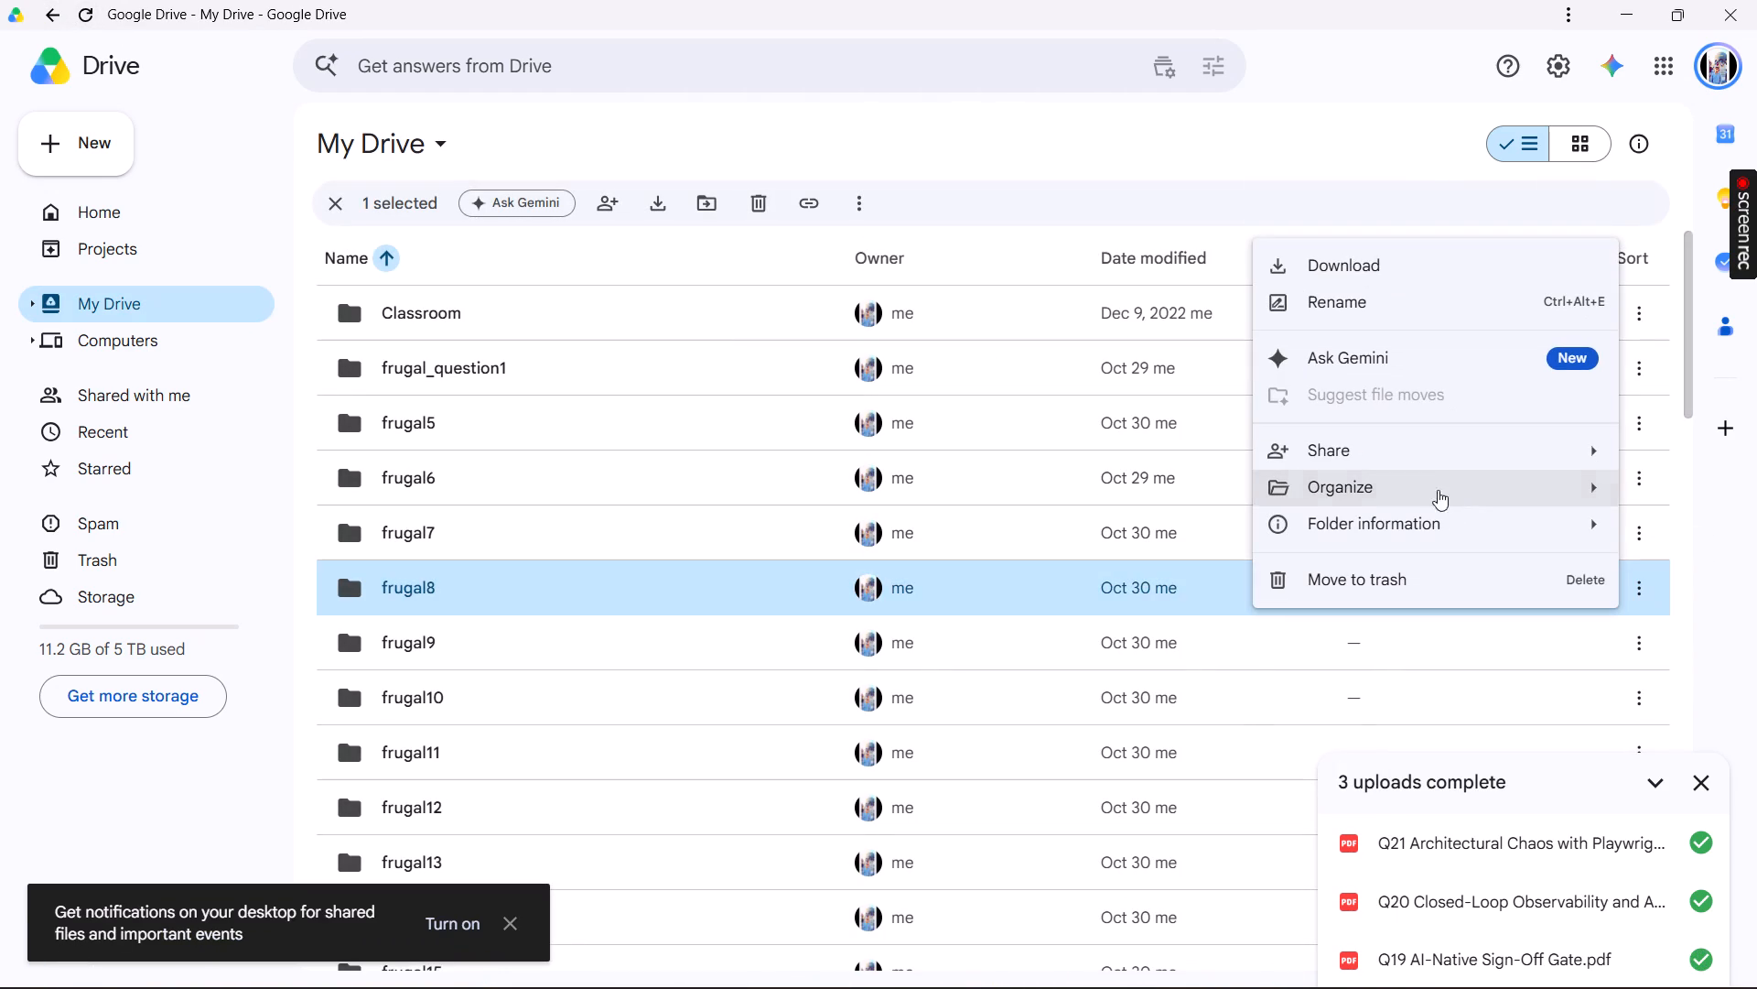
pyautogui.click(1417, 454)
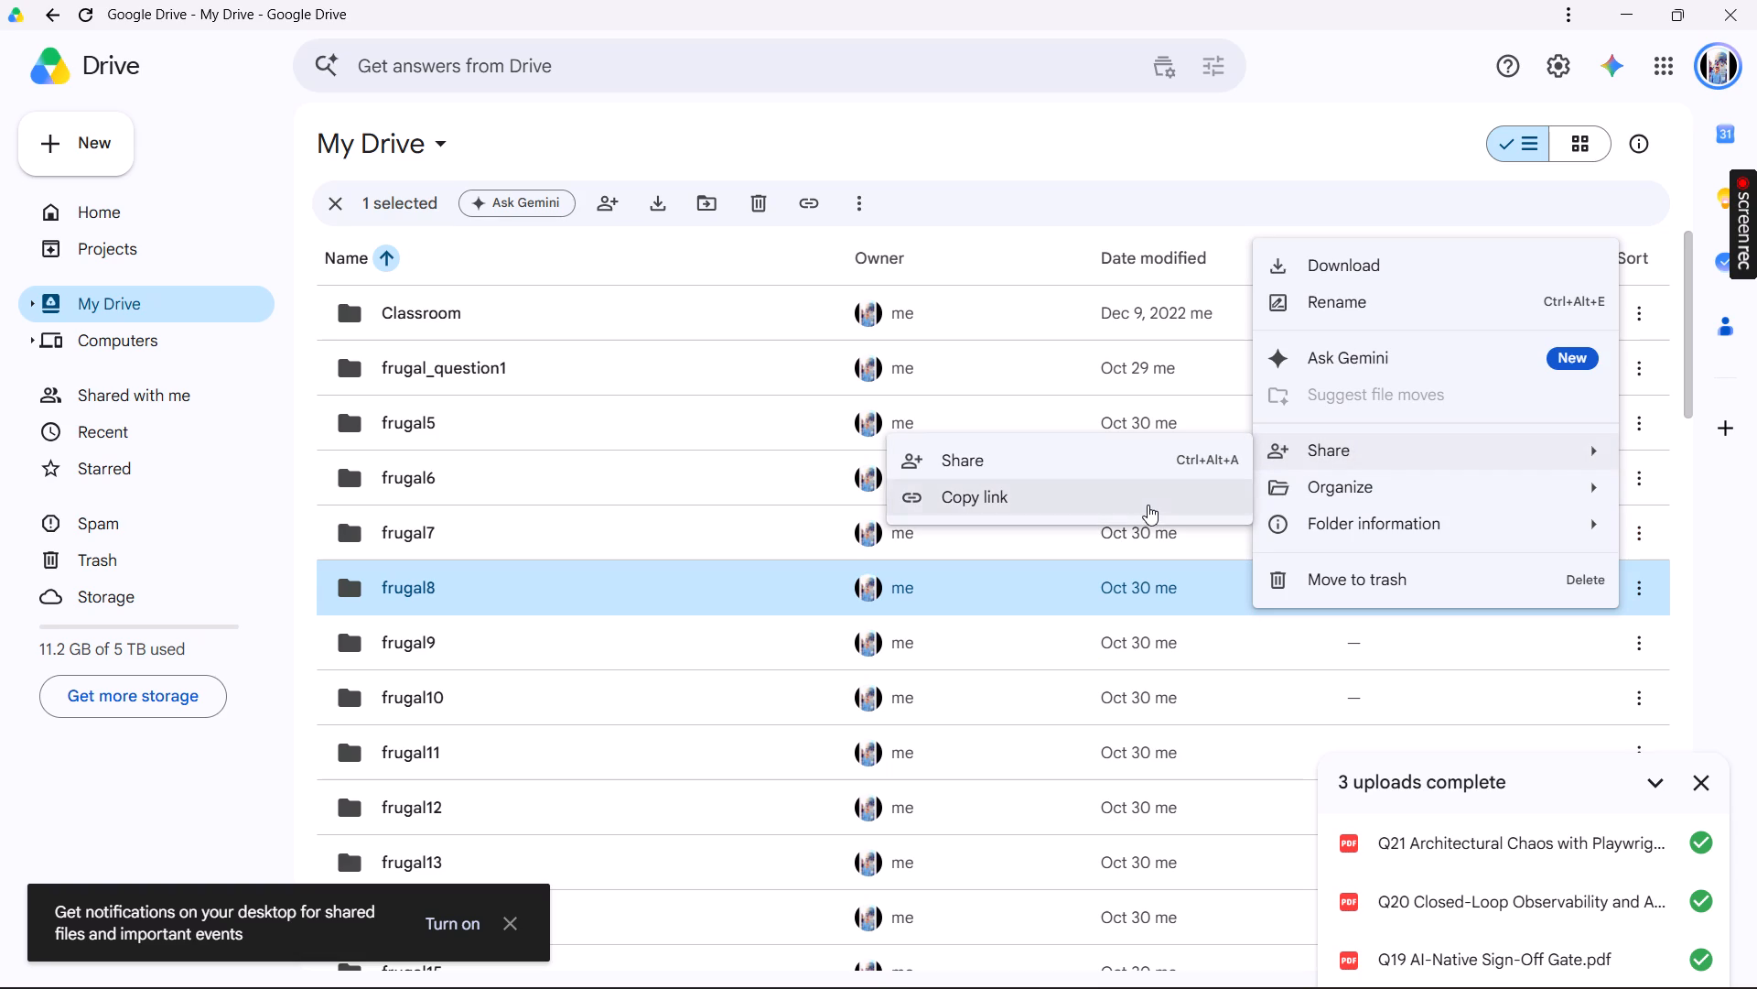
pyautogui.click(1148, 506)
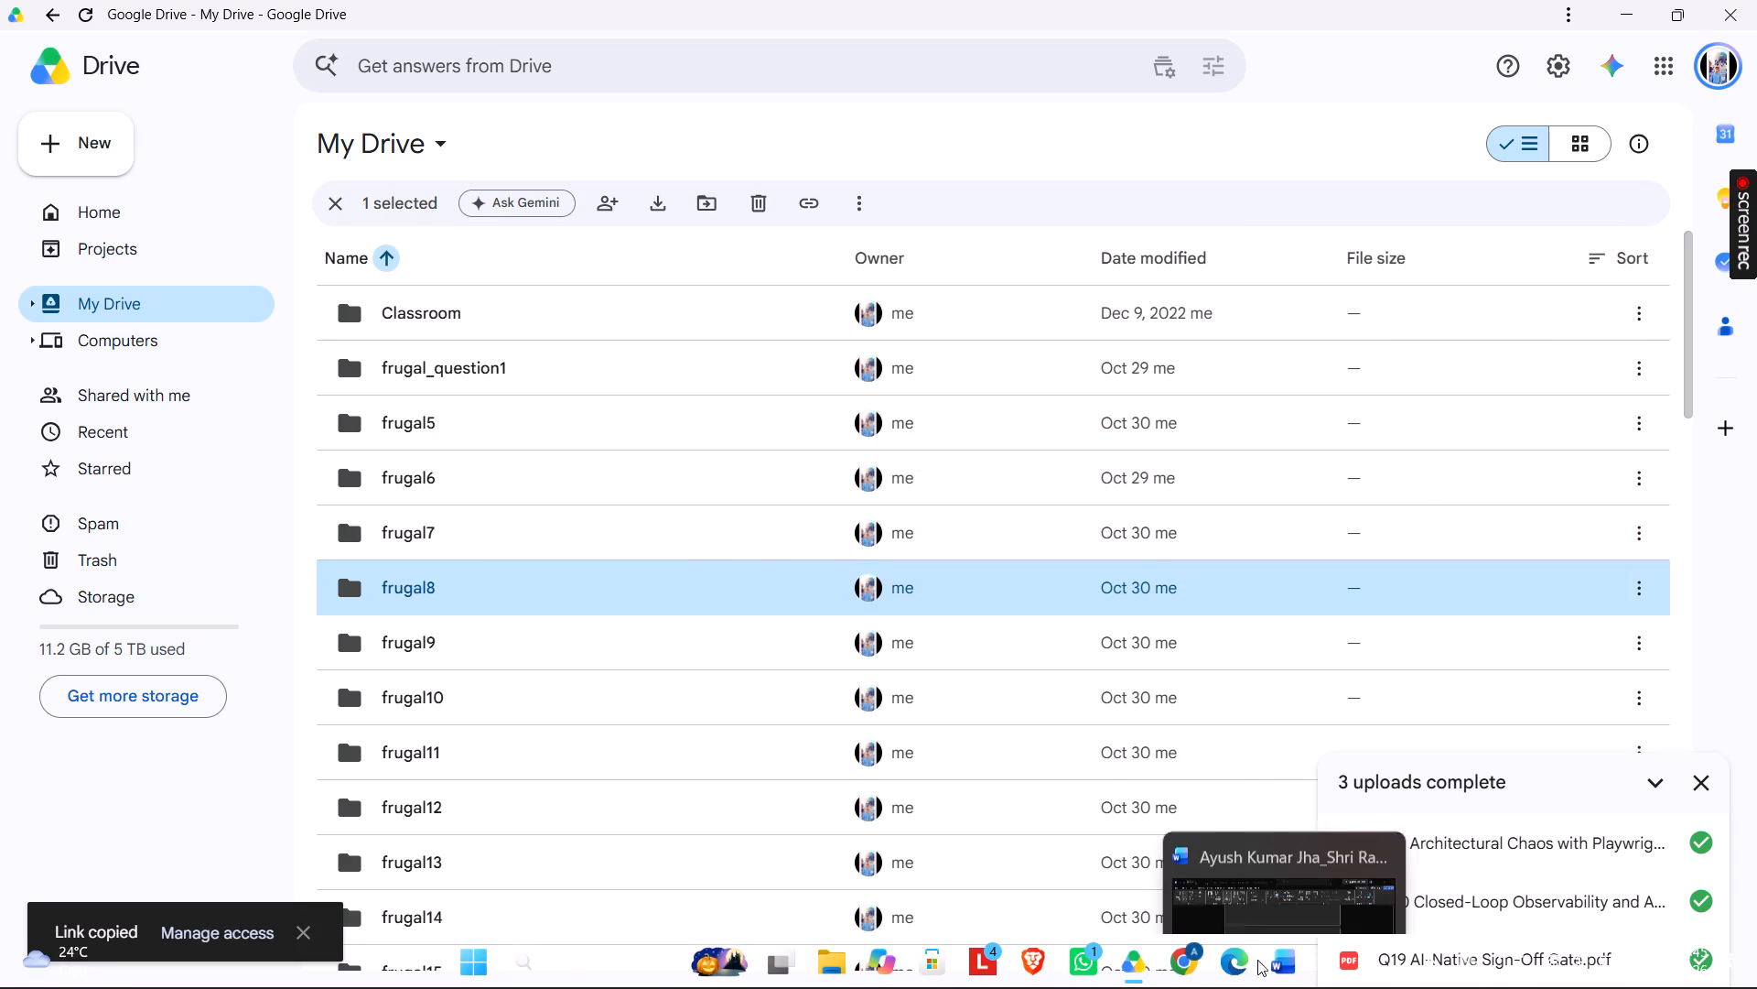
pyautogui.click(1269, 959)
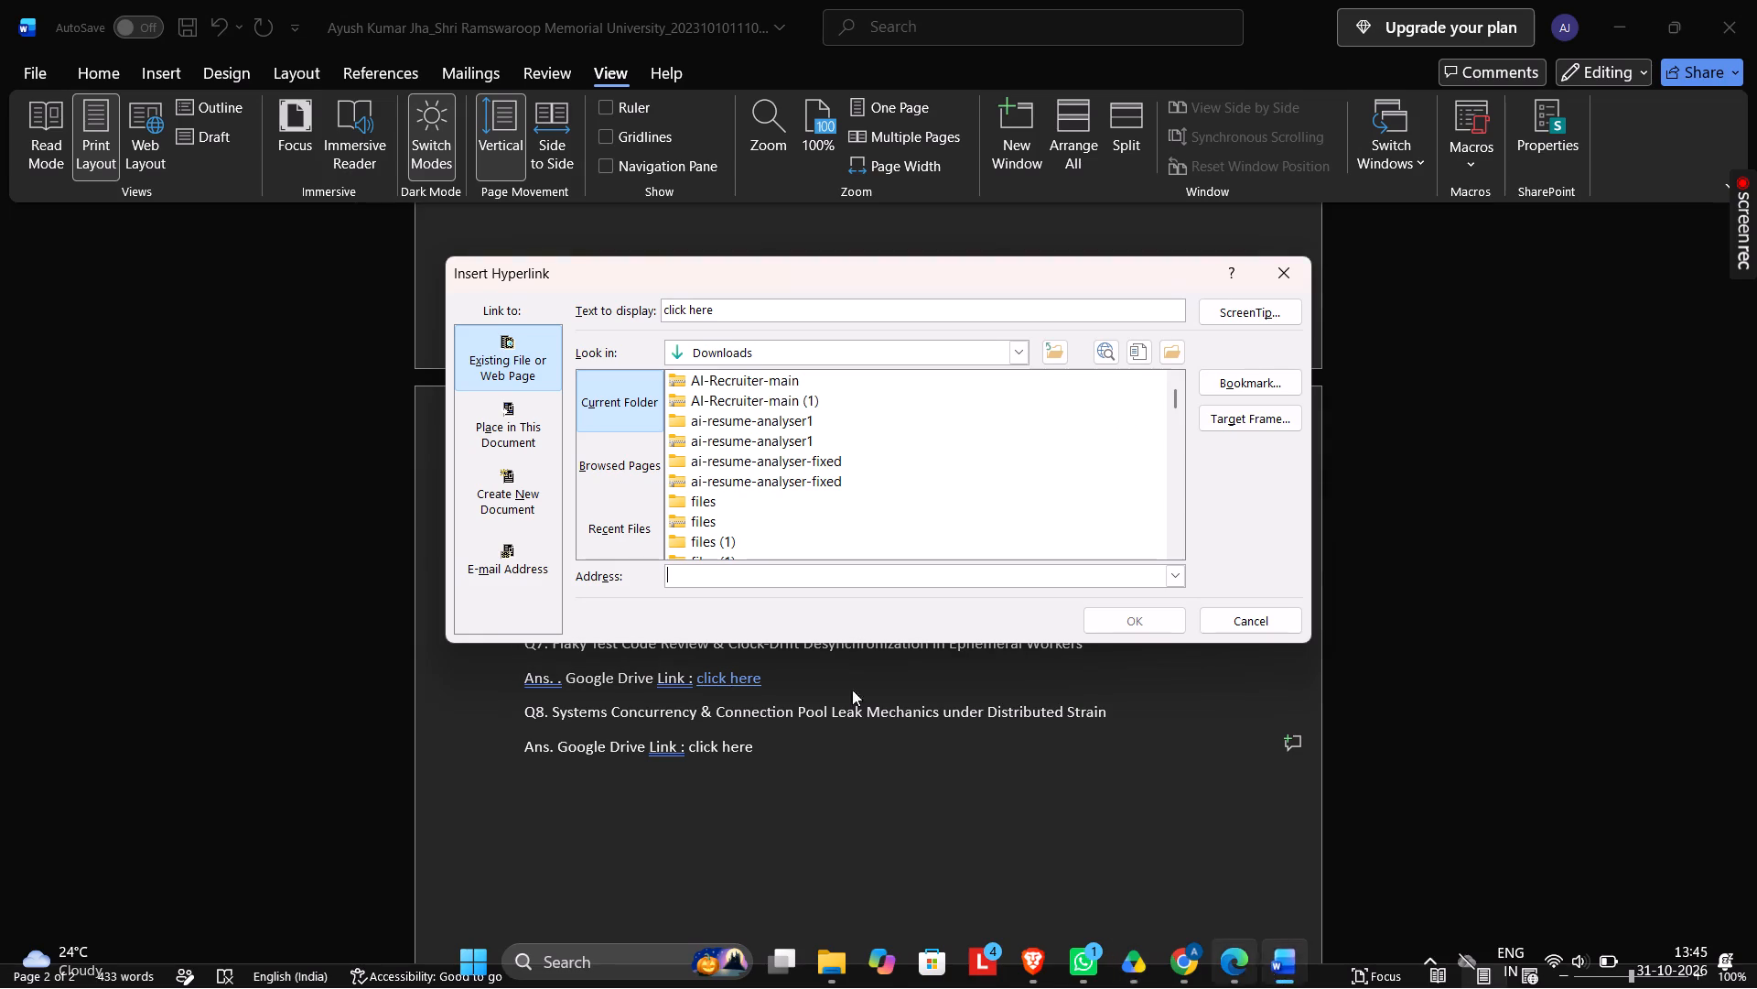
pyautogui.hotkey('ctrl', 'v')
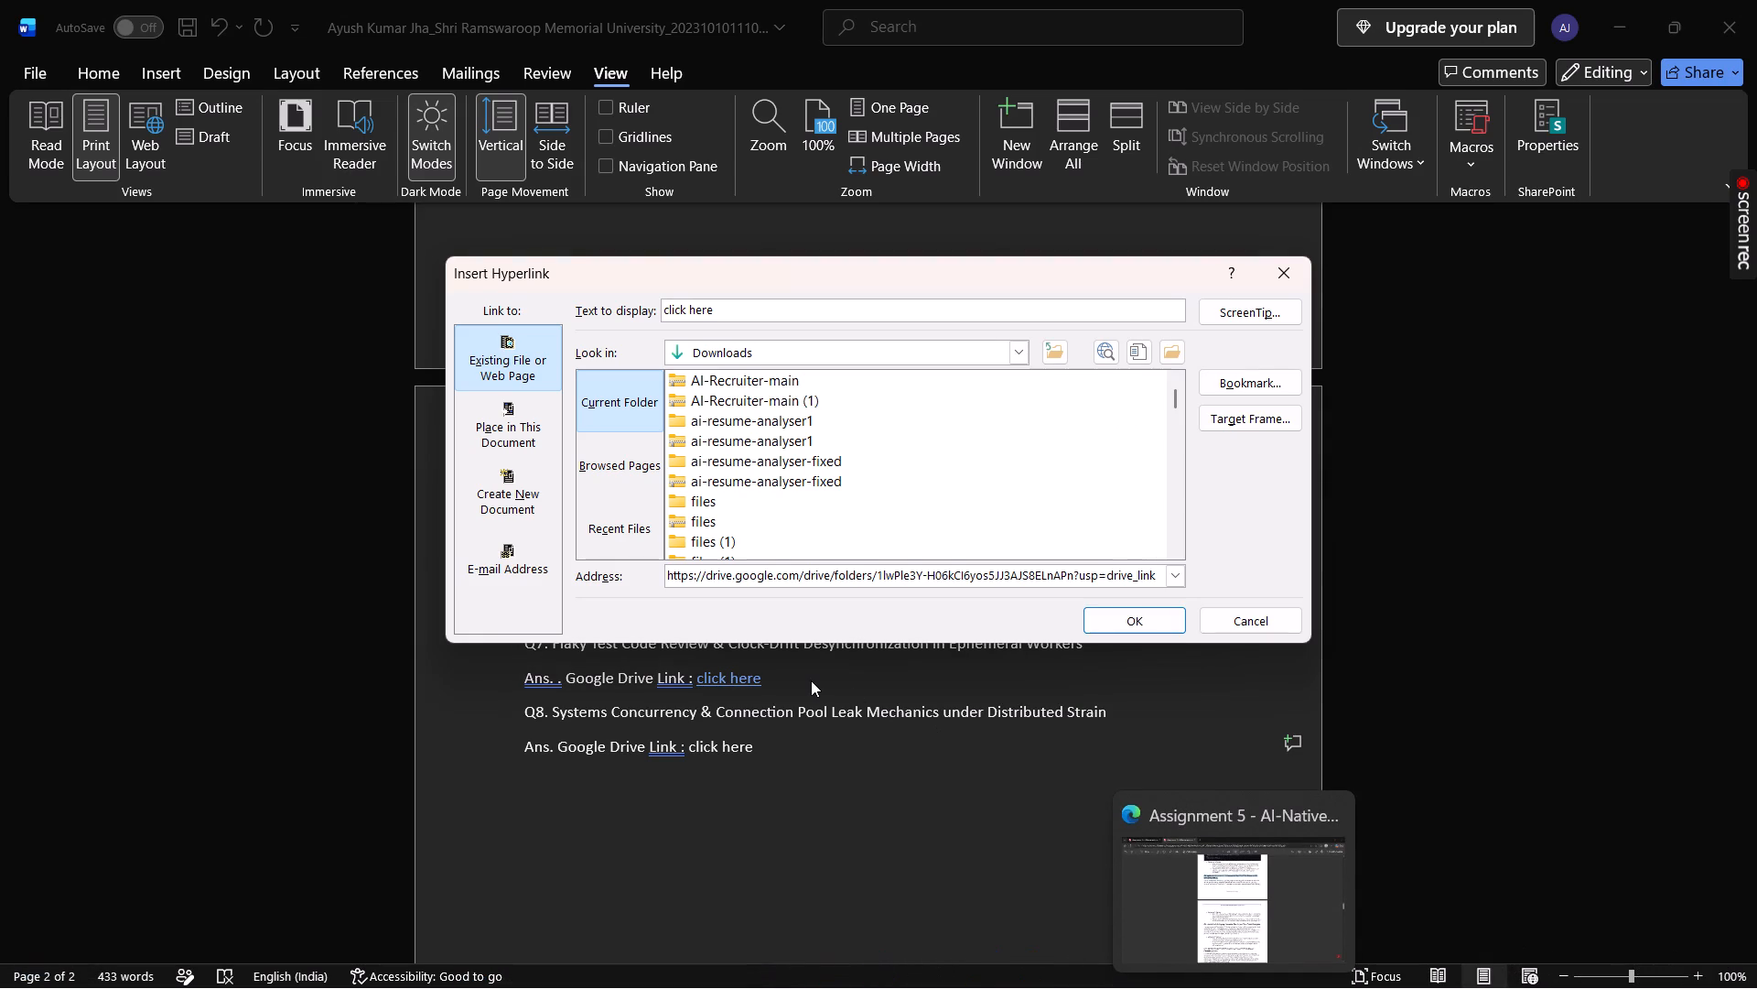
pyautogui.press('Return')
pyautogui.press('Return')
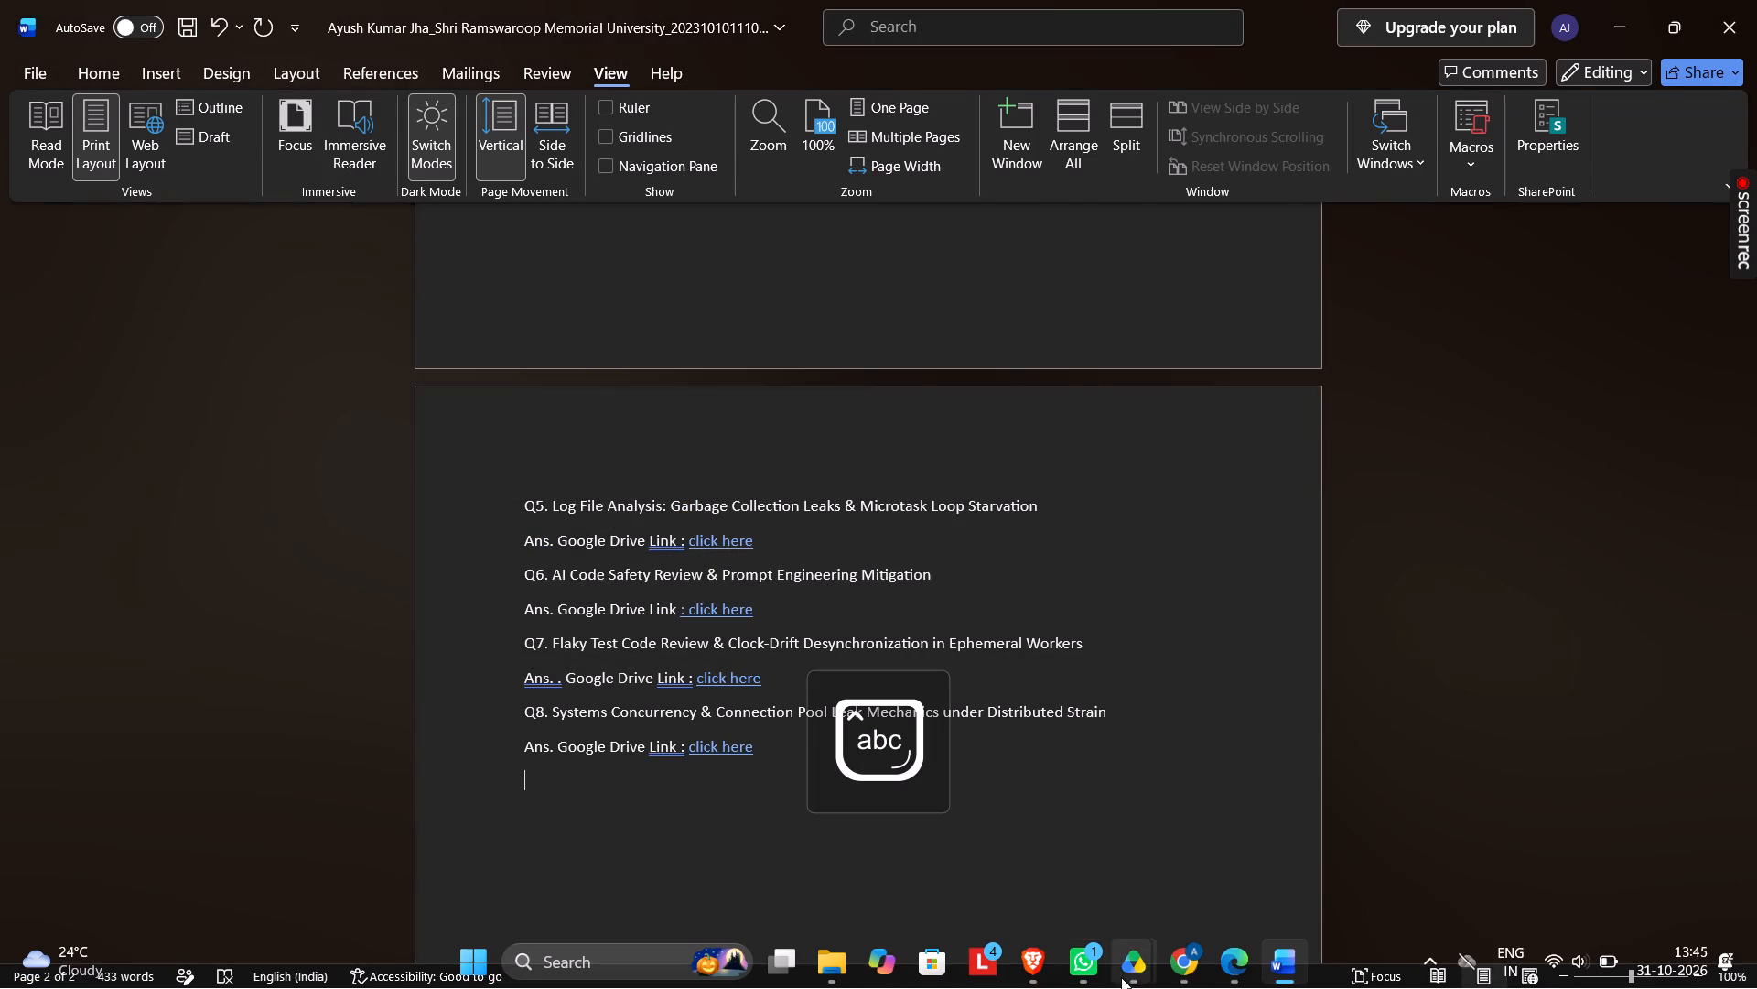
# Copy the heading "Q9. Operational Ambiguity: Headless CSS Layout Tree Thread Collapses" from the PDF in Edge into Word below the Q8 answer.
pyautogui.click(1232, 967)
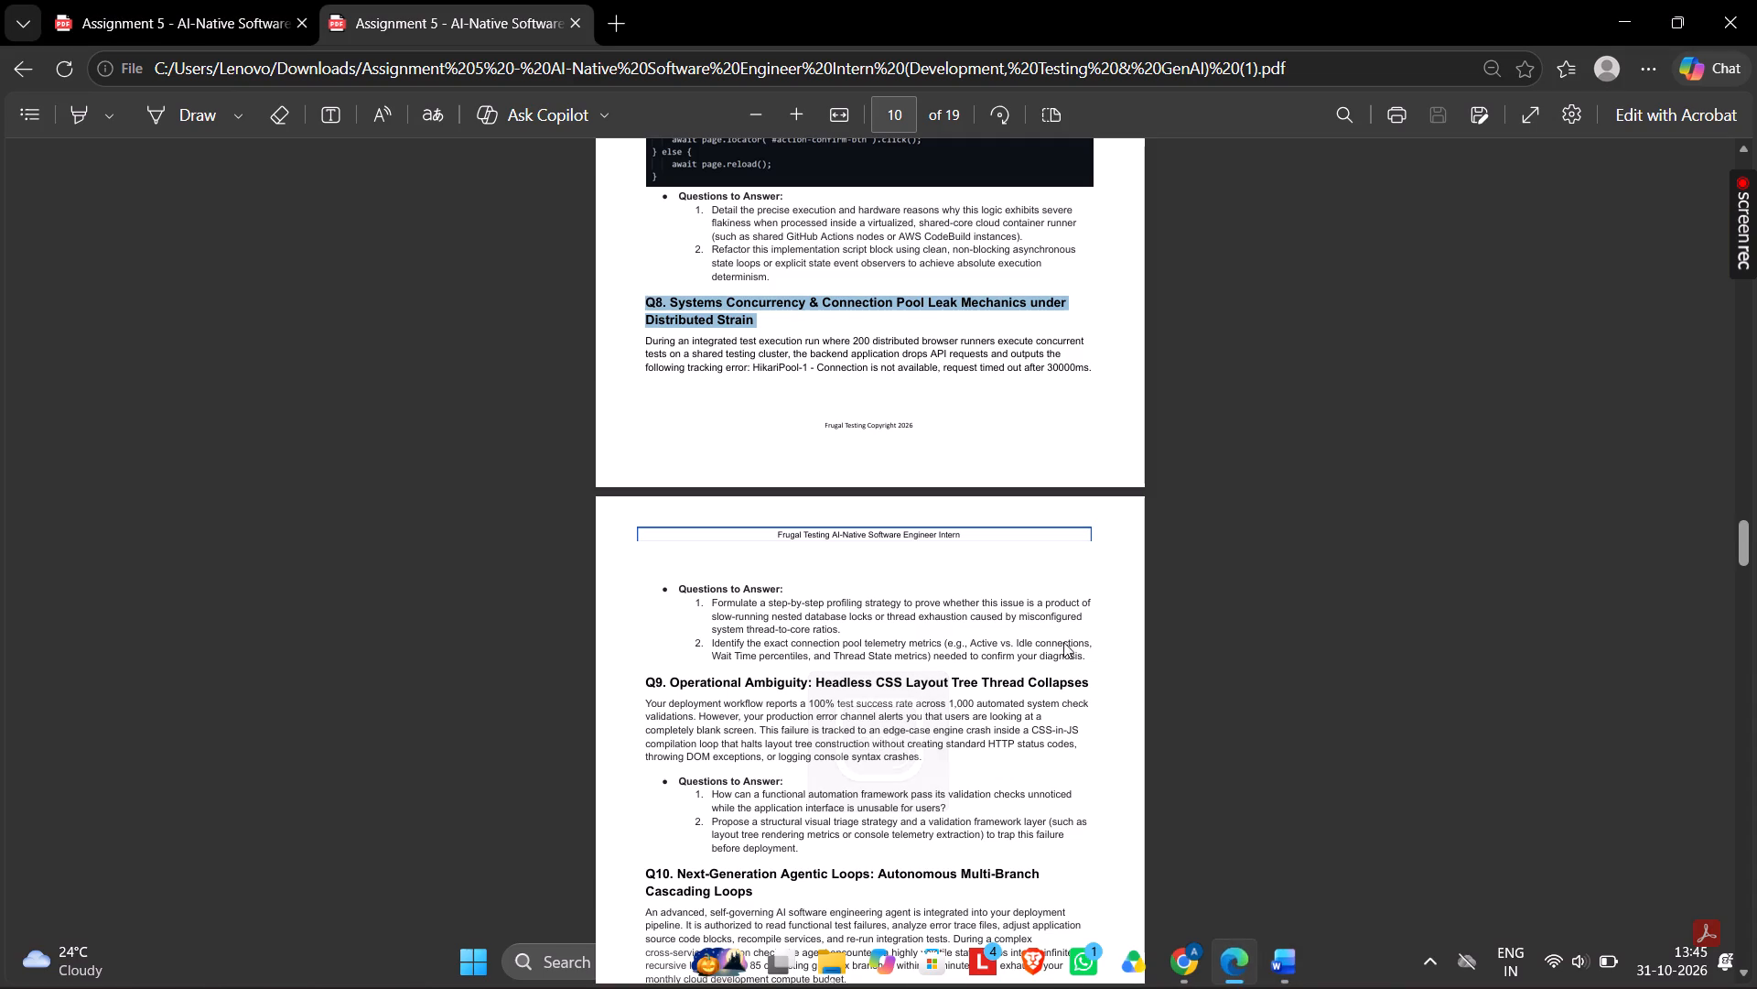
pyautogui.moveTo(641, 683); pyautogui.dragTo(817, 679)
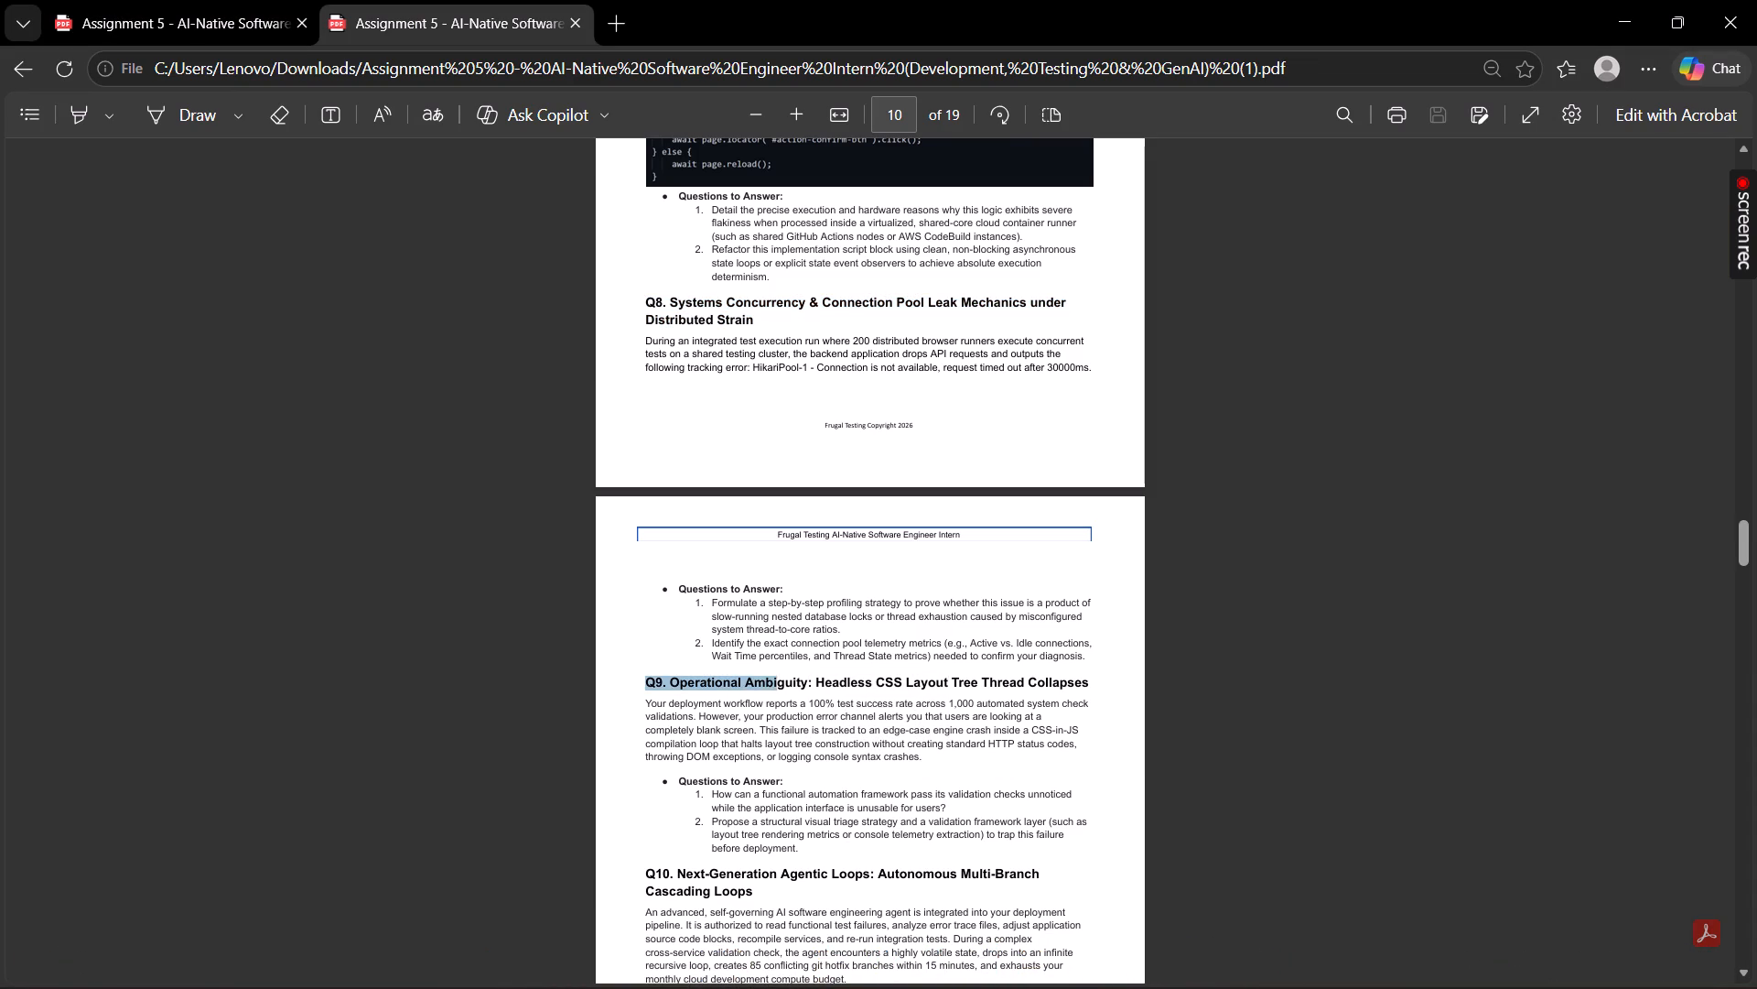
pyautogui.moveTo(817, 679); pyautogui.dragTo(1085, 684)
pyautogui.hotkey('ctrl', 'c')
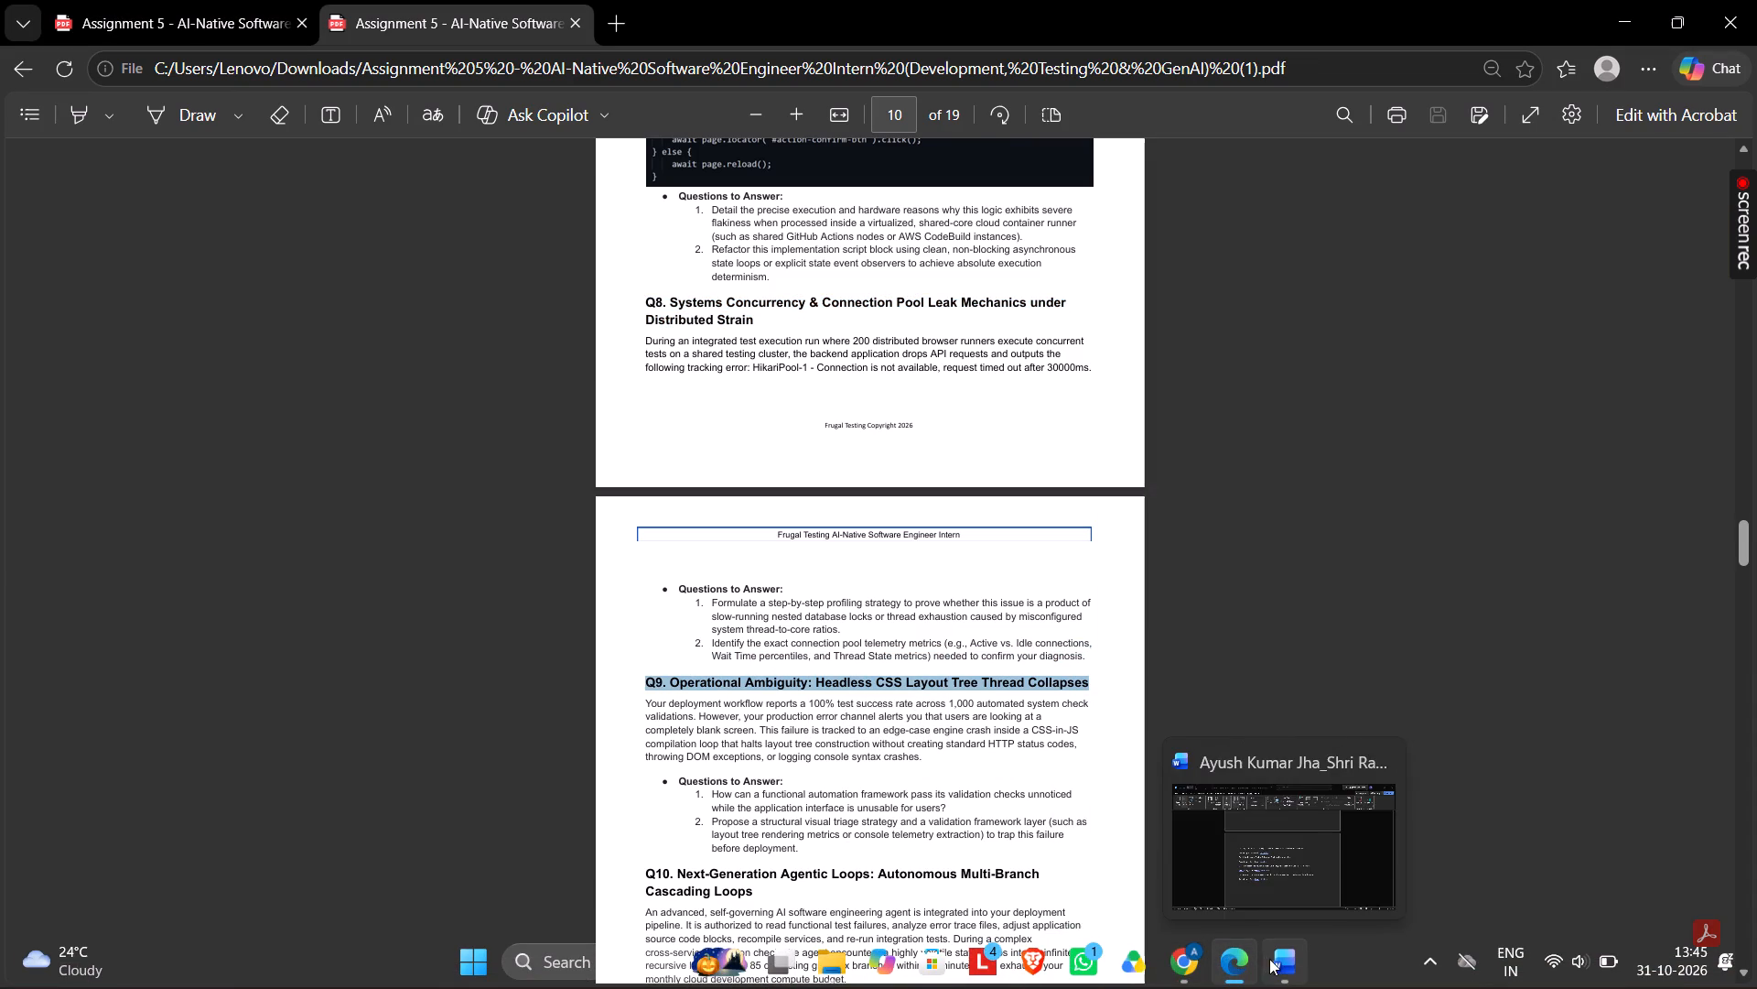
pyautogui.click(1272, 959)
pyautogui.hotkey('ctrl', 'v')
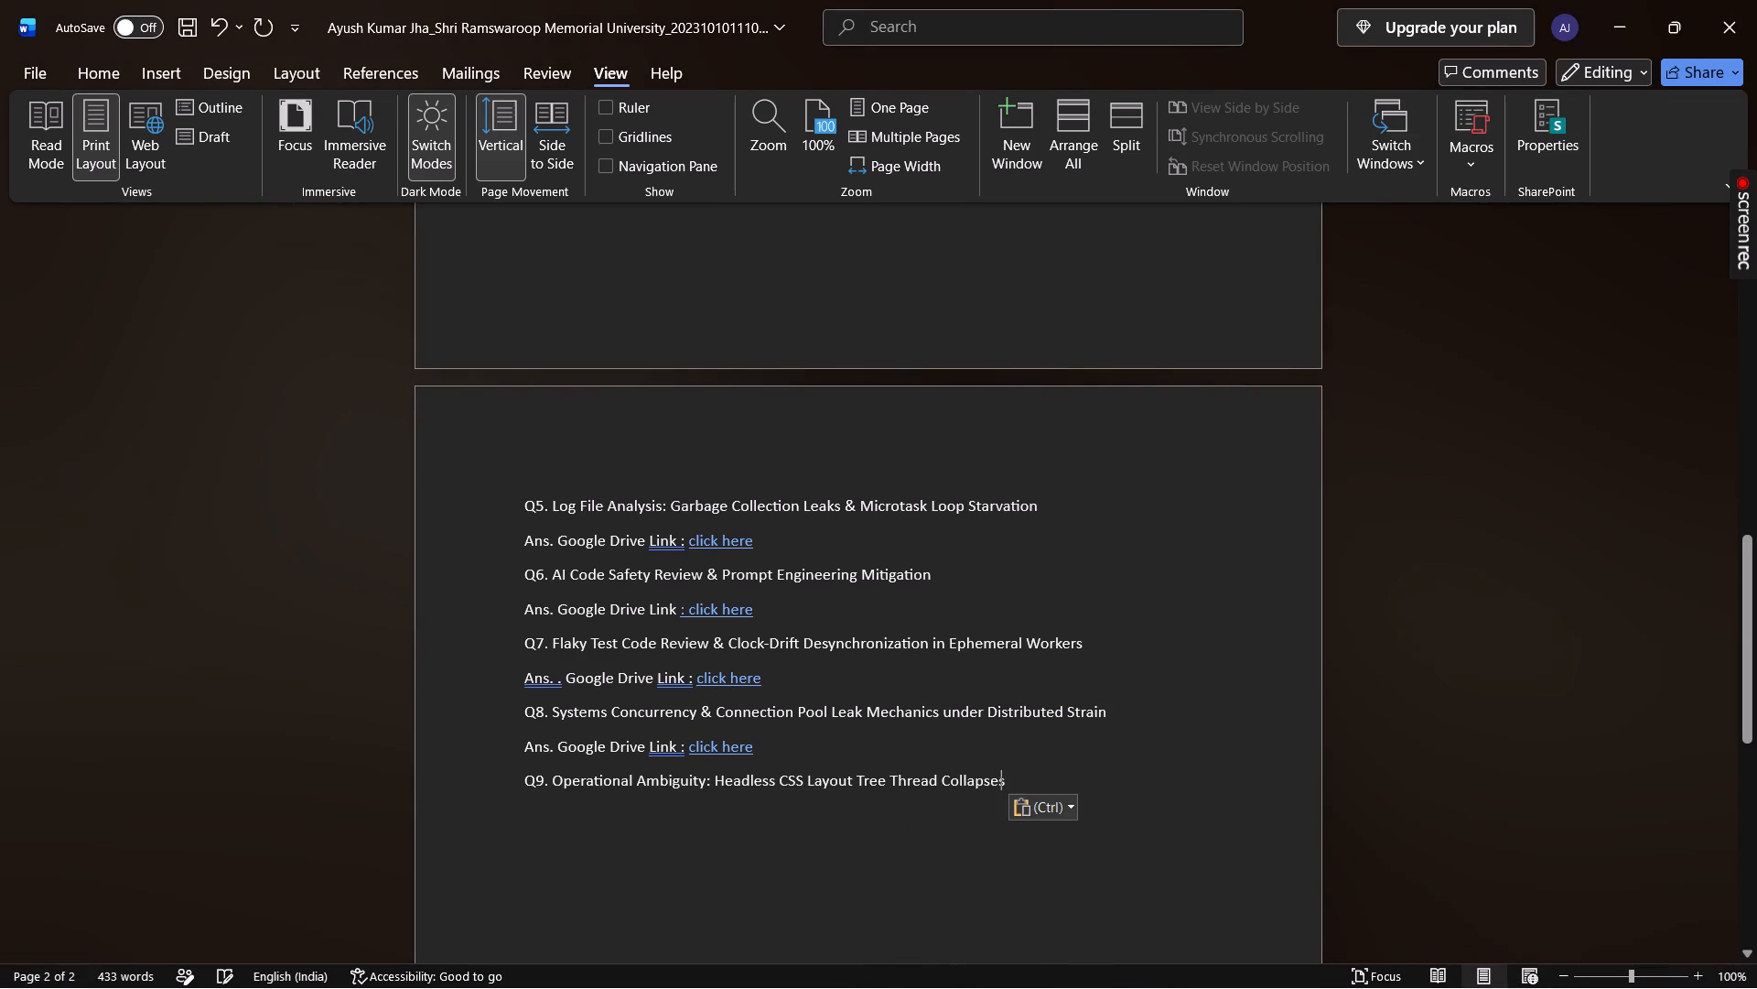
pyautogui.press('Return')
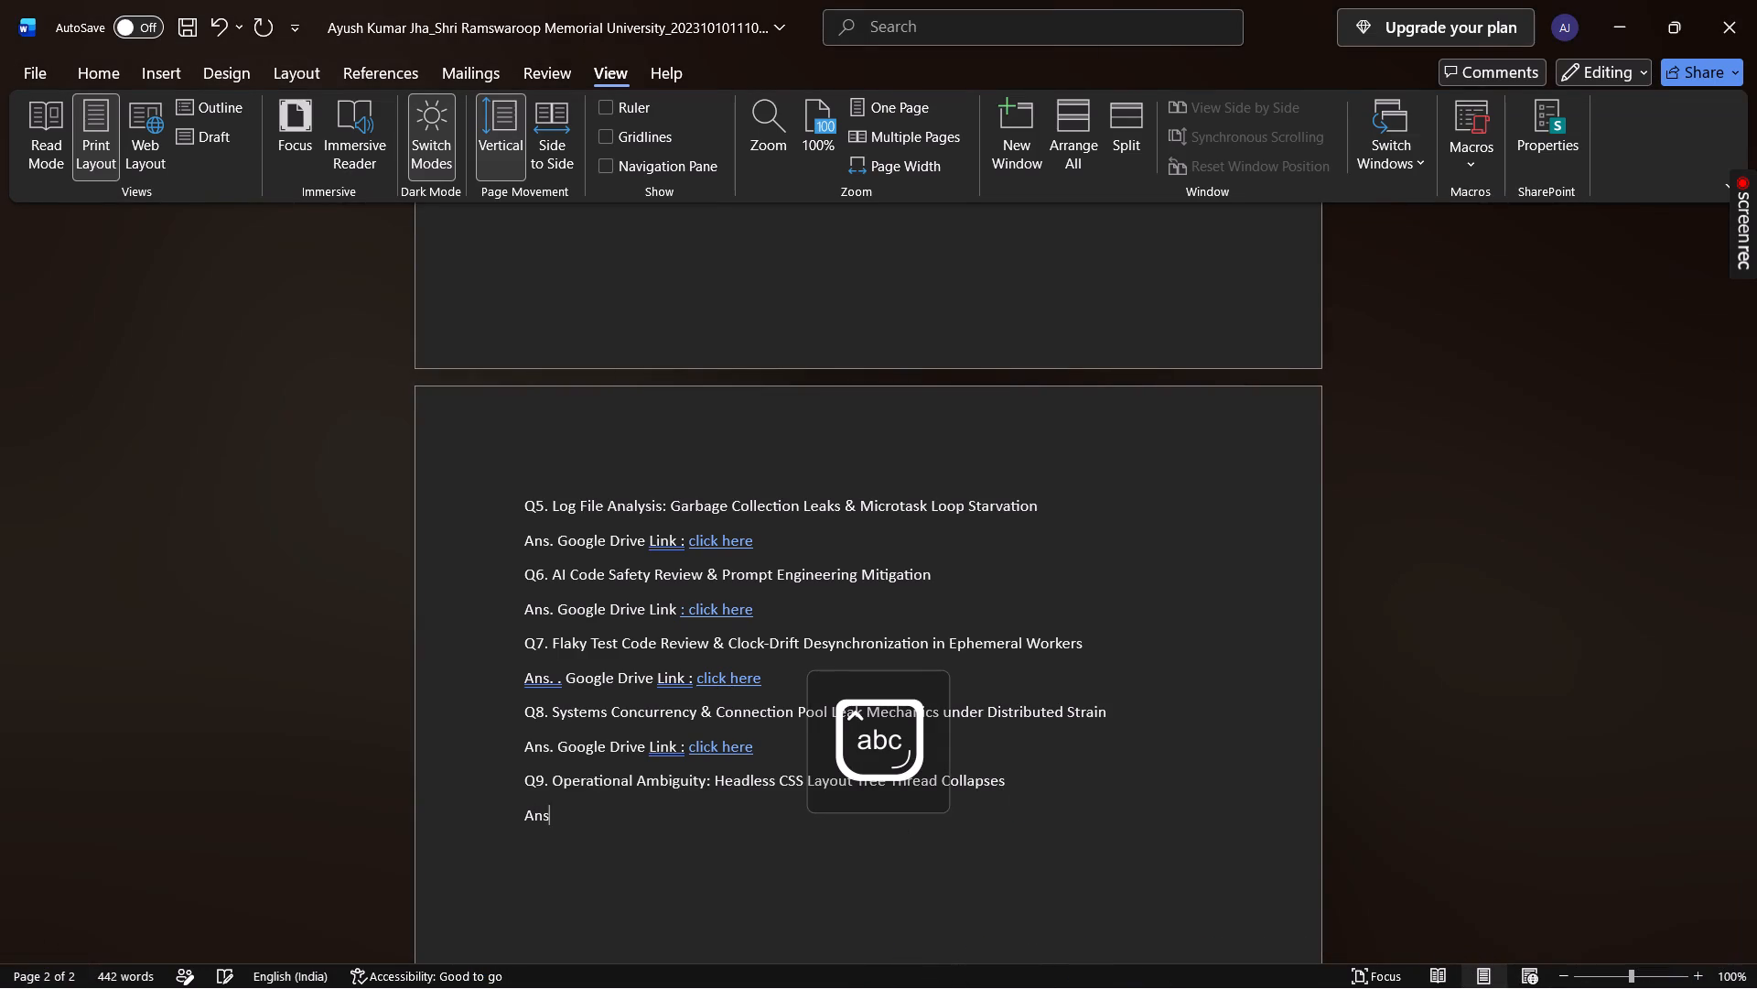
# Add the answer line "Ans. Google Drive Link : click here" below the Q9 heading.
pyautogui.press('BackSpace')
pyautogui.press('BackSpace')
pyautogui.press('BackSpace')
pyautogui.press('BackSpace')
pyautogui.press('BackSpace')
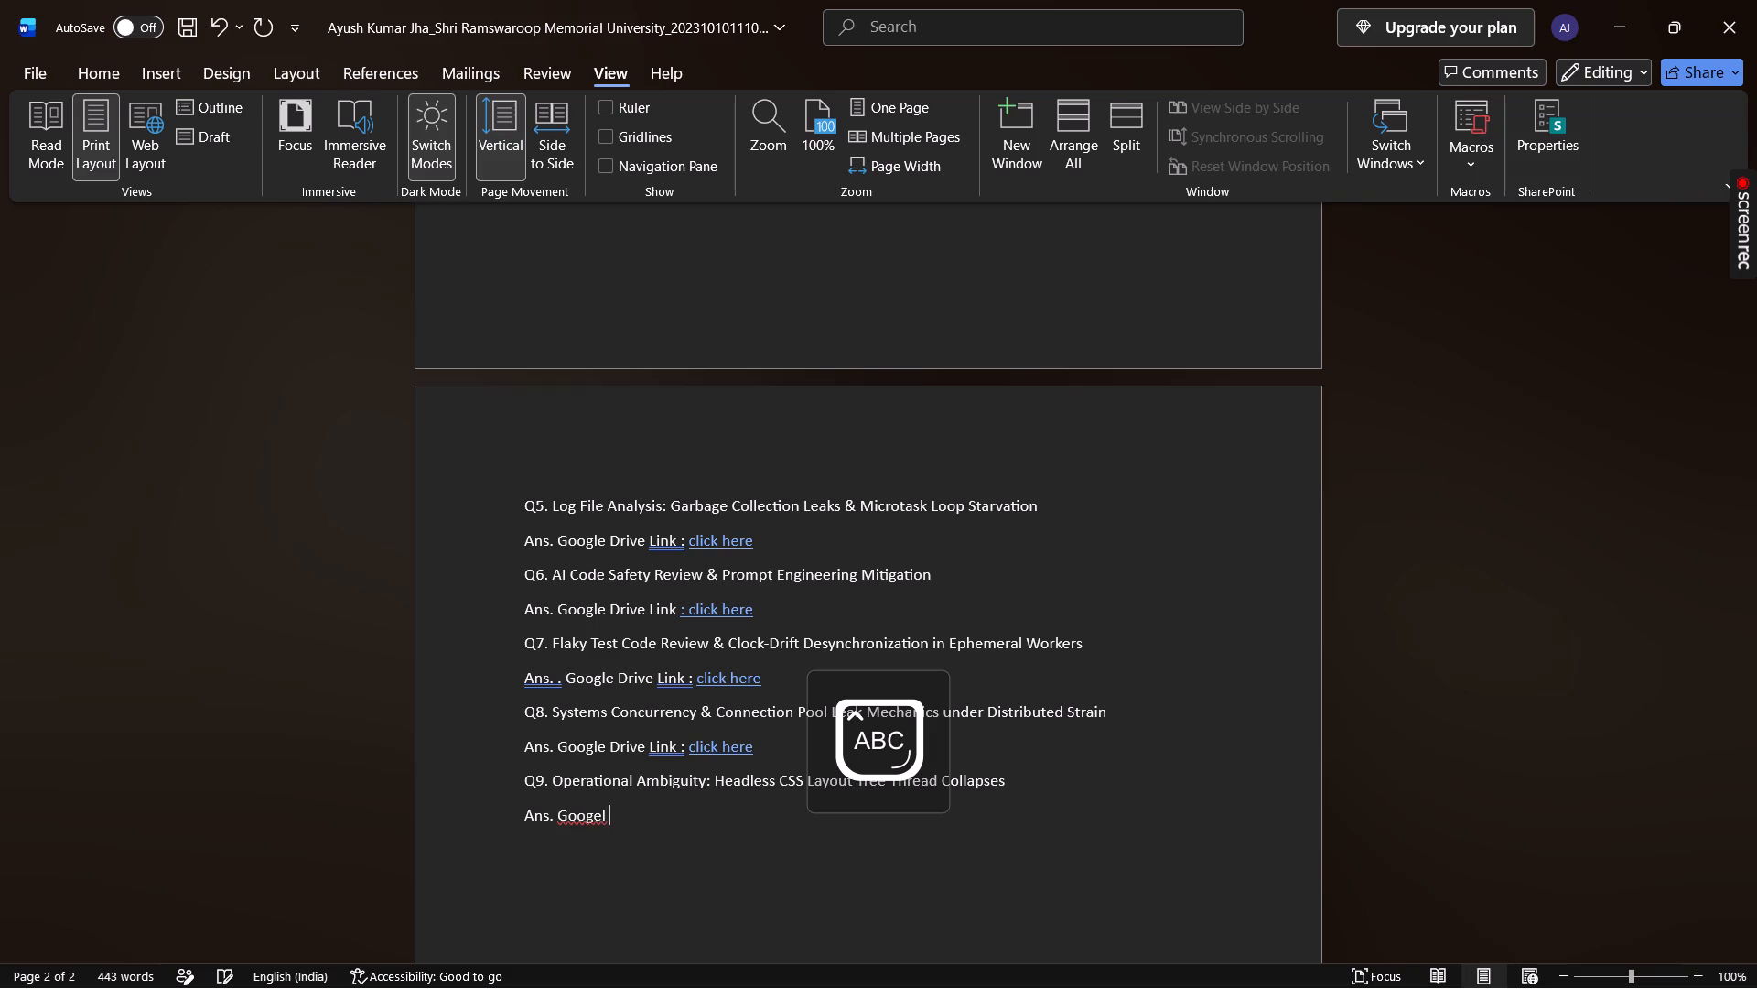
pyautogui.press('BackSpace')
pyautogui.press('BackSpace')
pyautogui.press('BackSpace')
pyautogui.press('BackSpace')
pyautogui.press('BackSpace')
pyautogui.press('BackSpace')
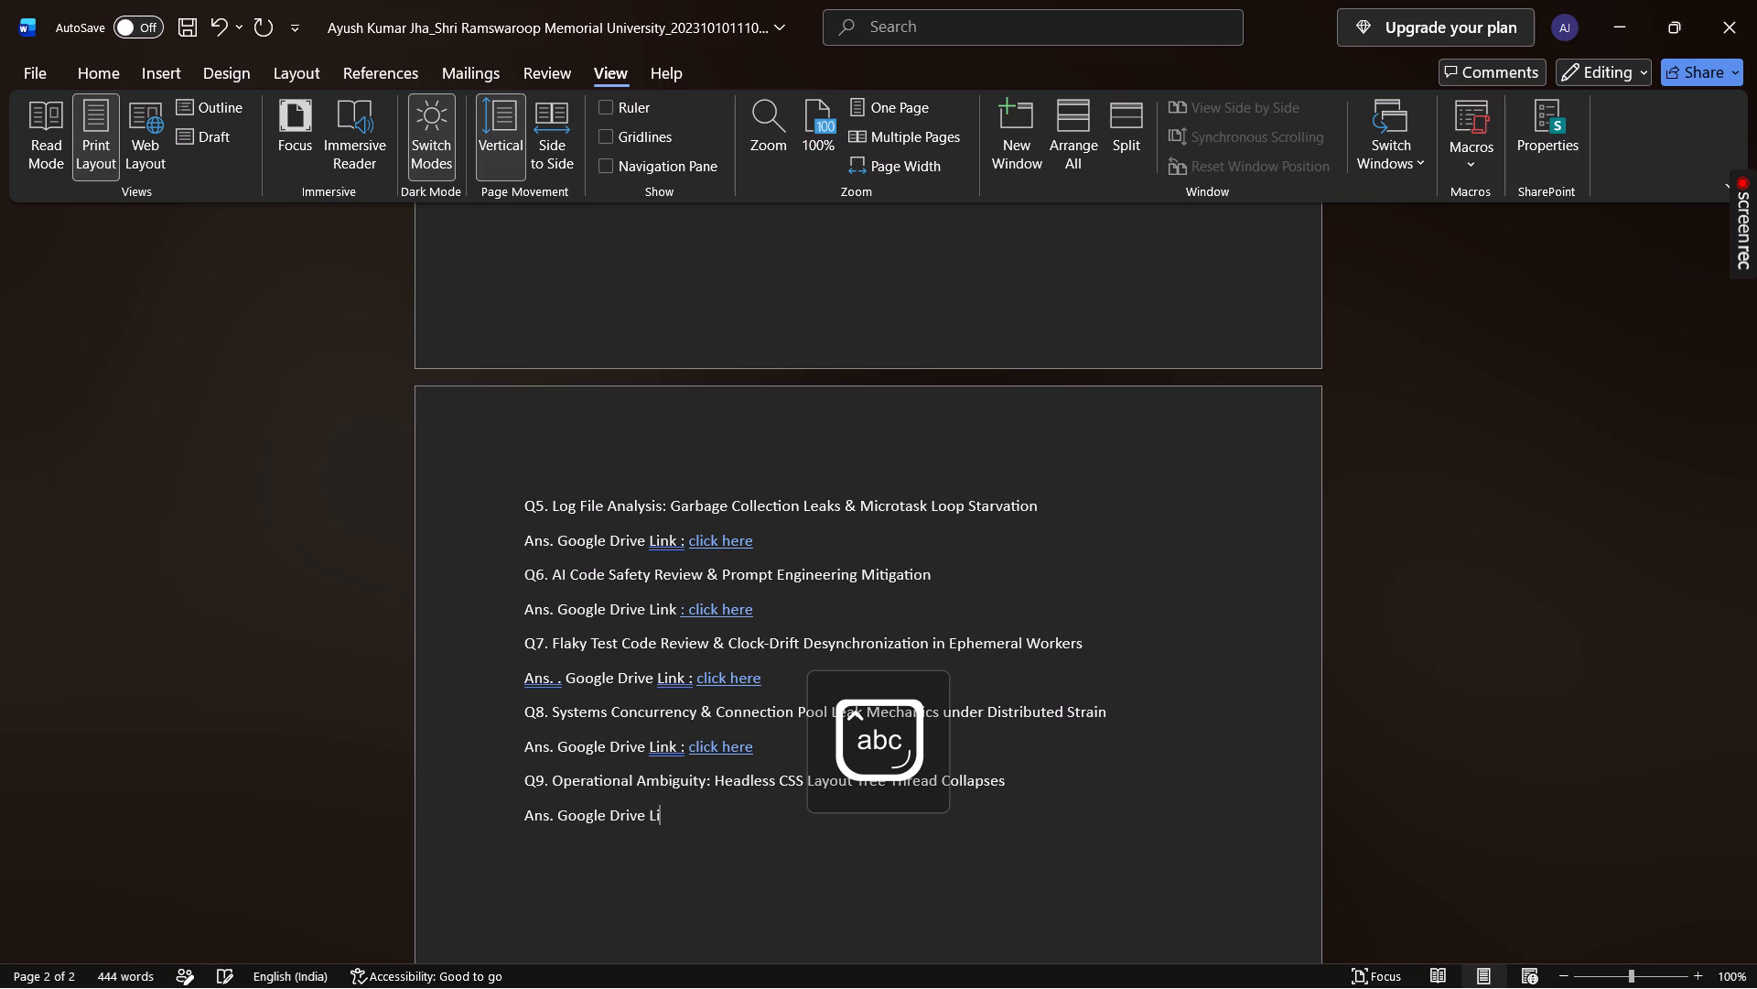
pyautogui.press('BackSpace')
pyautogui.press('BackSpace')
pyautogui.write('k \\')
pyautogui.press('BackSpace')
pyautogui.write(':')
pyautogui.press('space')
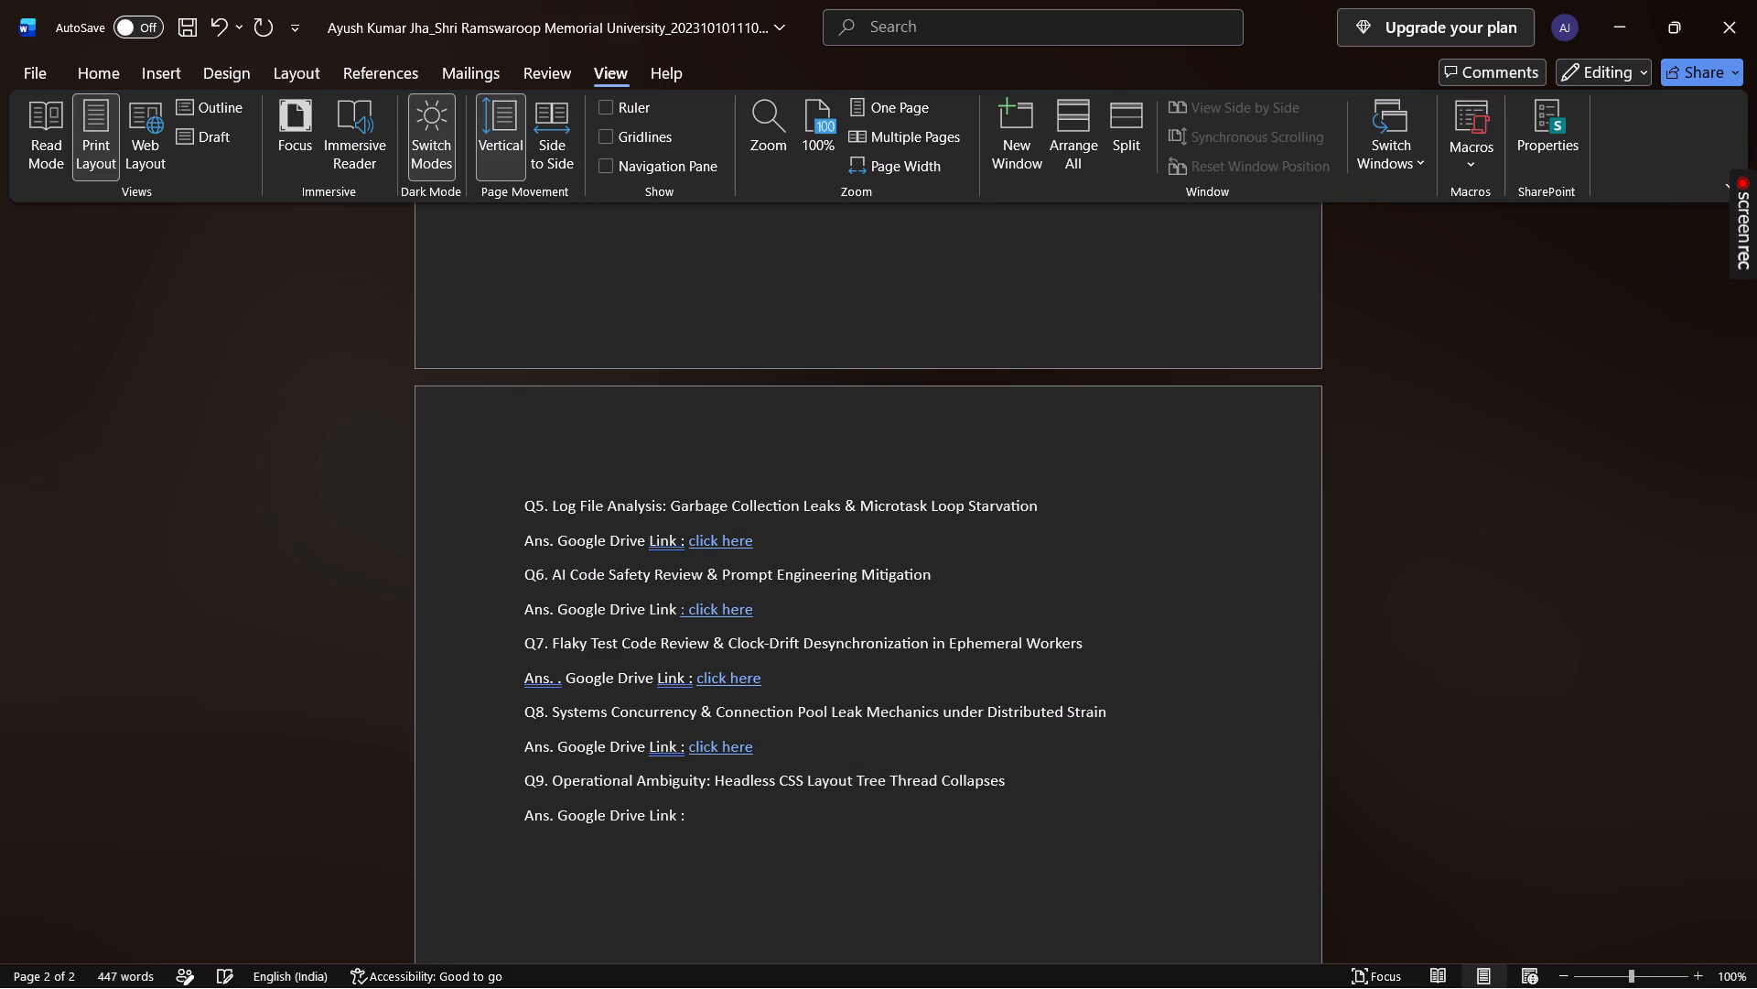
pyautogui.write('CLJ')
pyautogui.press('BackSpace')
pyautogui.press('BackSpace')
pyautogui.write('click')
pyautogui.press('space')
pyautogui.write('here')
pyautogui.press('space')
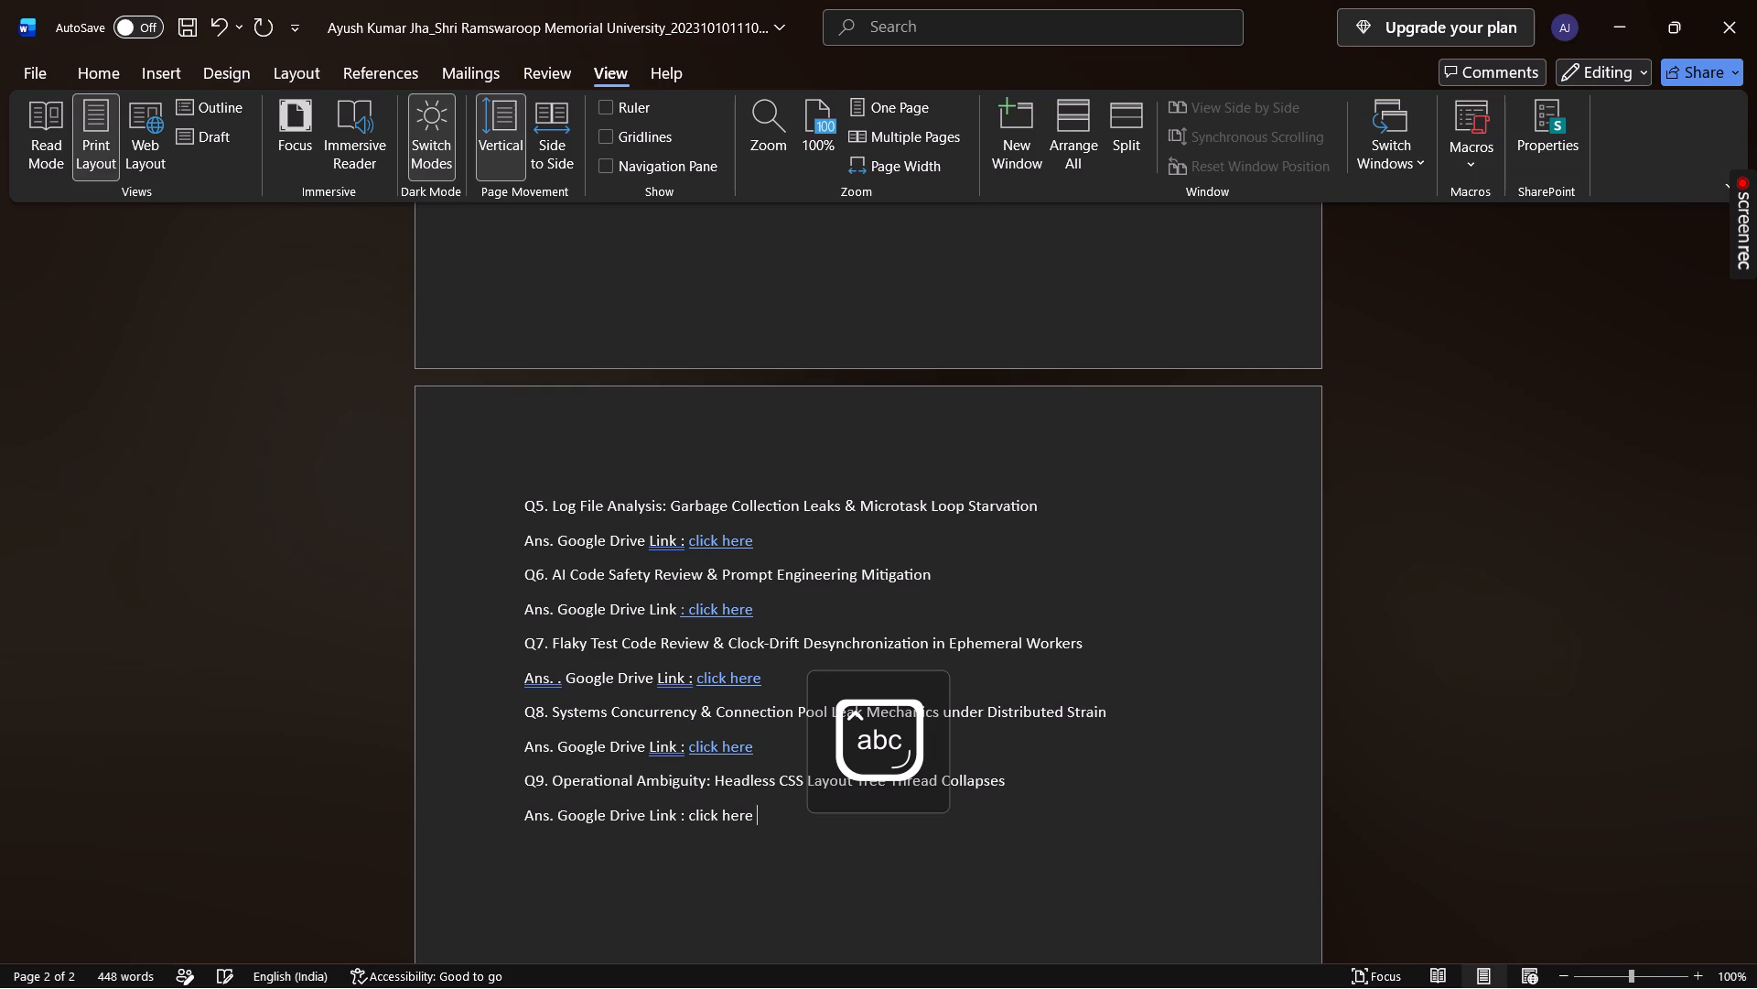
pyautogui.press('BackSpace')
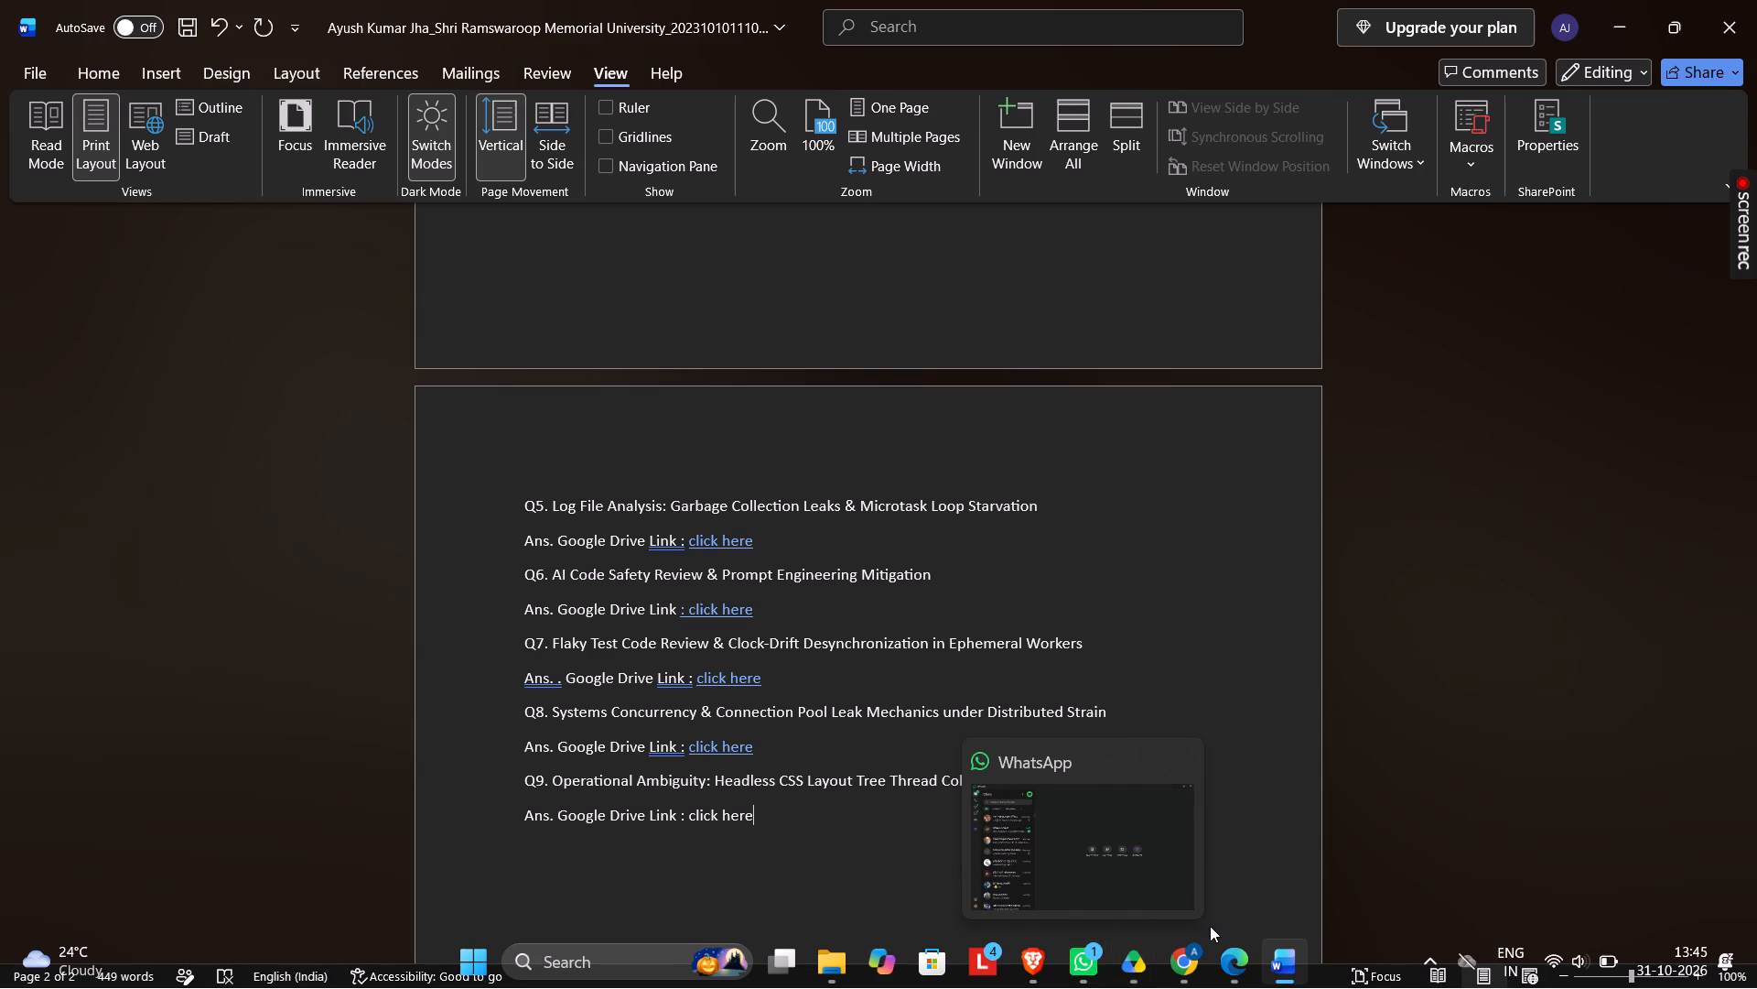
# Copy the frugal9 folder's link from Google Drive and hyperlink "click here" in the Q9 answer in Word to it, adding a new line below.
pyautogui.click(1241, 862)
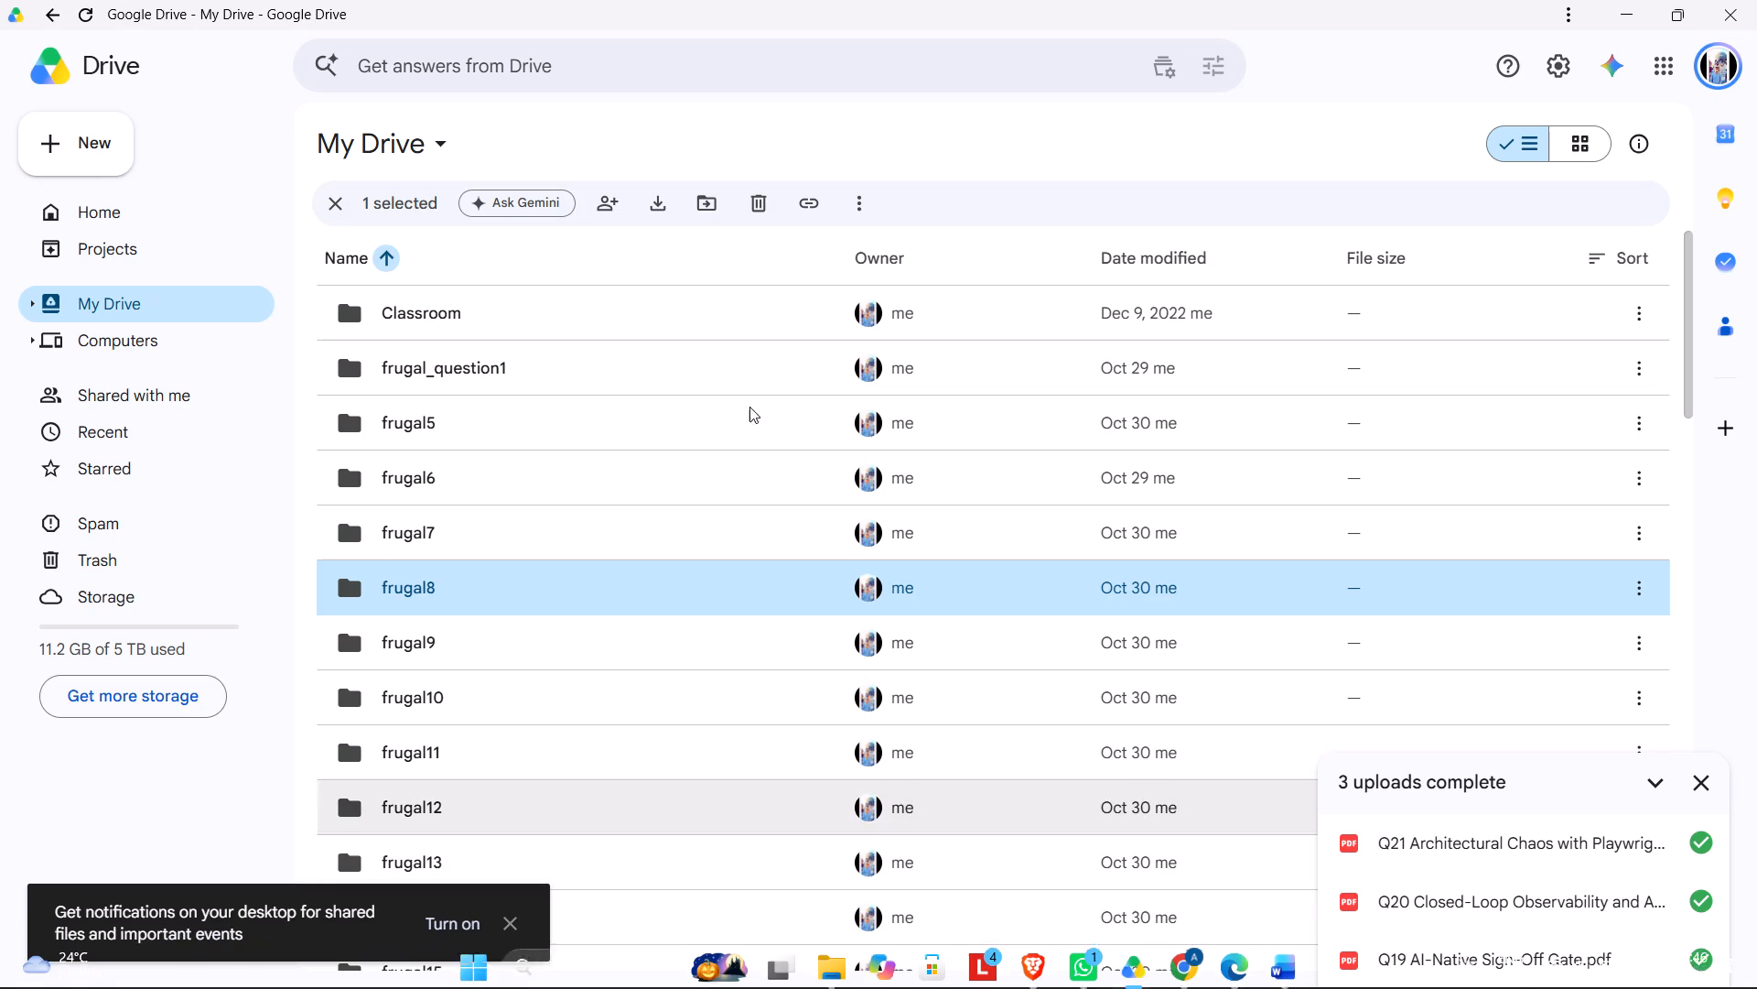
pyautogui.click(498, 645)
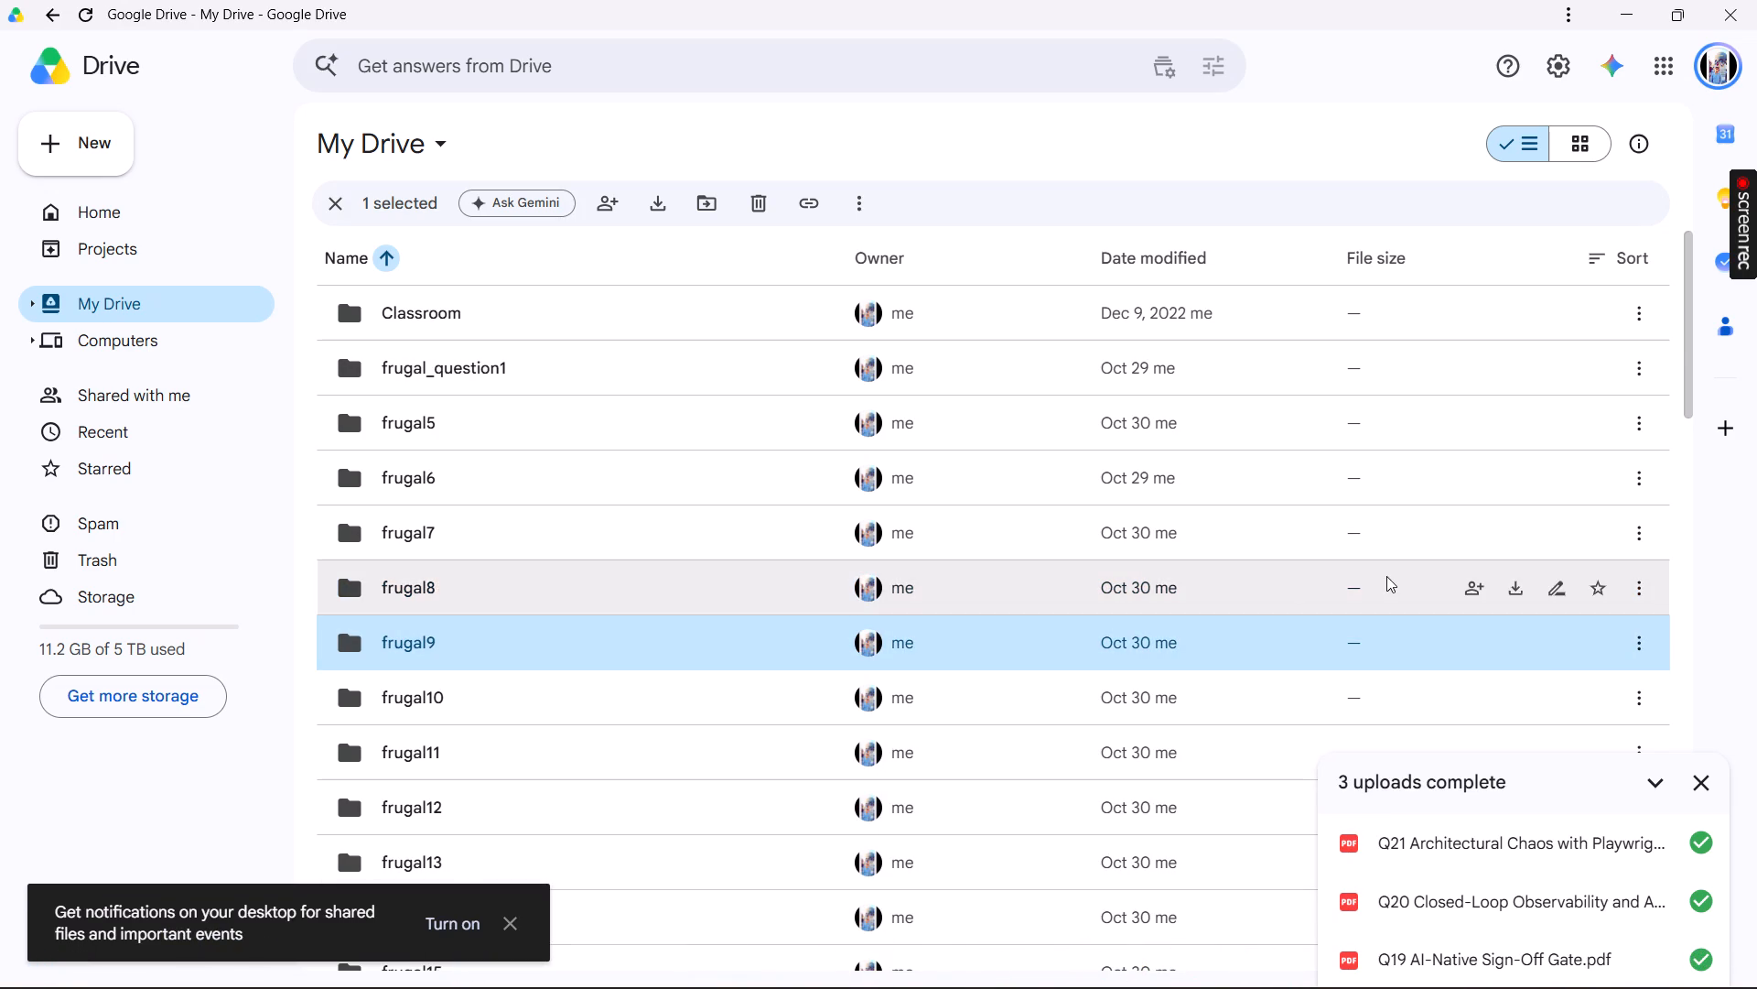
pyautogui.click(1644, 636)
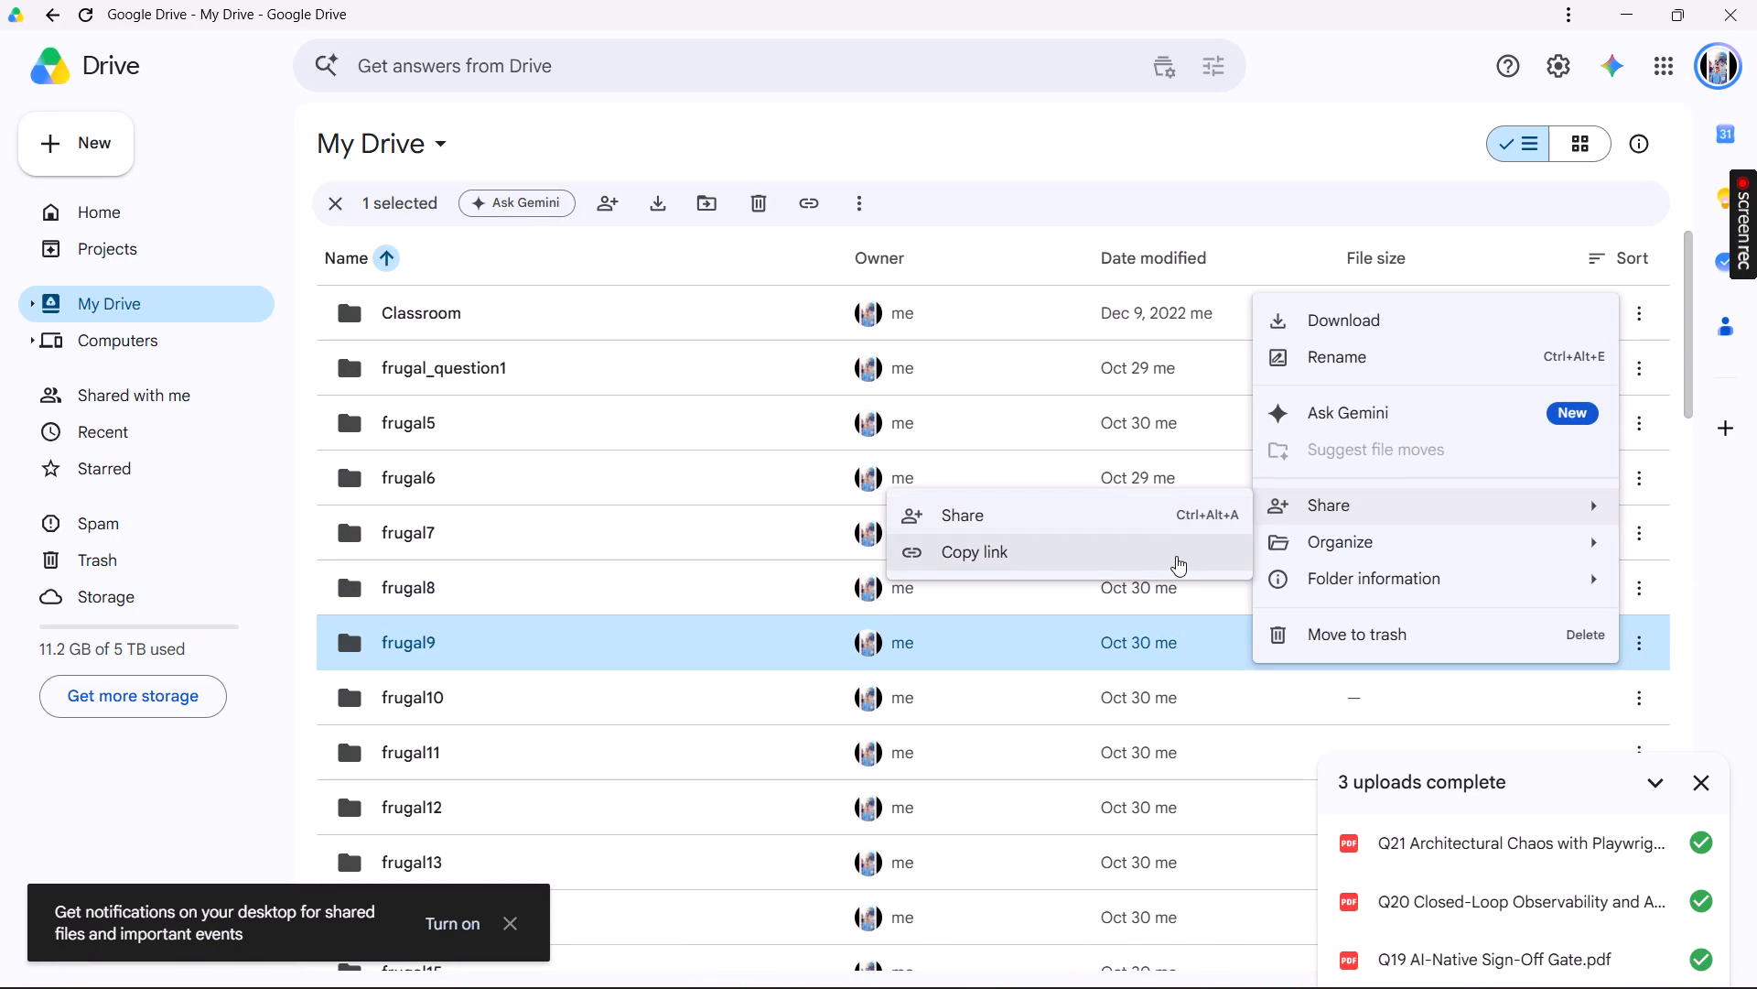
pyautogui.click(1176, 556)
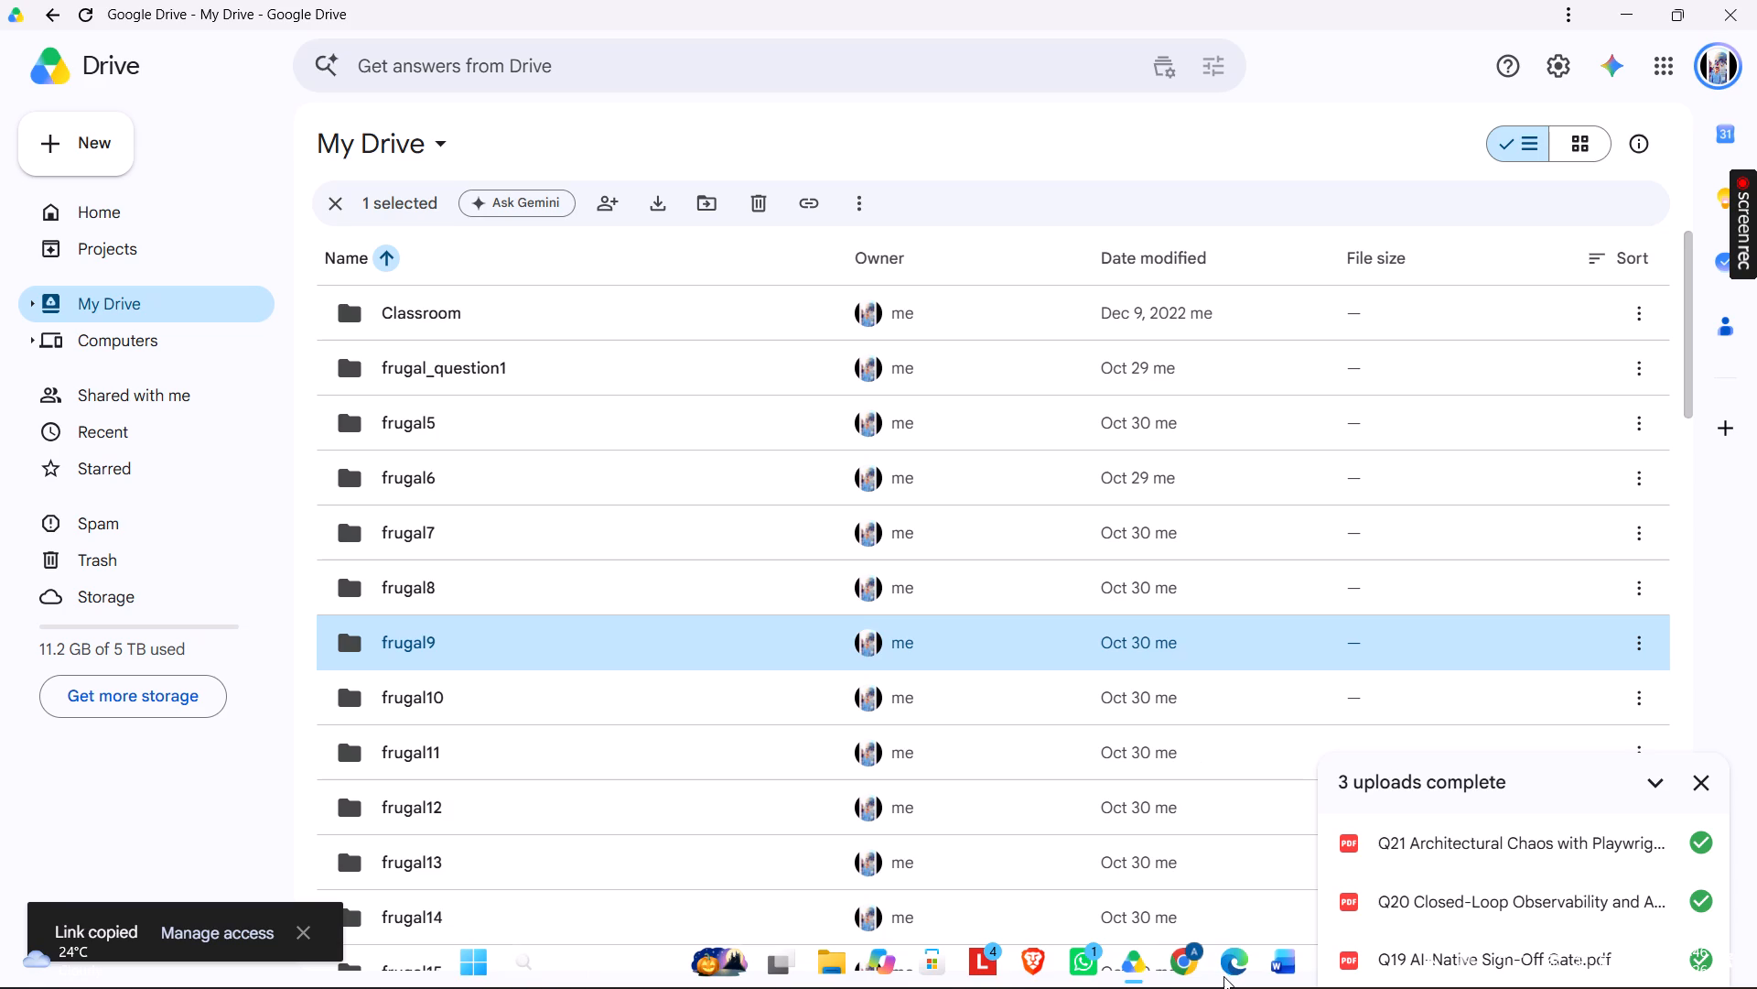
pyautogui.click(1304, 964)
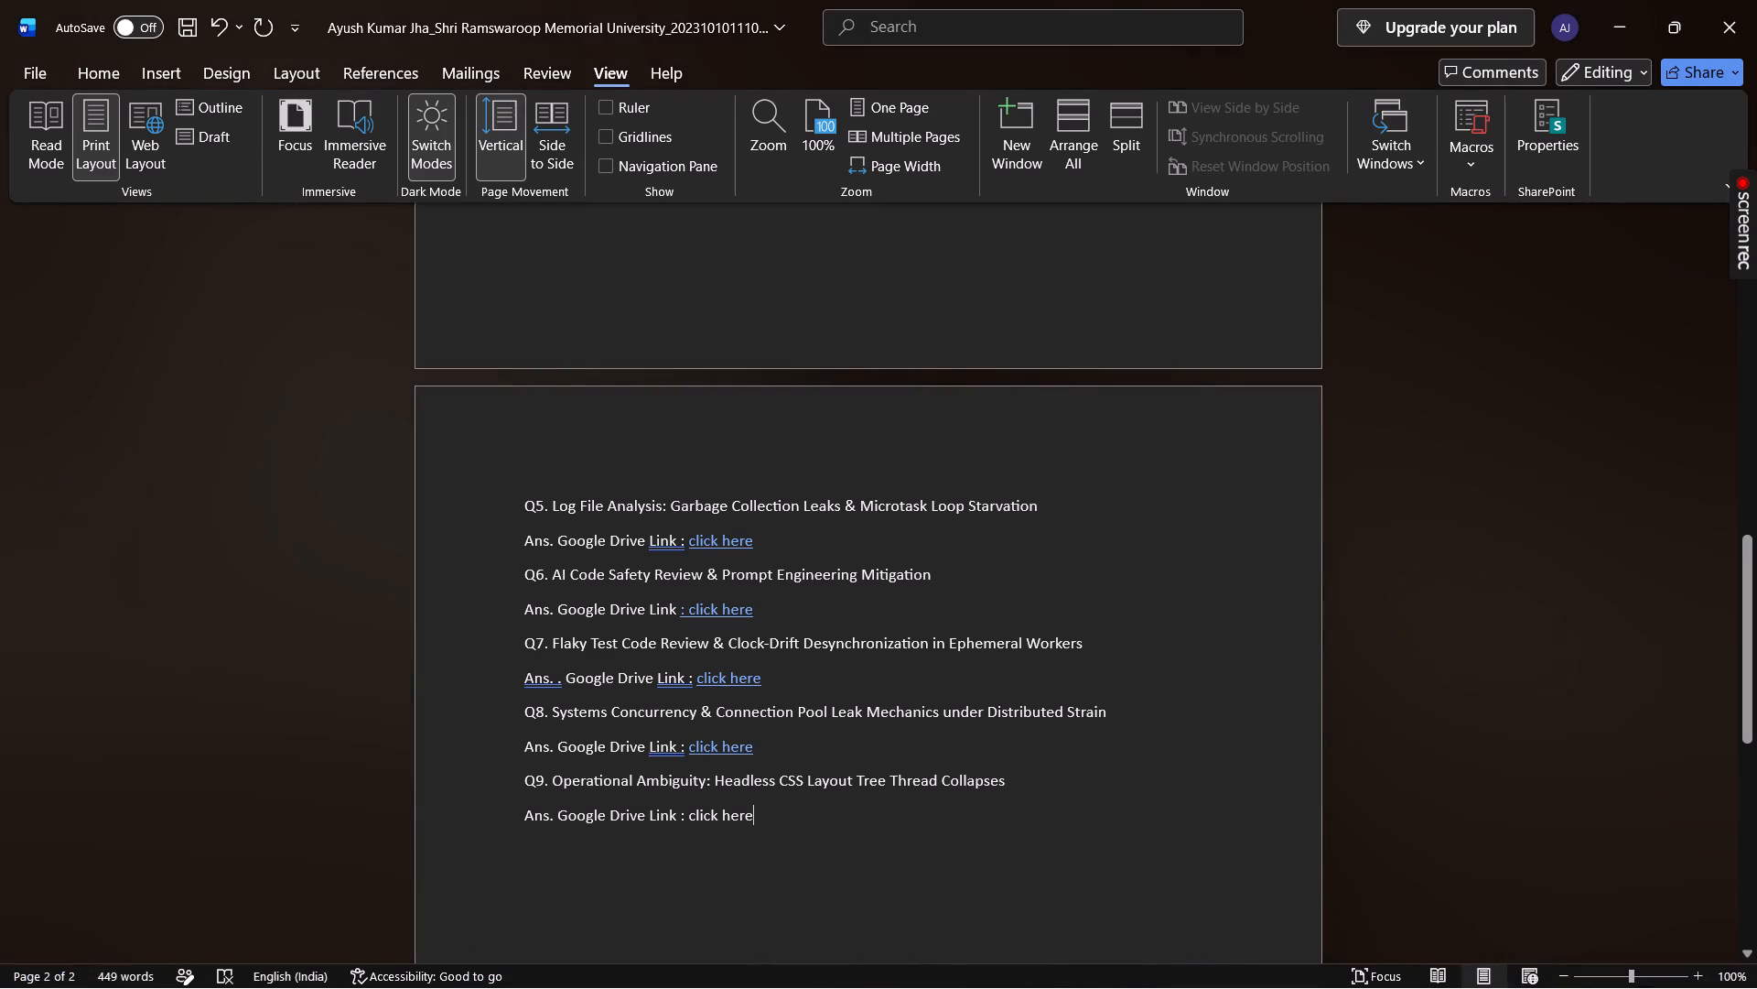
pyautogui.click(749, 821)
pyautogui.moveTo(749, 821); pyautogui.dragTo(683, 821)
pyautogui.hotkey('shift', 'Right')
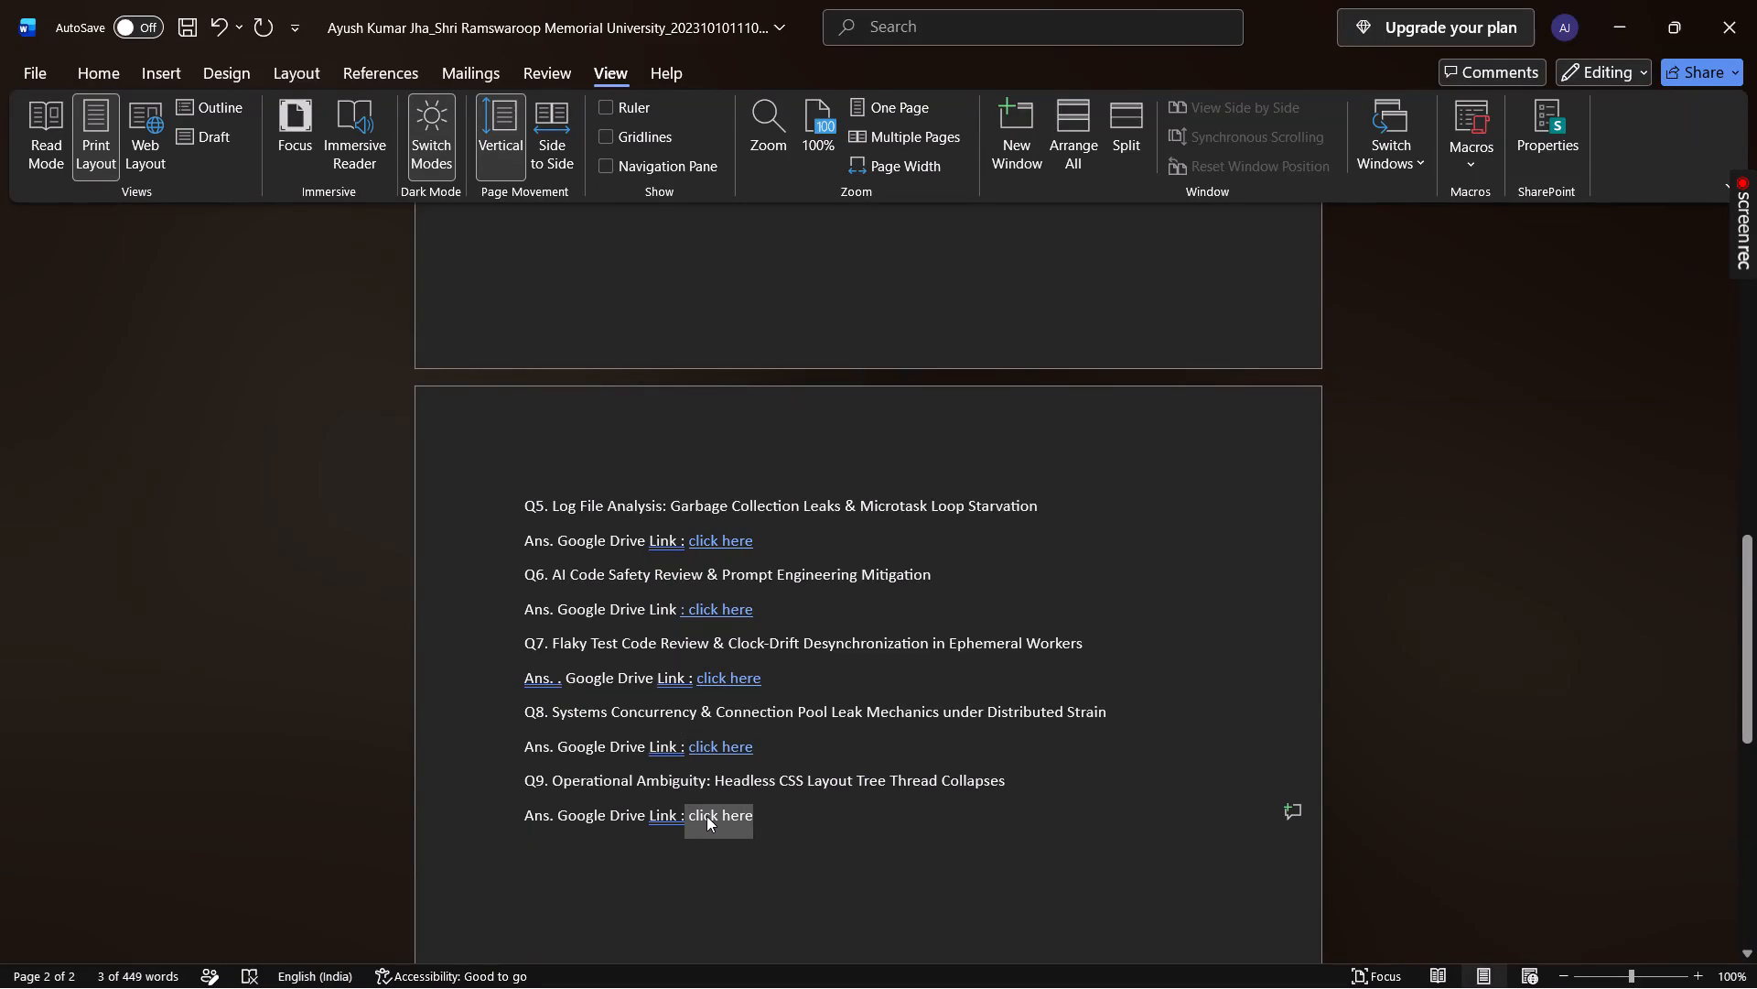
pyautogui.click(704, 823)
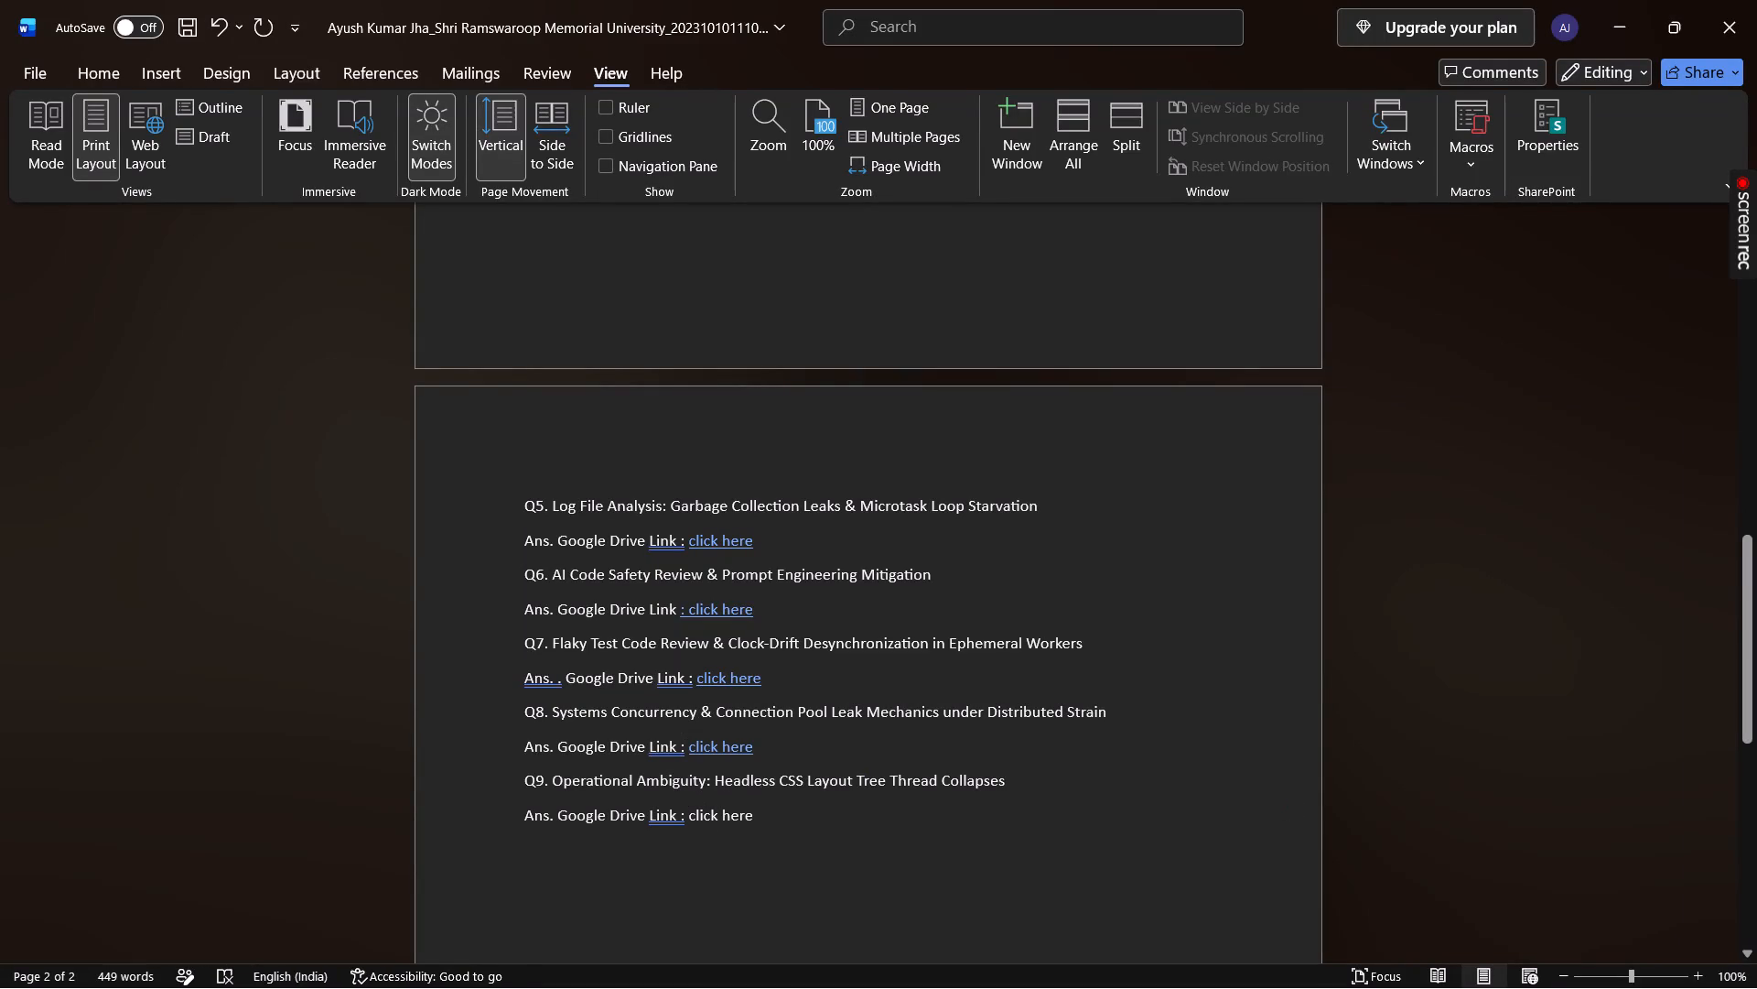
pyautogui.moveTo(691, 813); pyautogui.dragTo(748, 813)
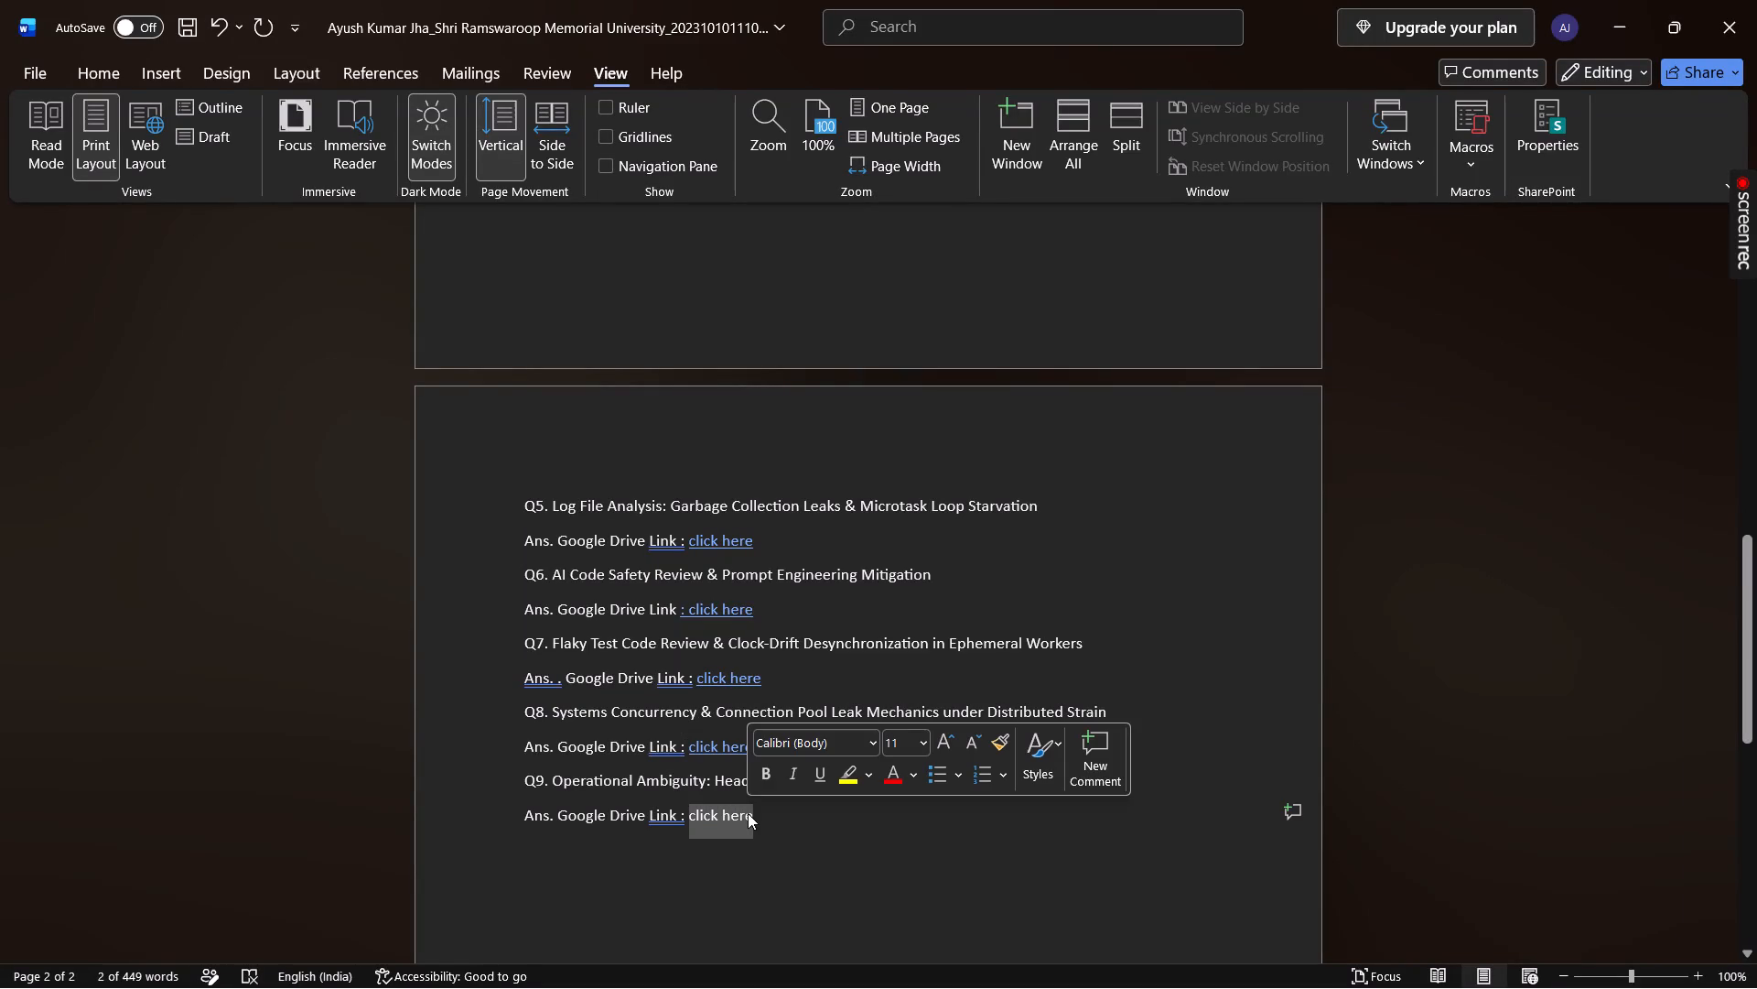
pyautogui.rightClick(747, 813)
pyautogui.click(824, 758)
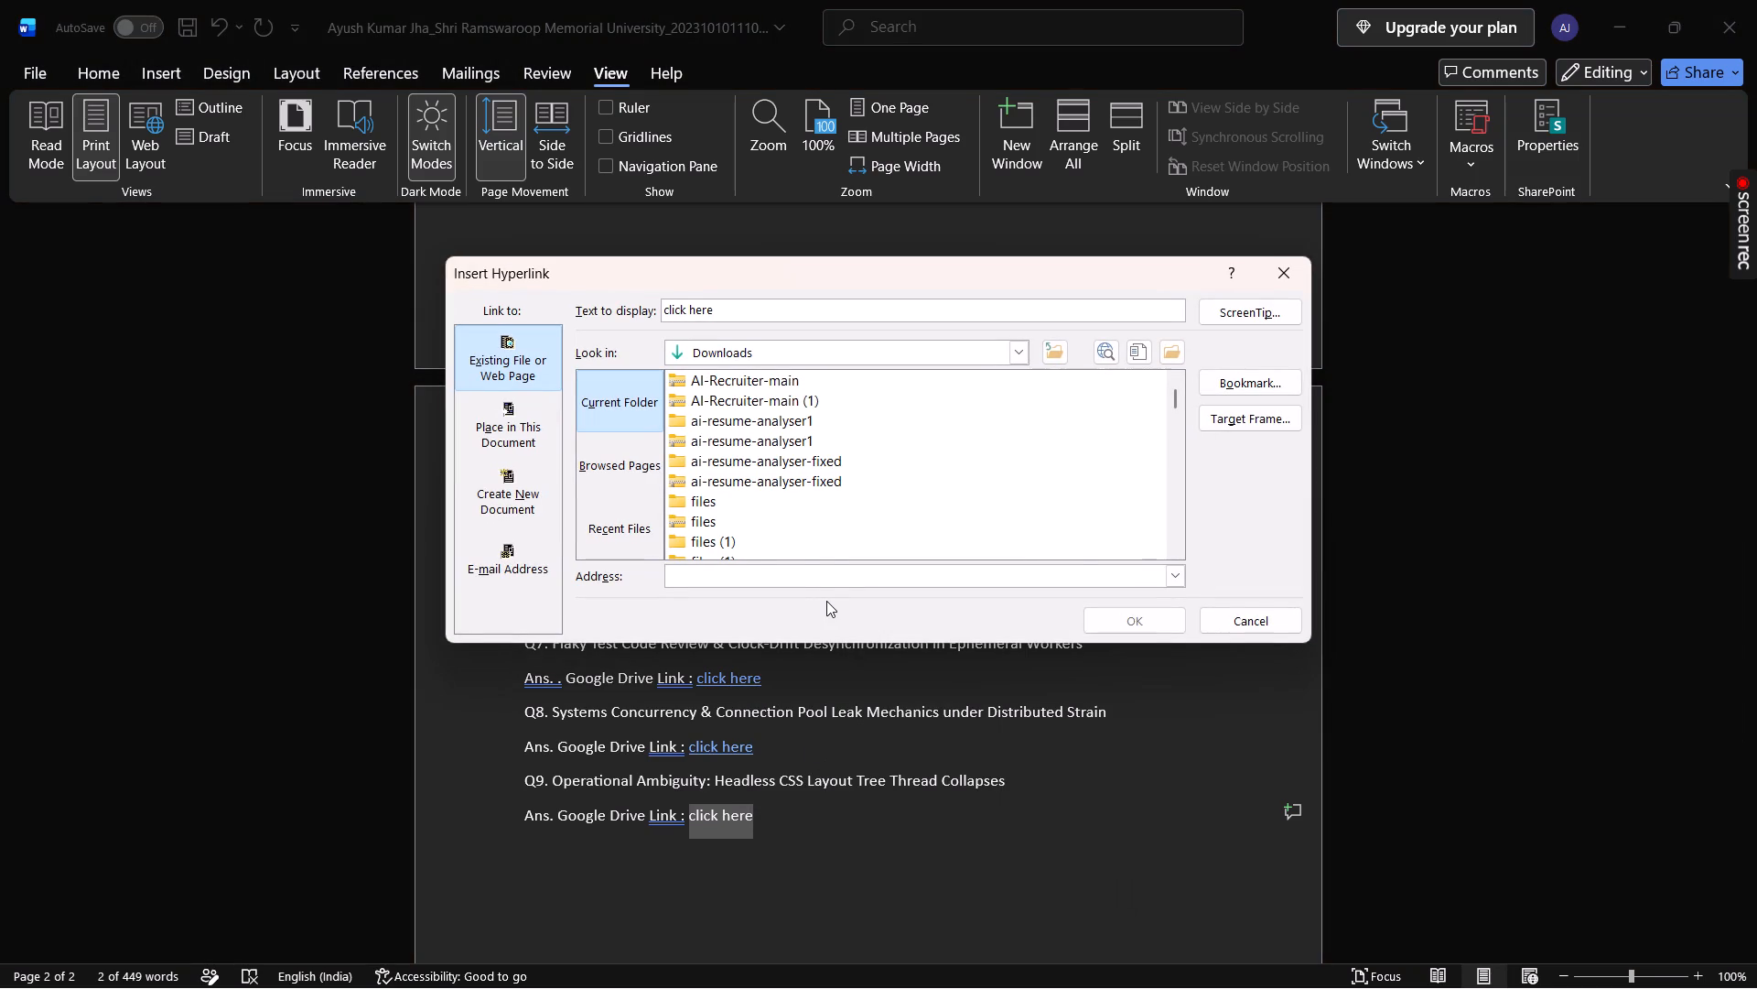
pyautogui.hotkey('ctrl', 'v')
pyautogui.press('Return')
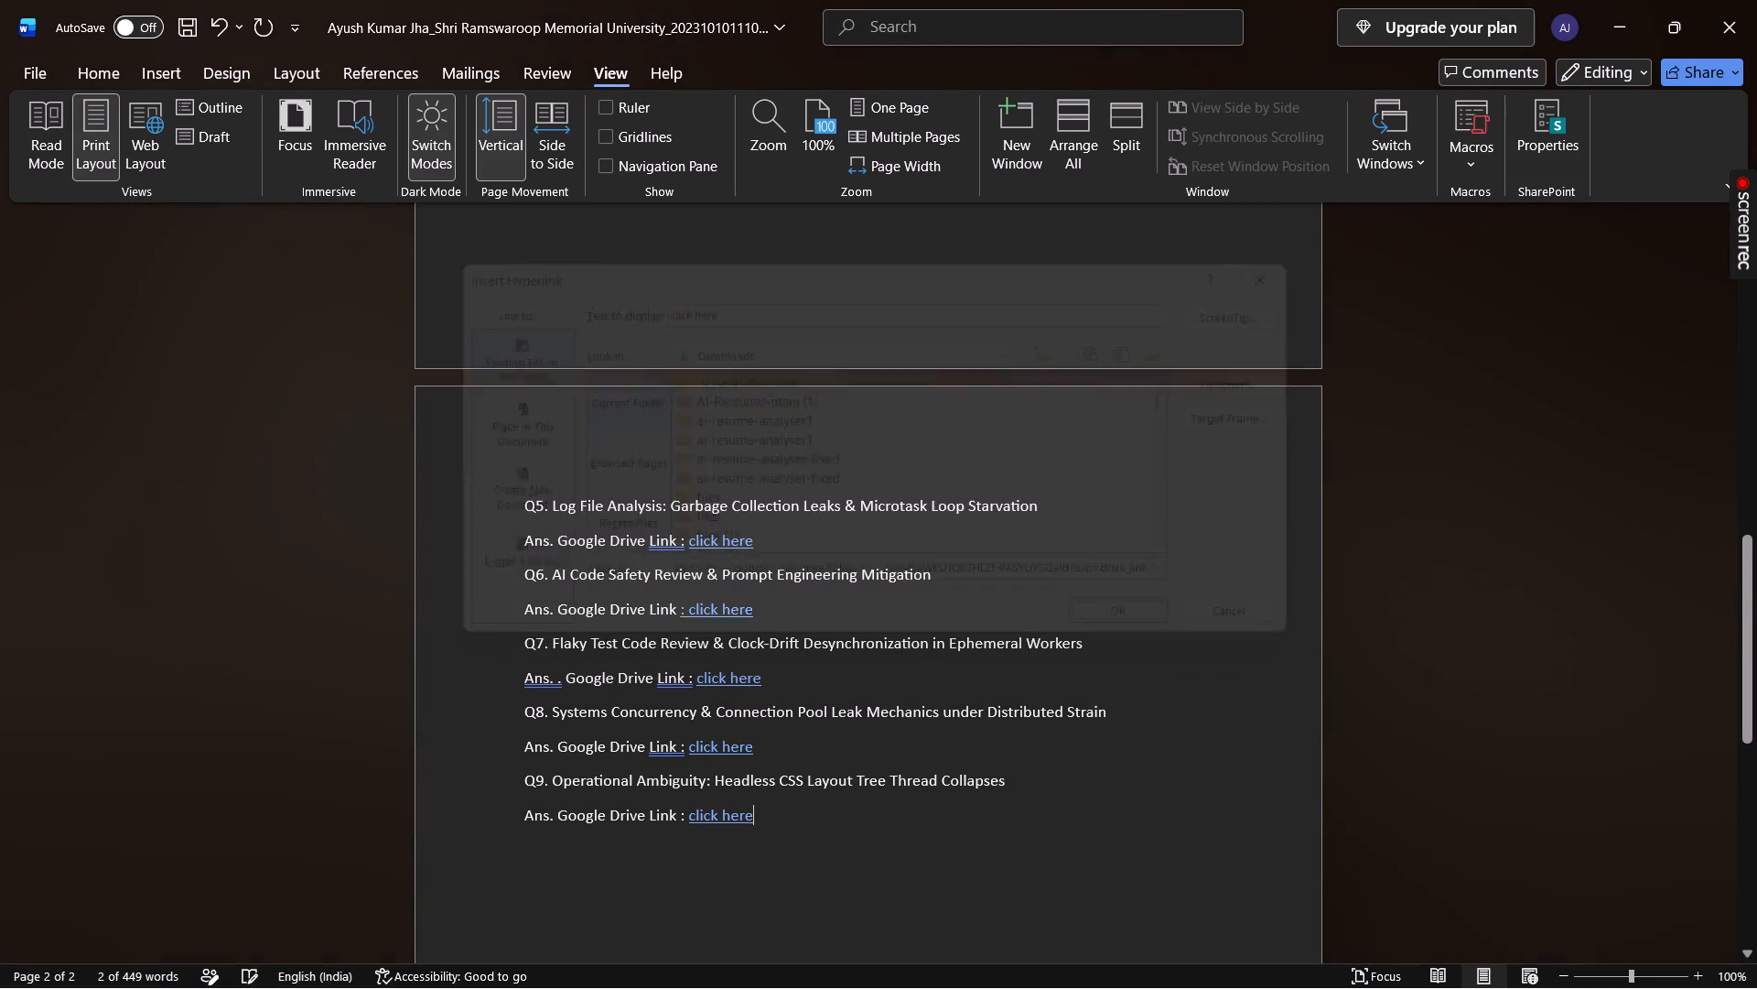
pyautogui.press('Return')
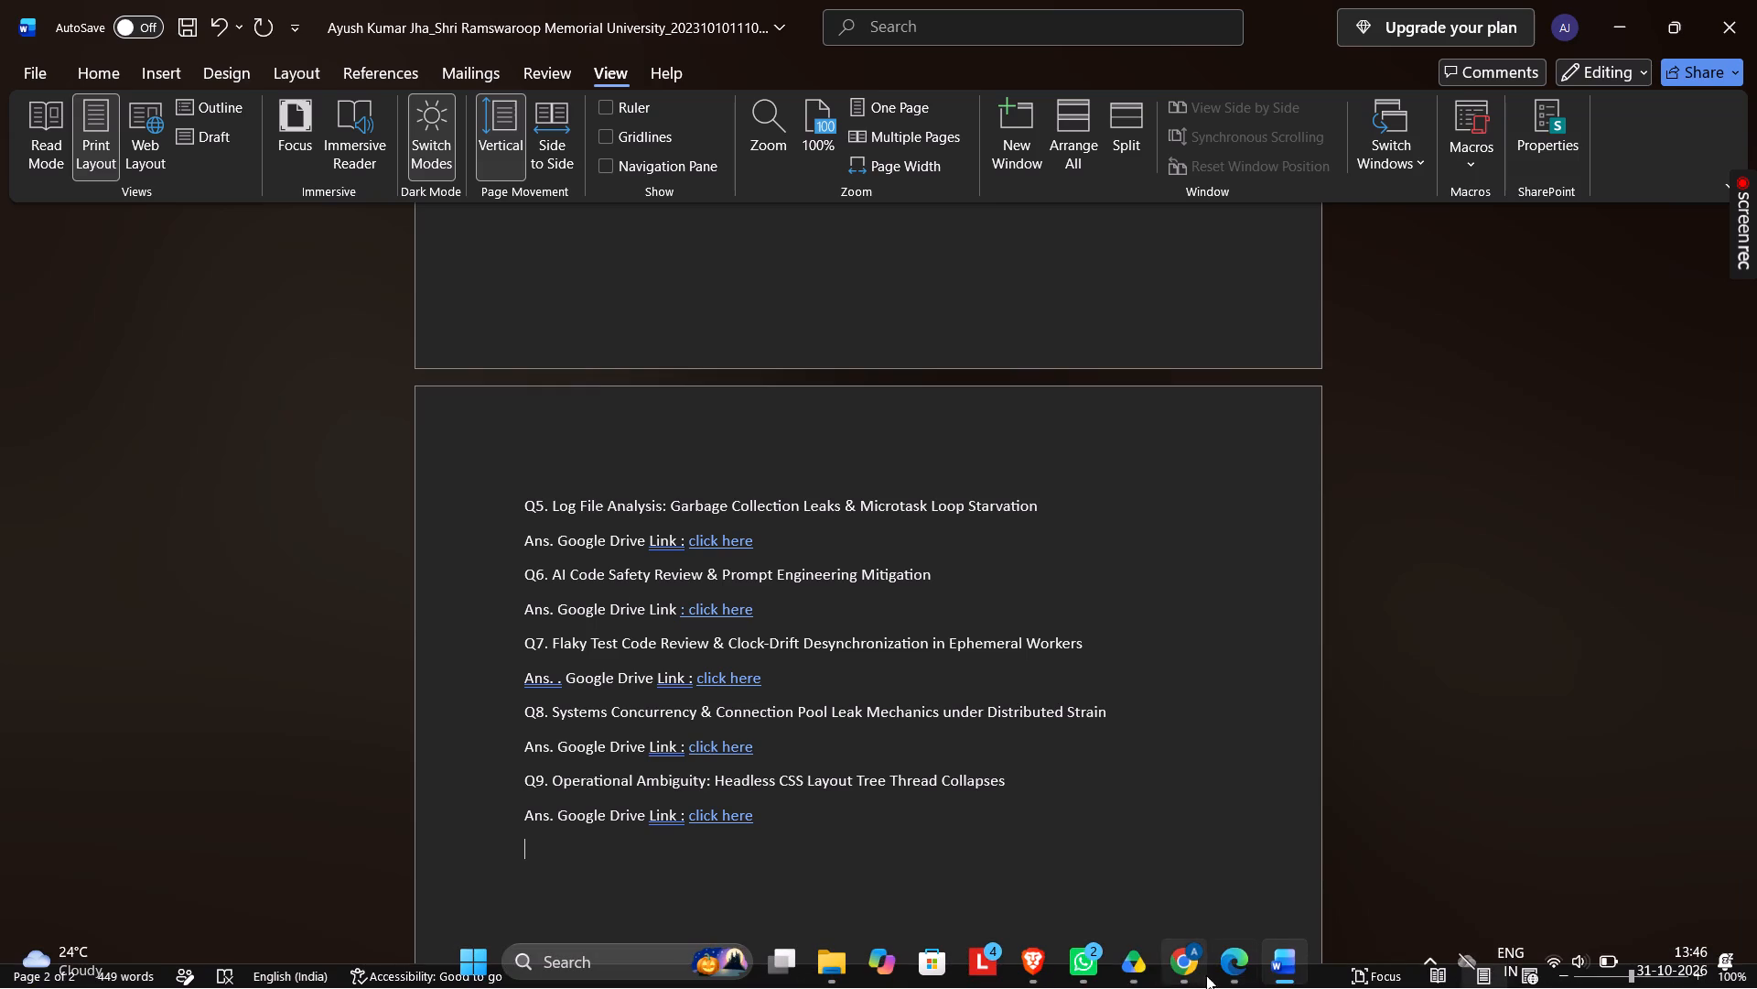
# Copy the heading "Q10. Next-Generation Agentic Loops: Autonomous Multi-Branch Cascading Loops" from the PDF in Edge into Word below the Q9 answer.
pyautogui.click(1220, 979)
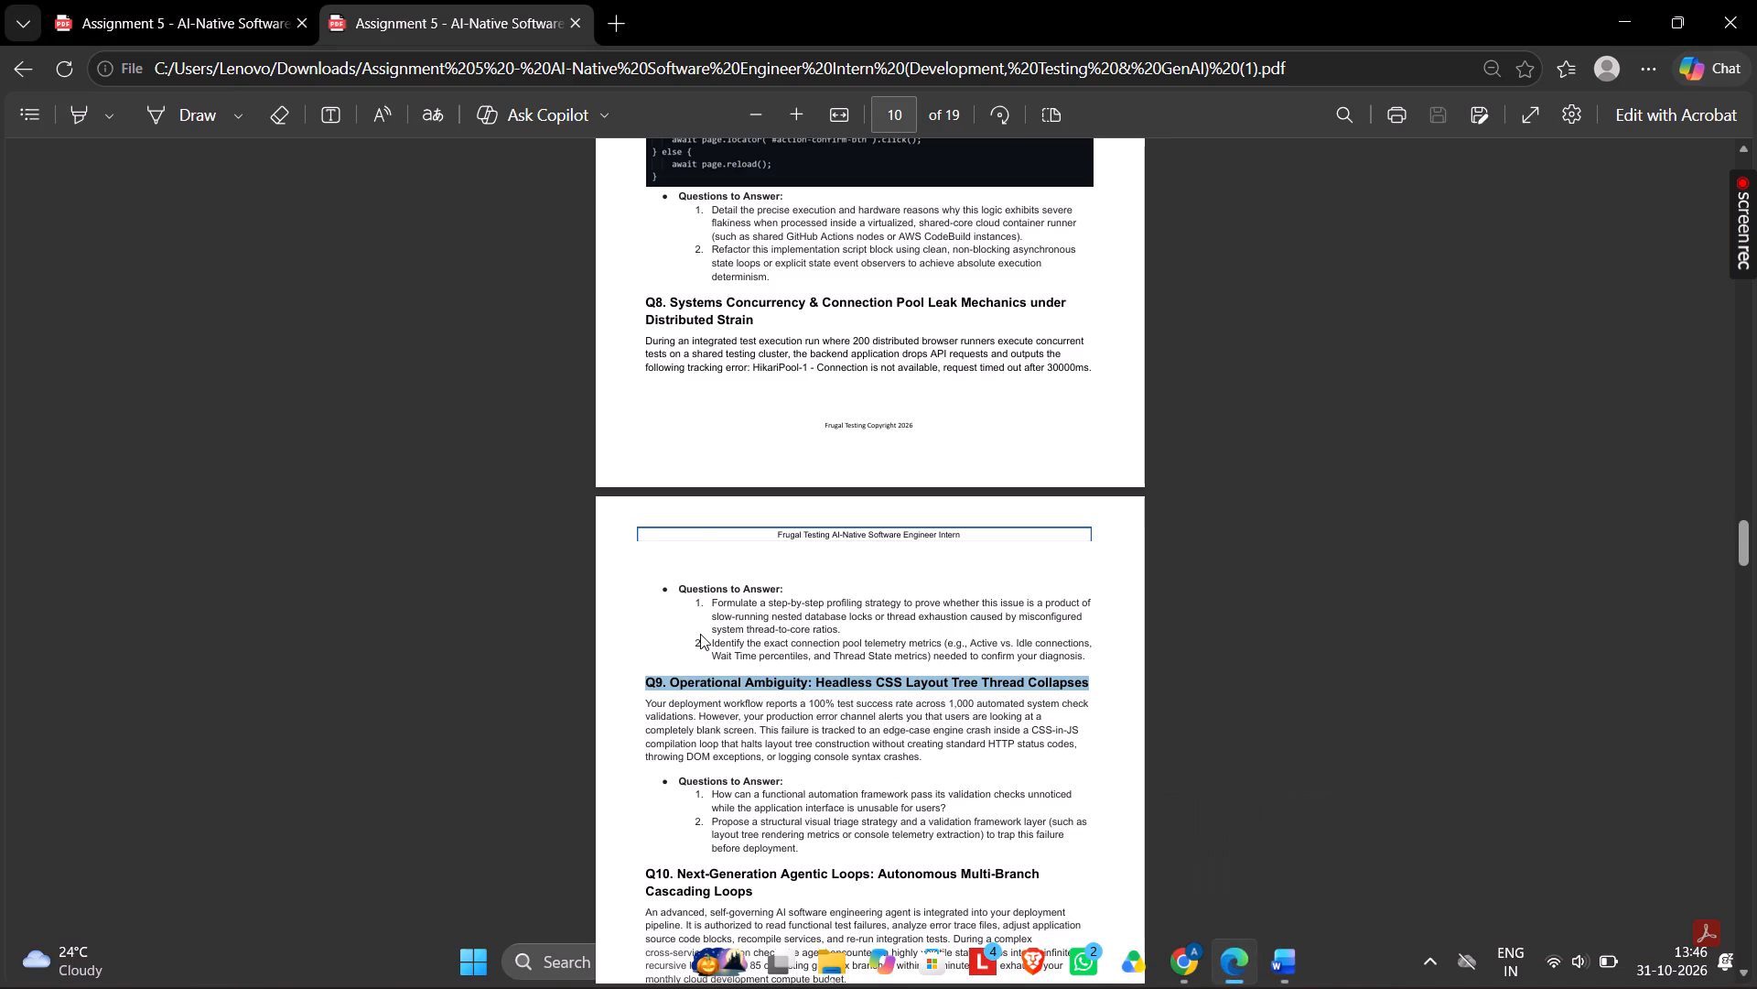
pyautogui.scroll(-3, 737, 642)
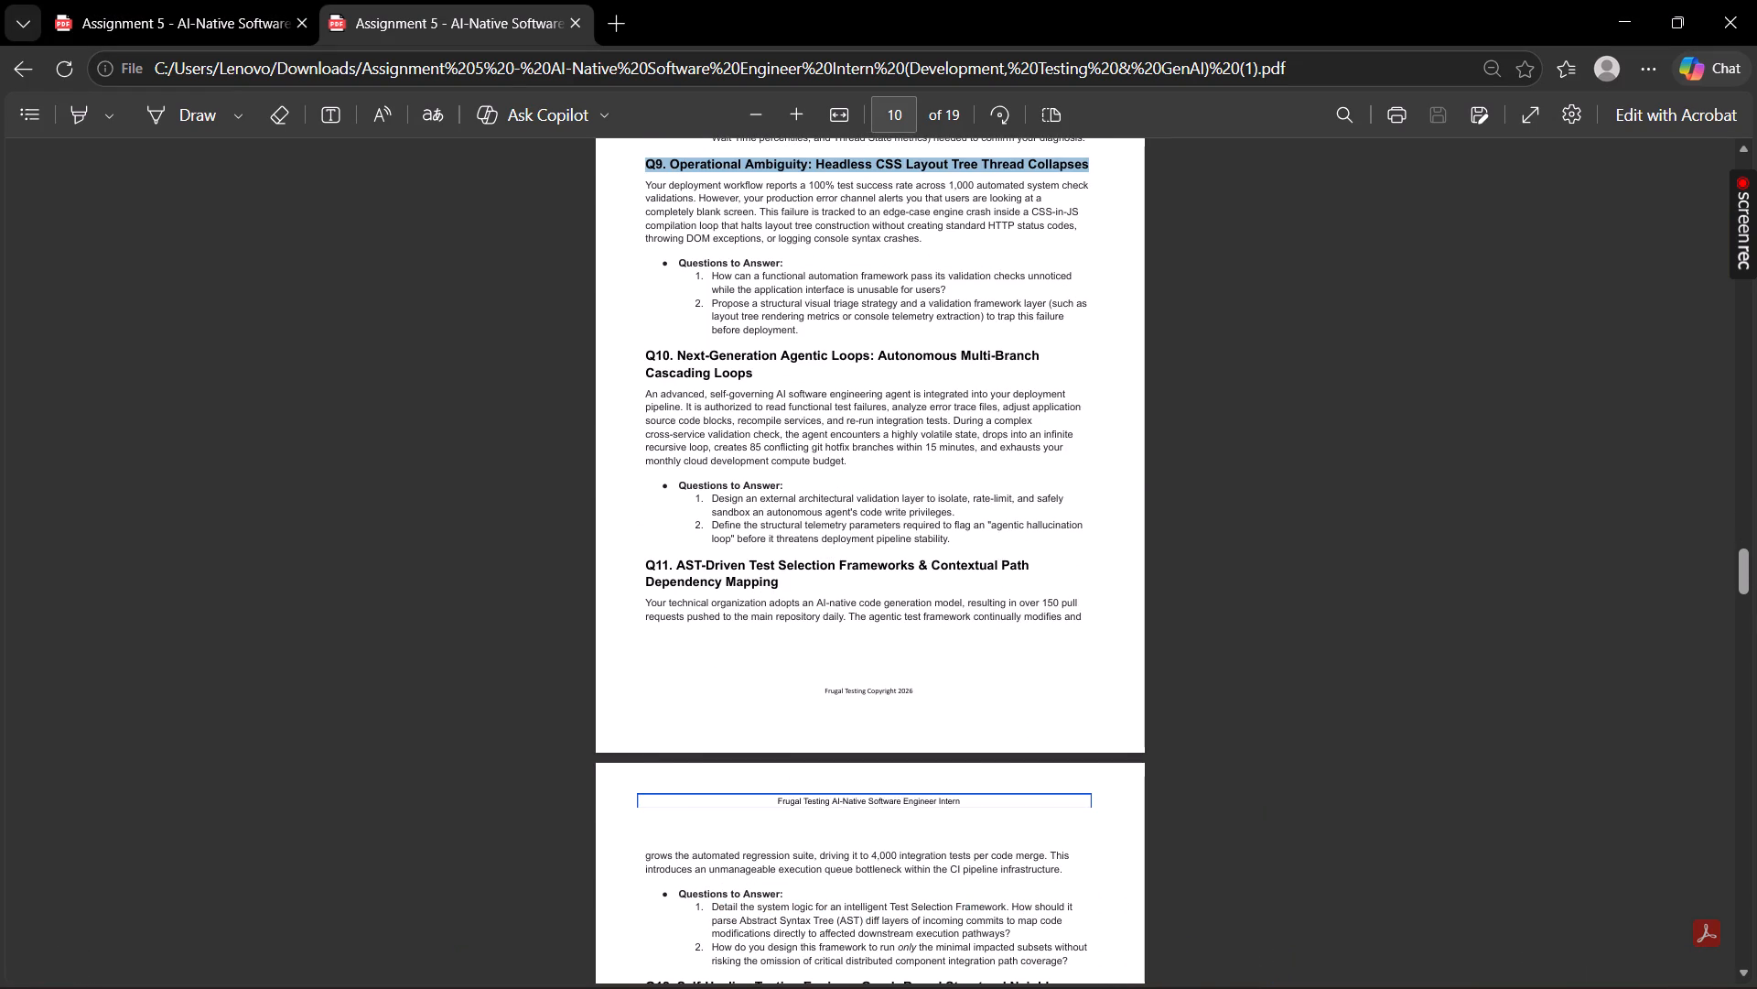
pyautogui.moveTo(644, 355); pyautogui.dragTo(750, 367)
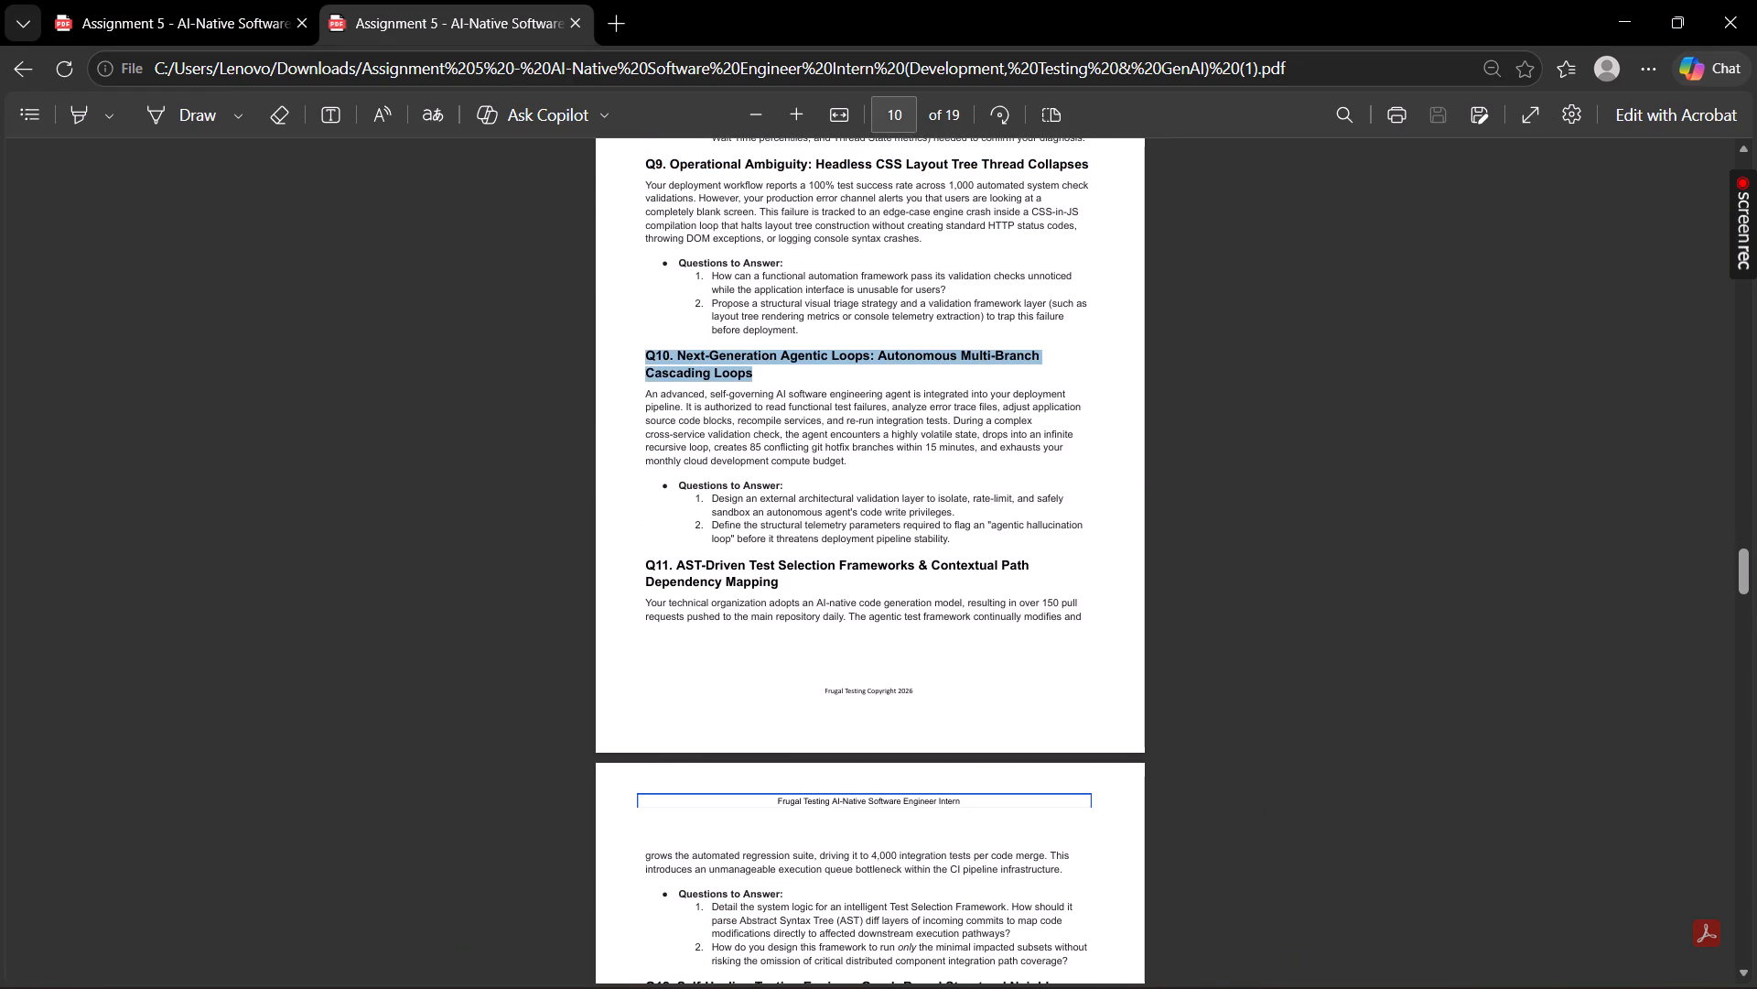
pyautogui.hotkey('ctrl', 'c')
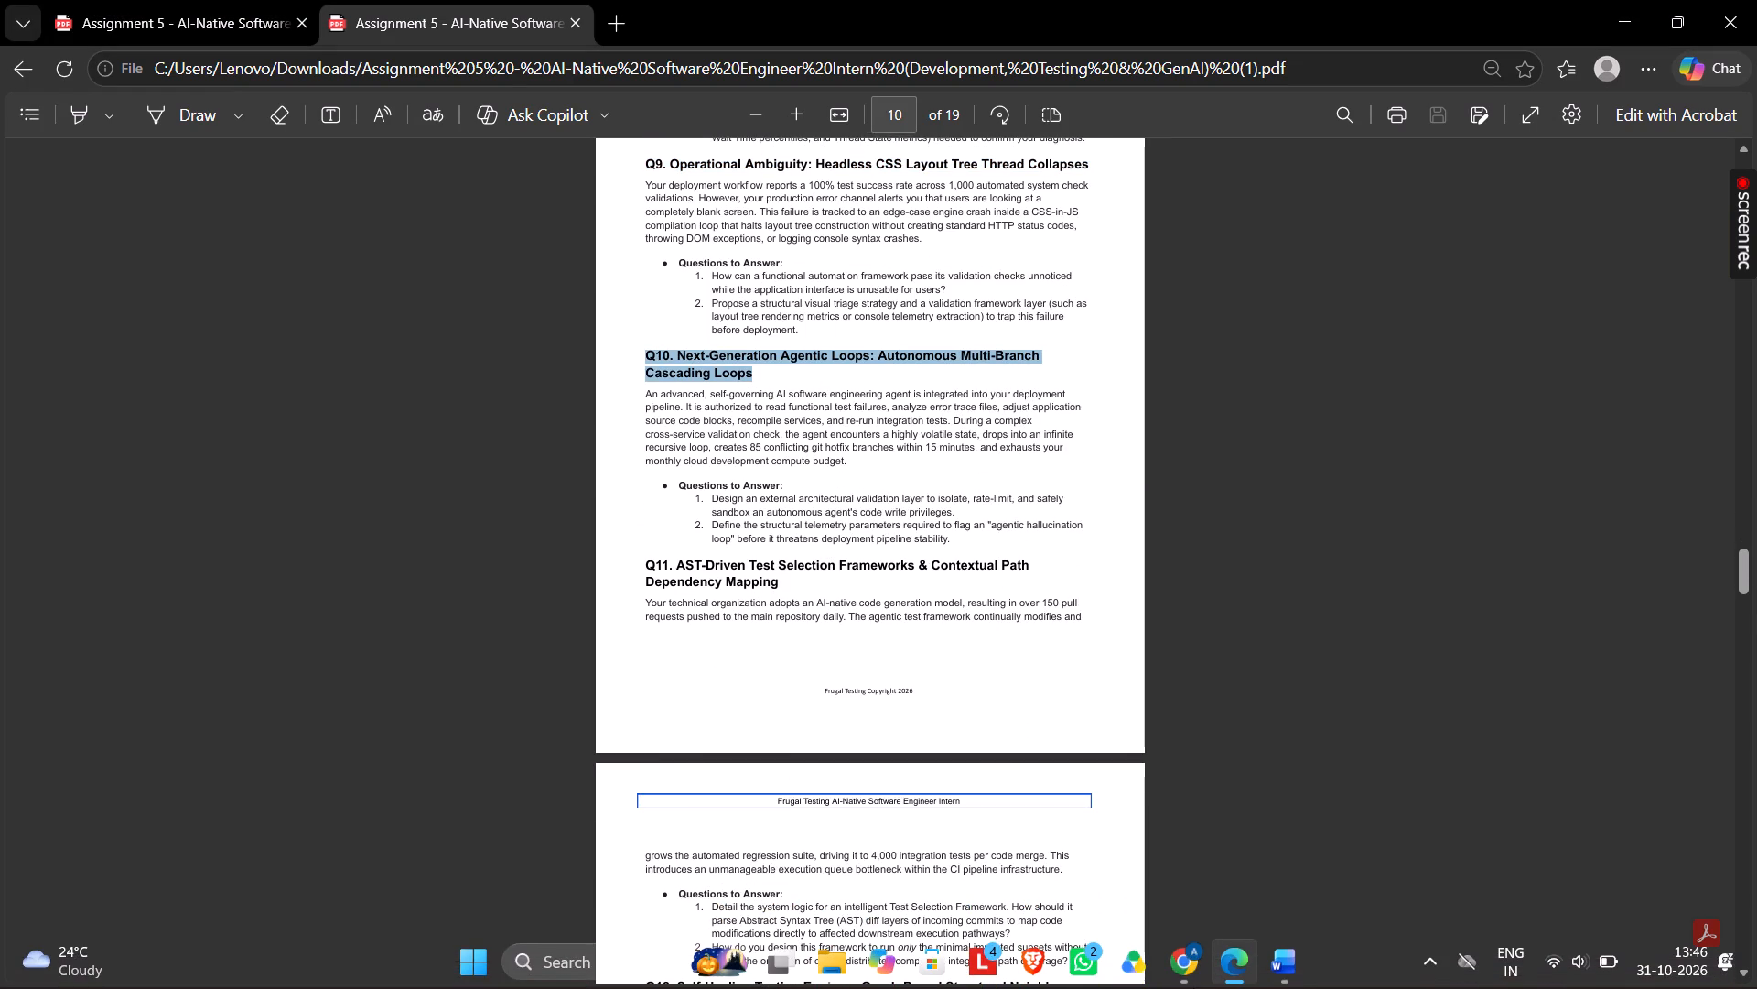
pyautogui.click(1271, 973)
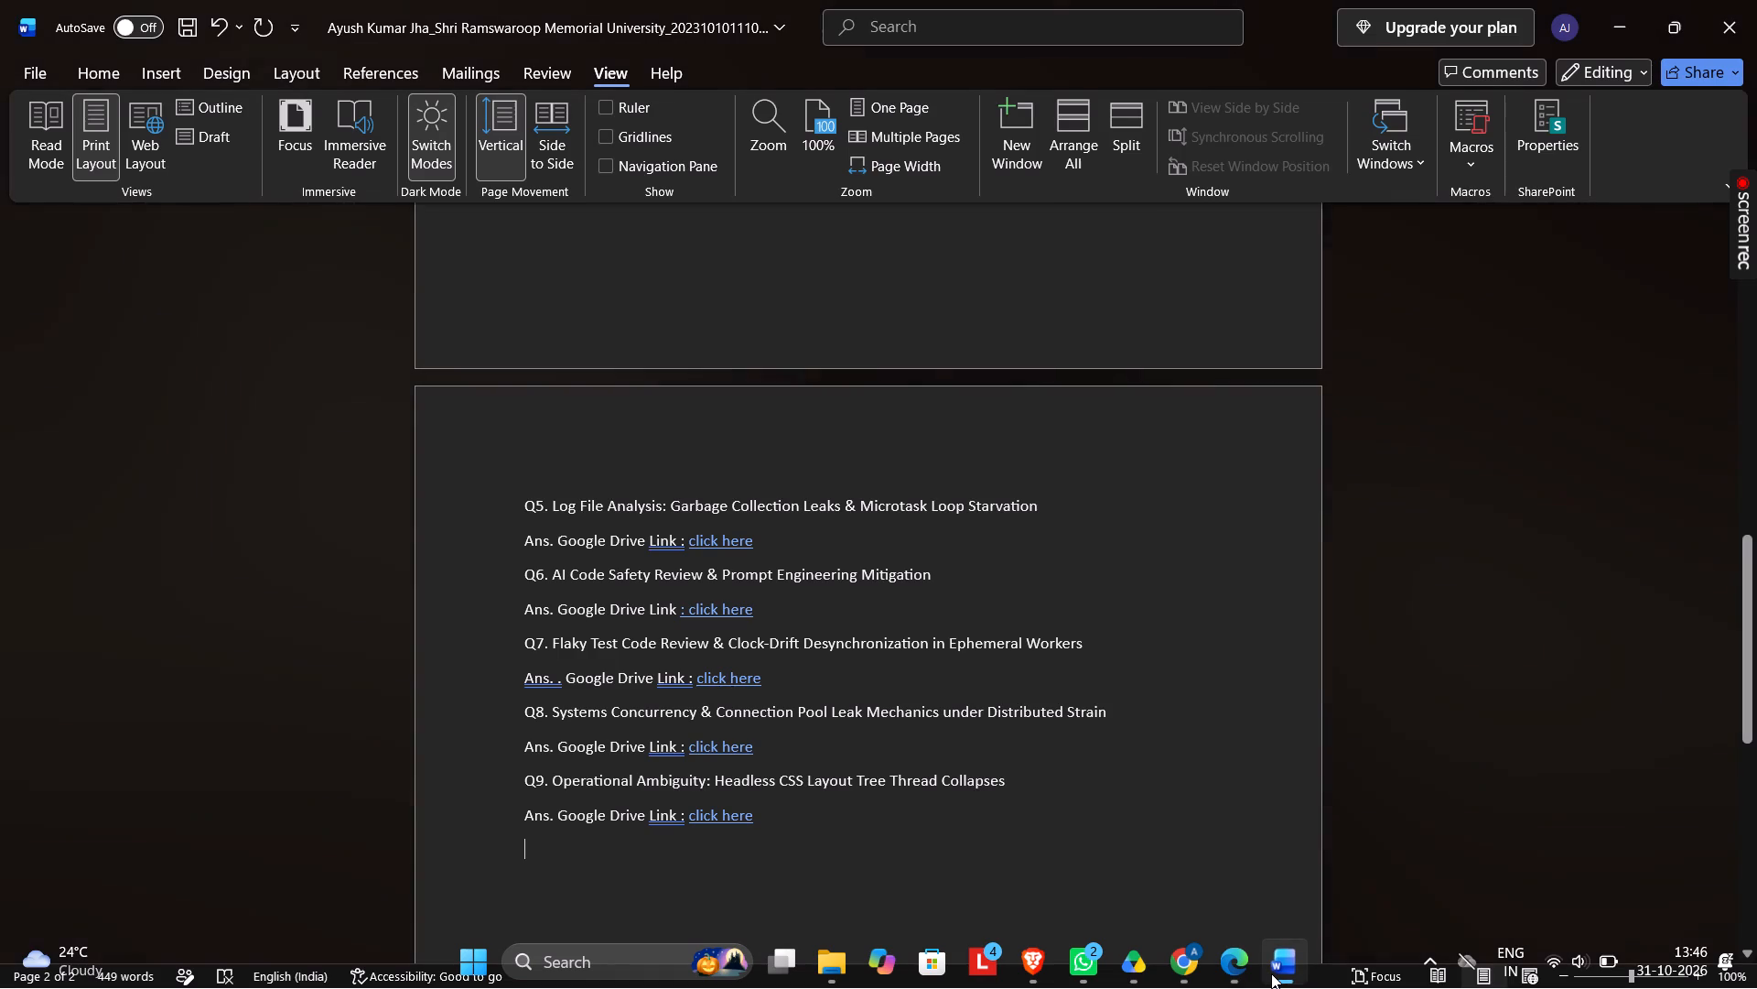
pyautogui.hotkey('ctrl', 'v')
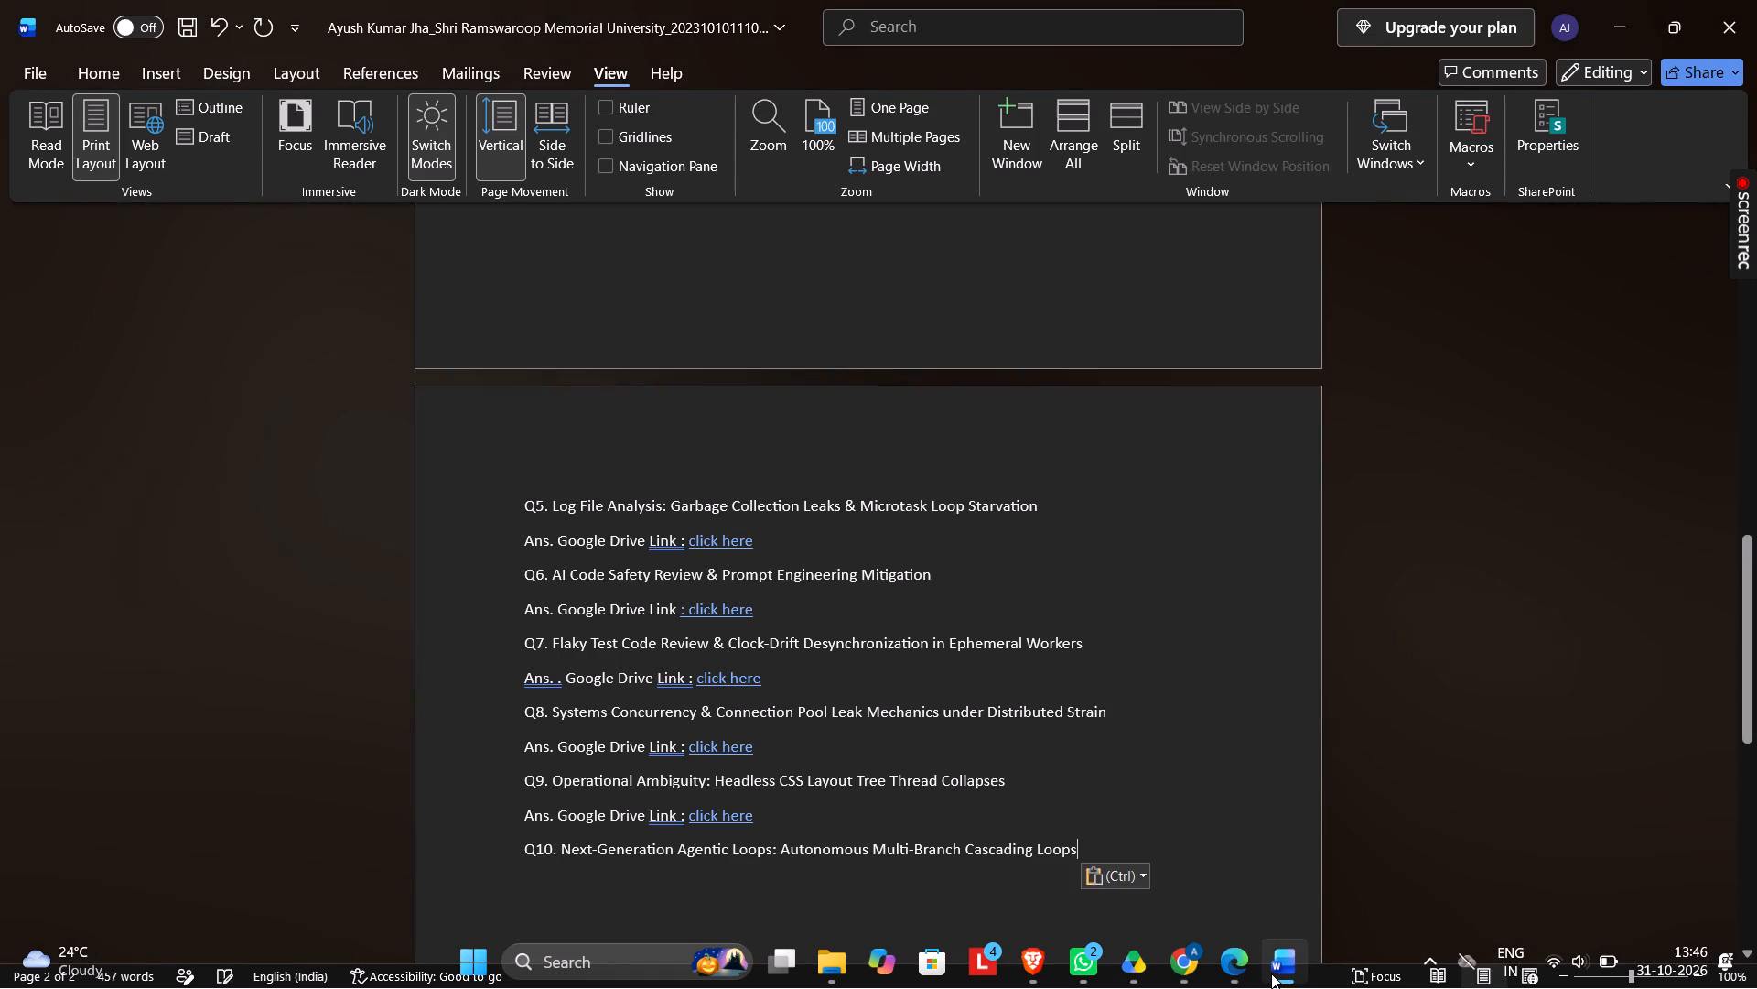
pyautogui.press('Return')
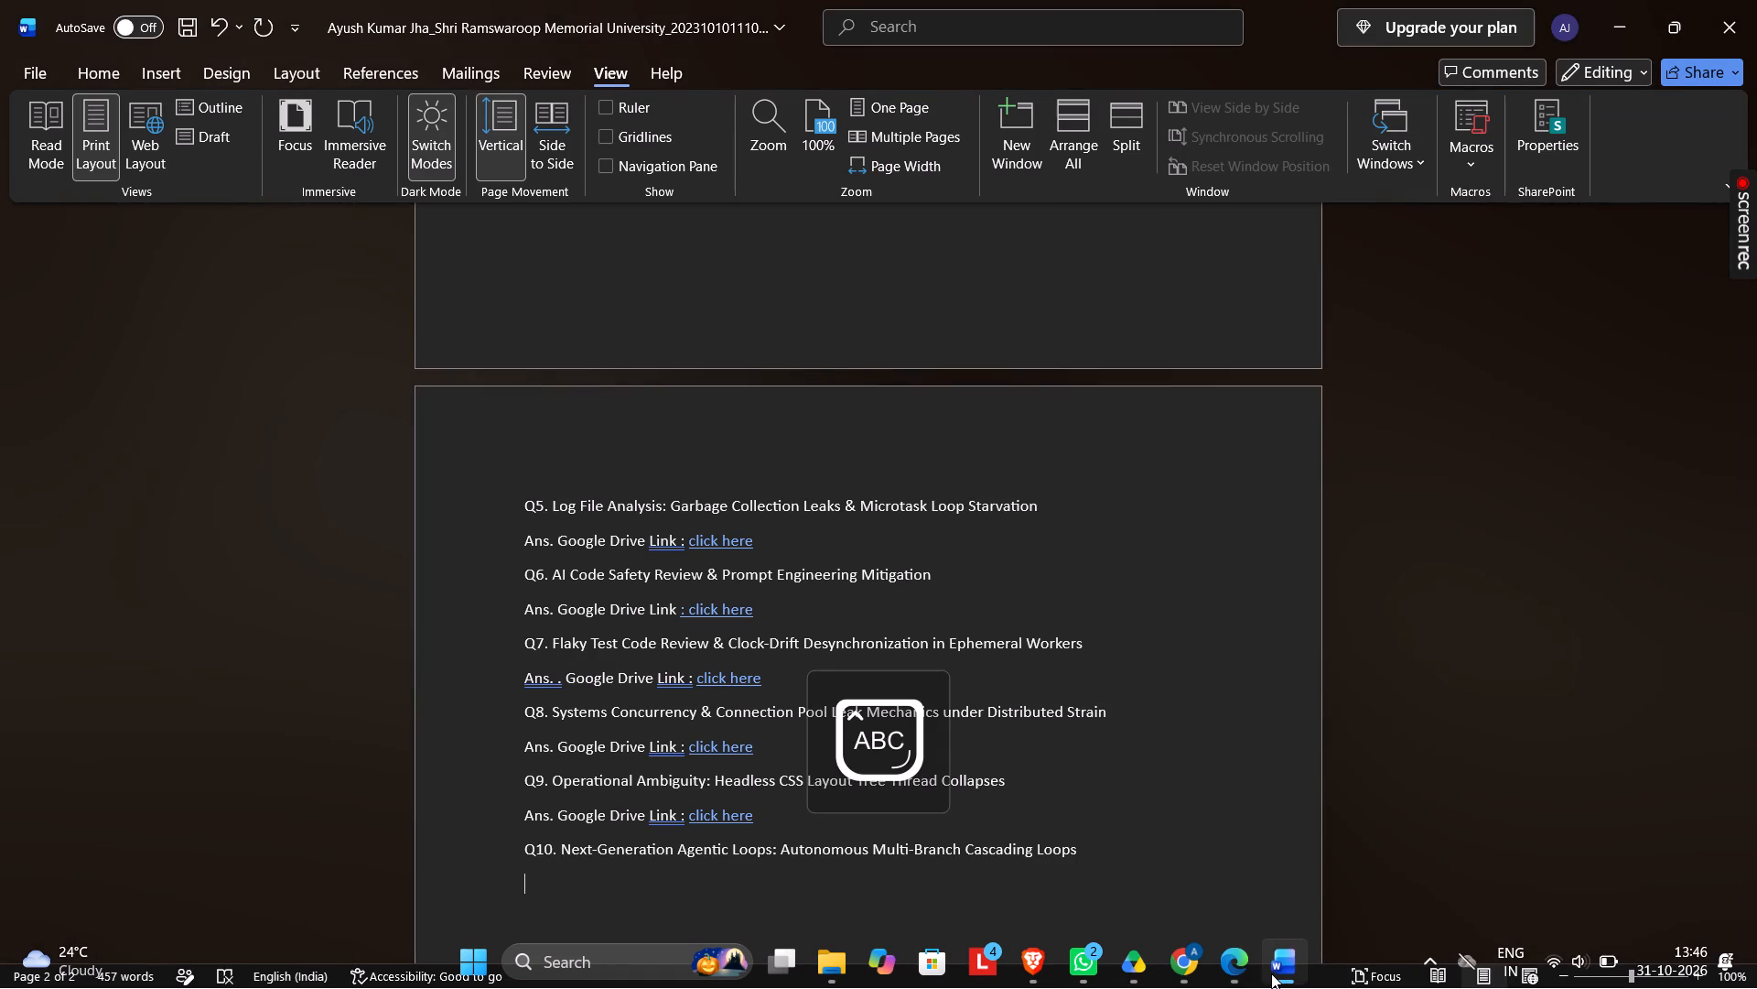
# Add the answer line "Ans. Google Drive Link : click here" below the Q10 heading.
pyautogui.write('ns')
pyautogui.press('space')
pyautogui.write('.]')
pyautogui.press('BackSpace')
pyautogui.press('=')
pyautogui.press('BackSpace')
pyautogui.press('BackSpace')
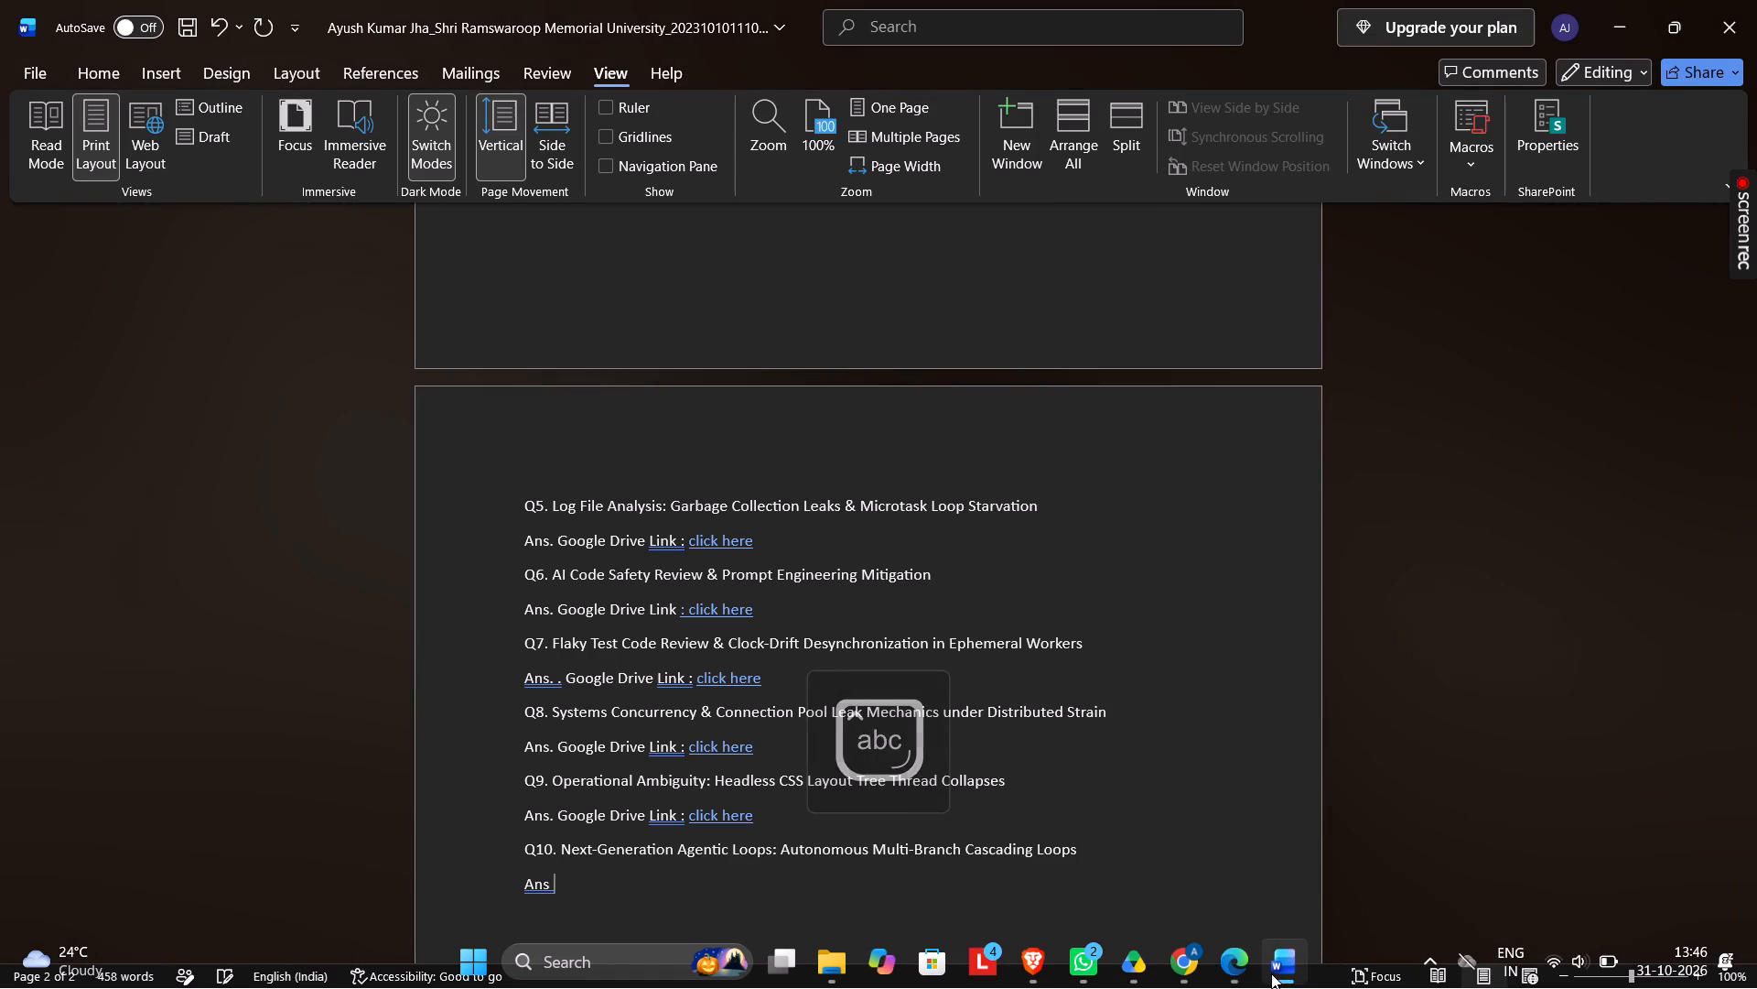
pyautogui.press('BackSpace')
pyautogui.write('.')
pyautogui.press('space')
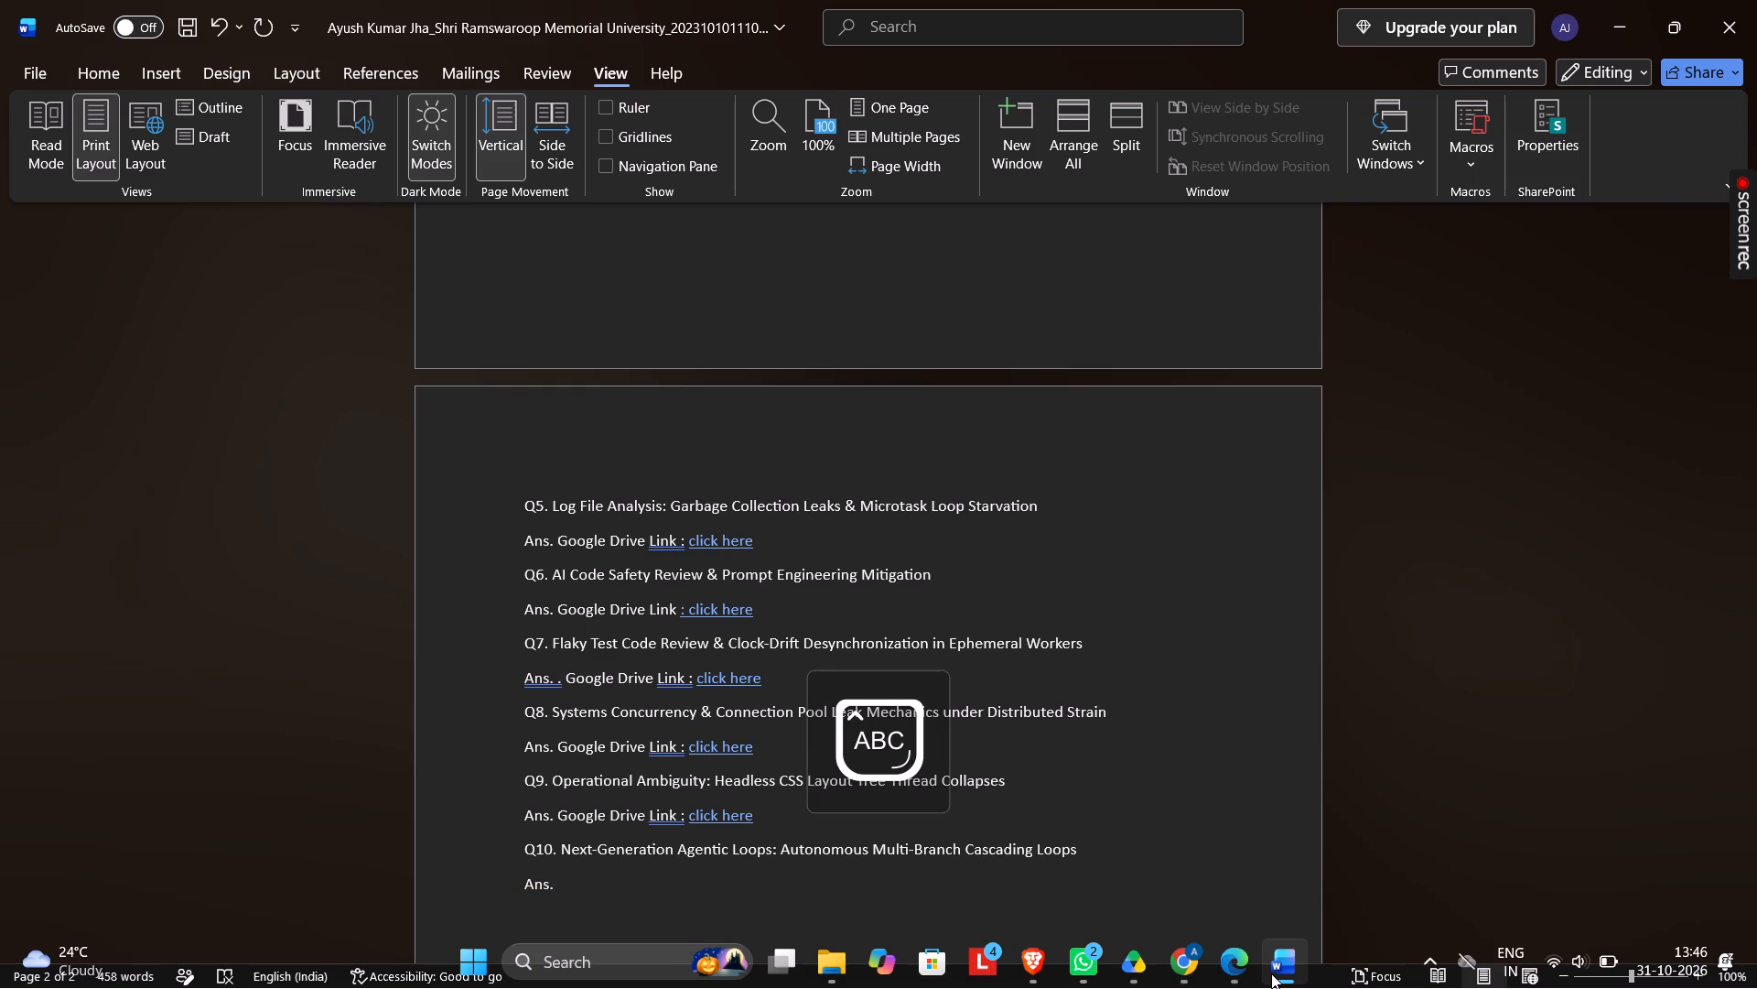
pyautogui.write('oogel')
pyautogui.press('space')
pyautogui.press('BackSpace')
pyautogui.press('BackSpace')
pyautogui.press('BackSpace')
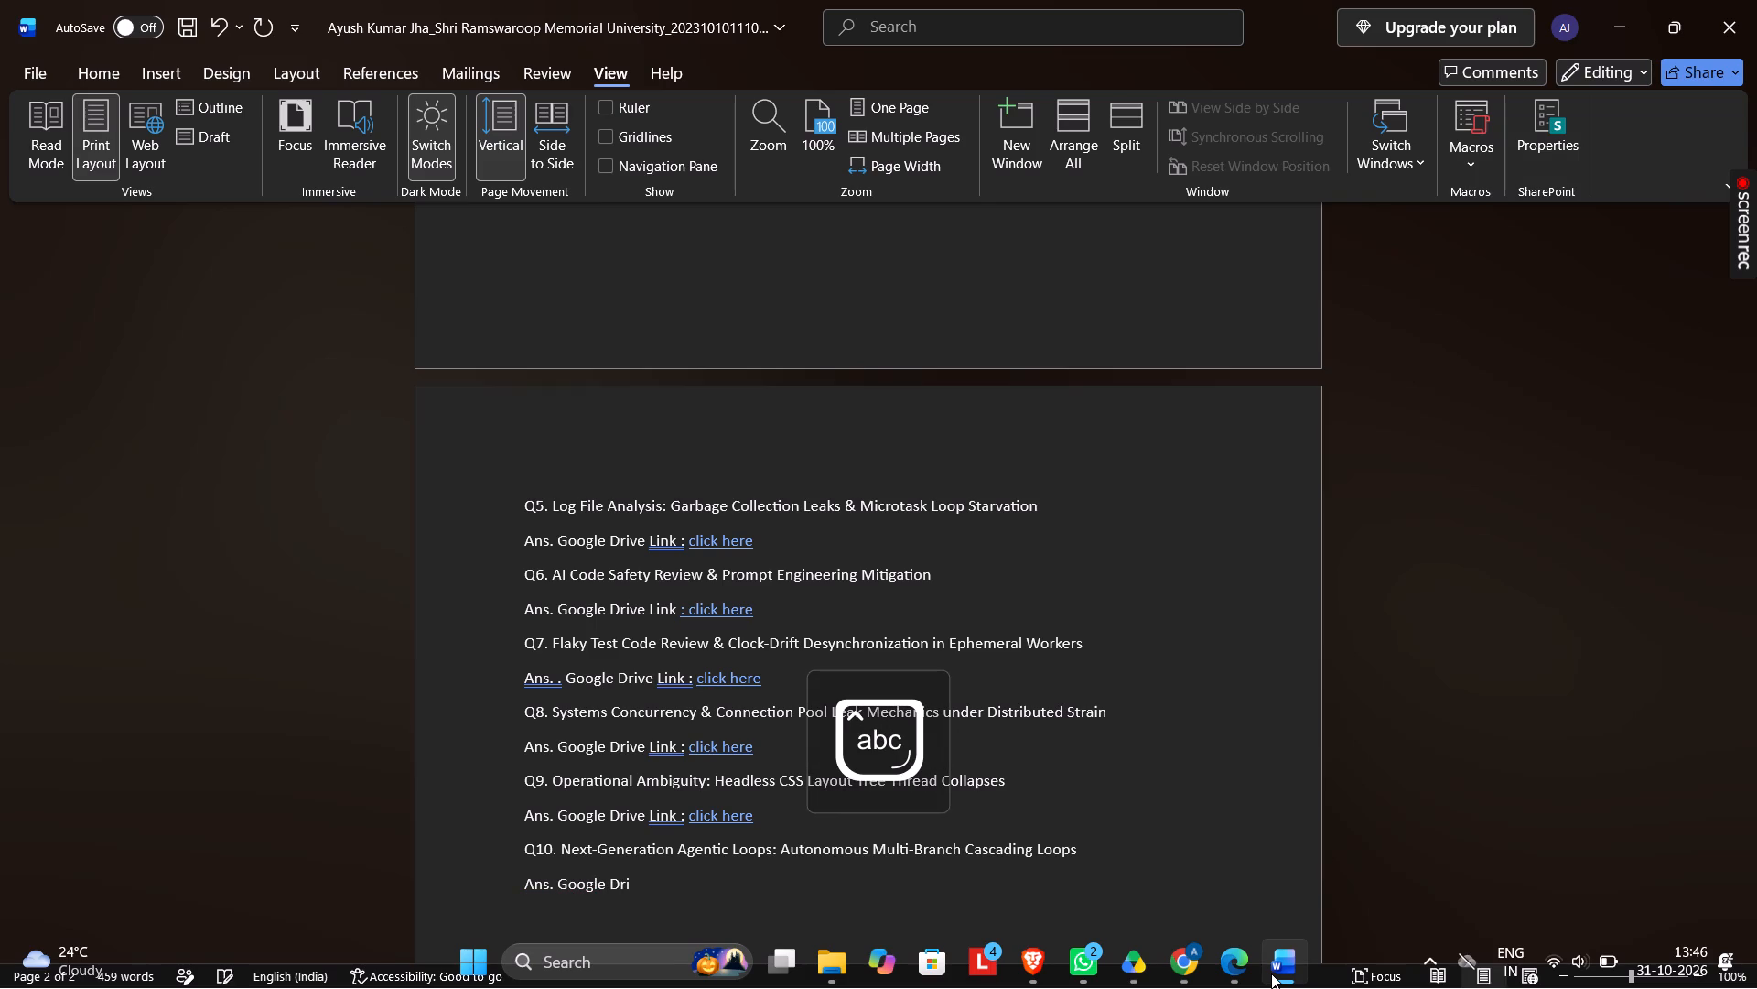
pyautogui.press('BackSpace')
pyautogui.write('link')
pyautogui.press('BackSpace')
pyautogui.hotkey('ctrl', 'BackSpace')
pyautogui.write('click here')
pyautogui.press('space')
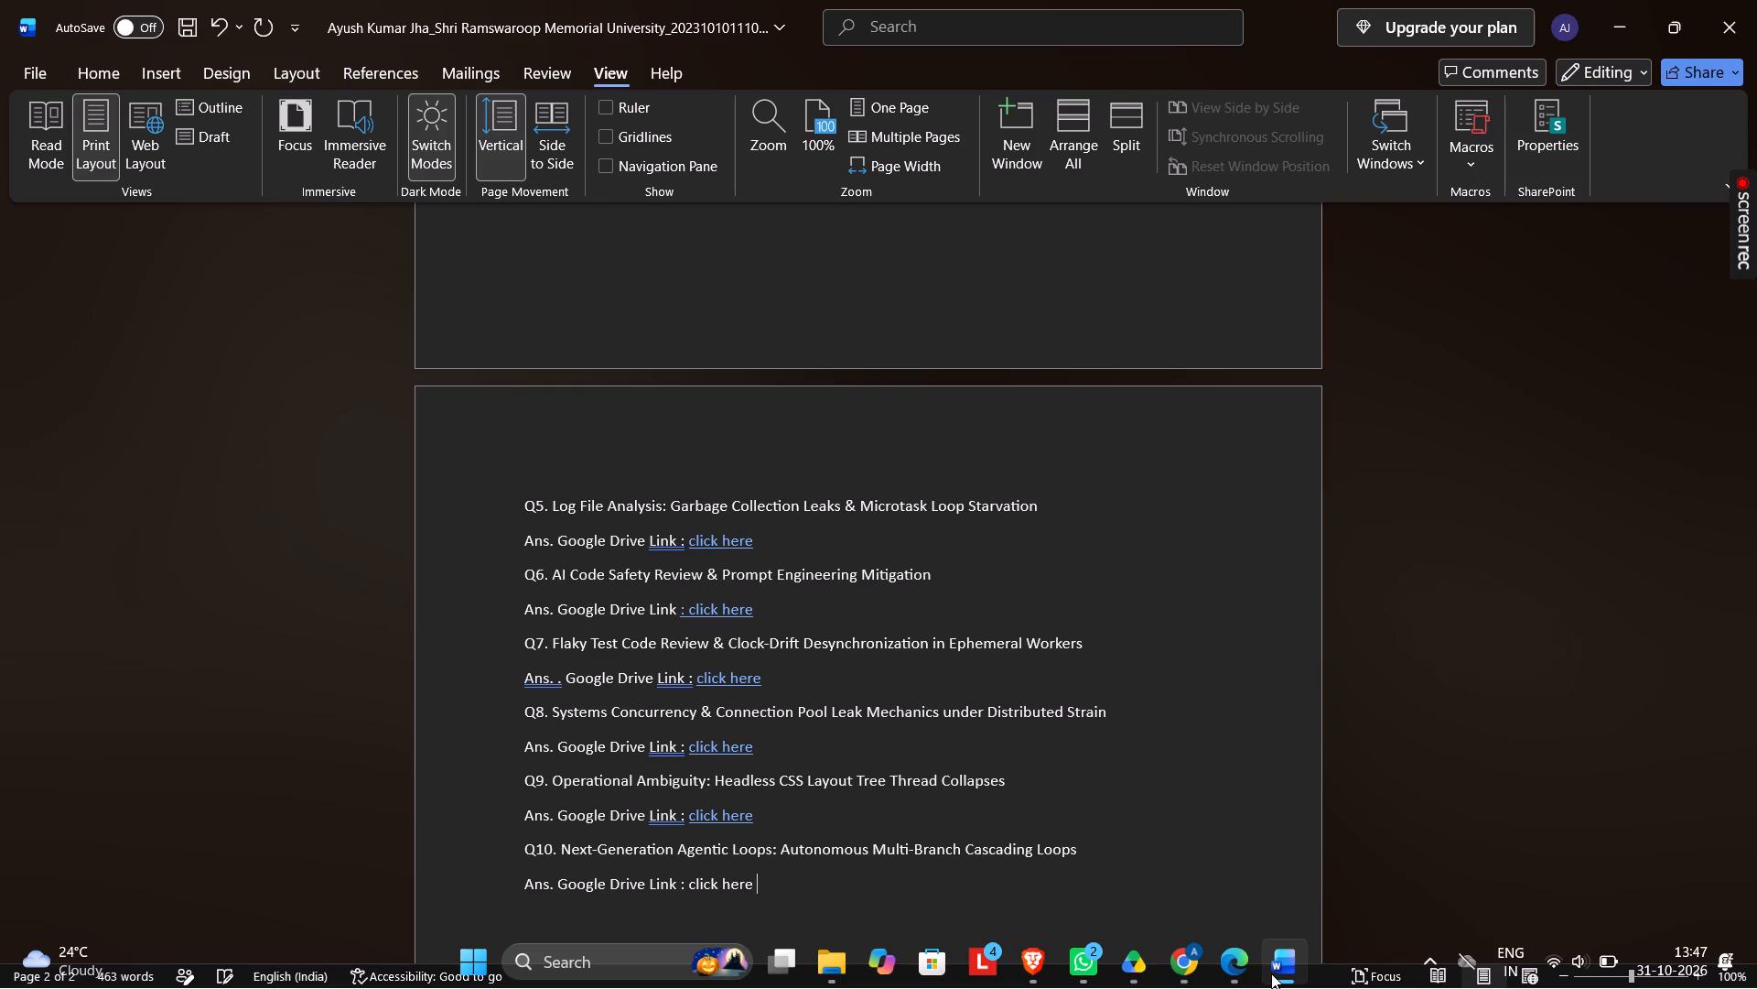
pyautogui.press('BackSpace')
# Hyperlink "click here" in the Q10 answer in Word to the frugal10 folder, using its link copied from Google Drive.
pyautogui.scroll(-3, 846, 678)
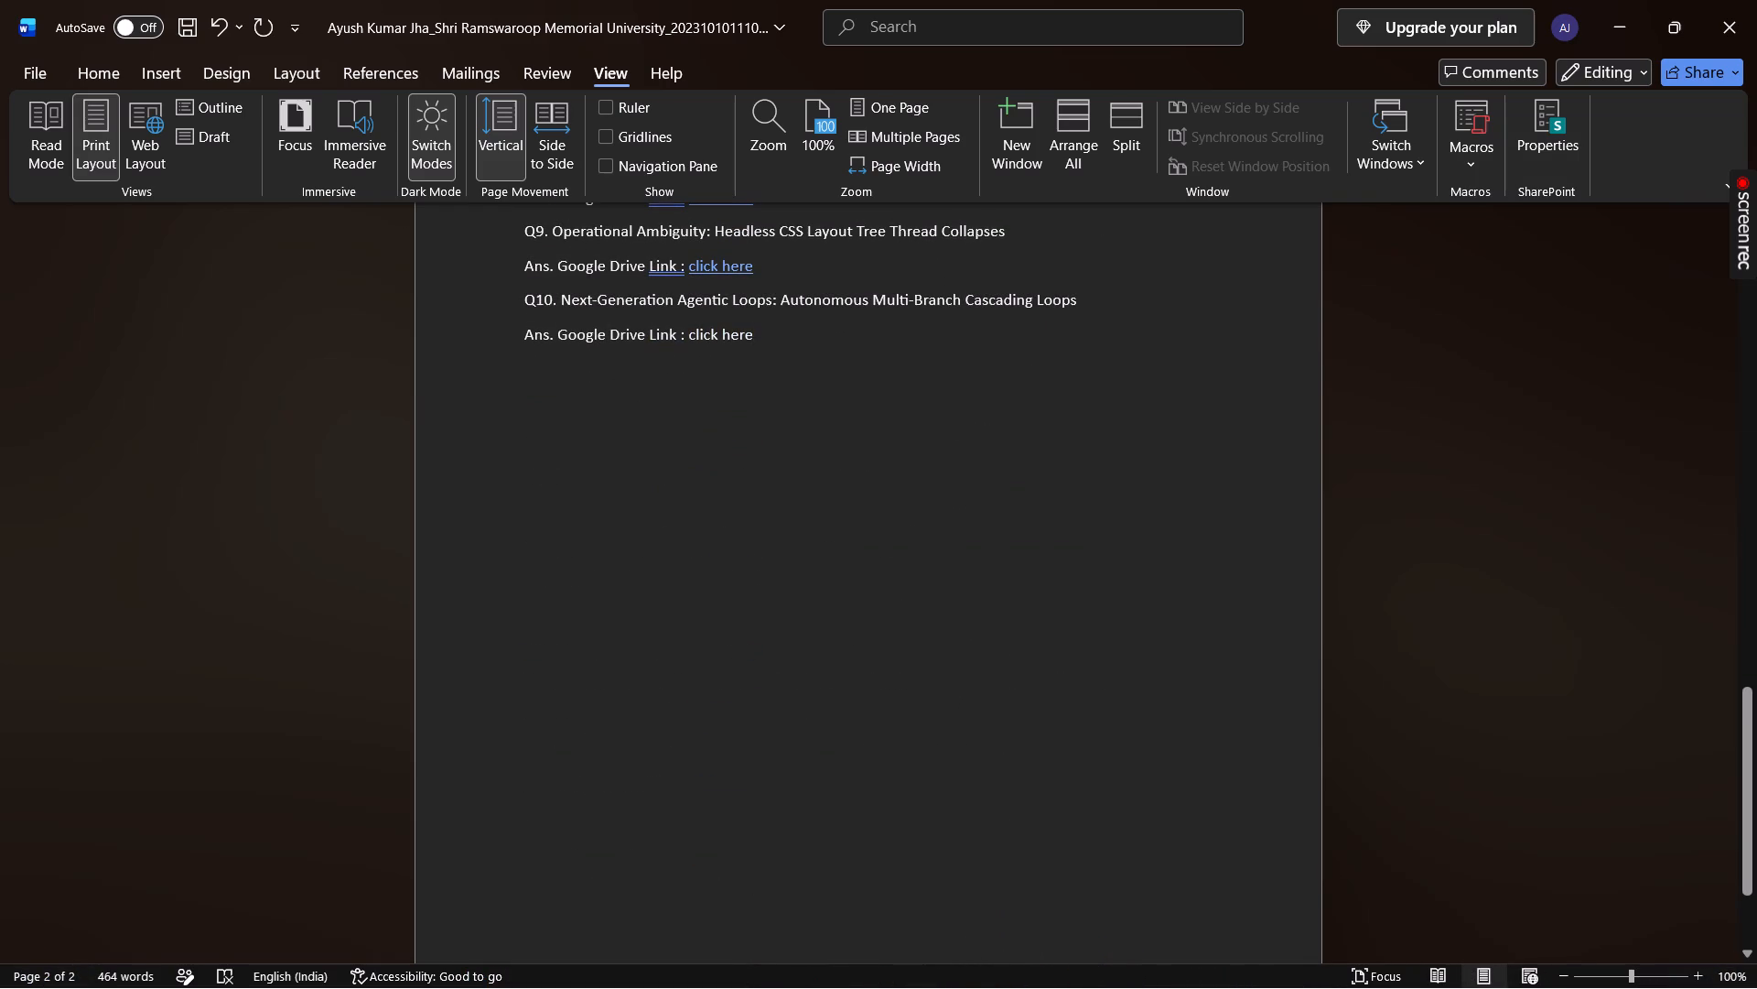
pyautogui.click(688, 331)
pyautogui.moveTo(757, 334); pyautogui.dragTo(694, 331)
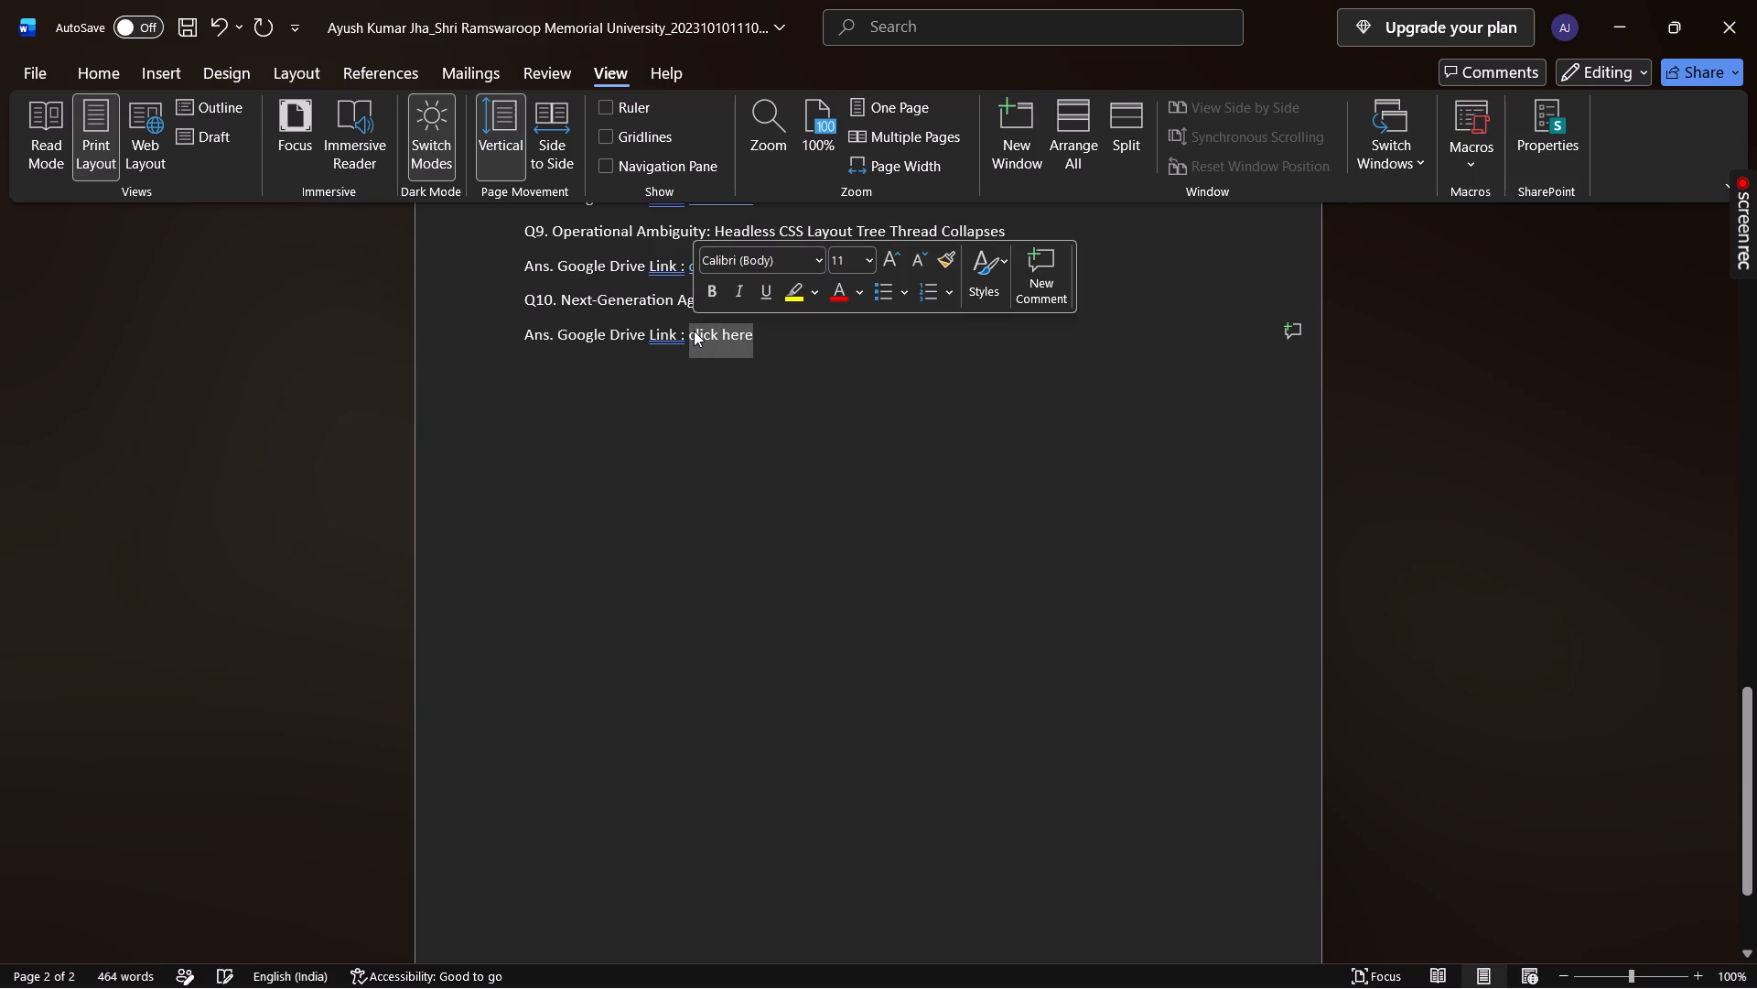
pyautogui.rightClick(701, 332)
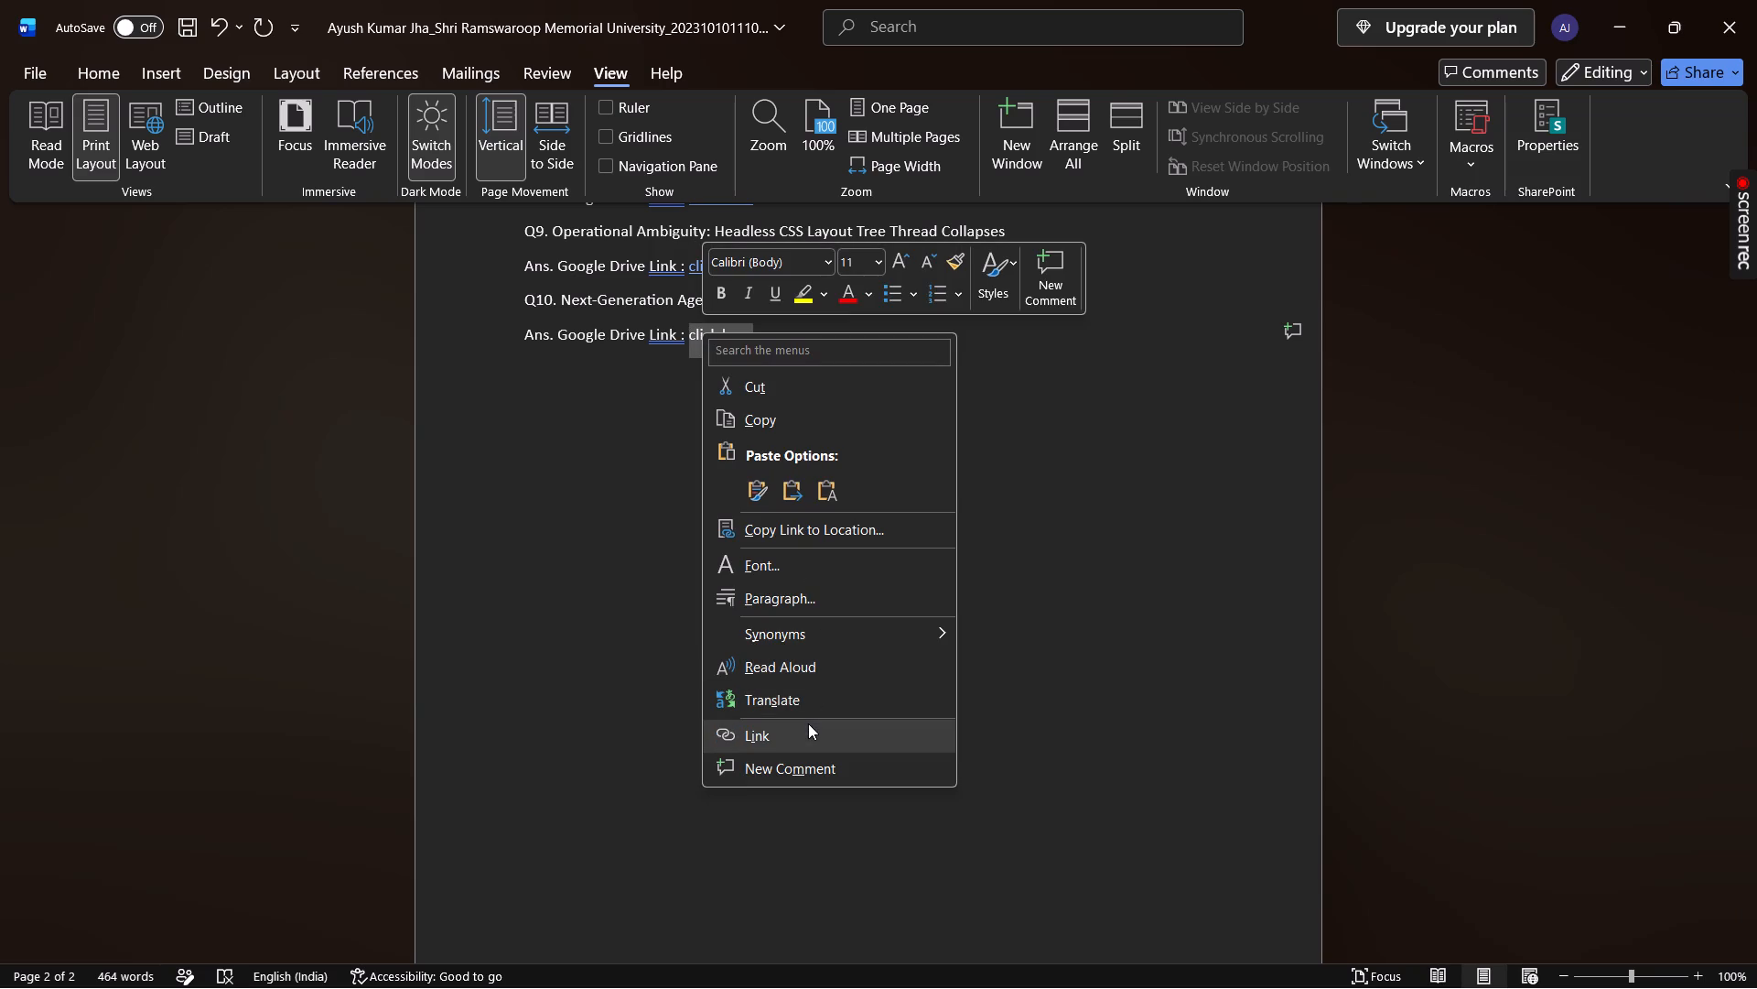
pyautogui.click(808, 723)
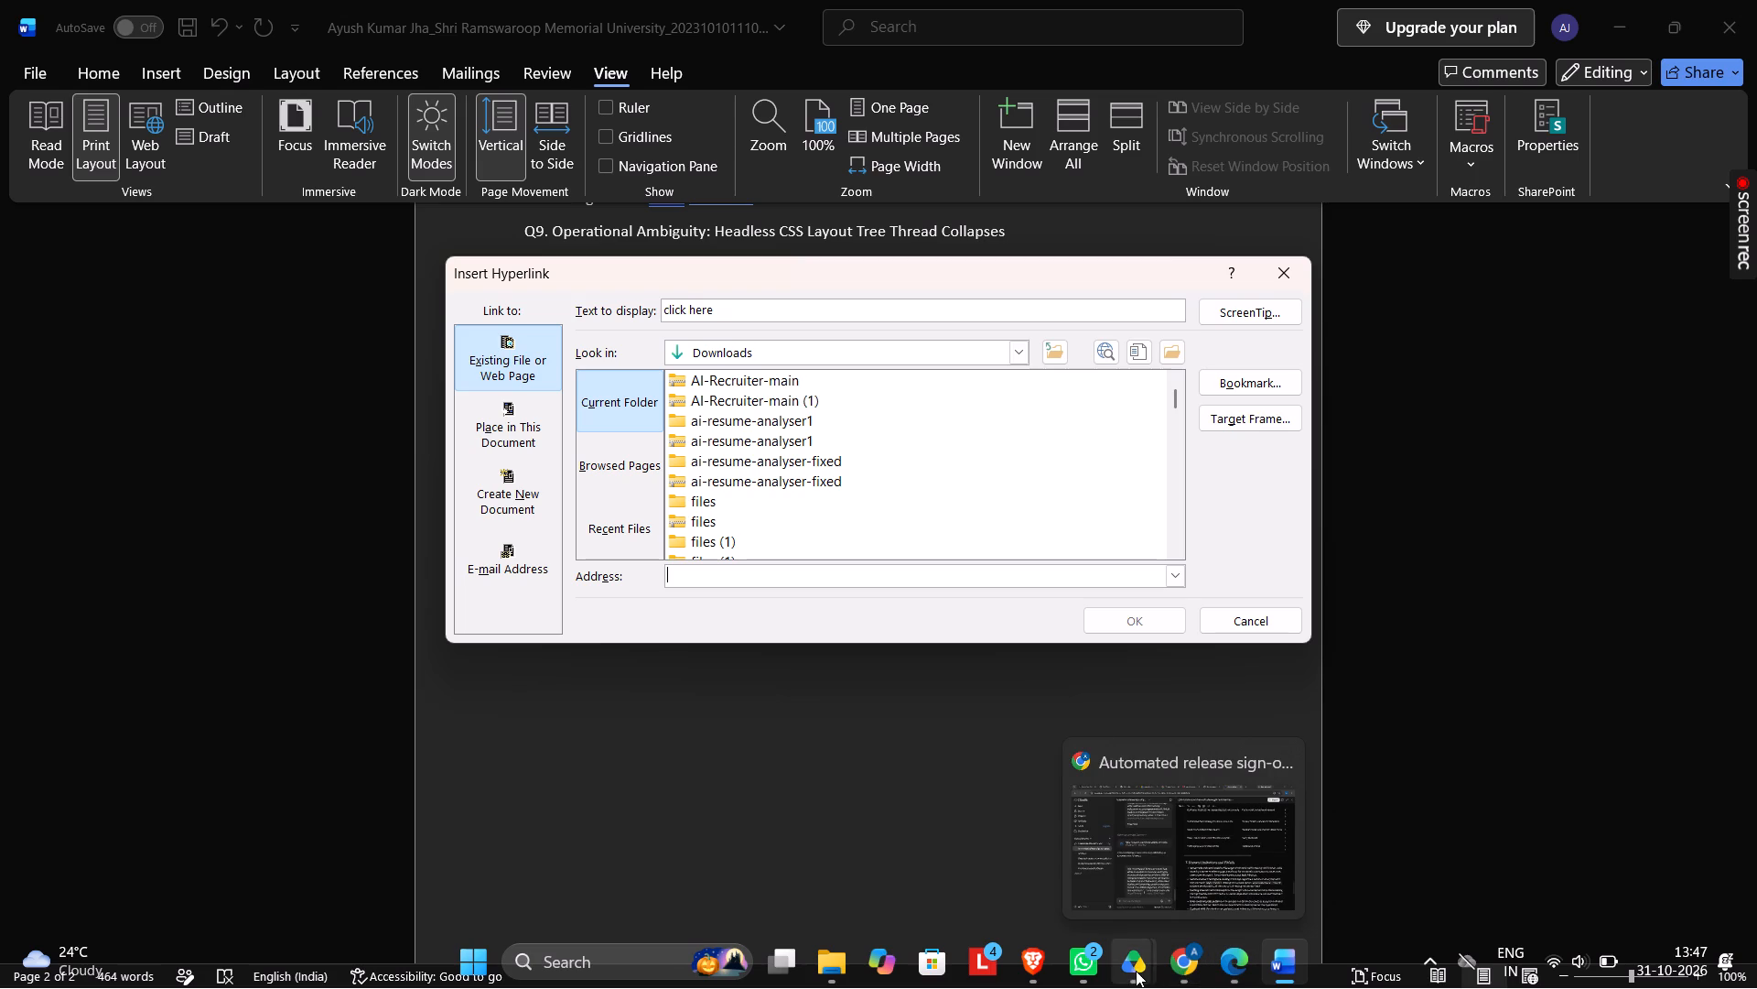
pyautogui.click(1194, 881)
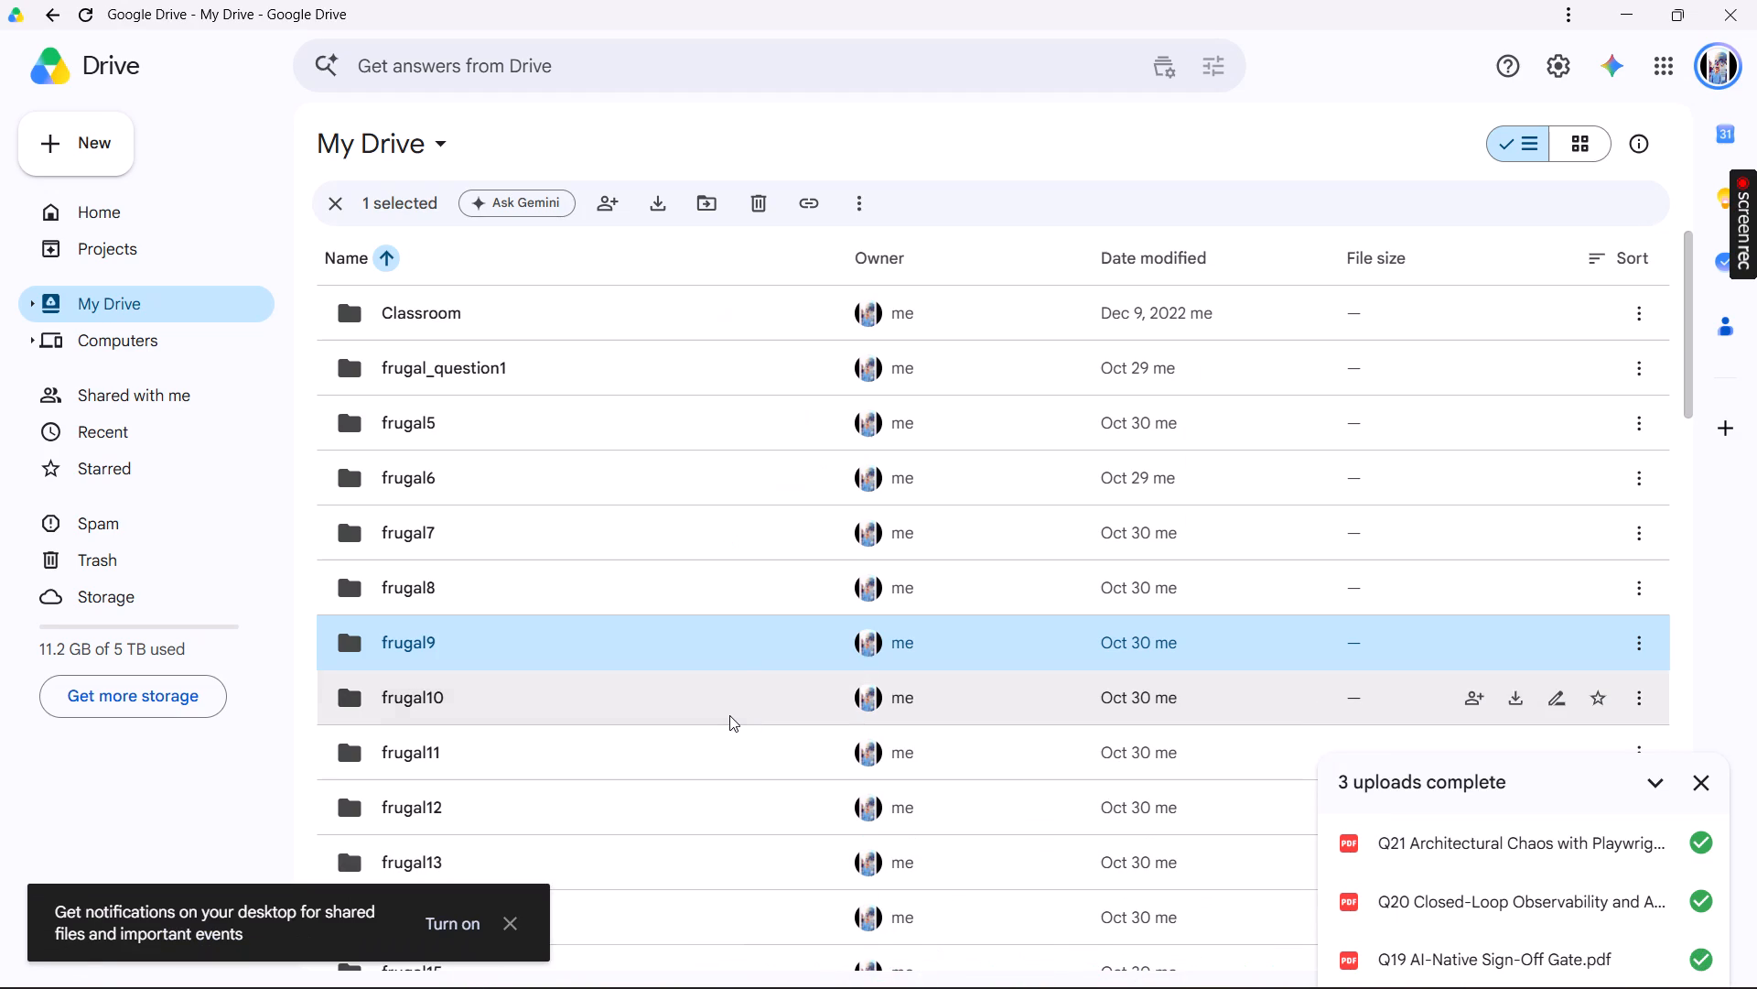
pyautogui.click(729, 715)
pyautogui.click(1643, 701)
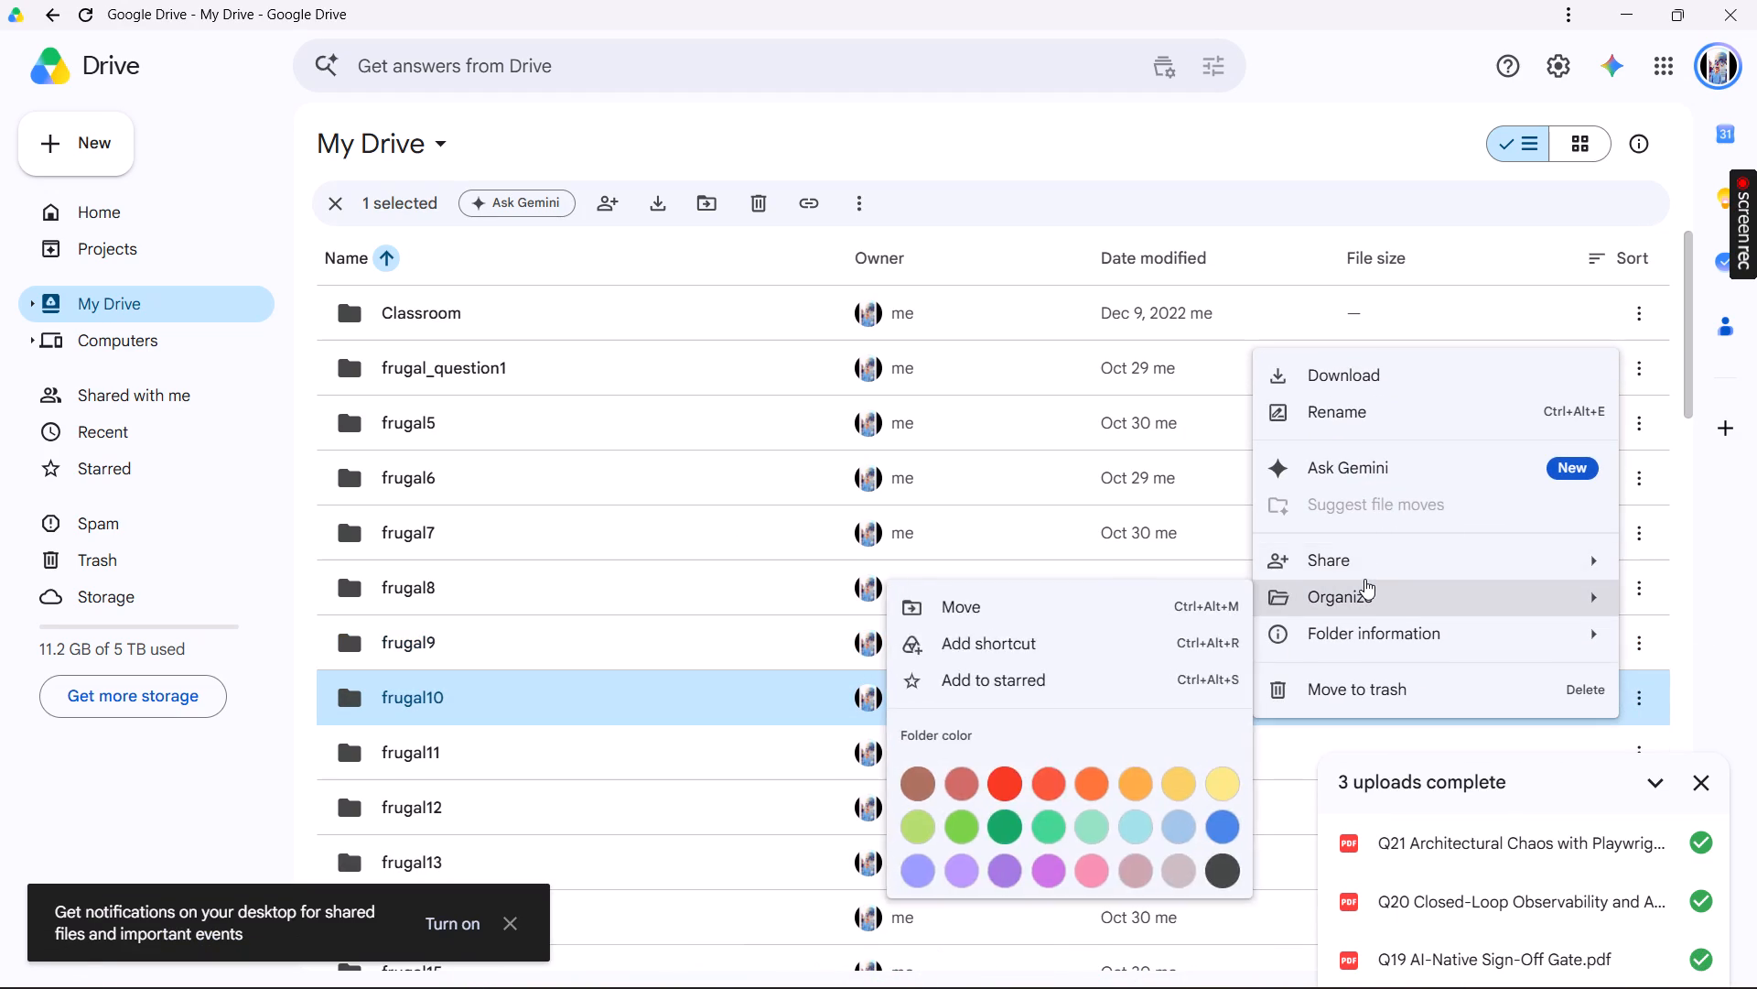
pyautogui.click(1165, 598)
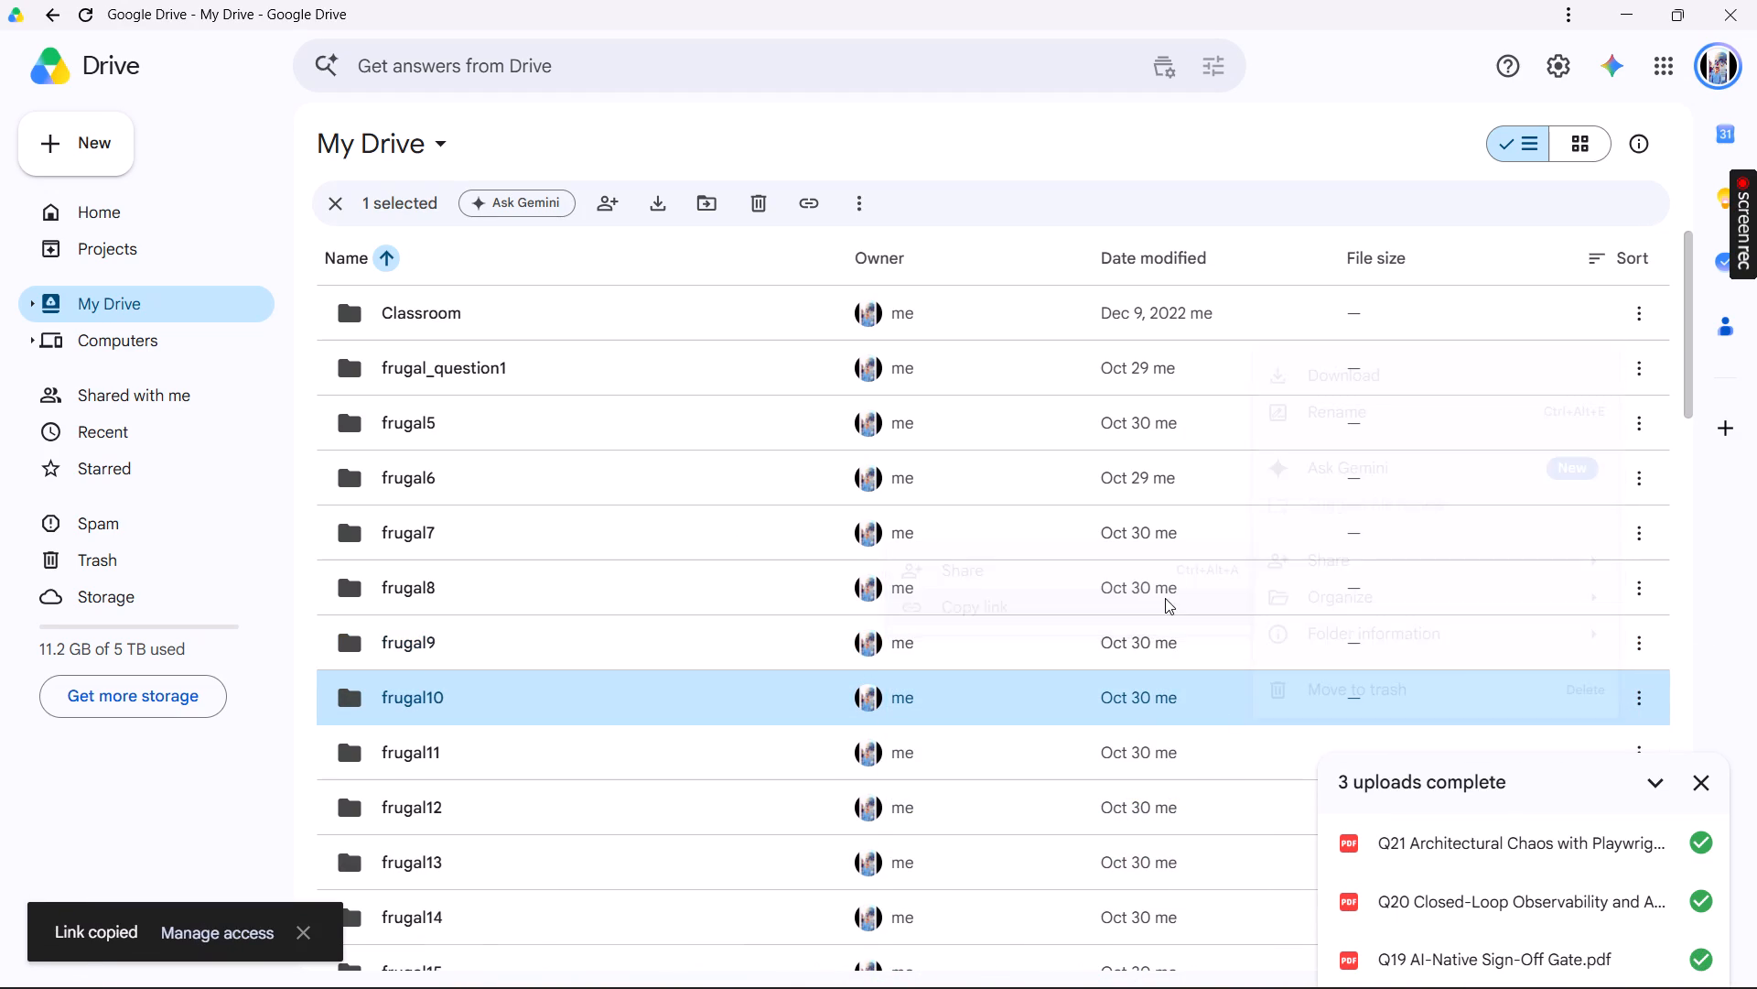
pyautogui.click(1274, 964)
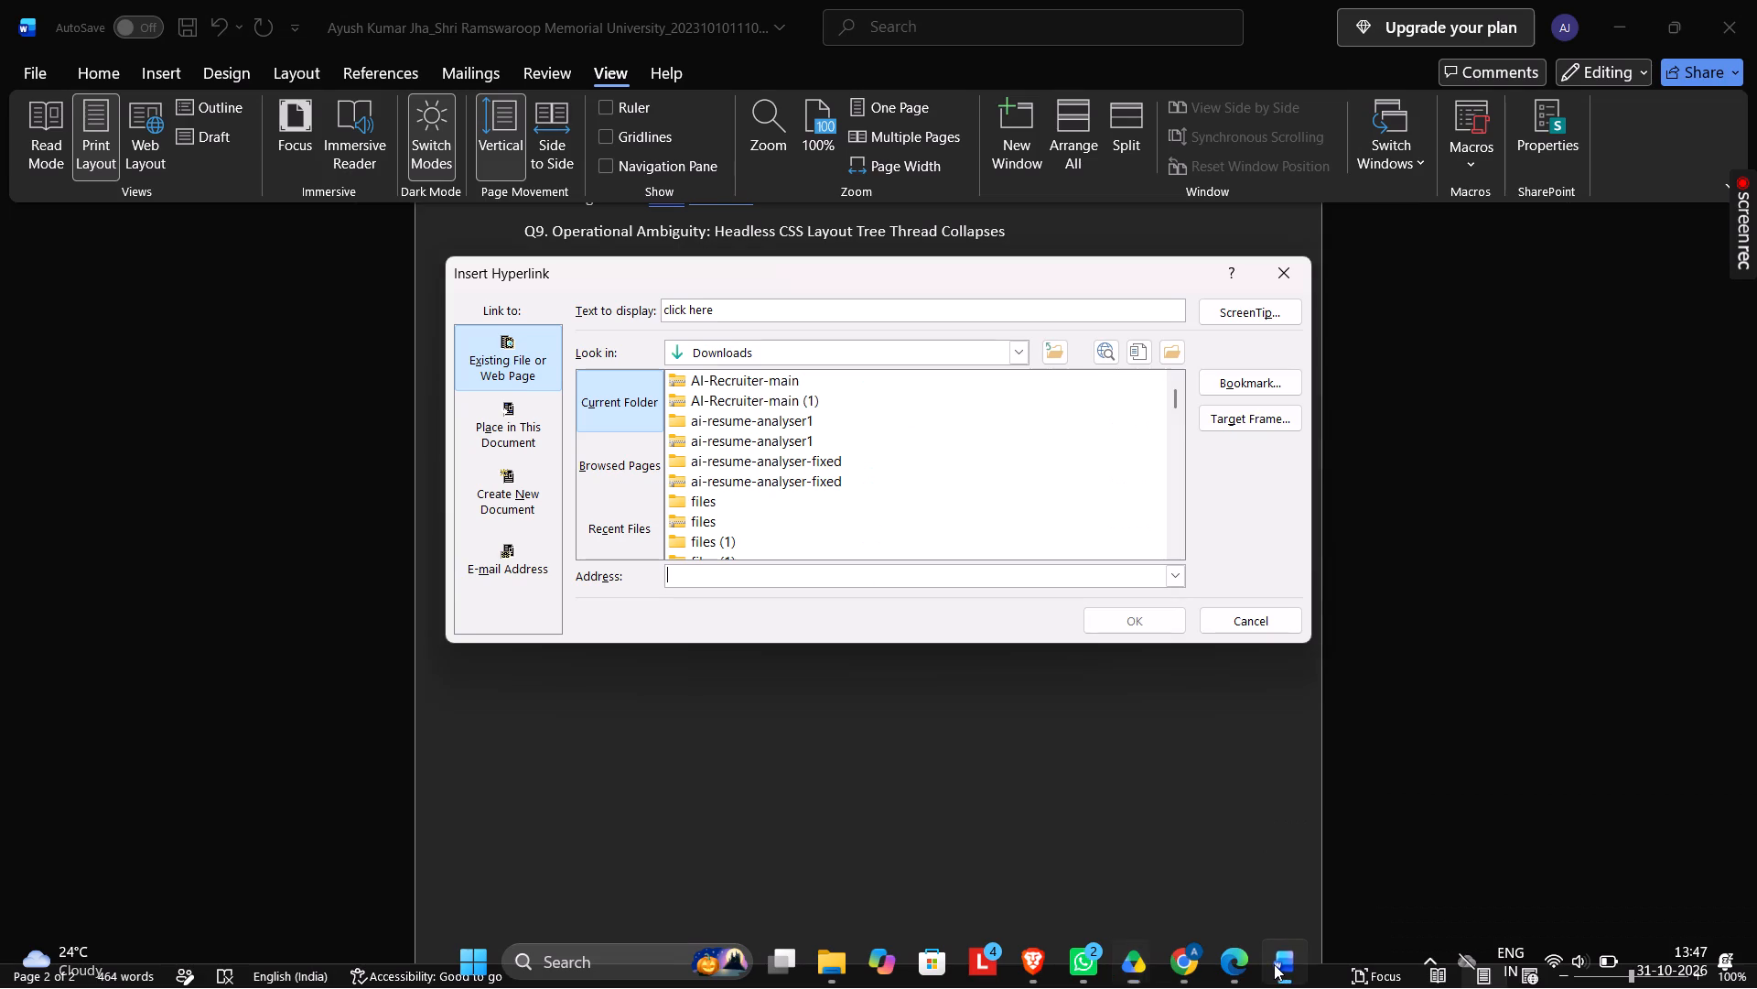
pyautogui.hotkey('ctrl', 'v')
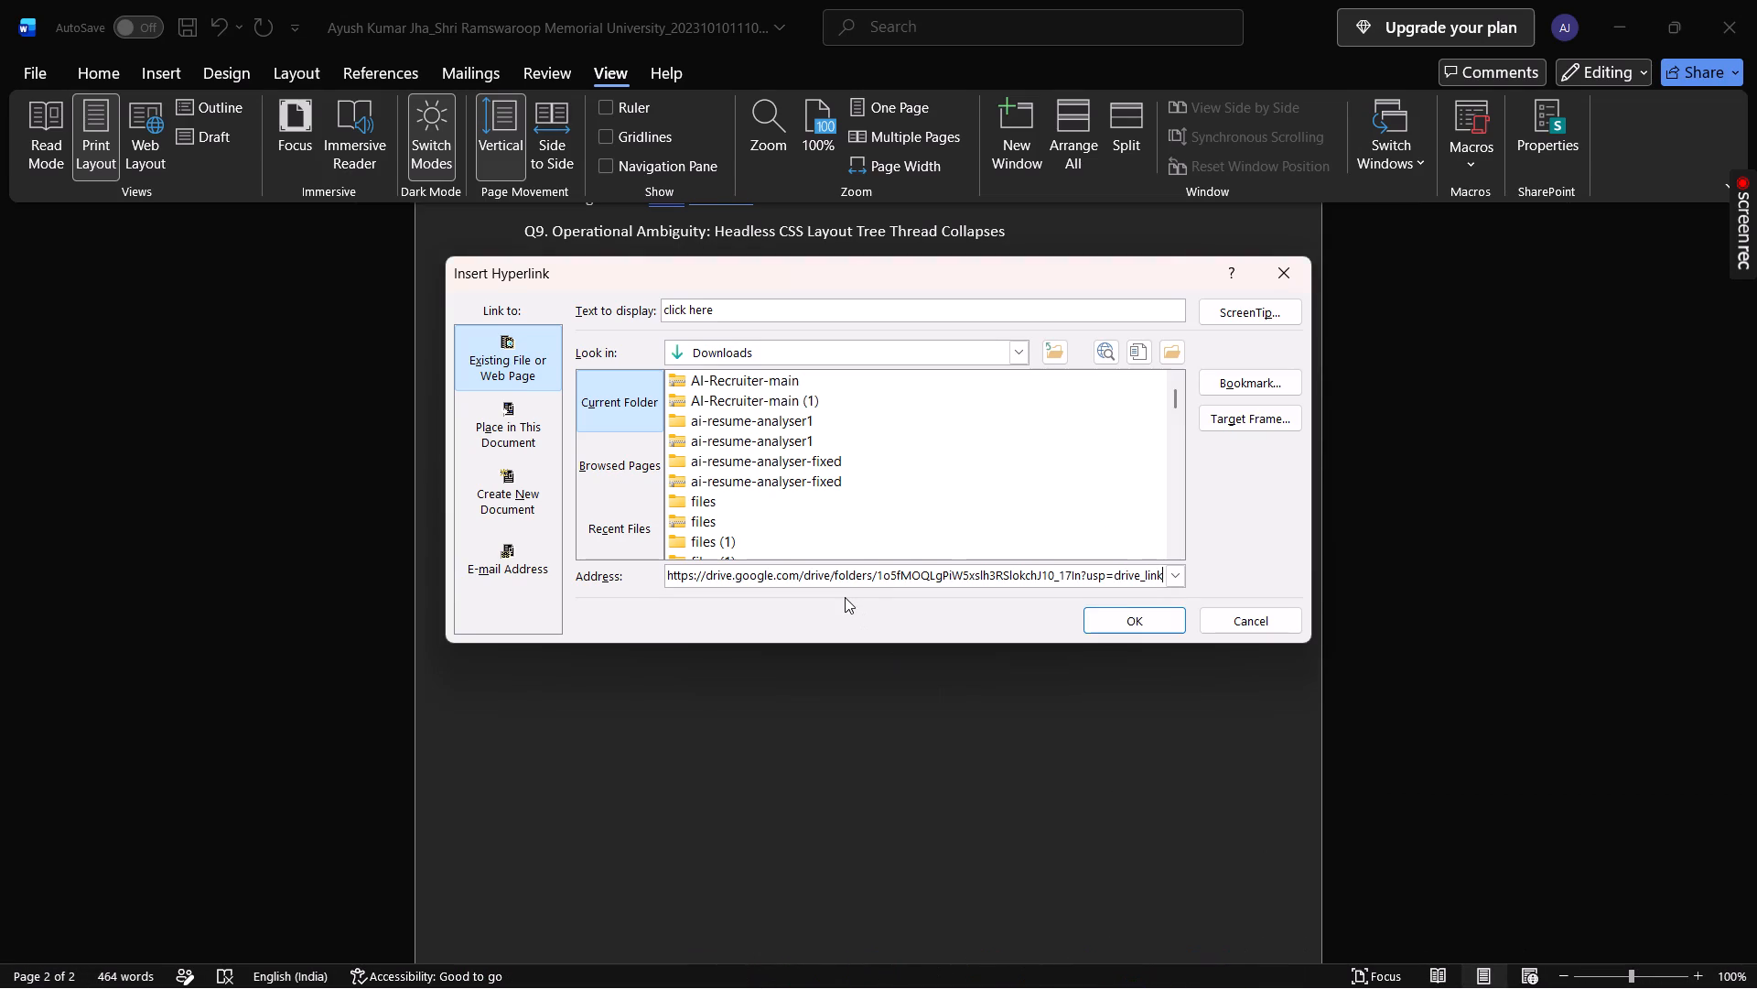
pyautogui.press('Return')
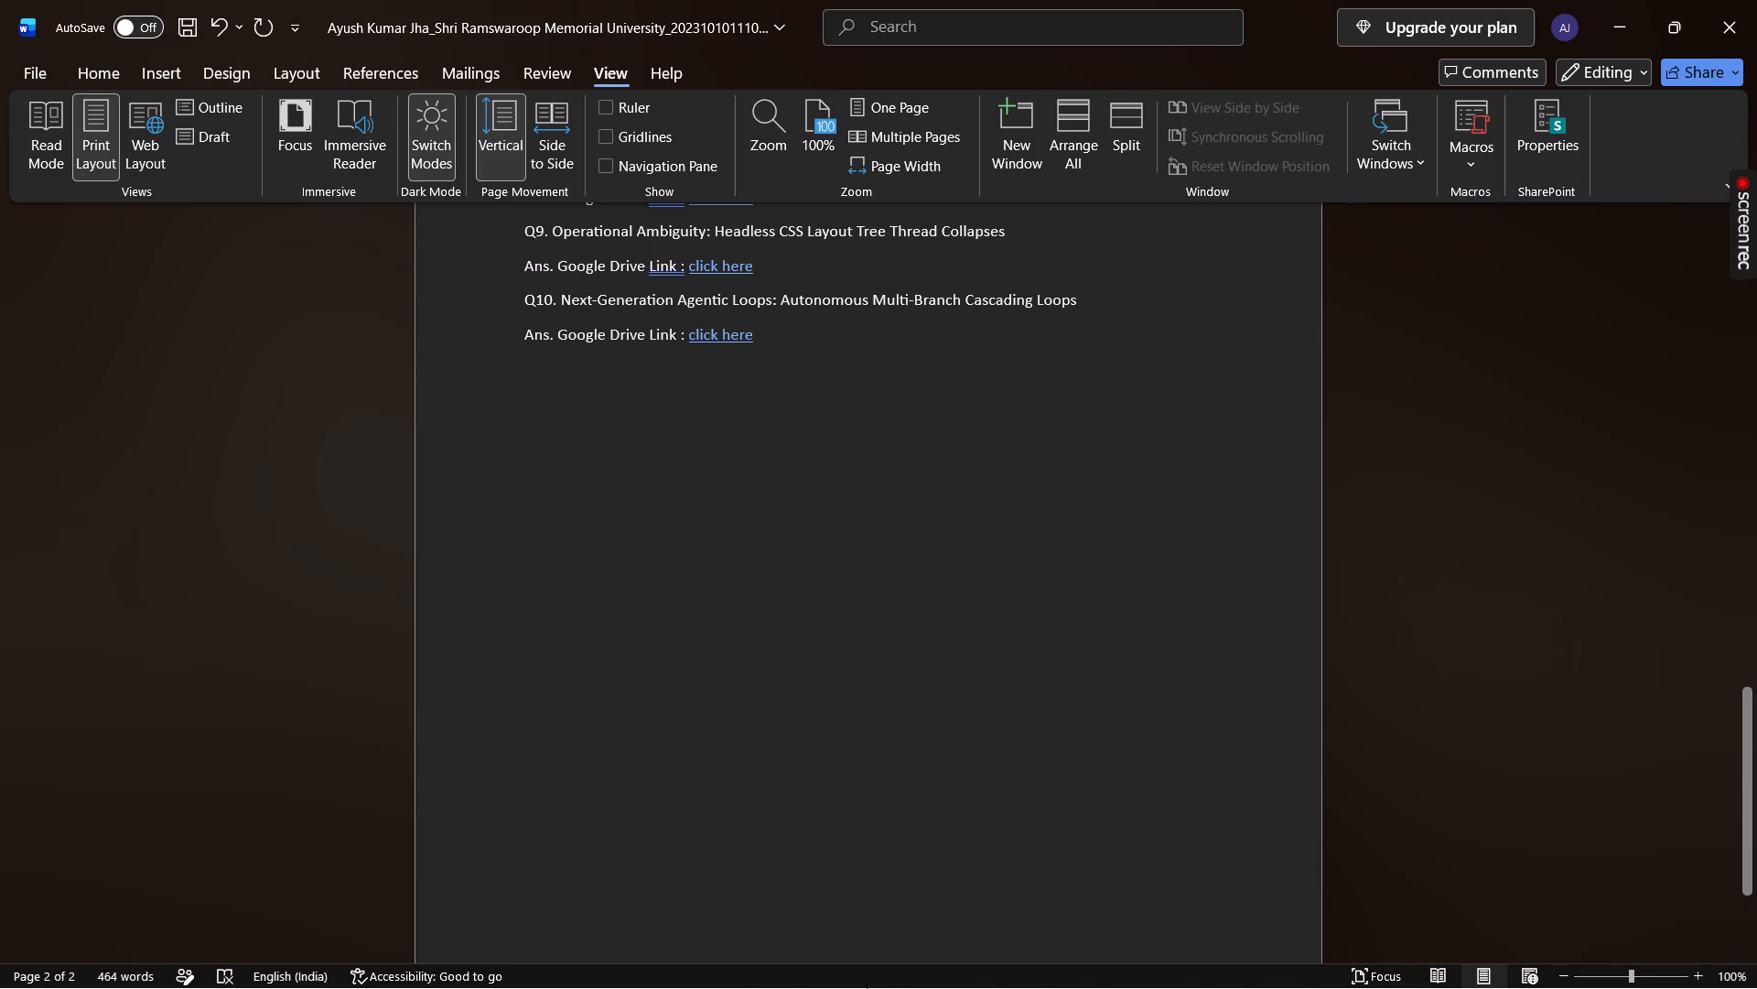
# Search Windows for the Camera app and open it.
pyautogui.click(621, 947)
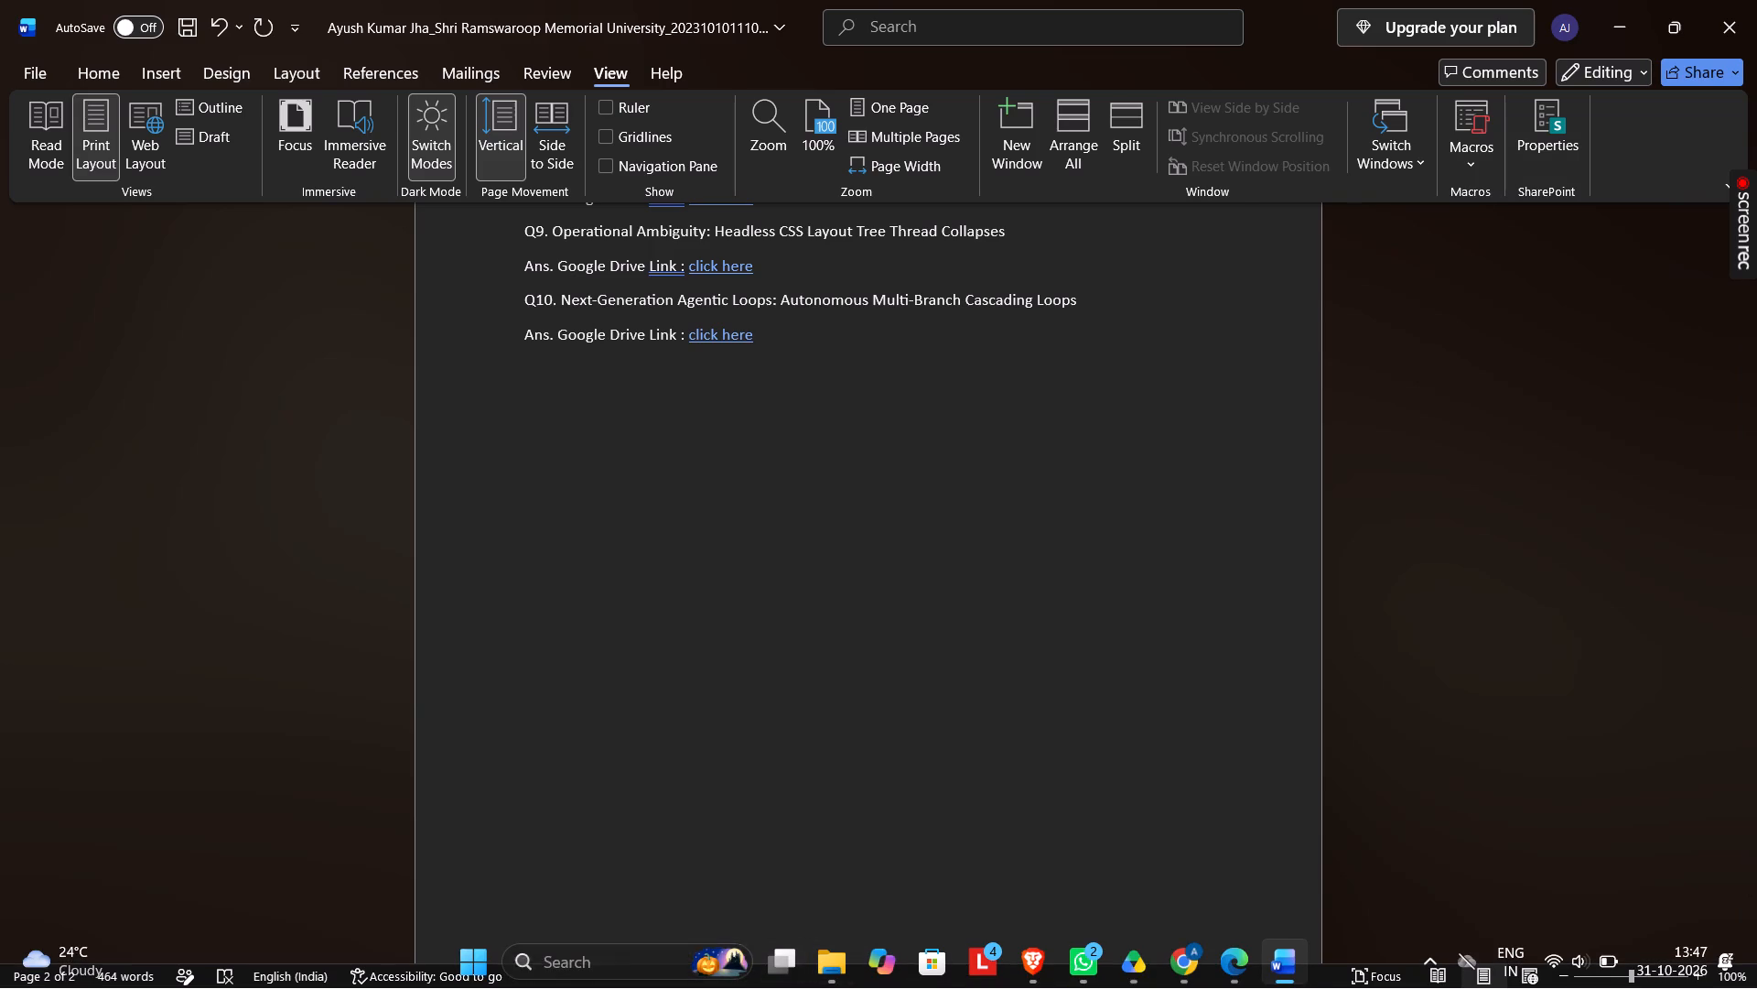
pyautogui.write('cameta')
pyautogui.press('space')
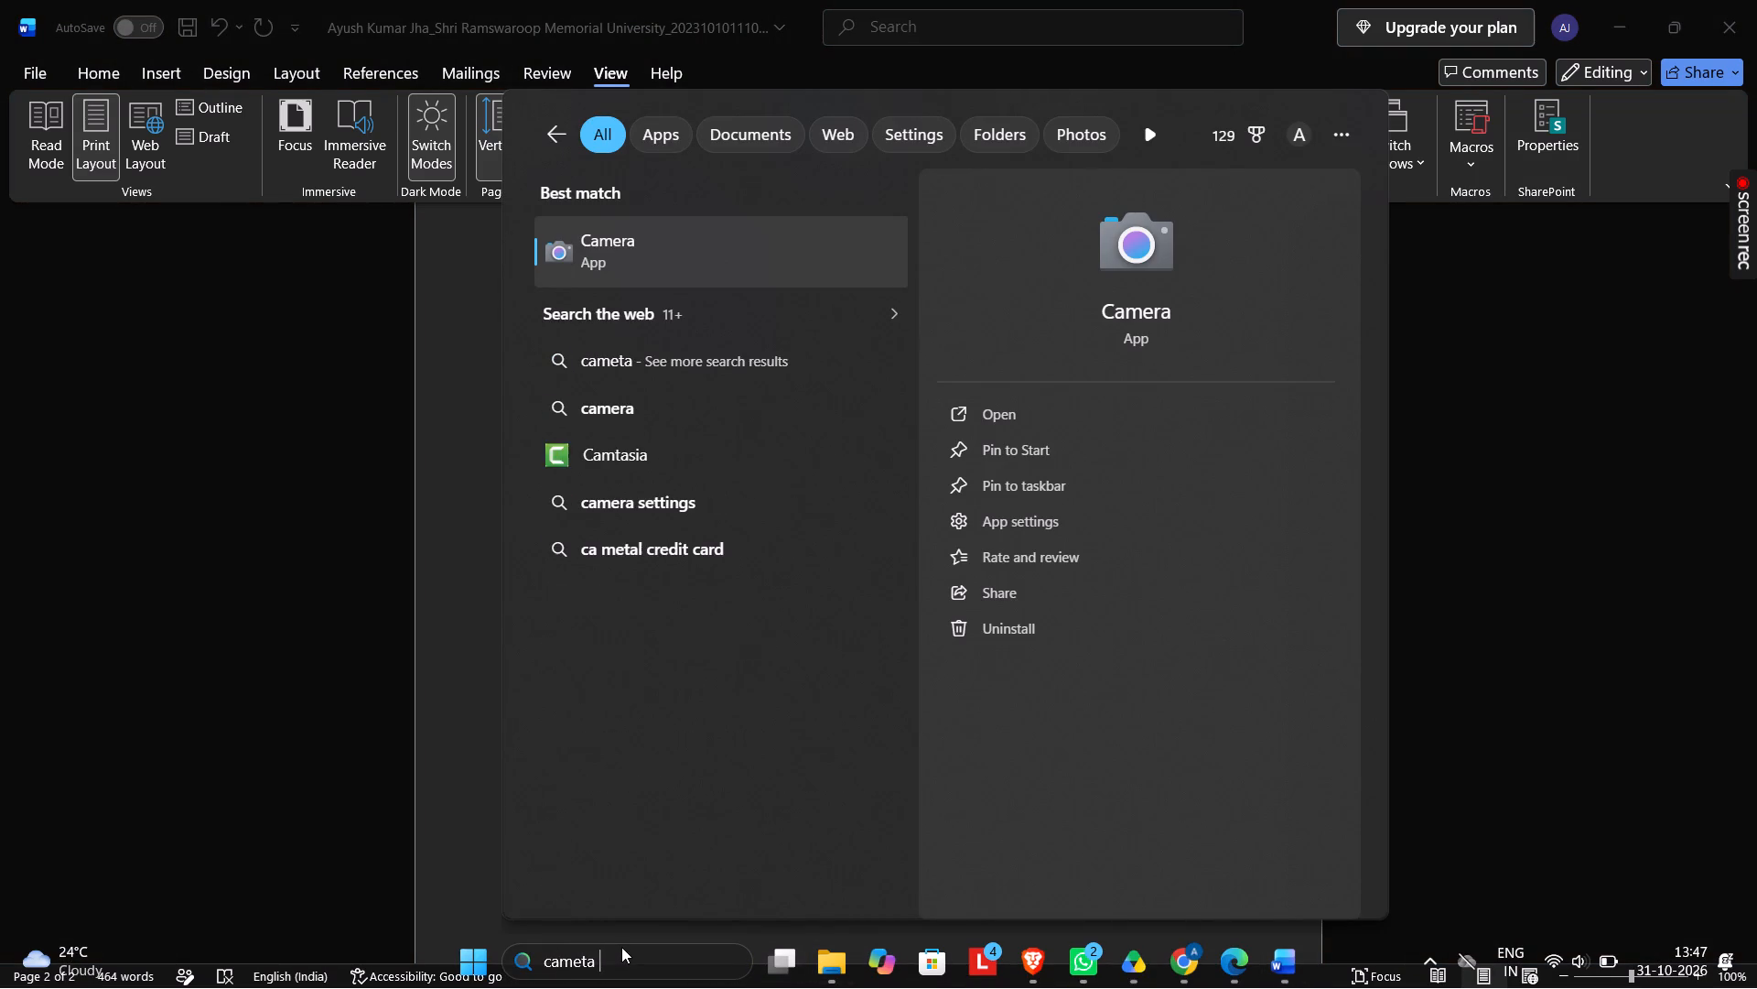
pyautogui.press('BackSpace')
pyautogui.press('BackSpace')
pyautogui.press('BackSpace')
pyautogui.write('ra')
pyautogui.press('Return')
pyautogui.press('Return')
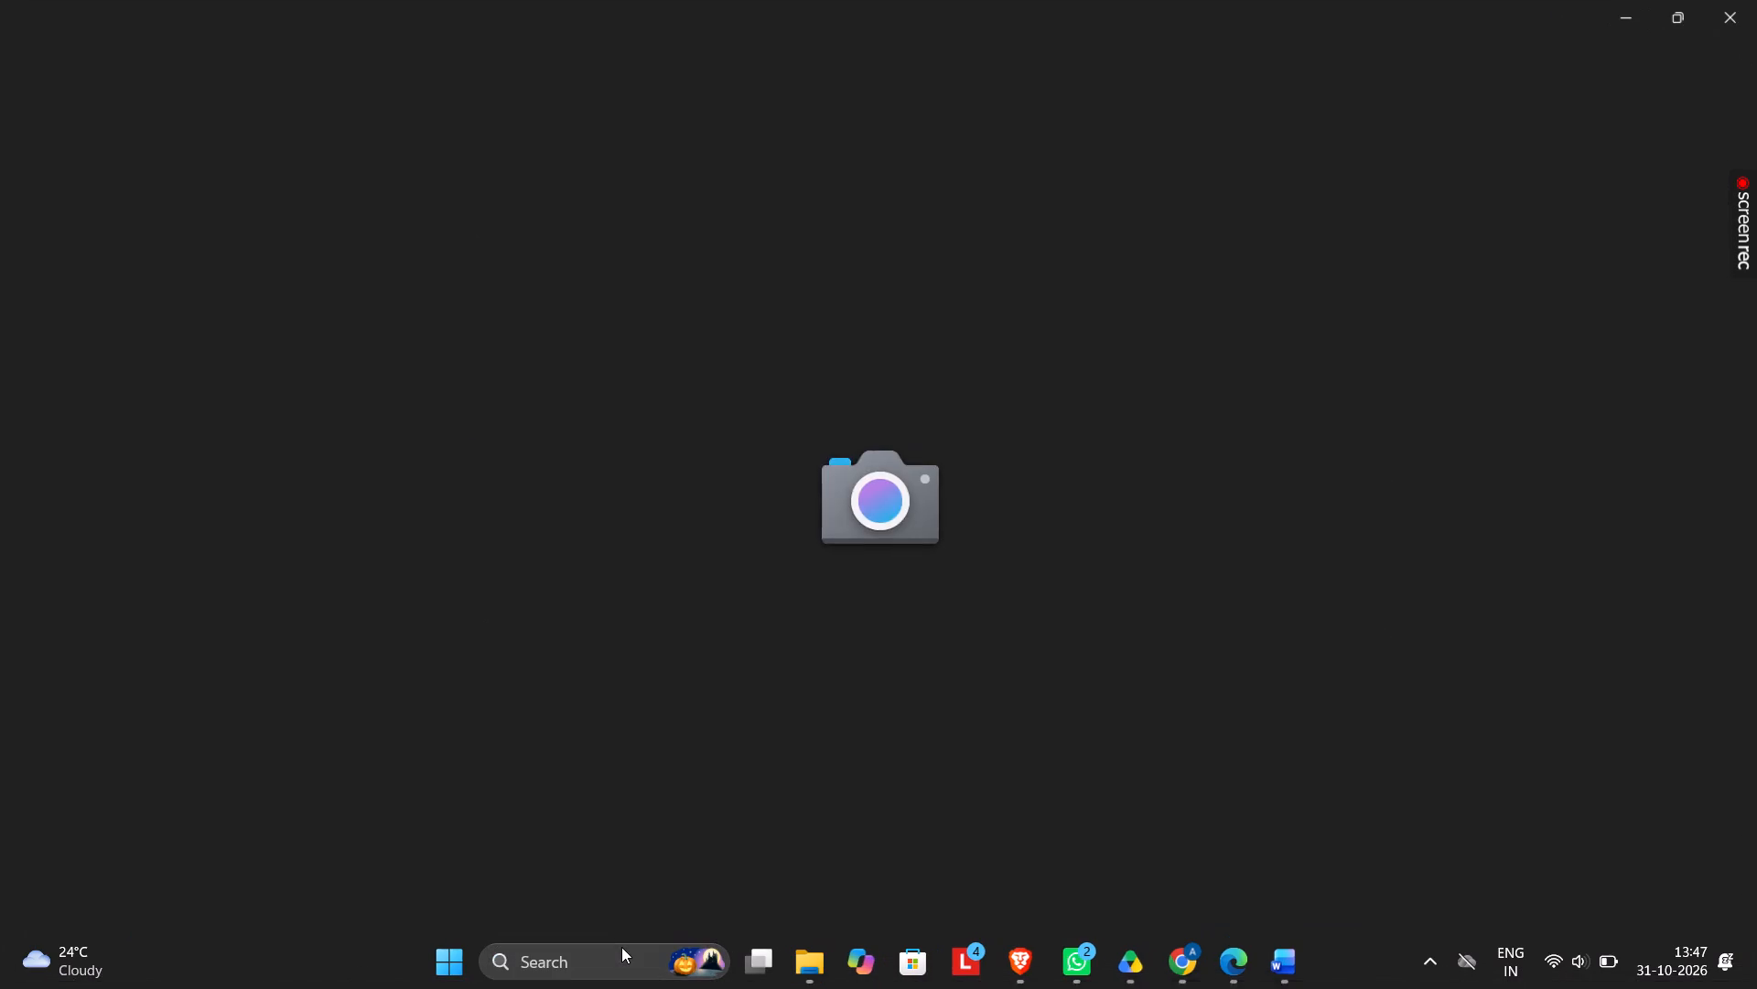
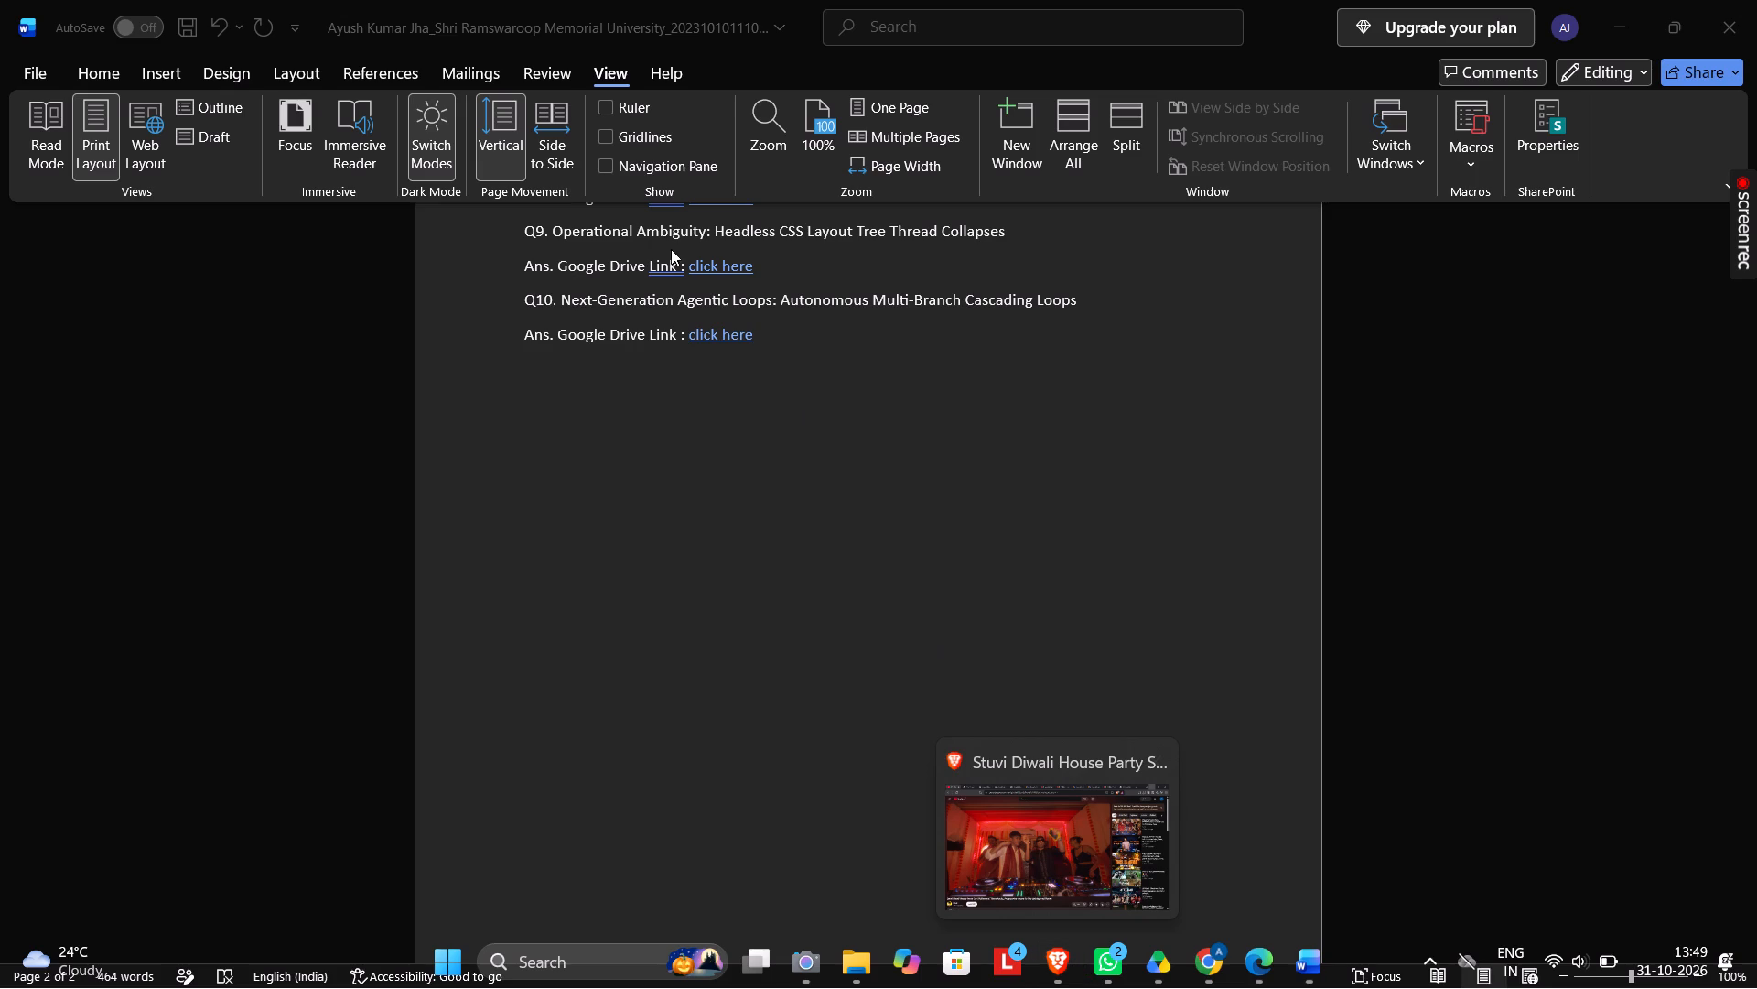
# Copy the heading "Q11. AST-Driven Test Selection Frameworks & Contextual Path Dependency Mapping" from the PDF in Edge into Word below the Q10 answer.
pyautogui.click(1274, 980)
pyautogui.scroll(-1, 678, 660)
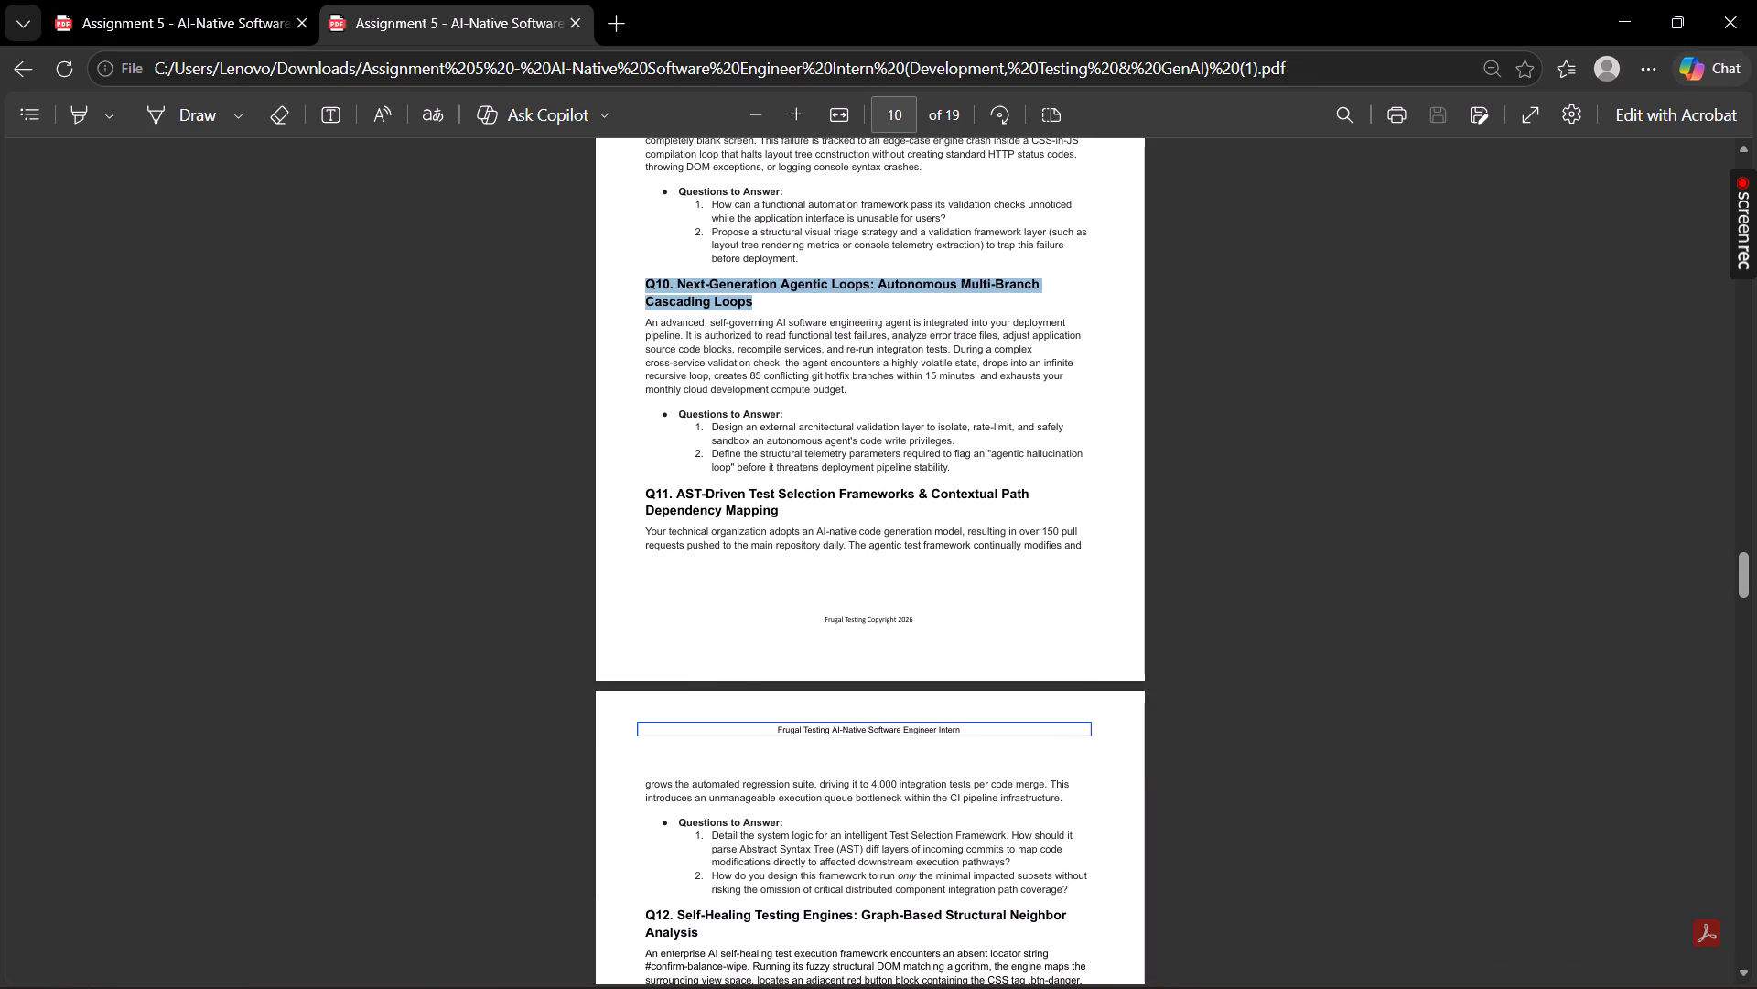
pyautogui.moveTo(643, 493); pyautogui.dragTo(798, 513)
pyautogui.hotkey('ctrl', 'c')
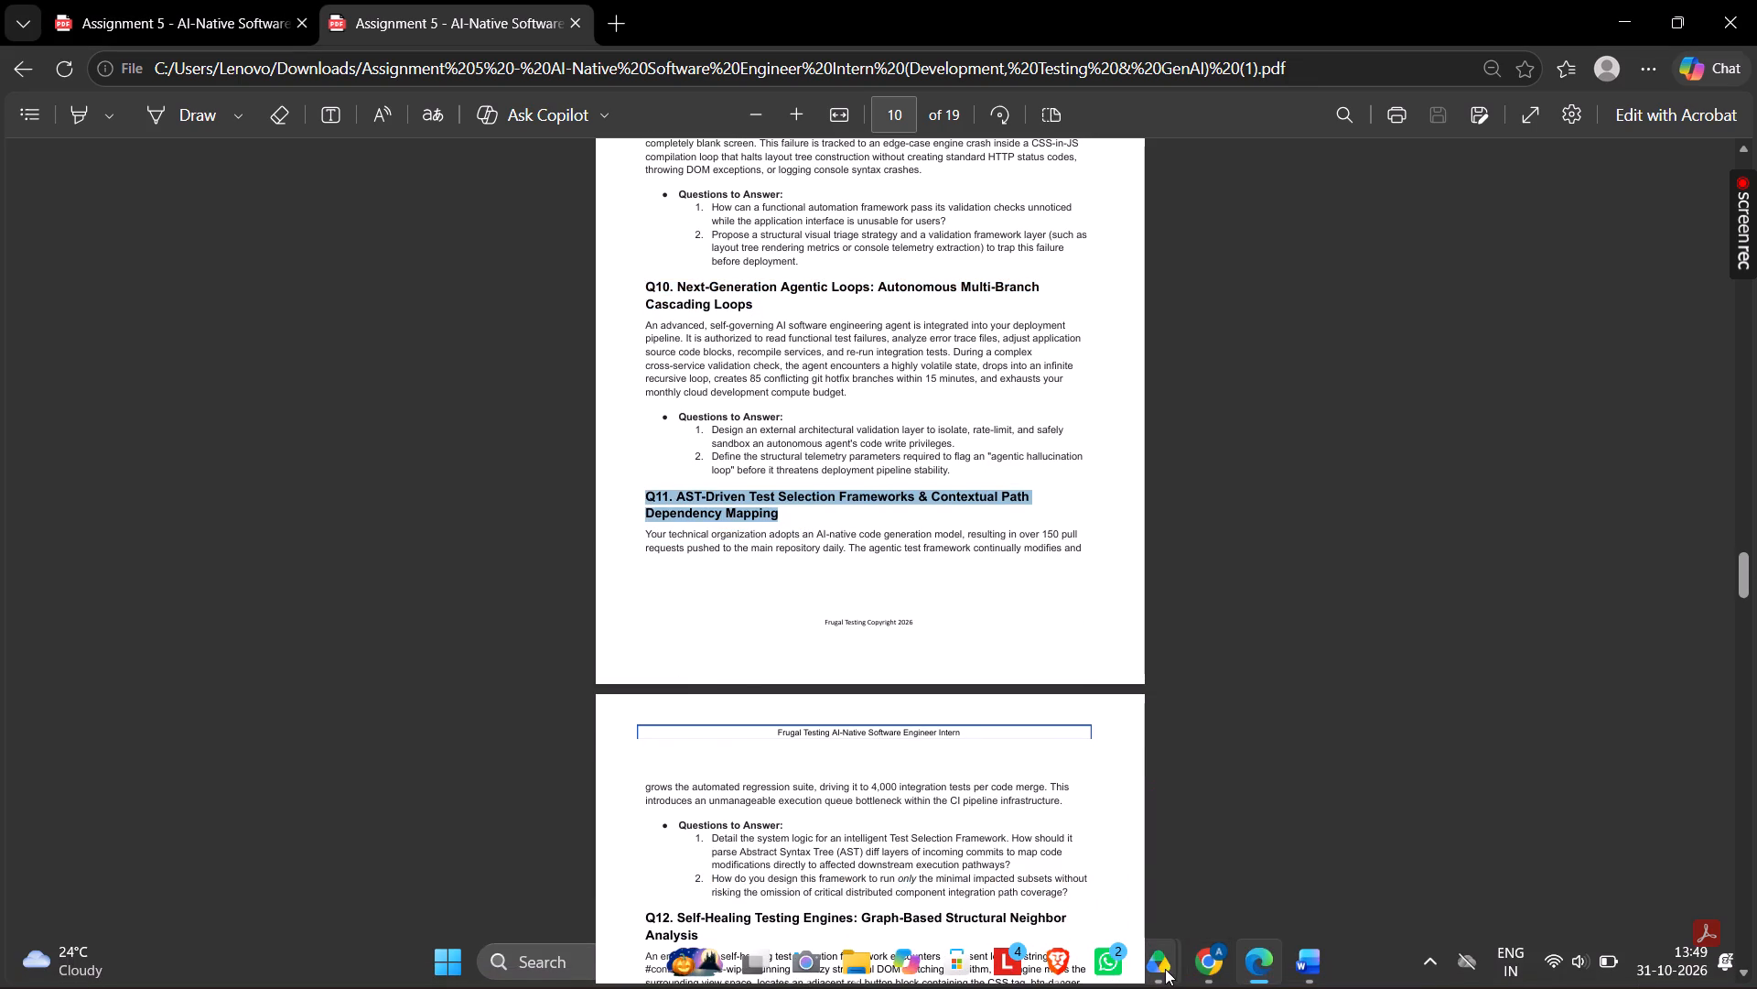
pyautogui.click(1310, 962)
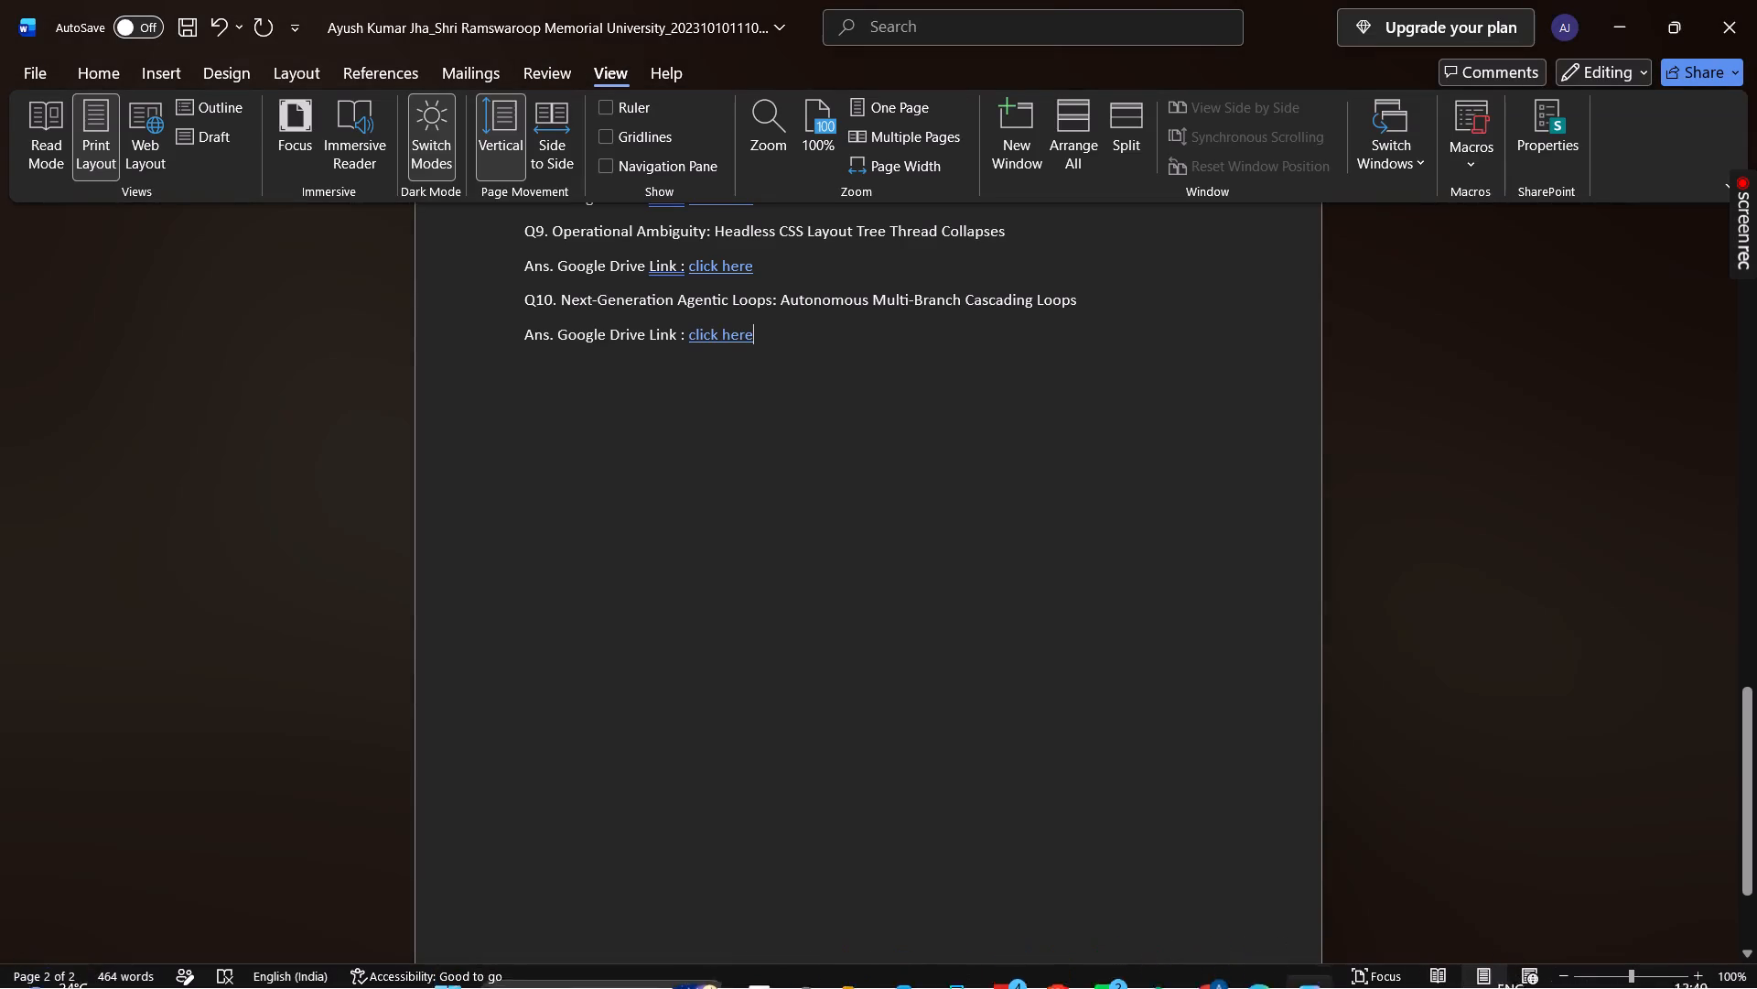
pyautogui.press('Return')
pyautogui.hotkey('ctrl', 'v')
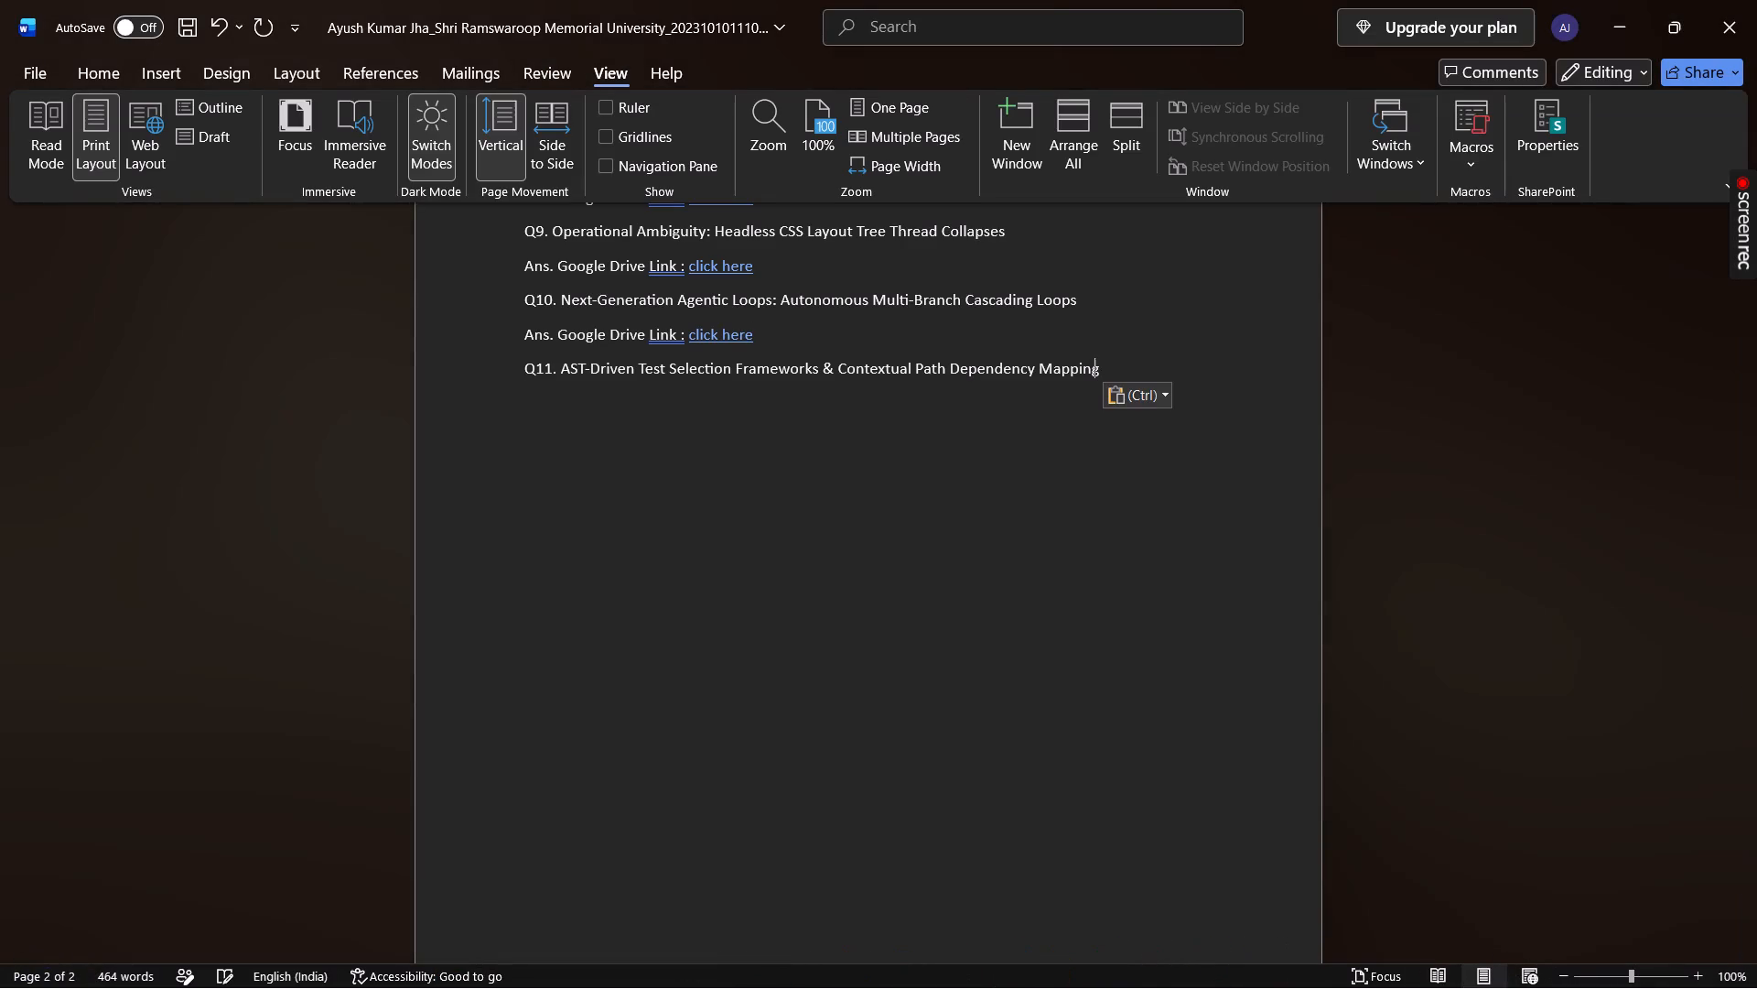
# Add the answer line "Ans. Google Drive Link : click here" below the Q11 heading.
pyautogui.press('Return')
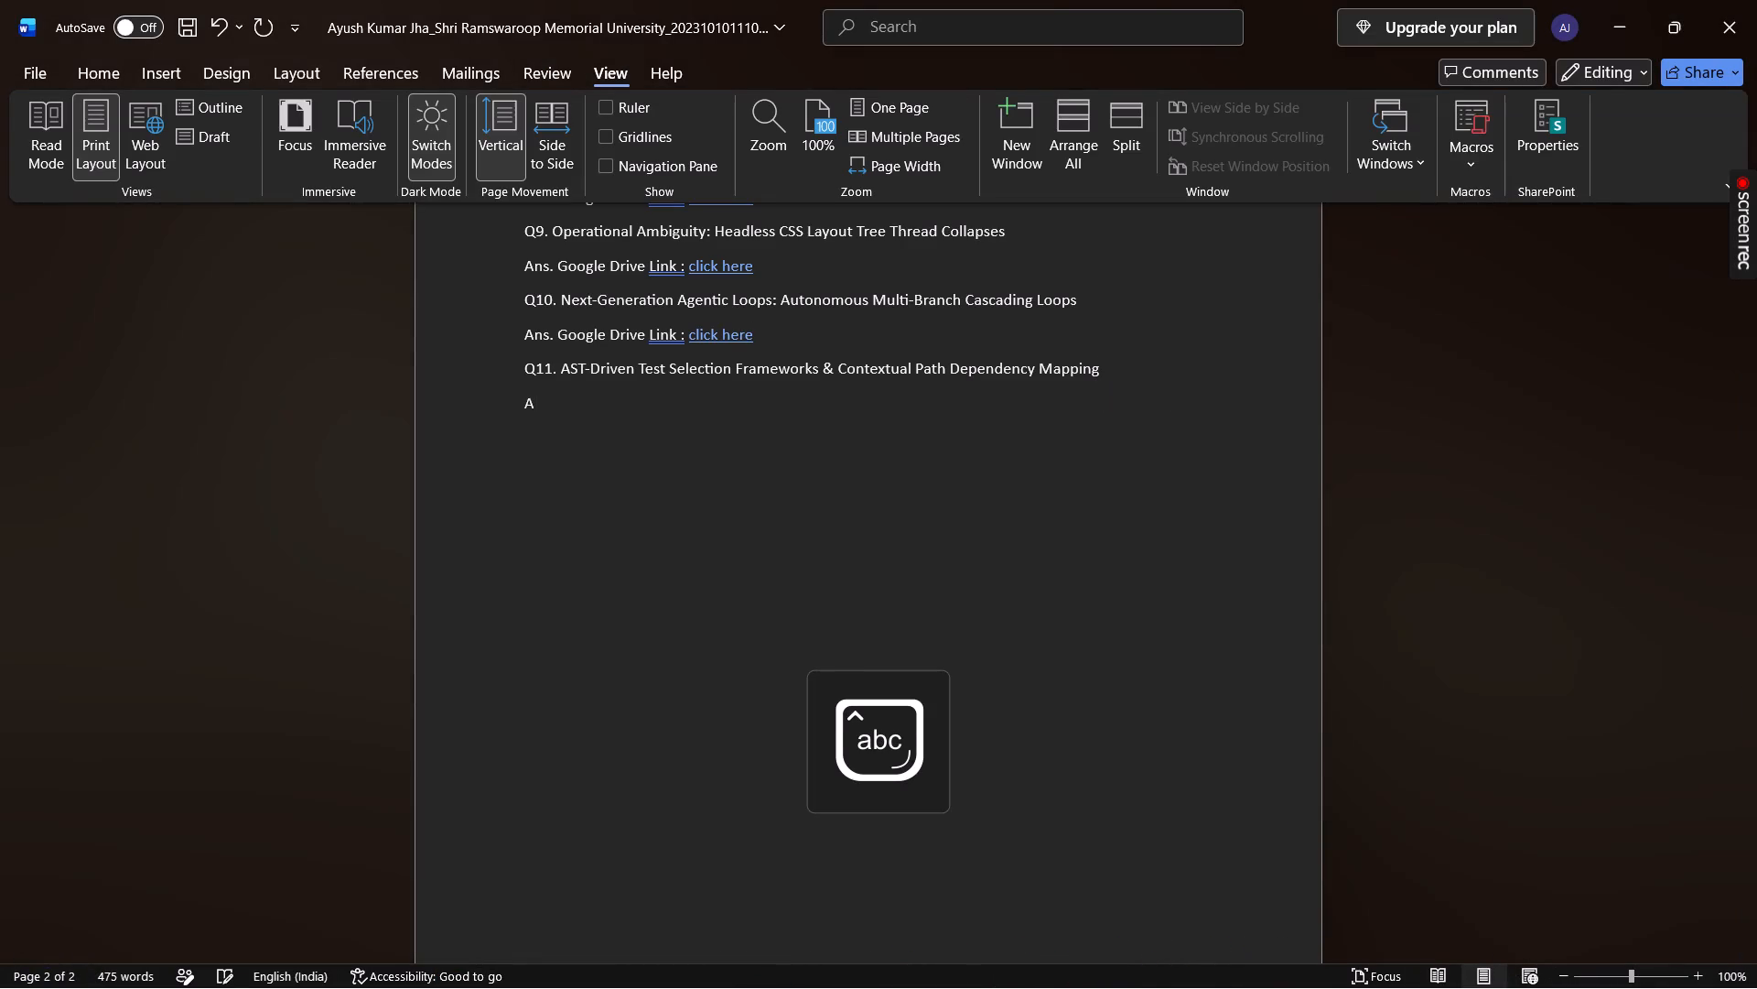
pyautogui.write('ns')
pyautogui.write('.')
pyautogui.press('space')
pyautogui.press('BackSpace')
pyautogui.press('BackSpace')
pyautogui.press('BackSpace')
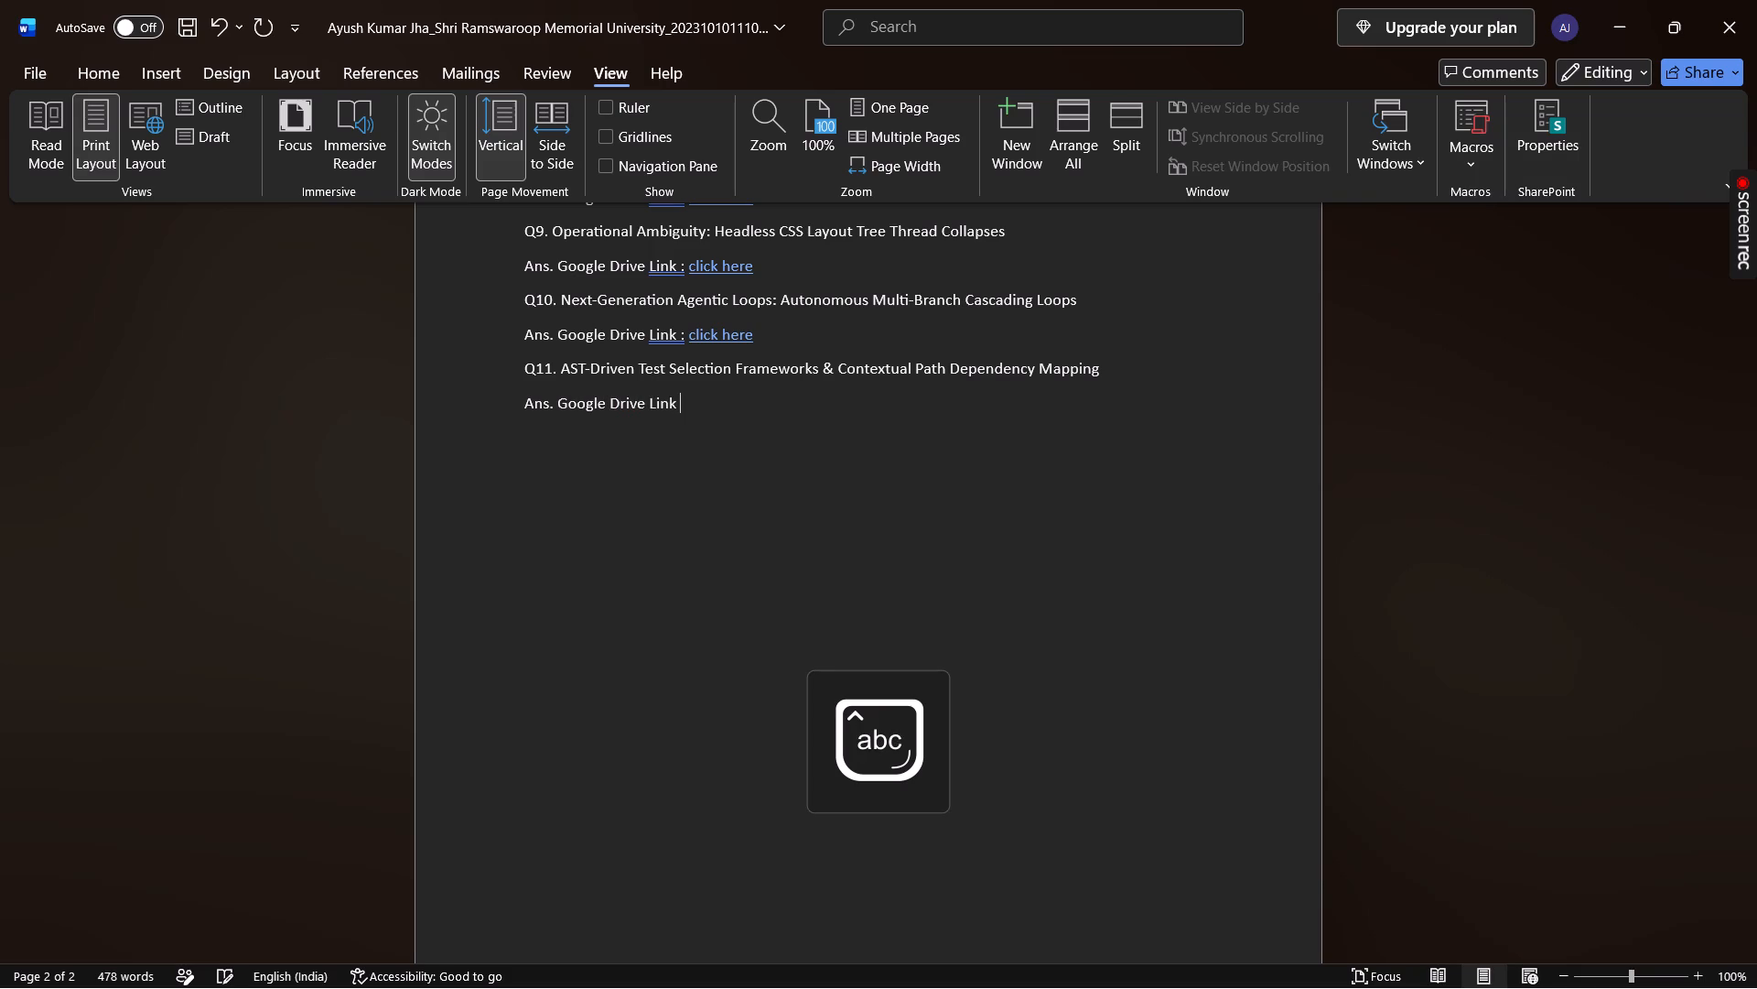
pyautogui.write(':')
pyautogui.press('space')
pyautogui.write('click here')
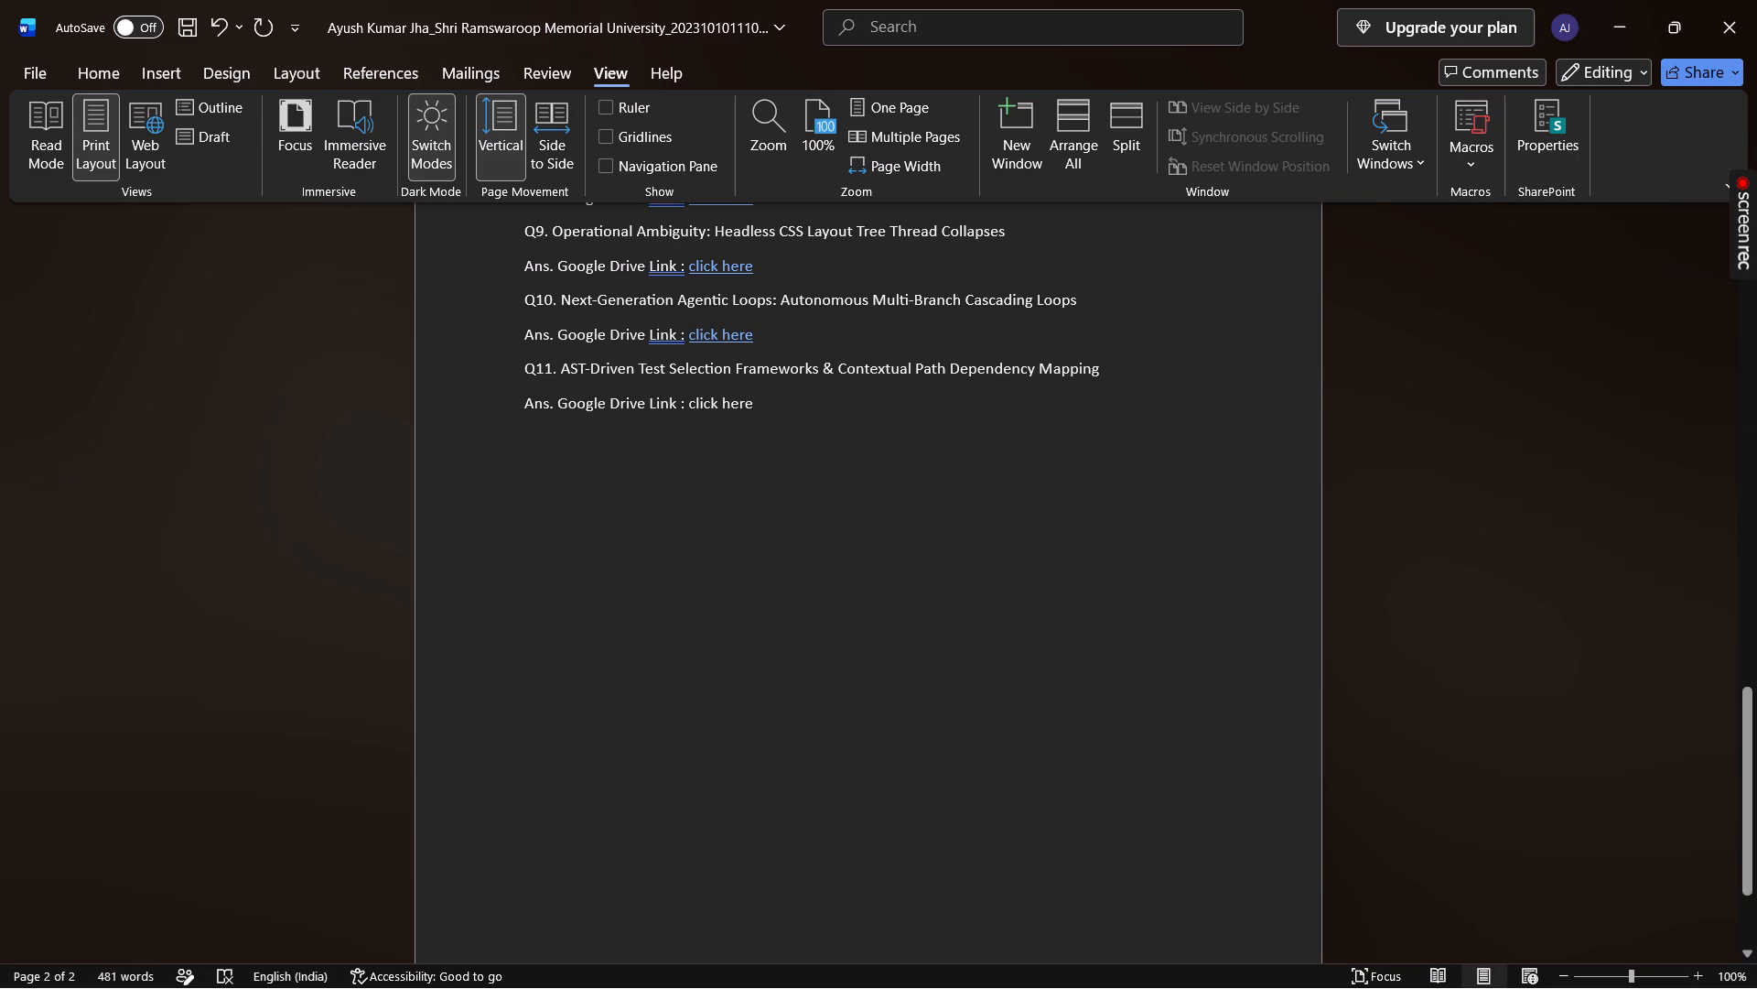
# Hyperlink "click here" in the Q11 answer in Word to the frugal11 folder, using its link copied from Google Drive.
pyautogui.moveTo(688, 403); pyautogui.dragTo(748, 398)
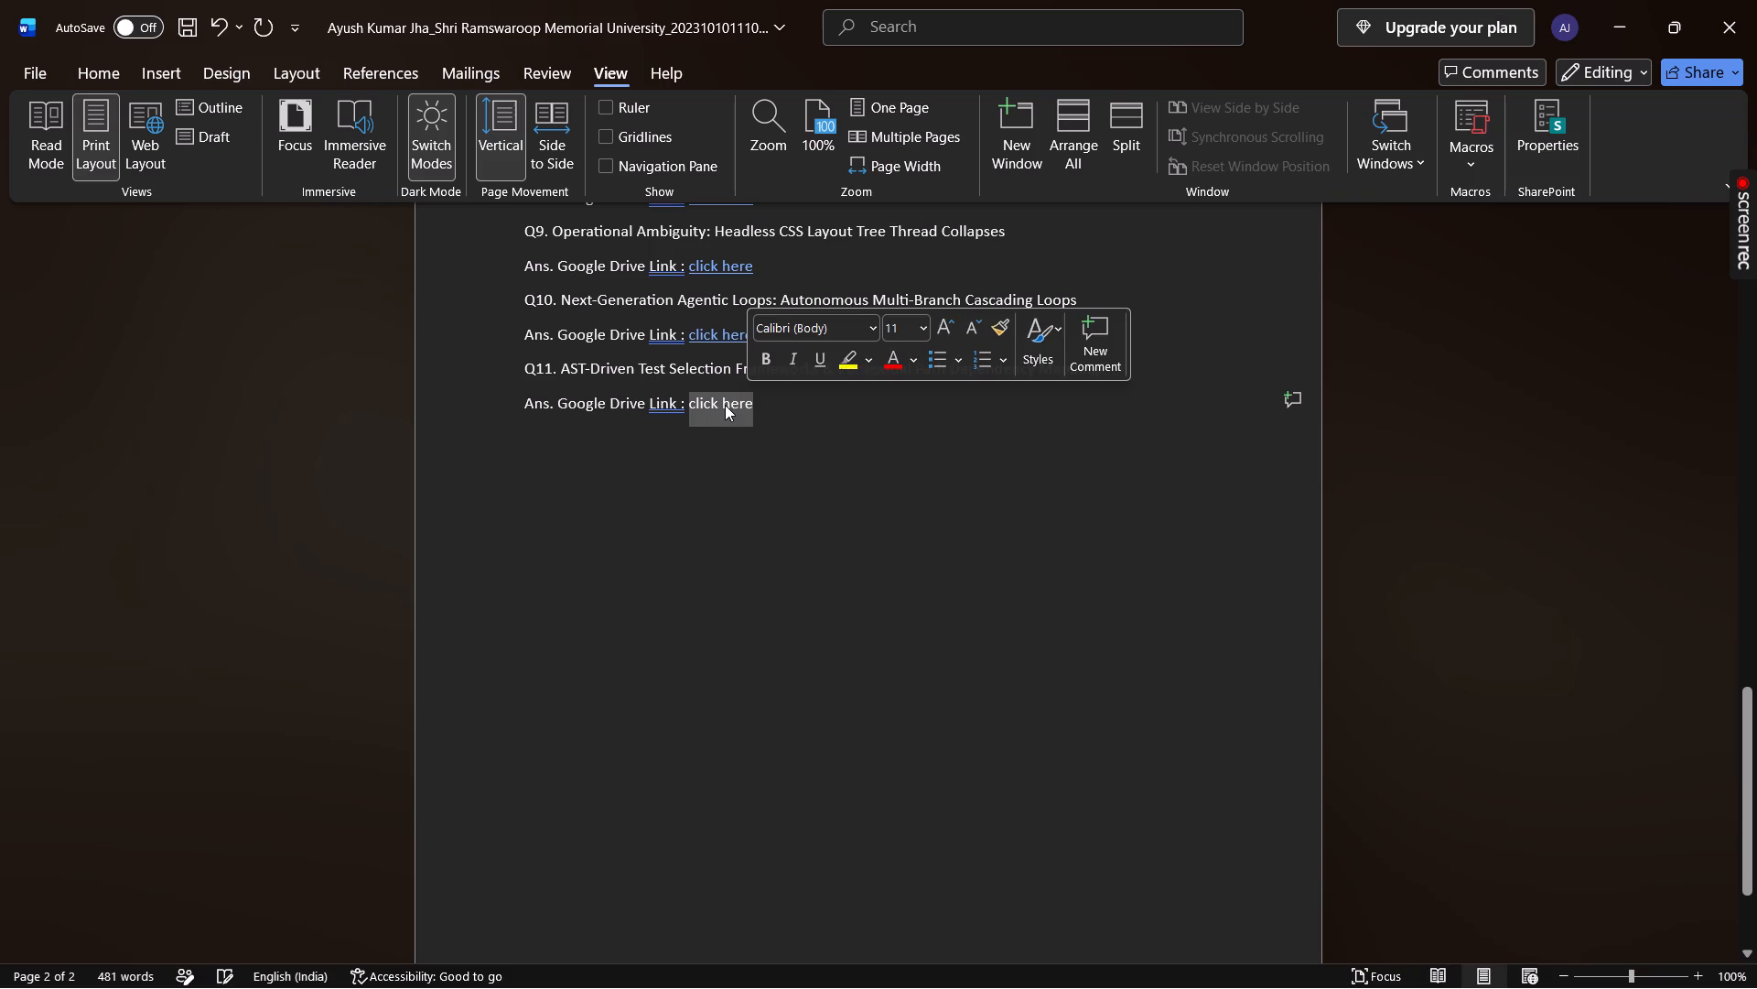
pyautogui.rightClick(725, 405)
pyautogui.click(787, 812)
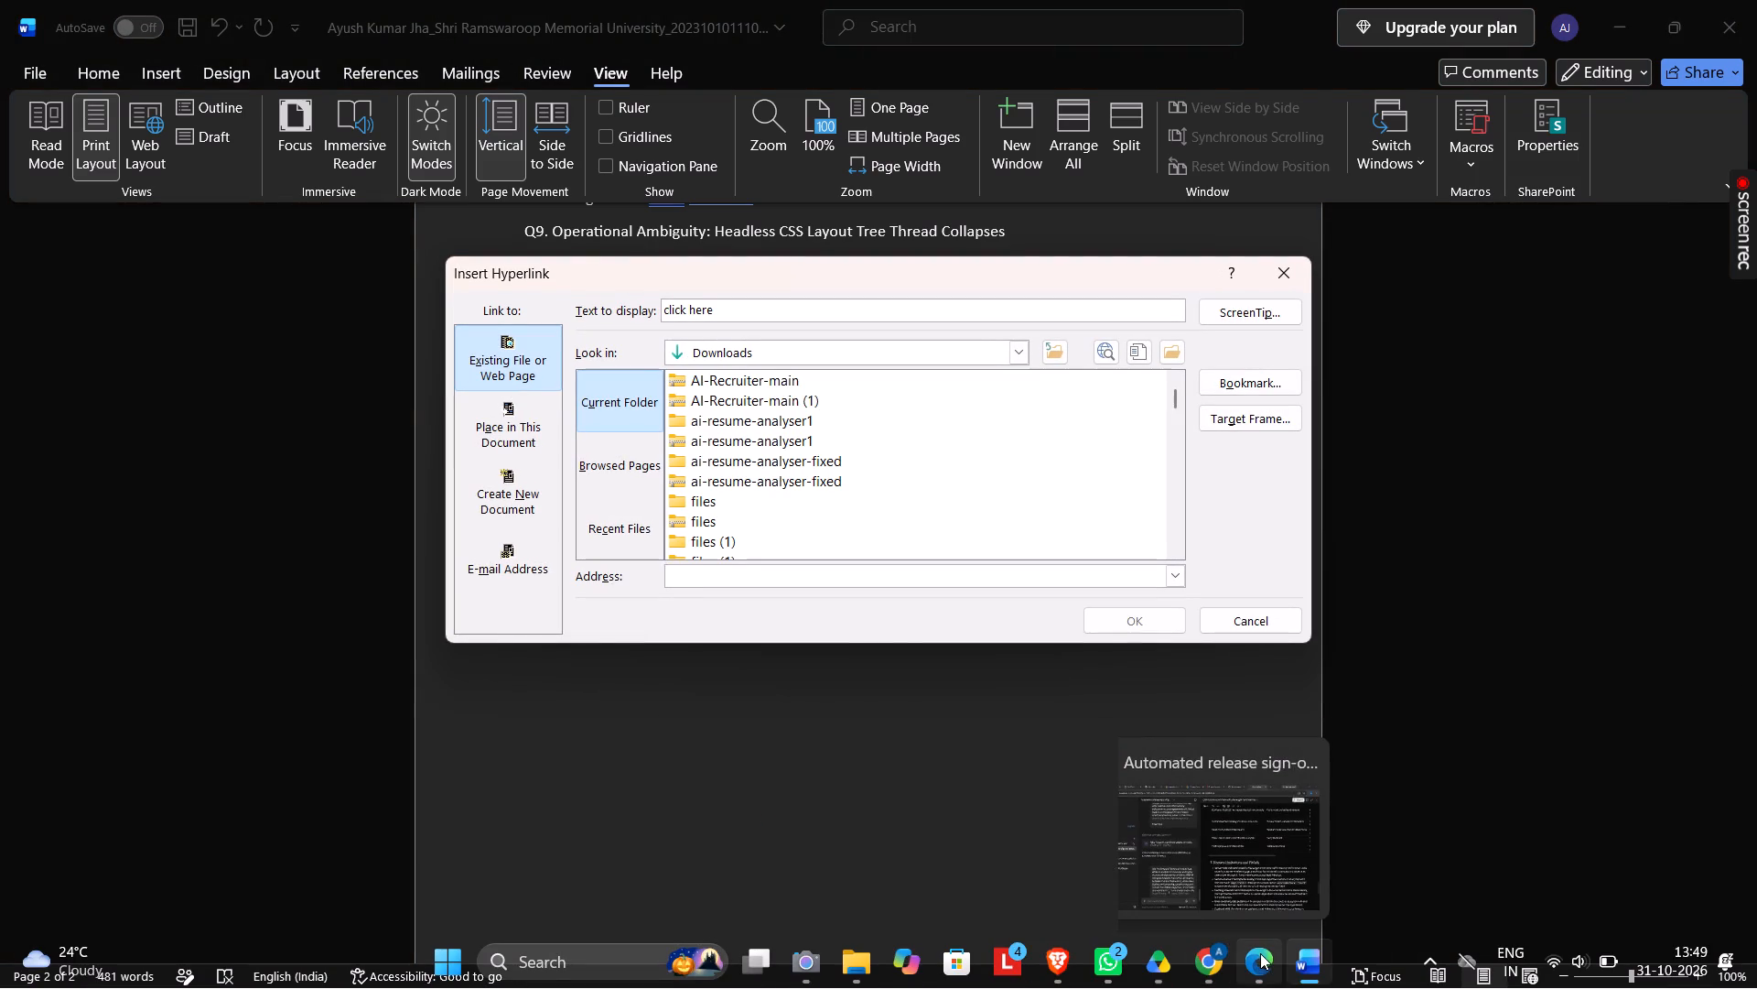
pyautogui.click(1217, 893)
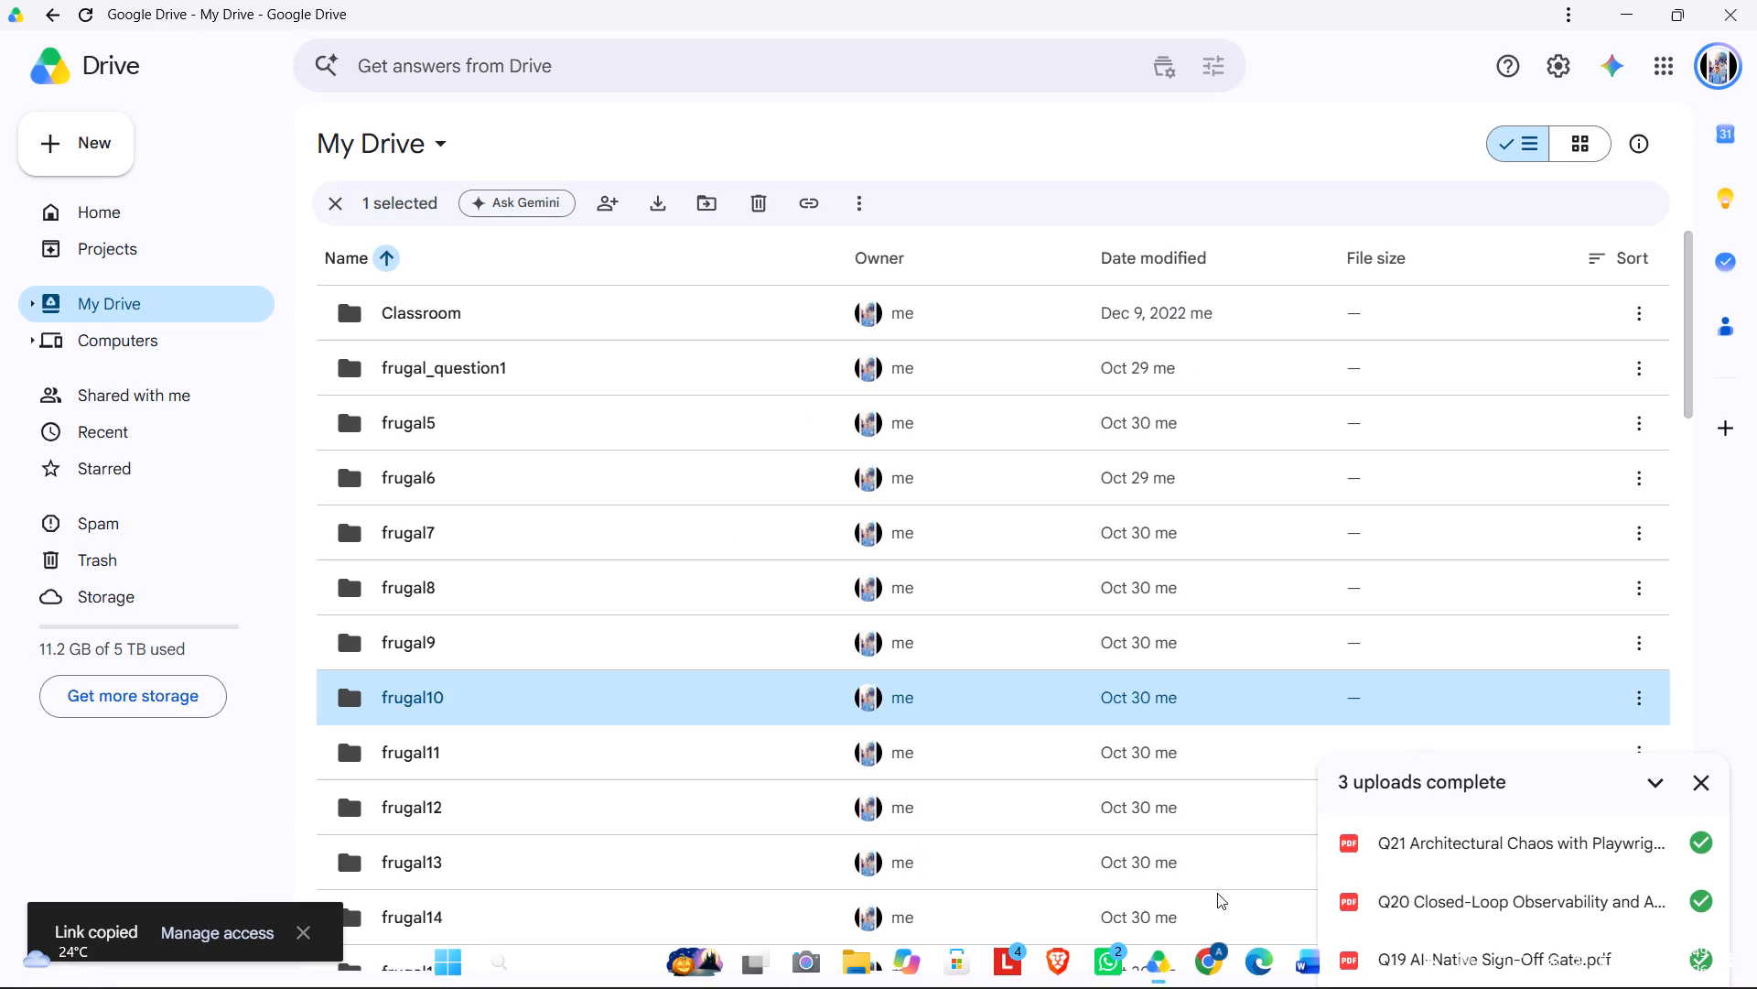
pyautogui.scroll(-1, 735, 524)
pyautogui.doubleClick(674, 581)
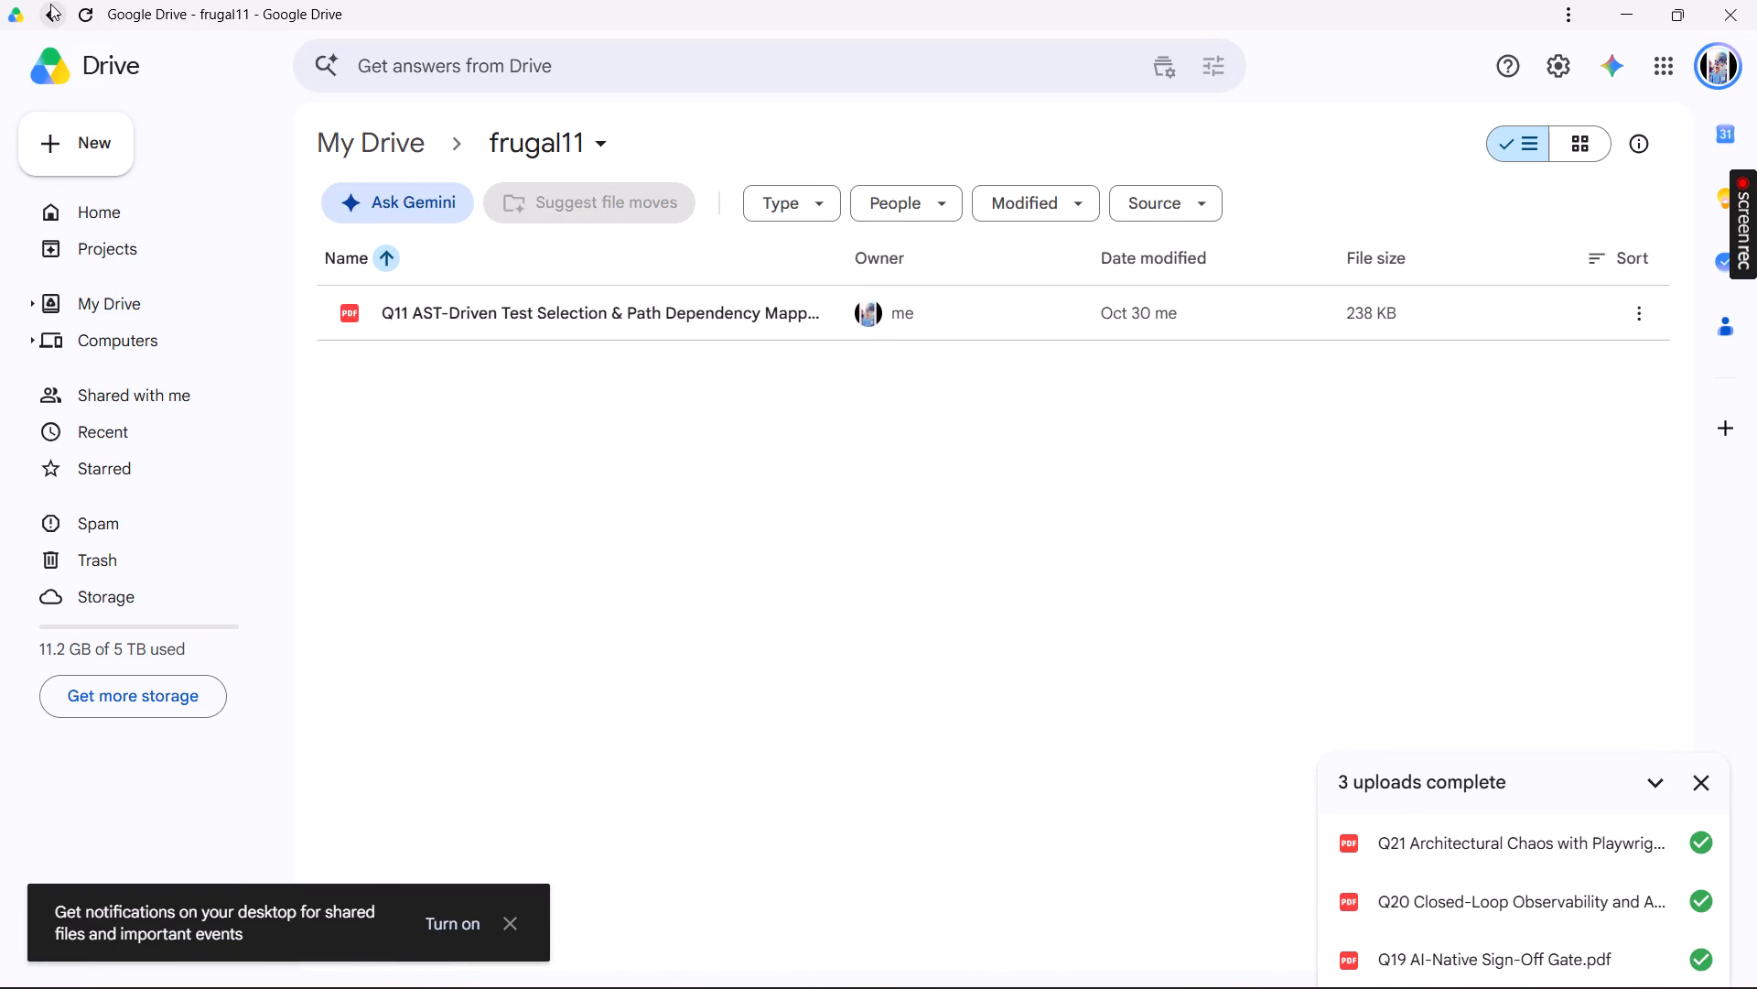
pyautogui.click(50, 8)
pyautogui.scroll(-1, 1312, 625)
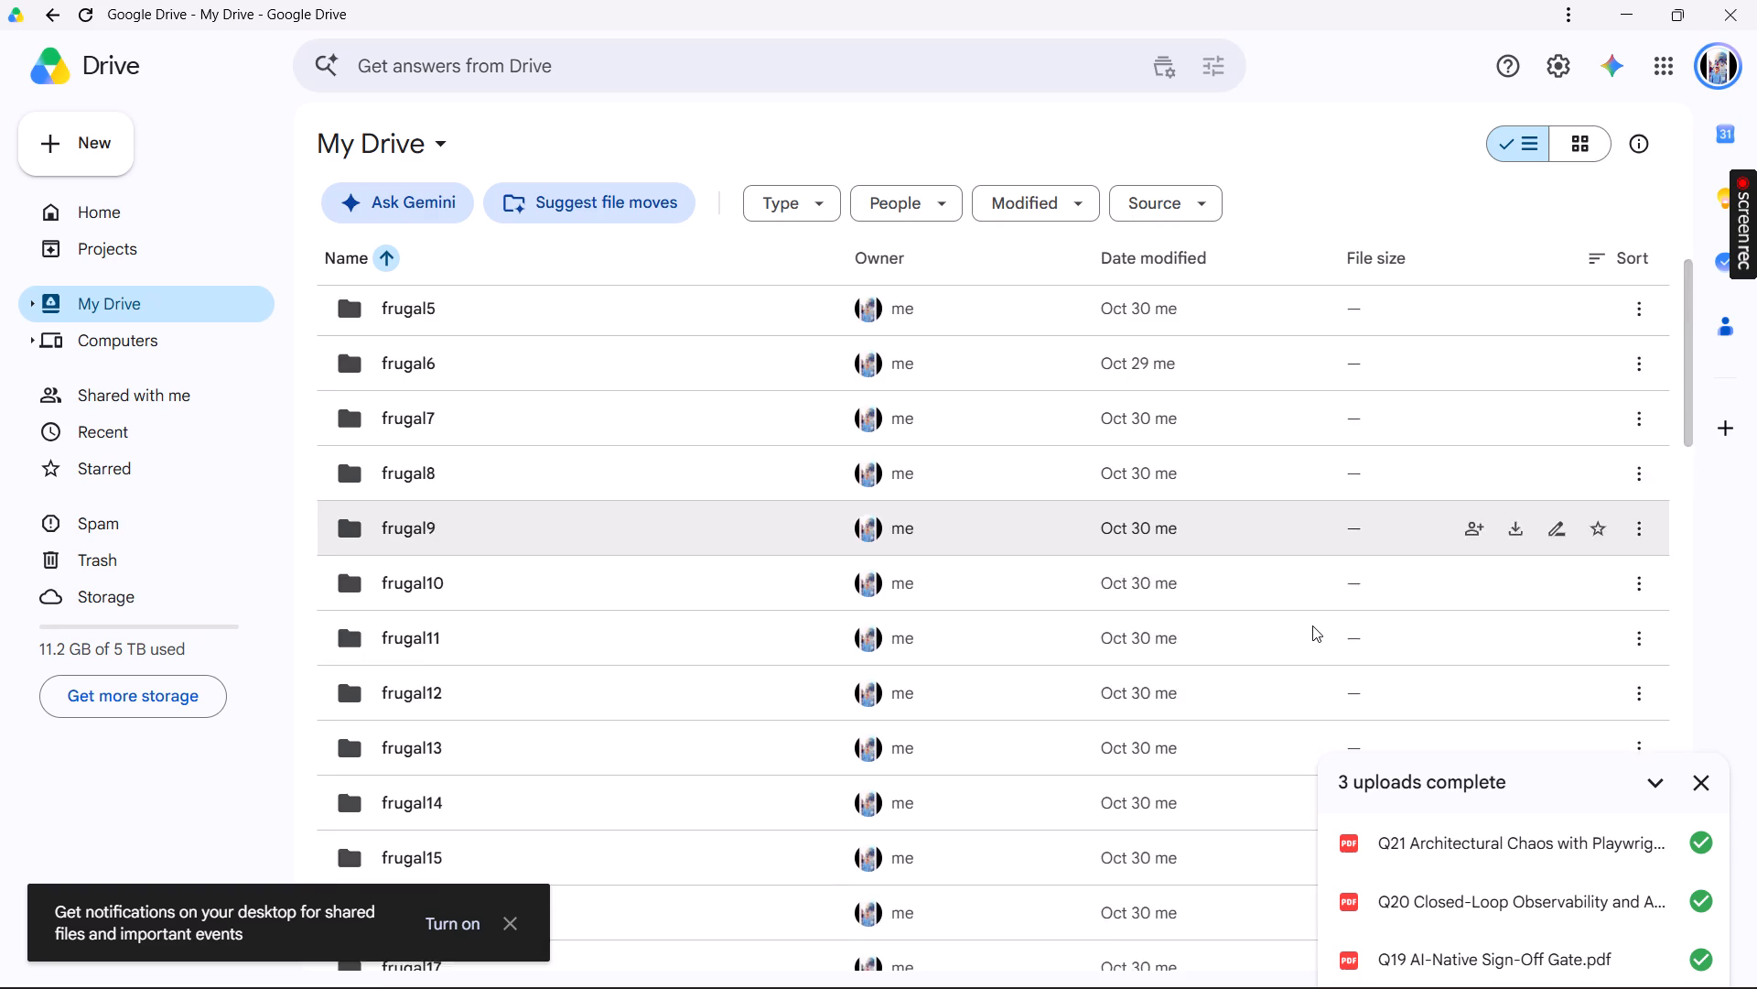
pyautogui.scroll(-2, 1312, 625)
pyautogui.click(1229, 329)
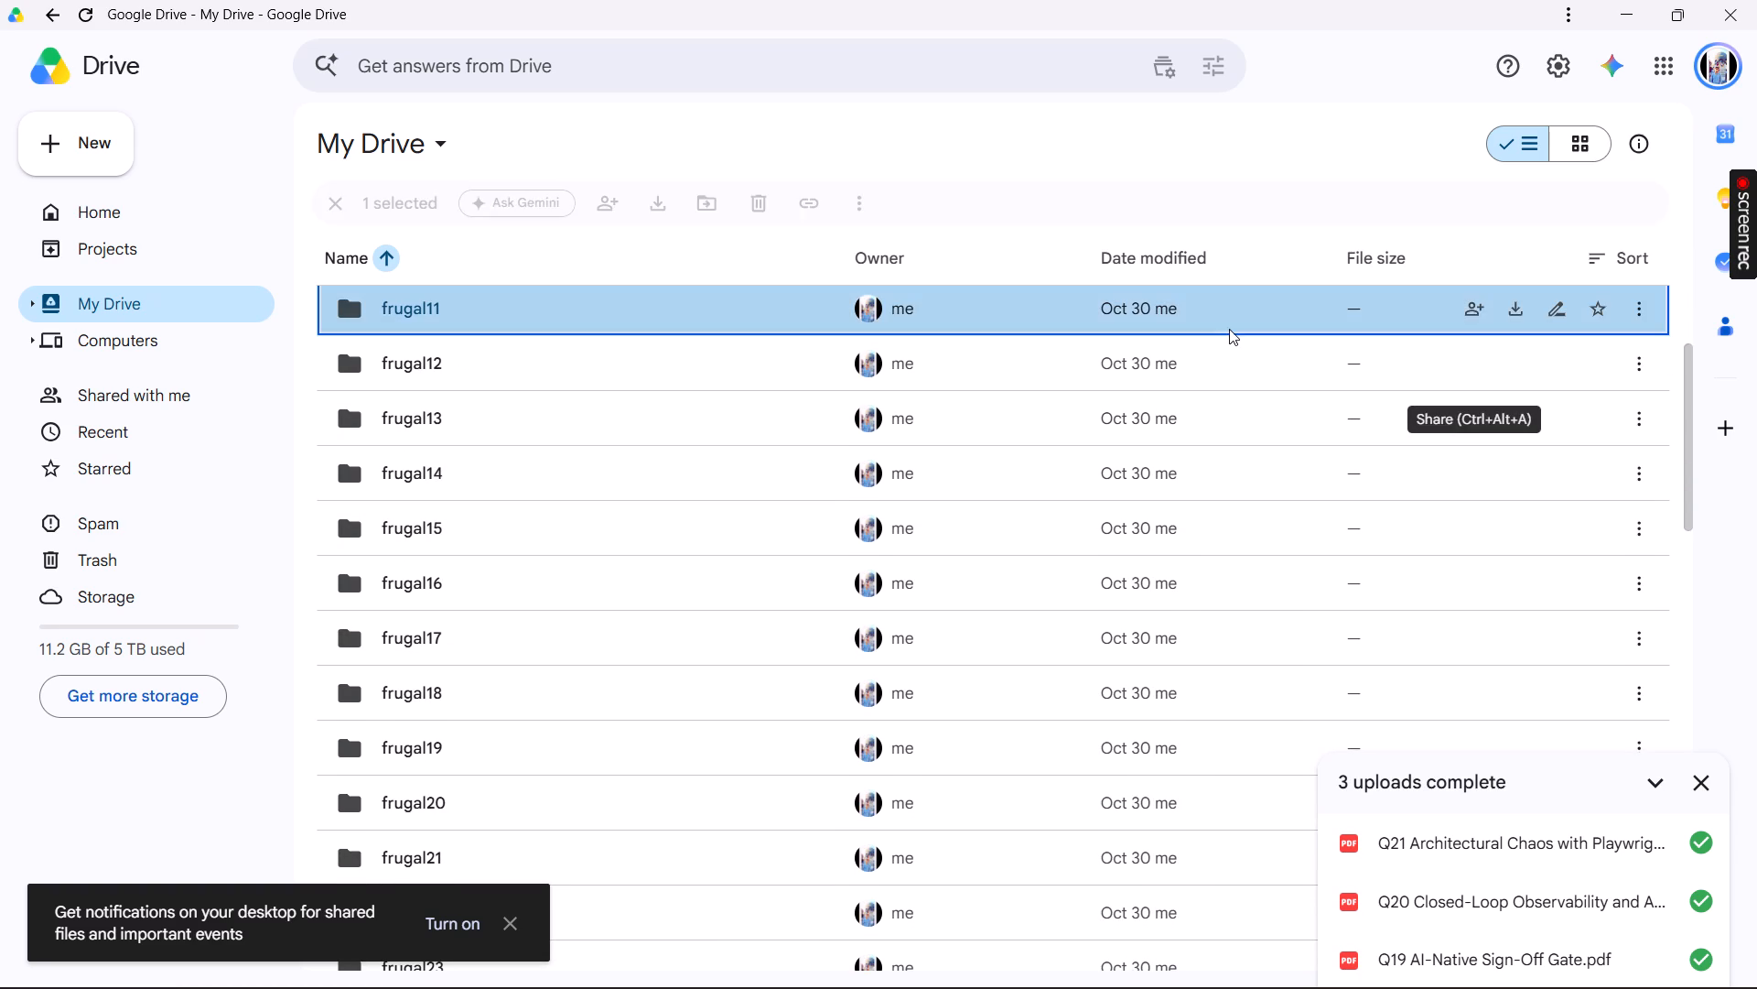
pyautogui.click(1639, 308)
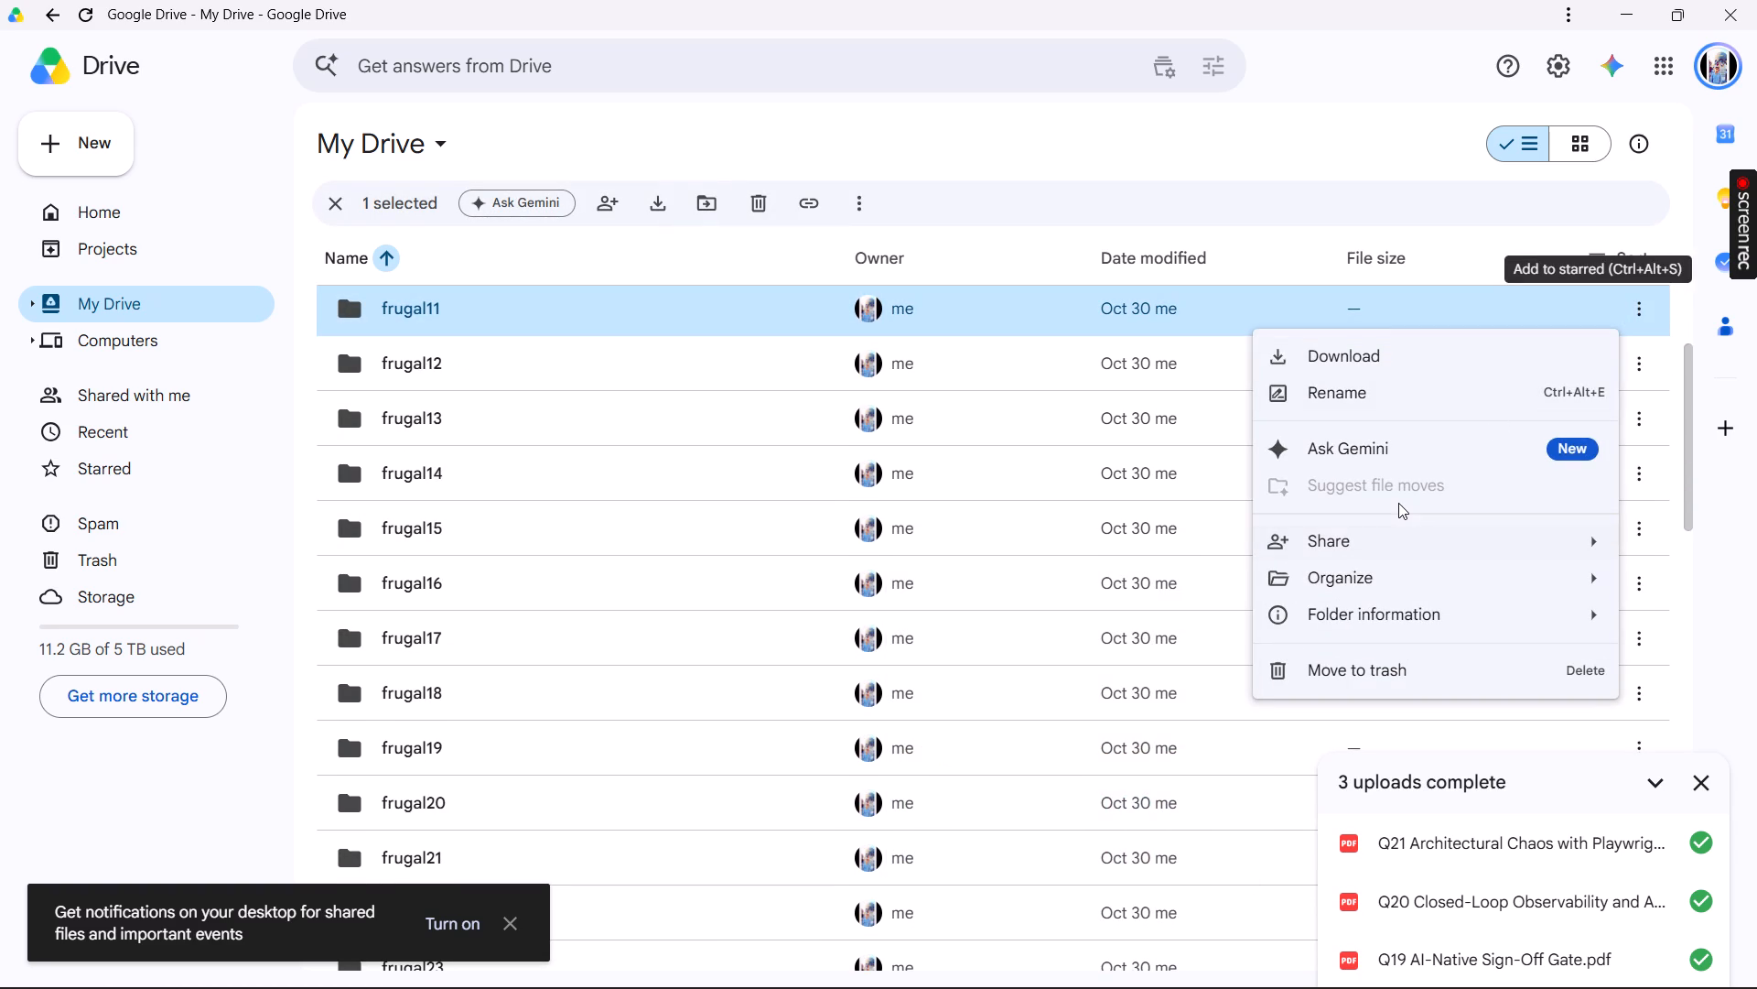
pyautogui.click(1212, 601)
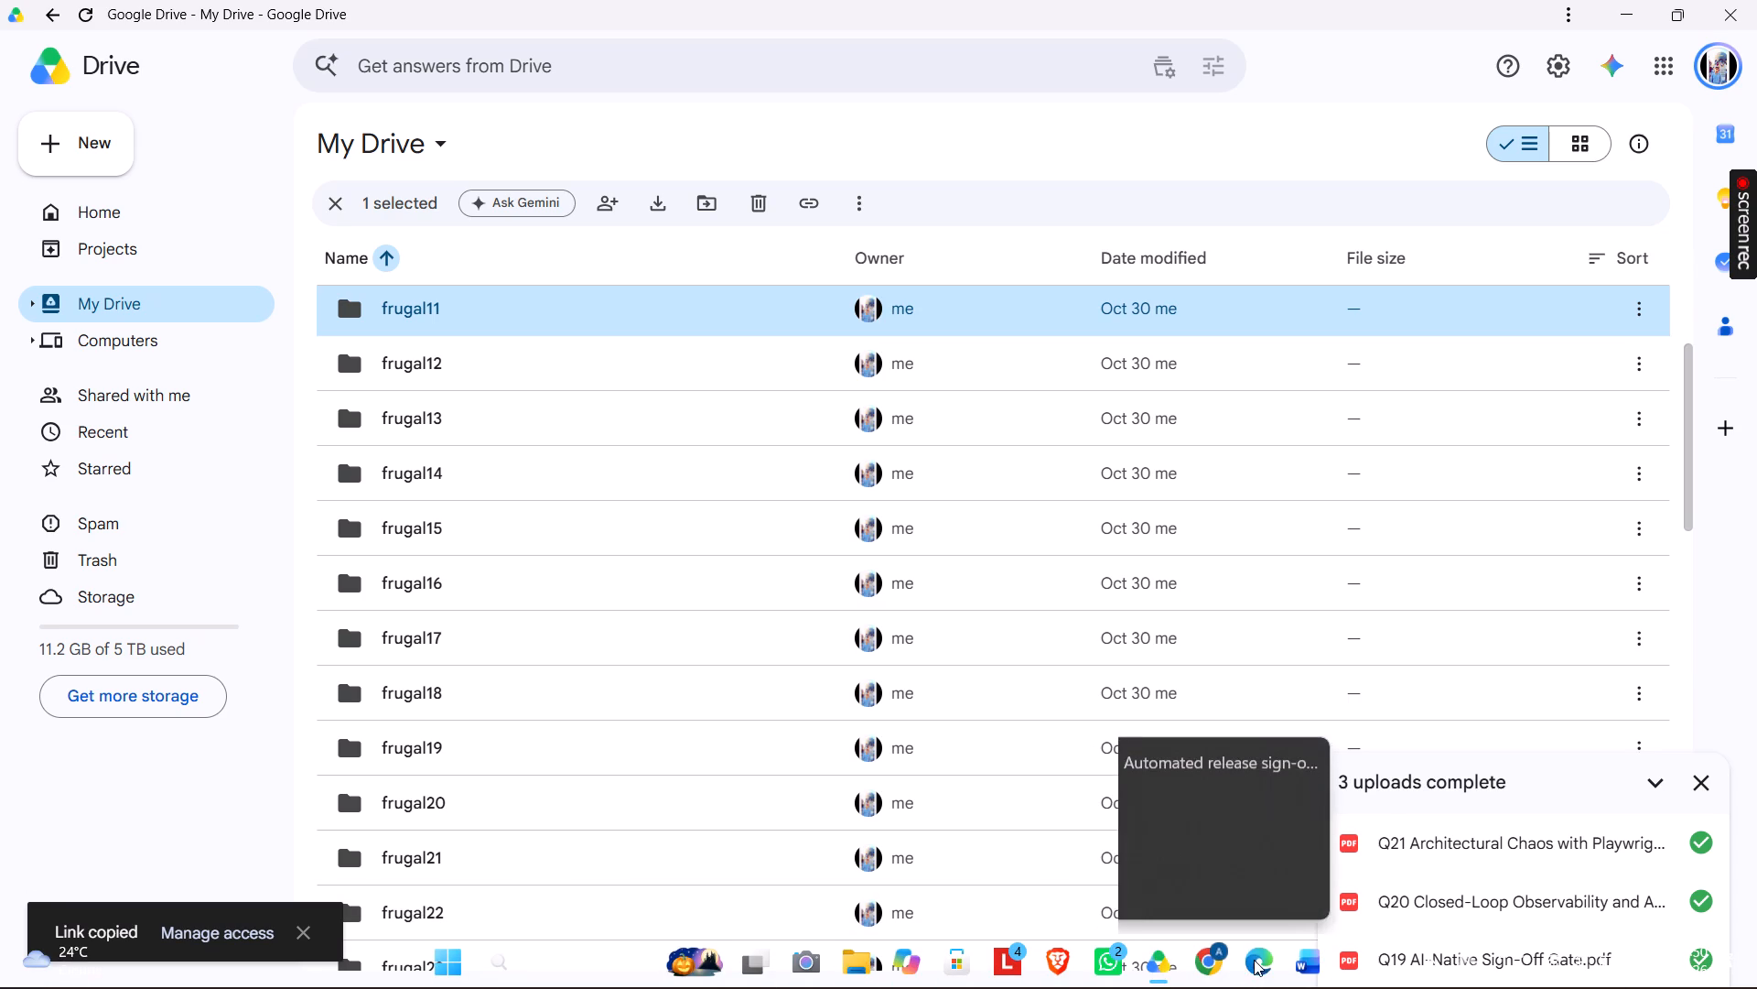
pyautogui.click(1307, 953)
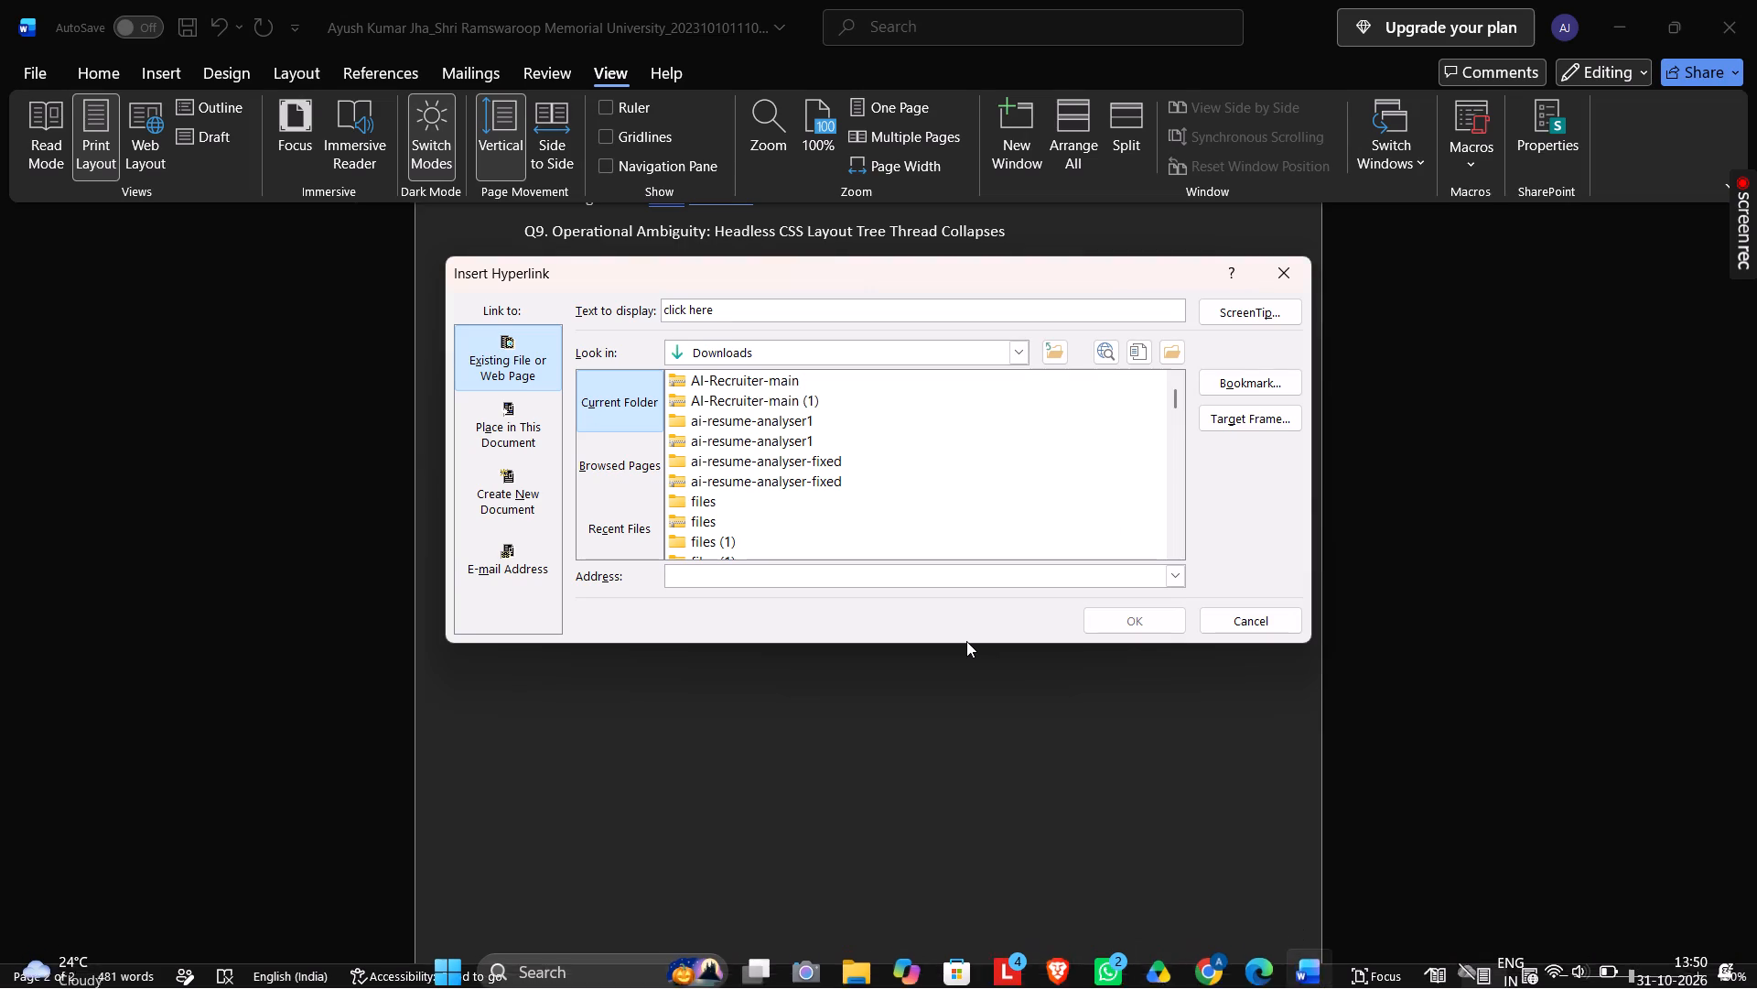
pyautogui.hotkey('ctrl', 'v')
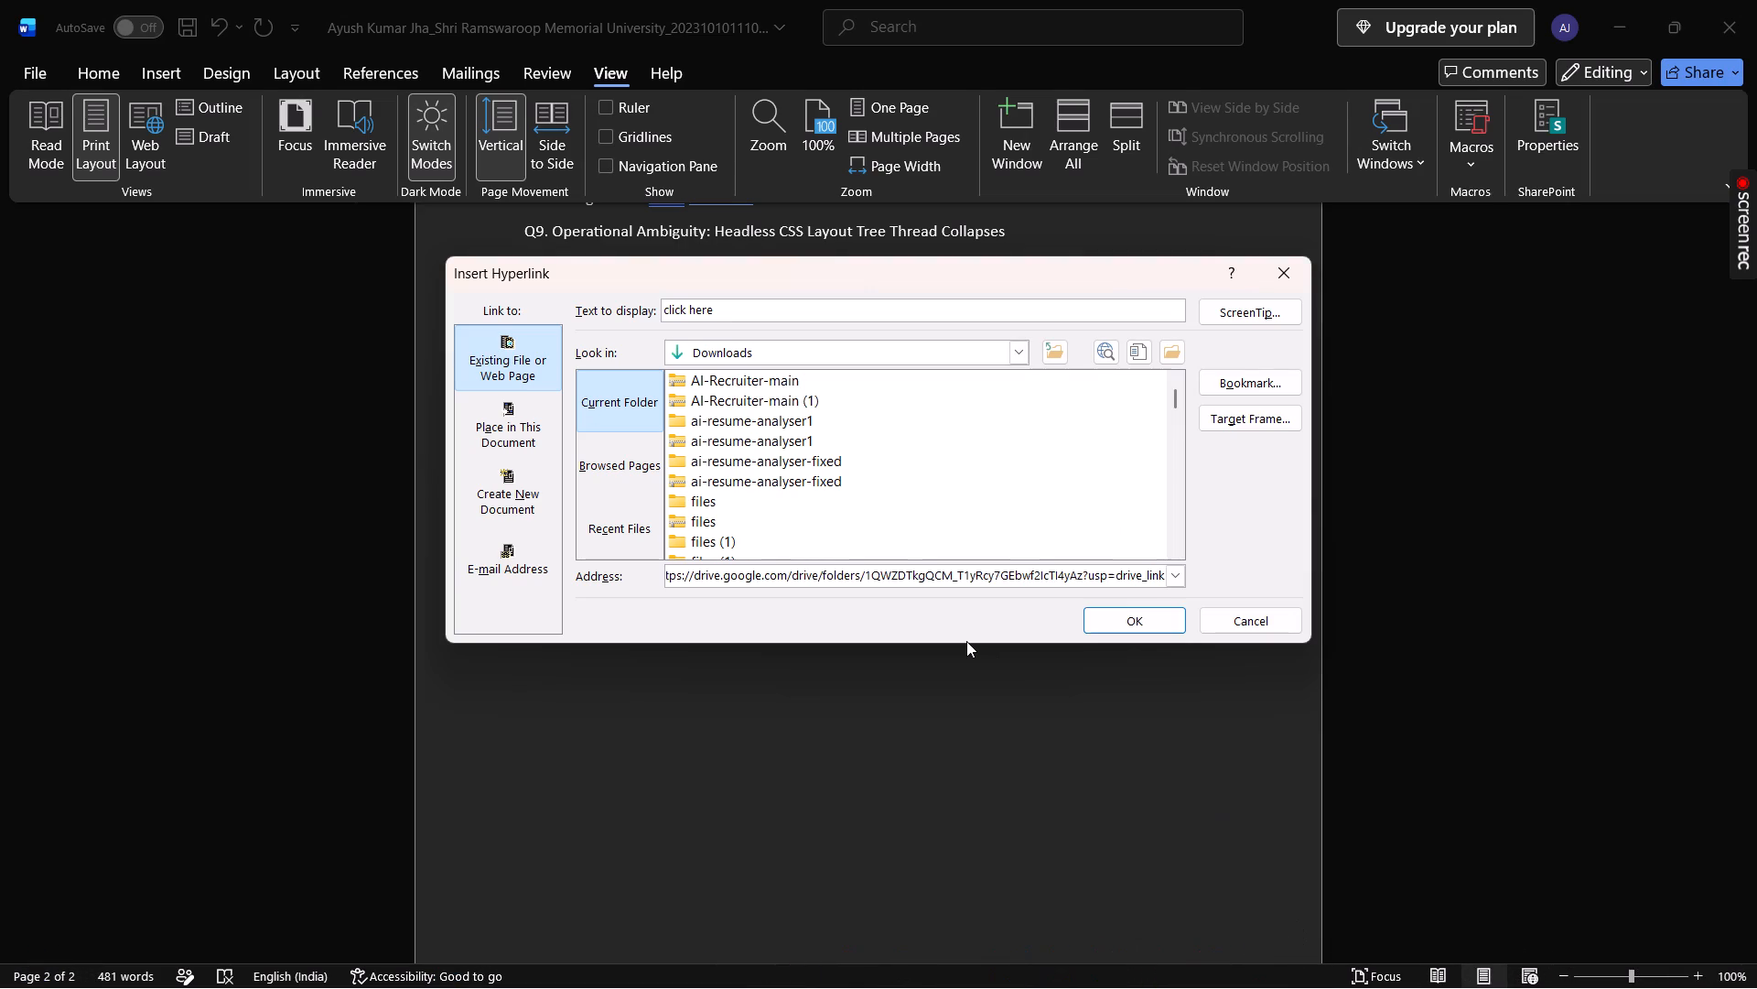
pyautogui.press('Return')
# Copy the heading "Q12. Self-Healing Testing Engines: Graph-Based Structural Neighbor Analysis" from the PDF in Edge into Word below the Q11 answer.
pyautogui.press('Return')
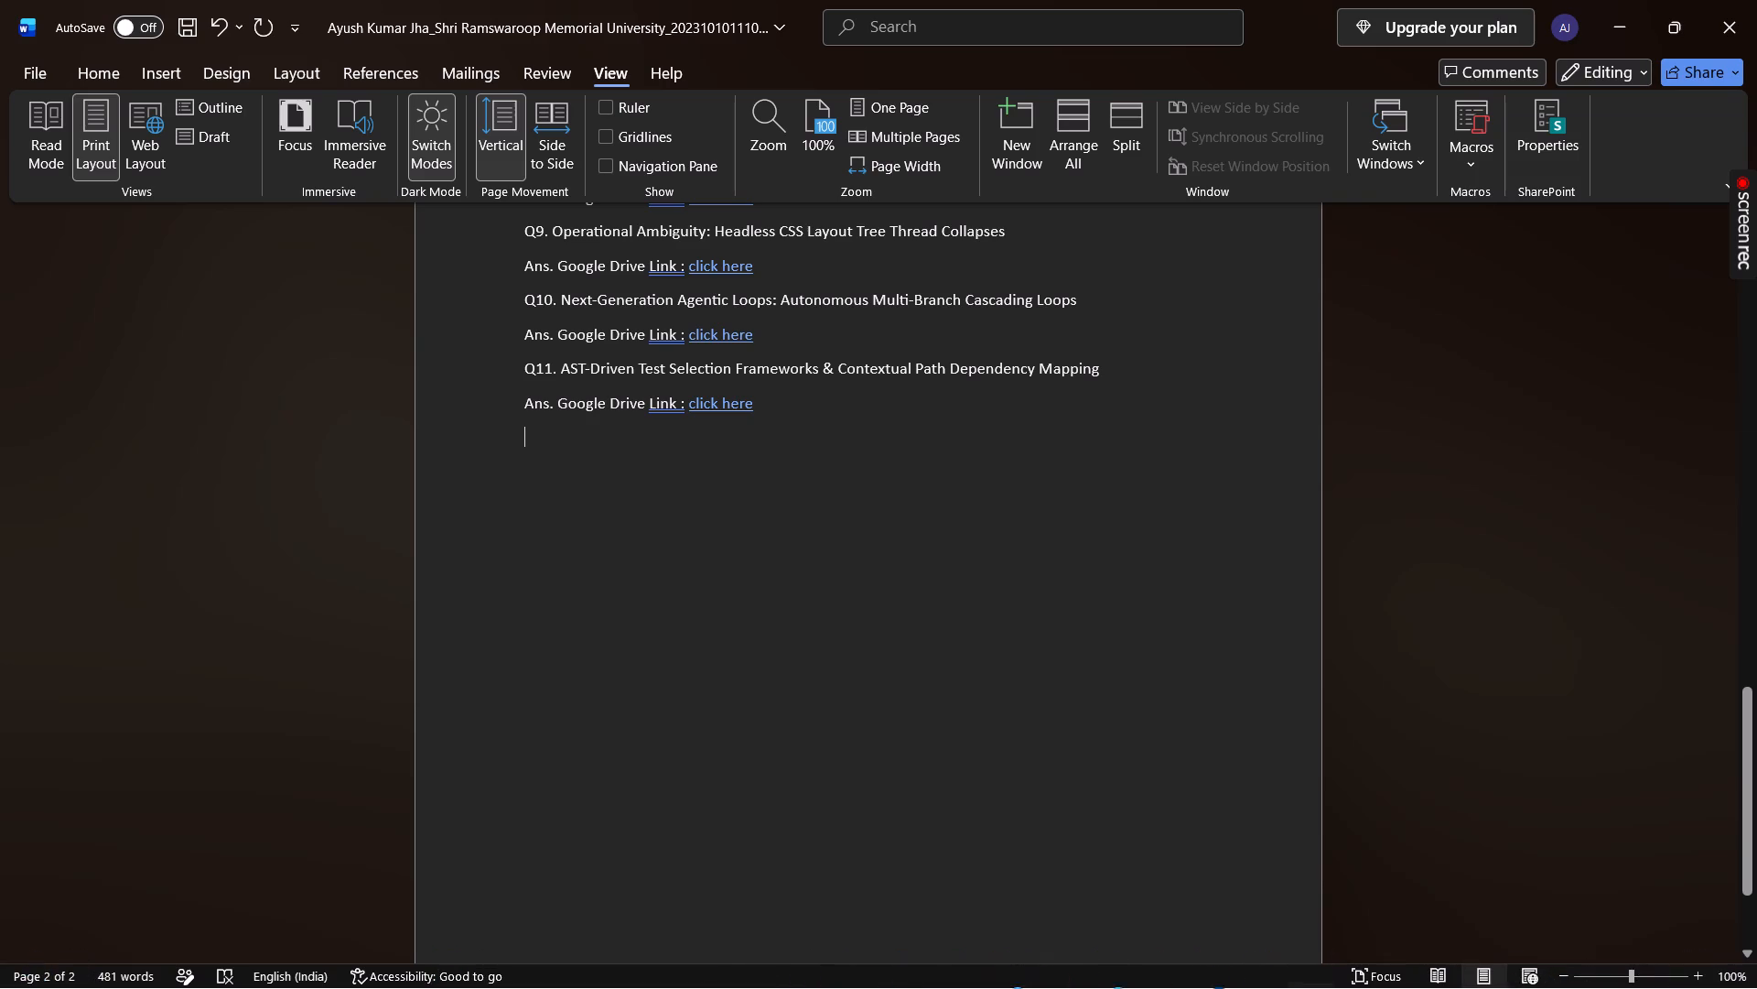
pyautogui.scroll(19, 1069, 658)
pyautogui.scroll(-3, 1069, 658)
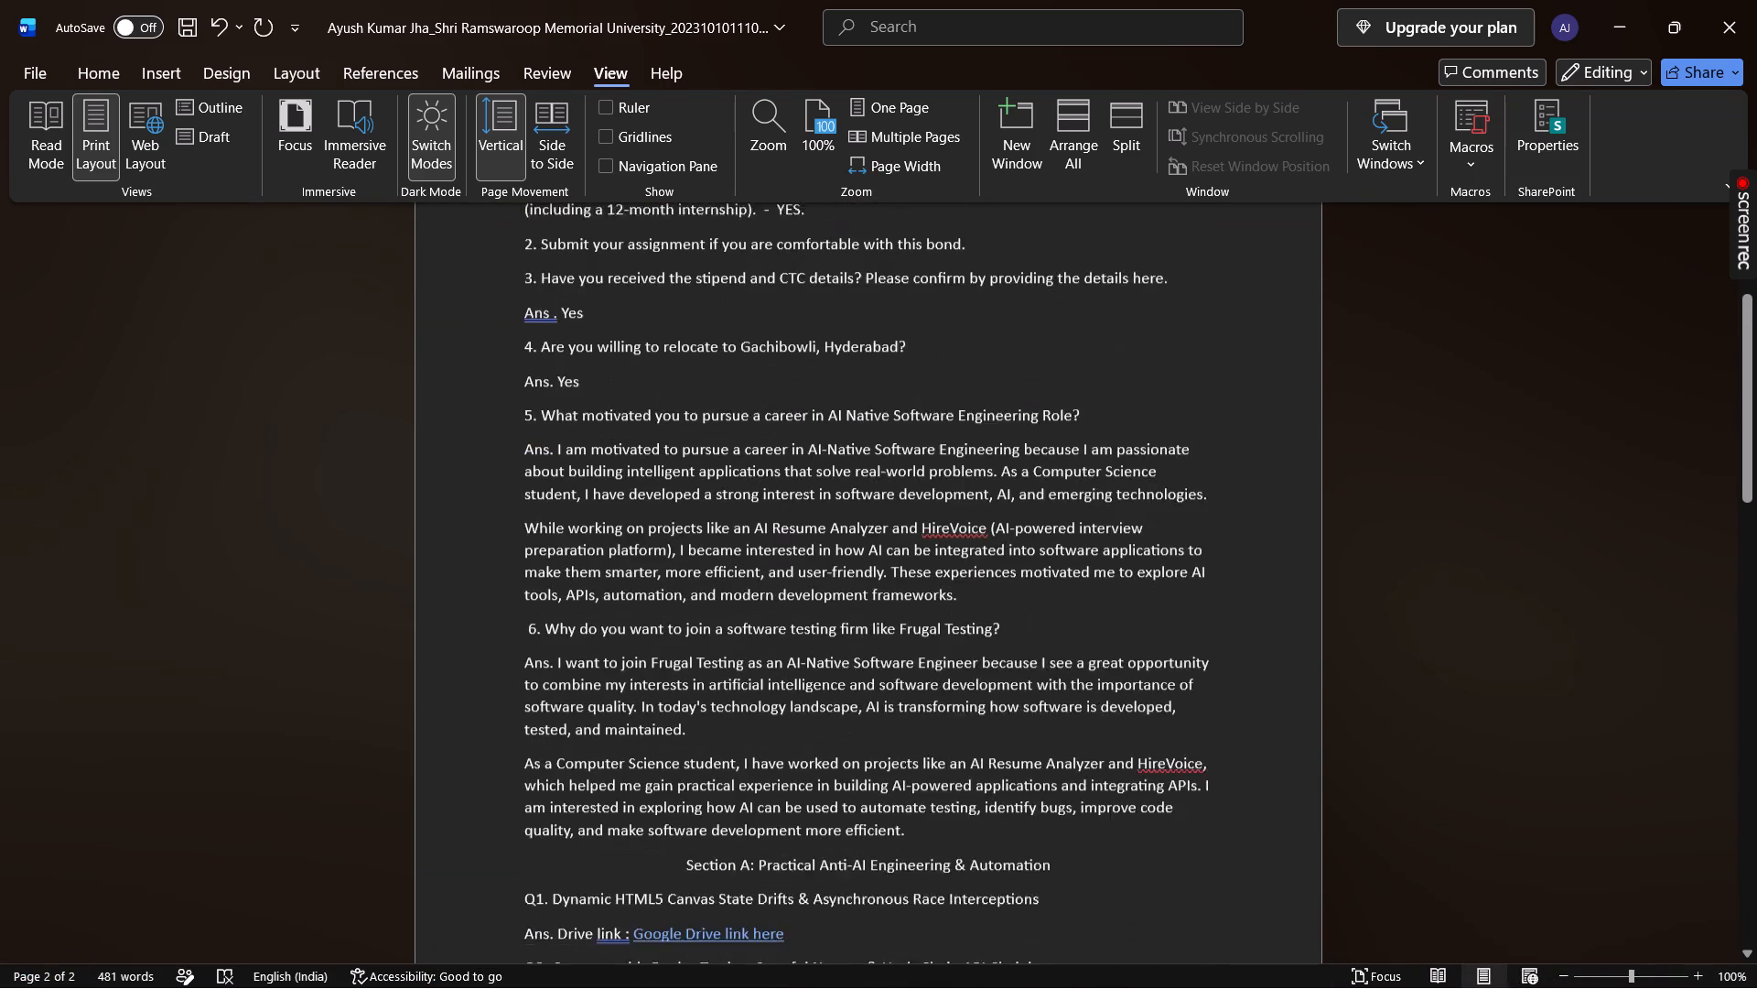
pyautogui.scroll(-15, 1069, 658)
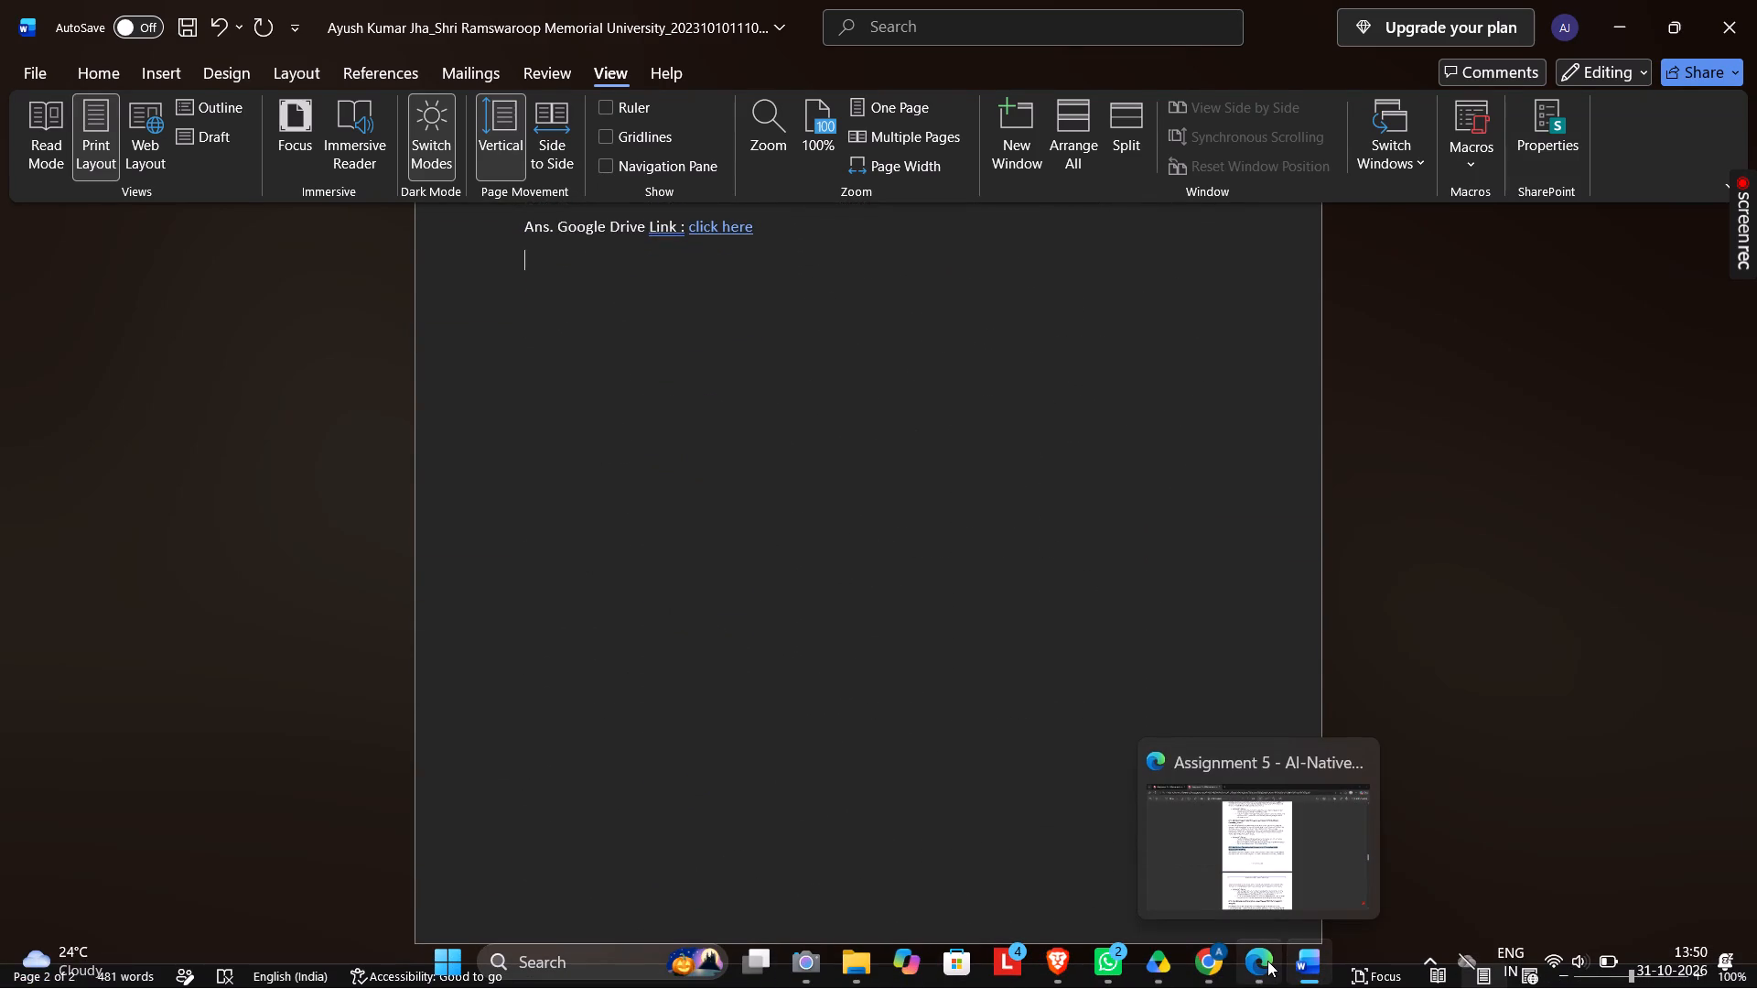
pyautogui.click(1267, 961)
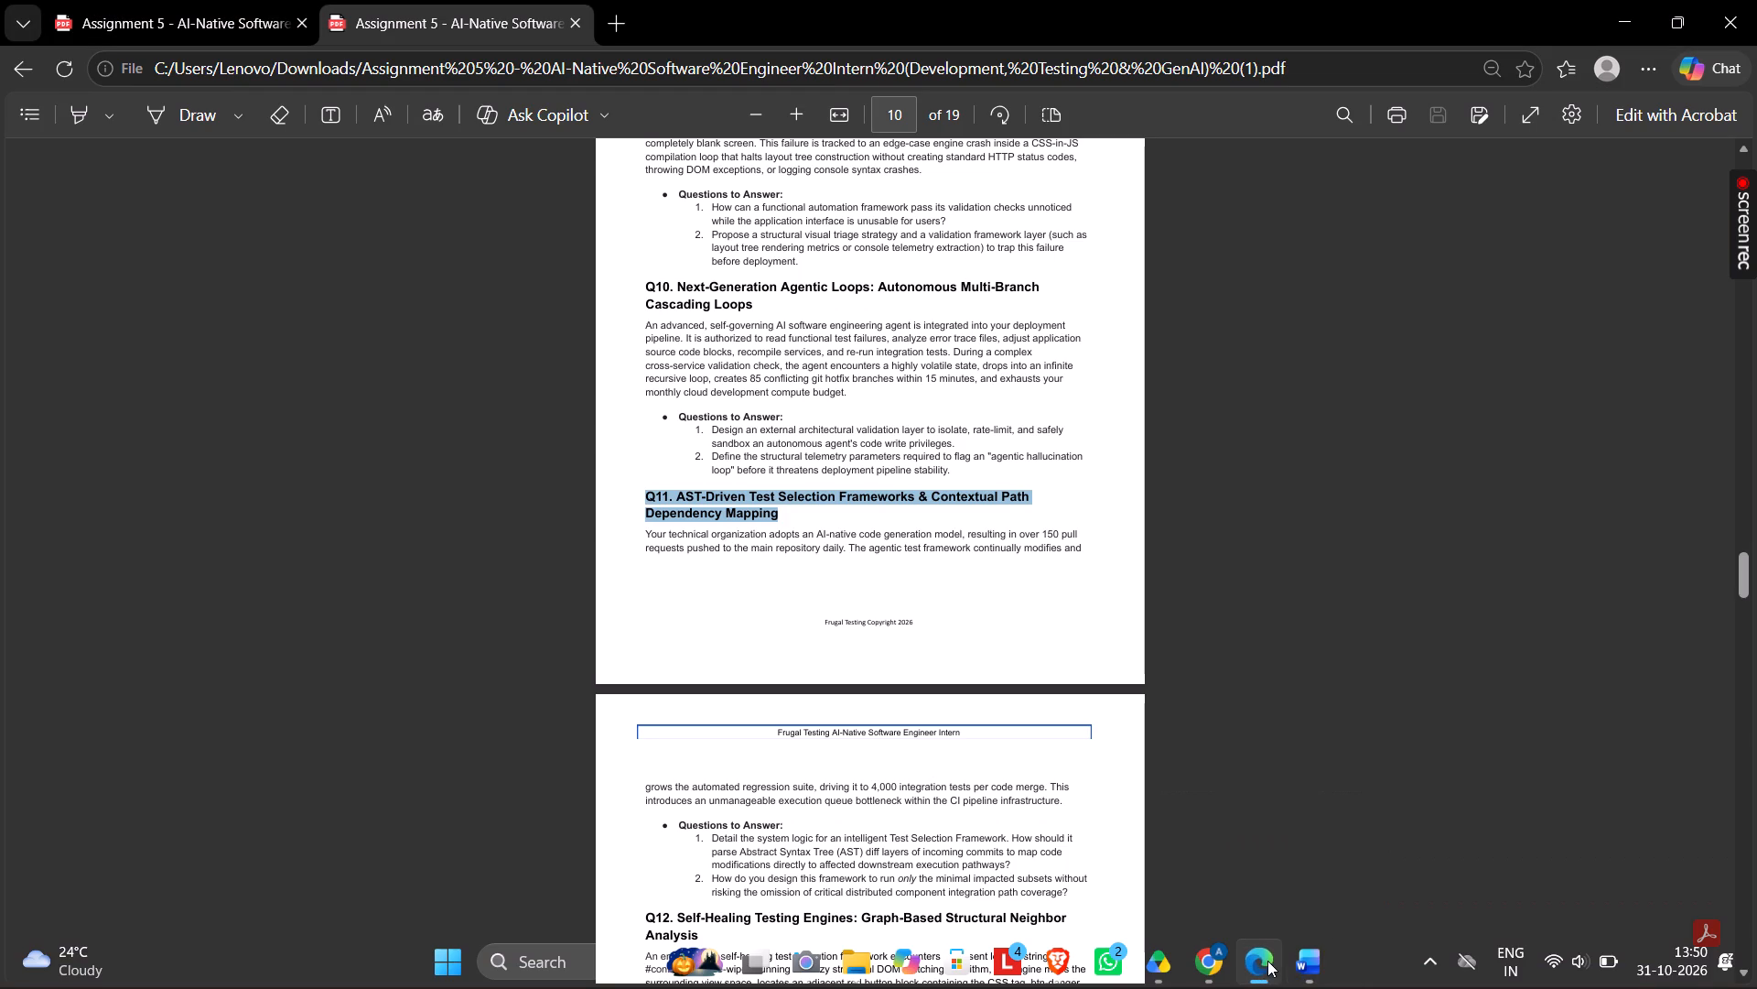
pyautogui.scroll(-3, 832, 579)
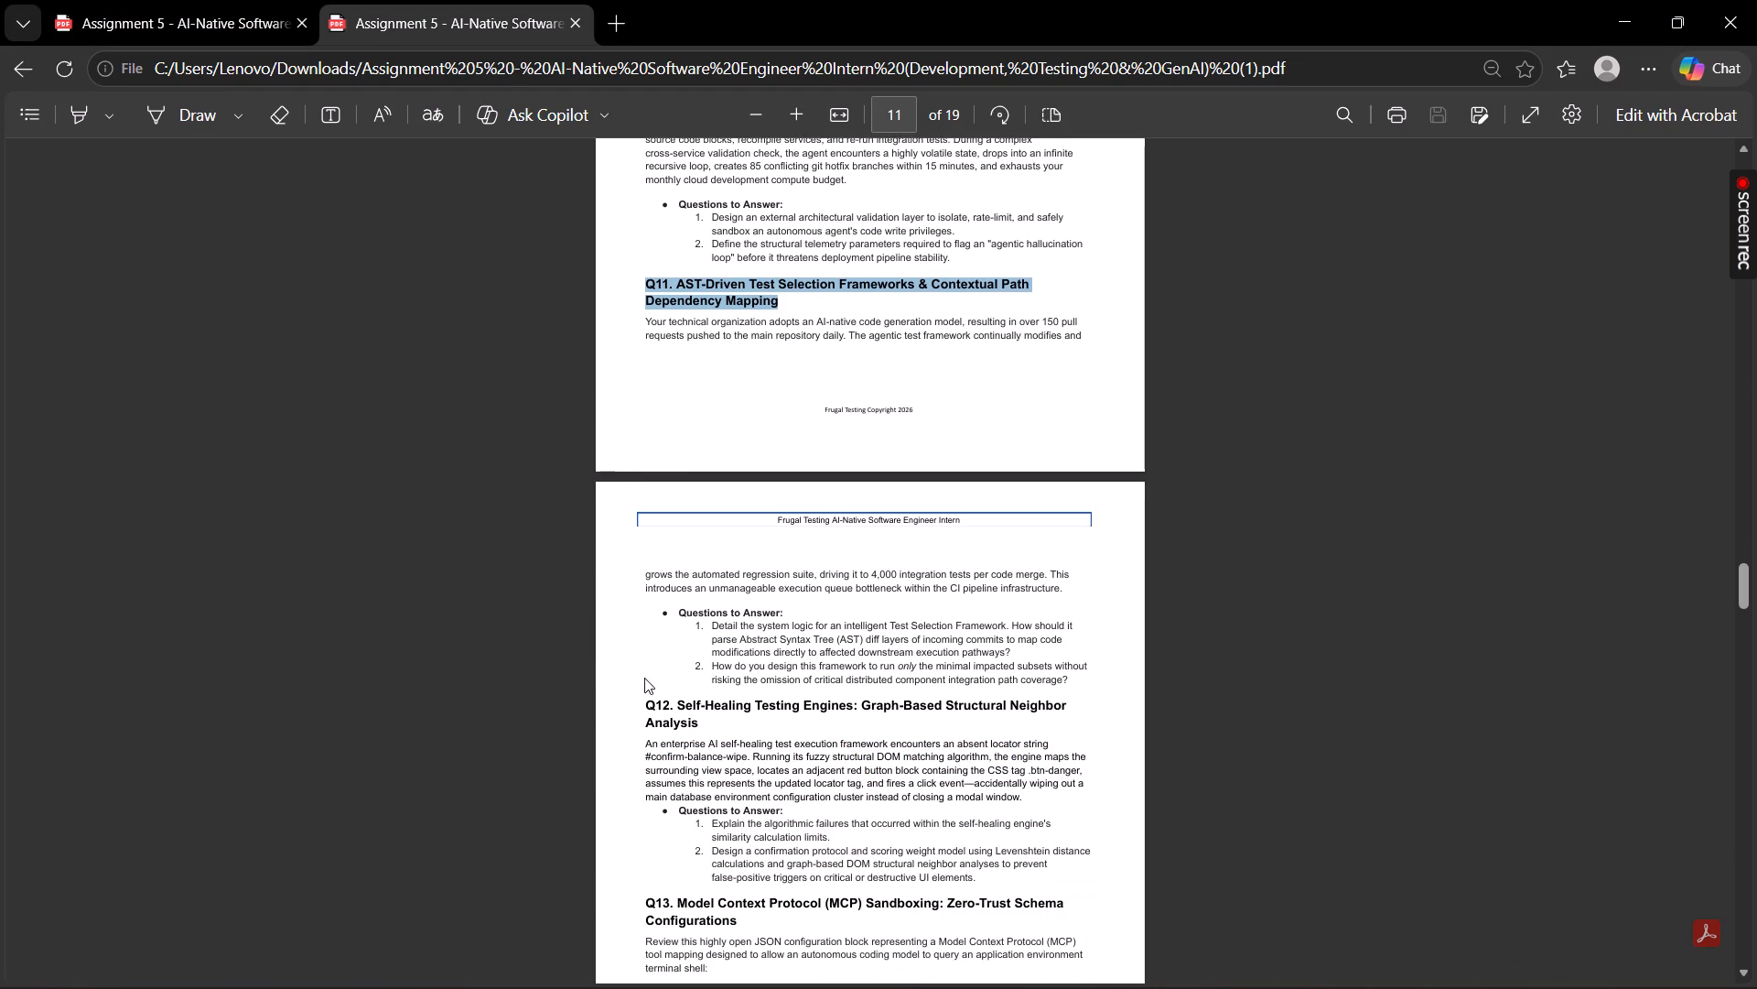
pyautogui.moveTo(645, 701); pyautogui.dragTo(720, 719)
pyautogui.hotkey('ctrl', 'c')
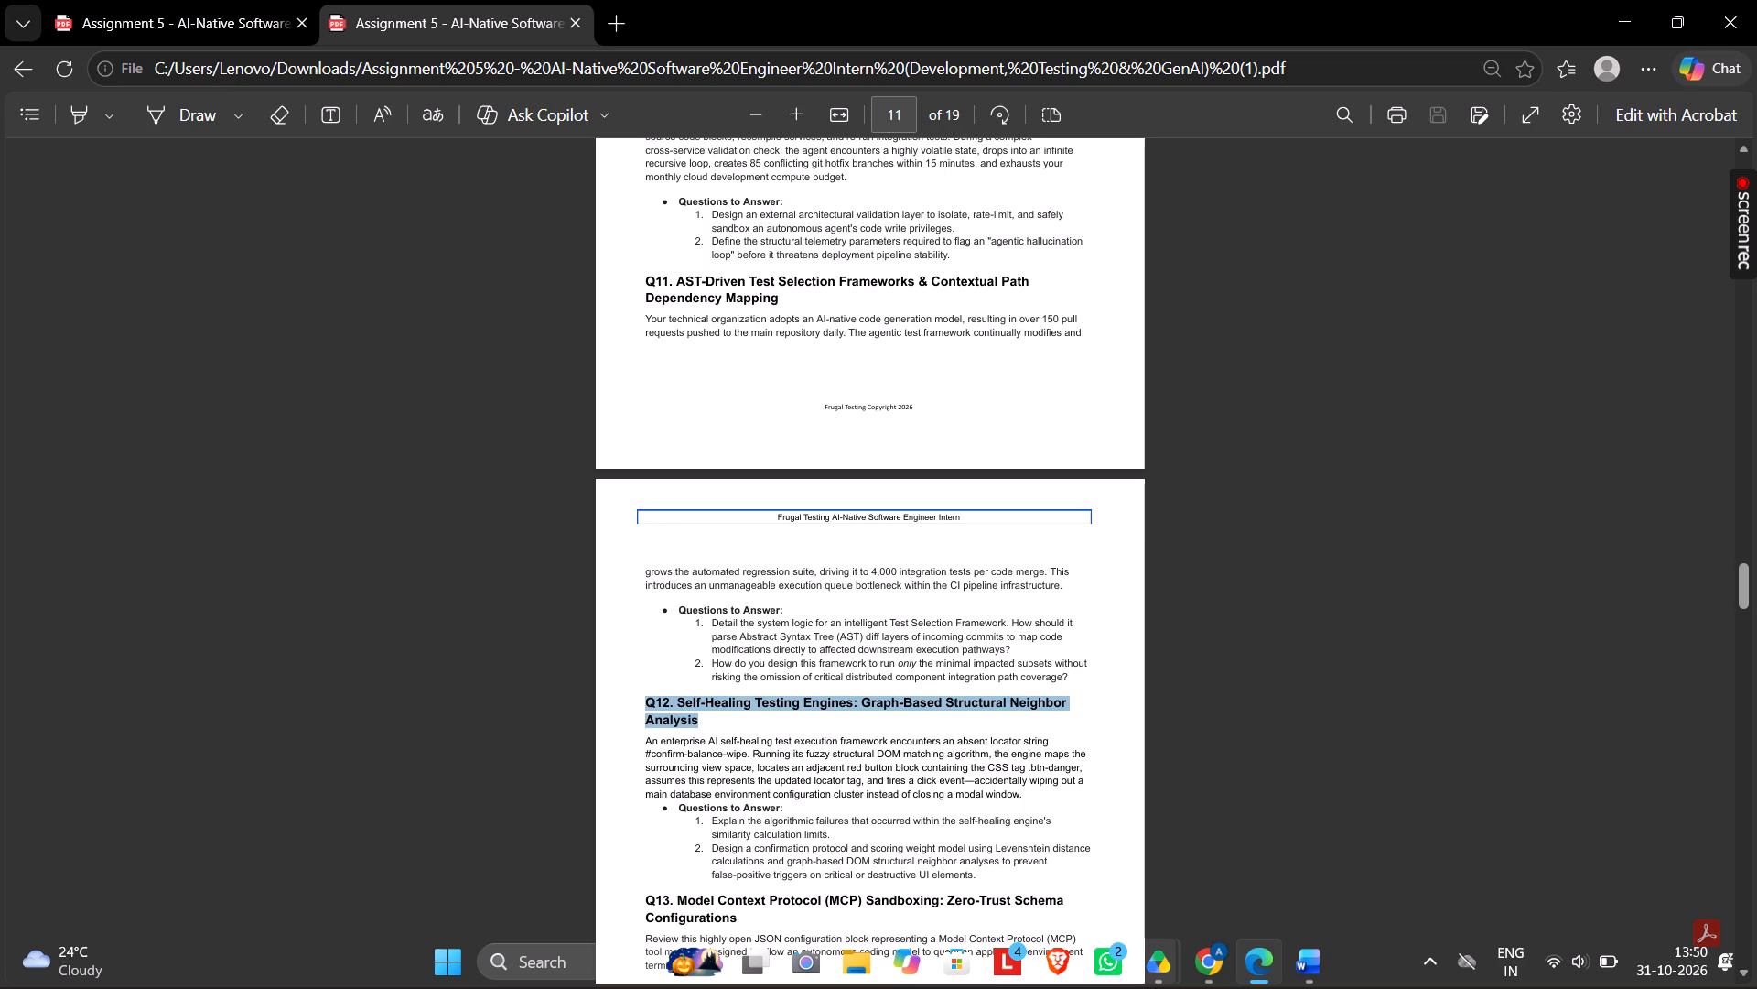
pyautogui.click(1303, 974)
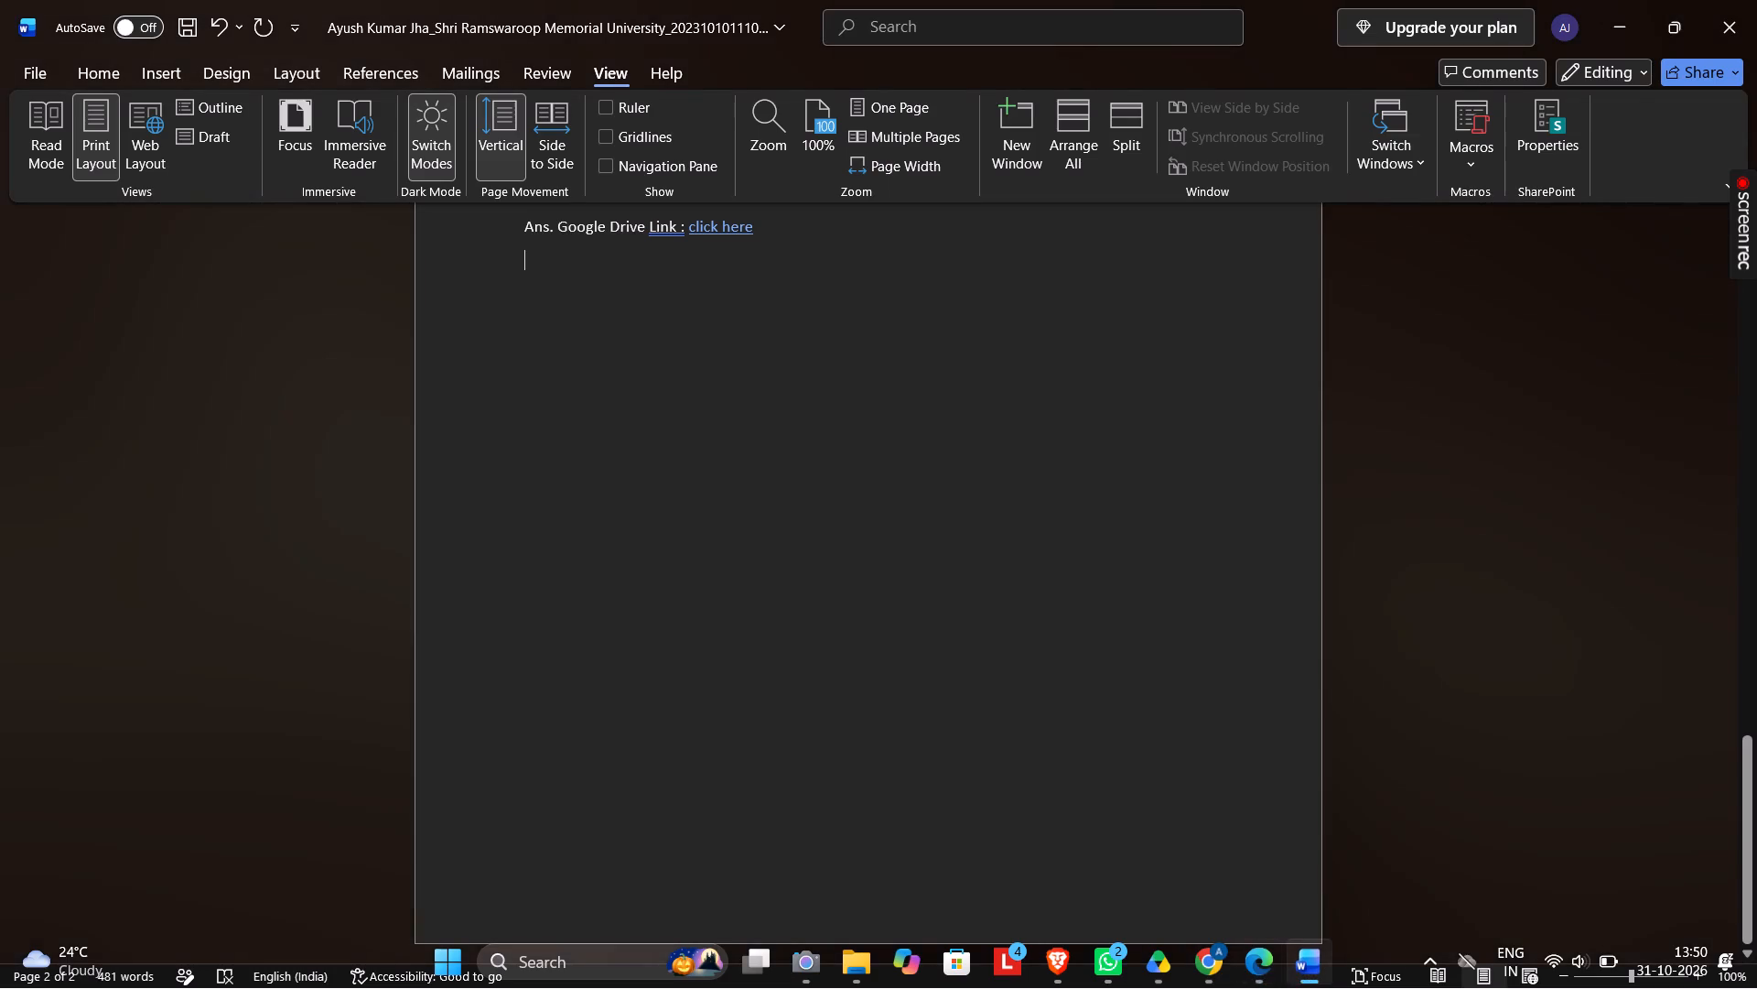
pyautogui.hotkey('ctrl', 'v')
# Add the answer line "Ans. Google Drive Link : click here" below the Q12 heading.
pyautogui.press('Return')
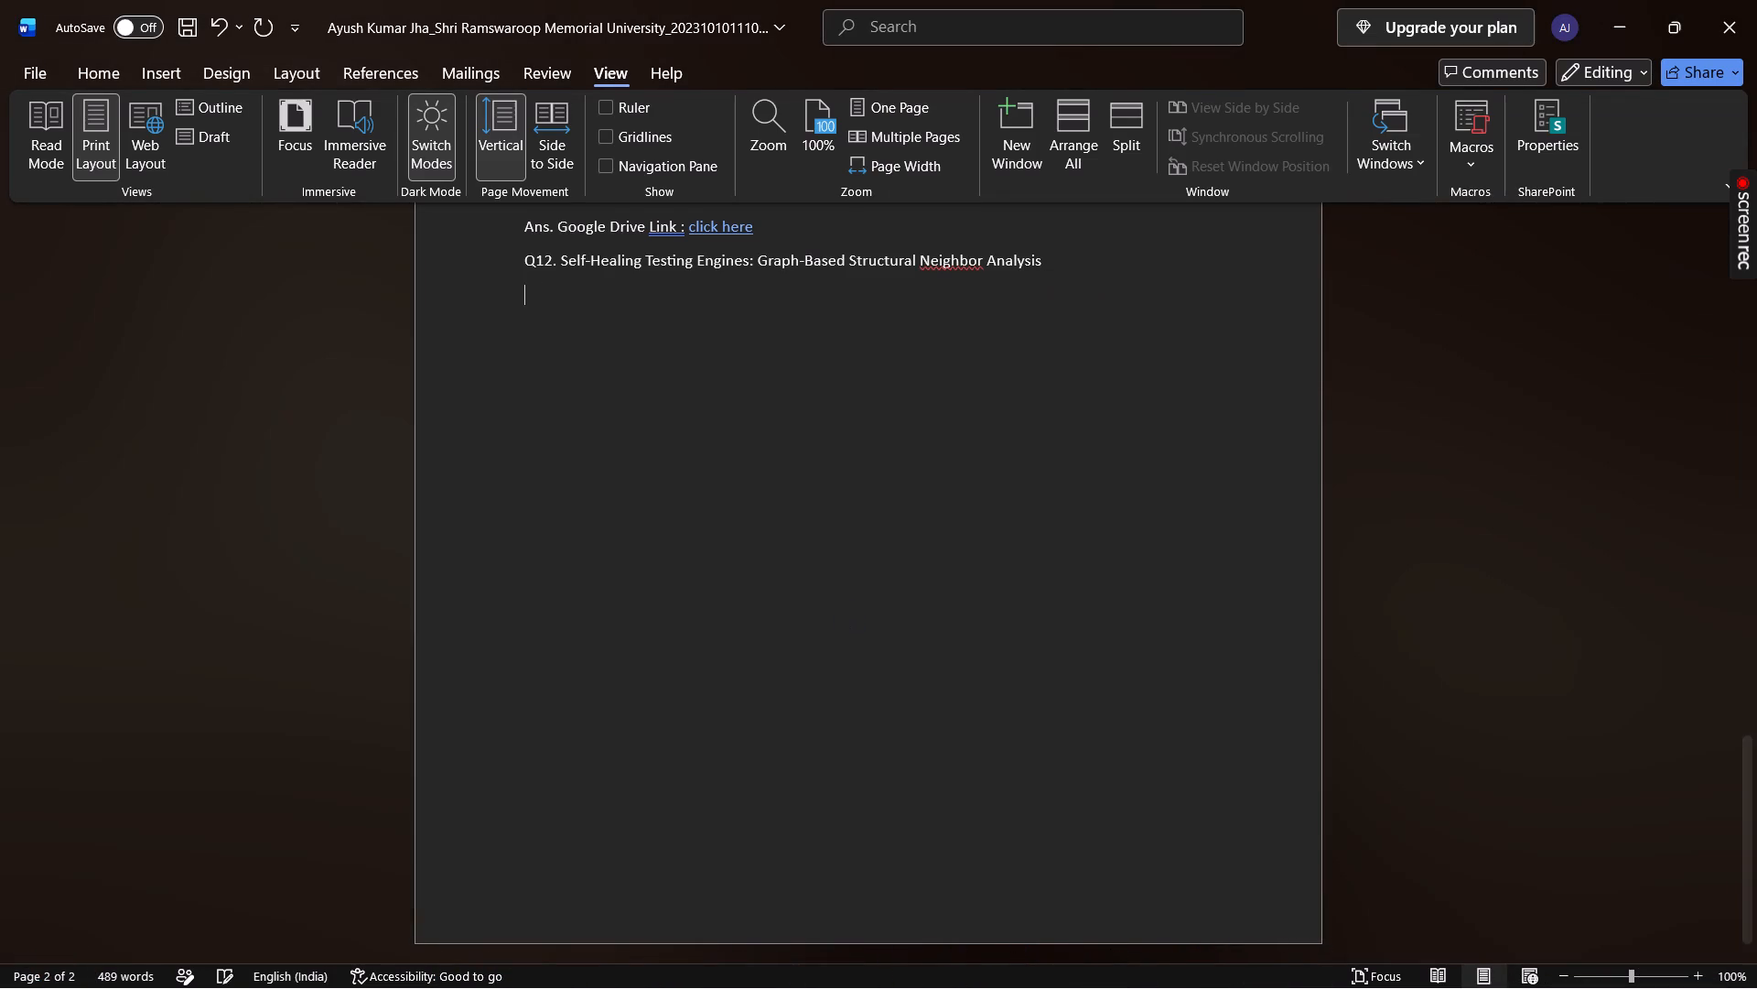
pyautogui.write('ns,')
pyautogui.press('space')
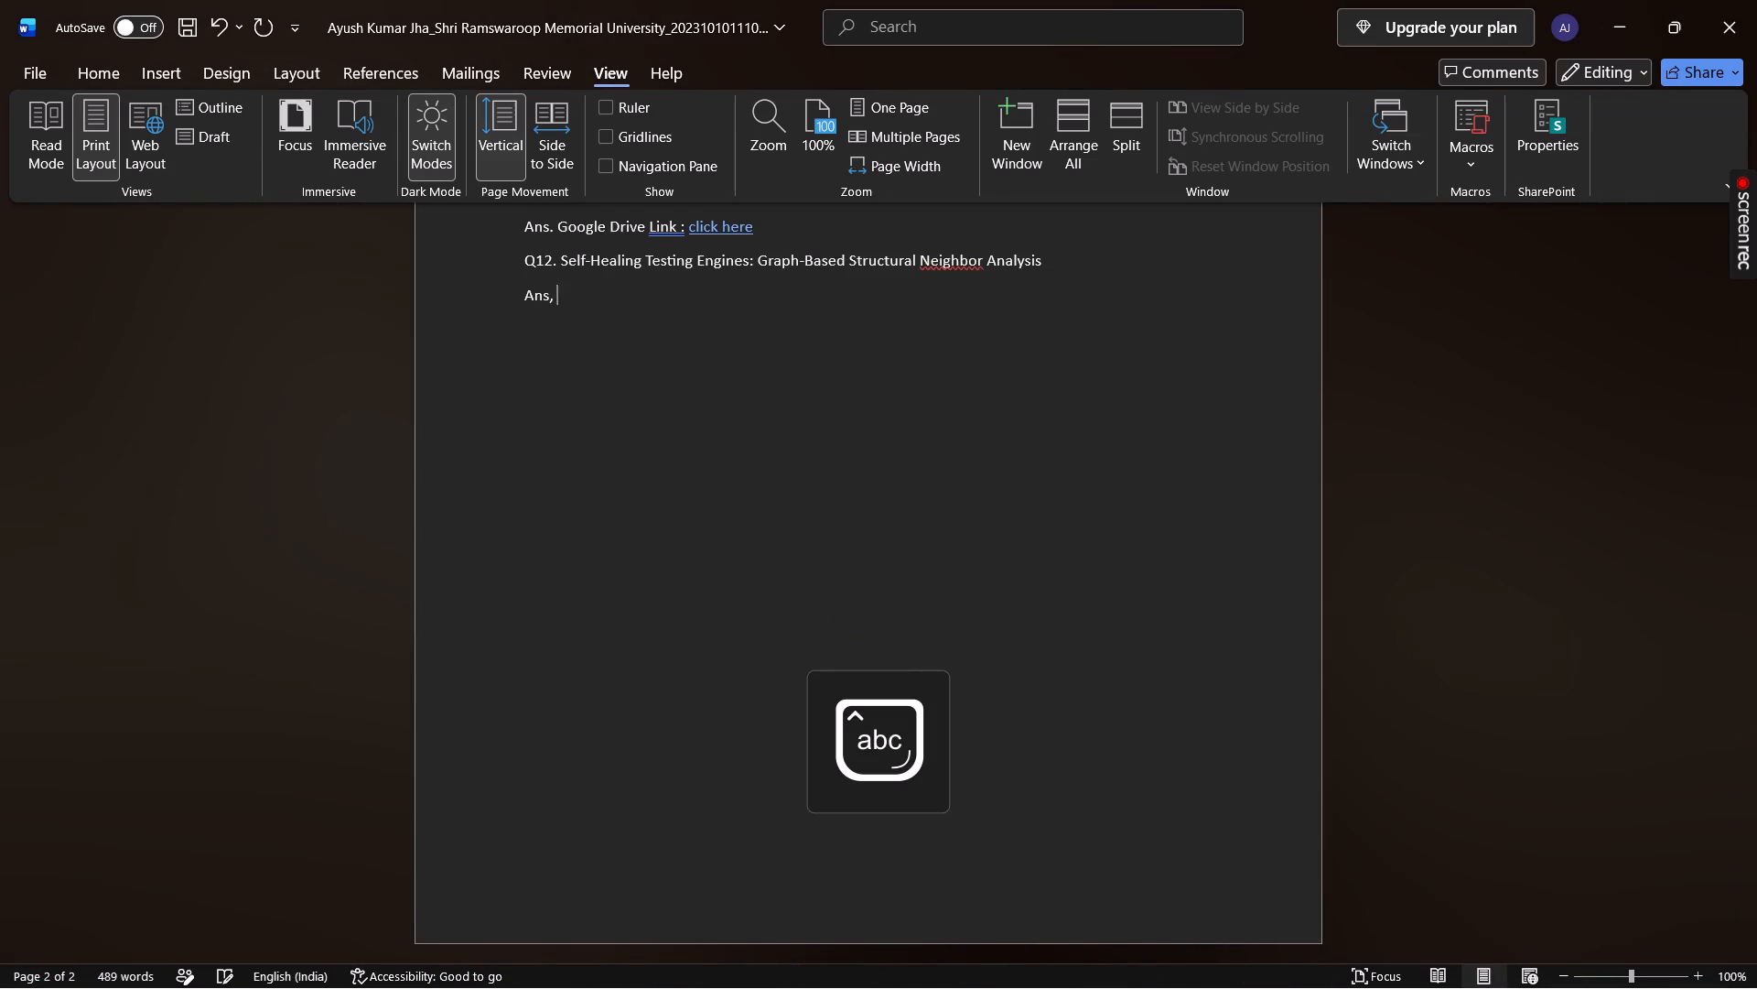
pyautogui.press('BackSpace')
pyautogui.press('BackSpace')
pyautogui.write('.')
pyautogui.press('space')
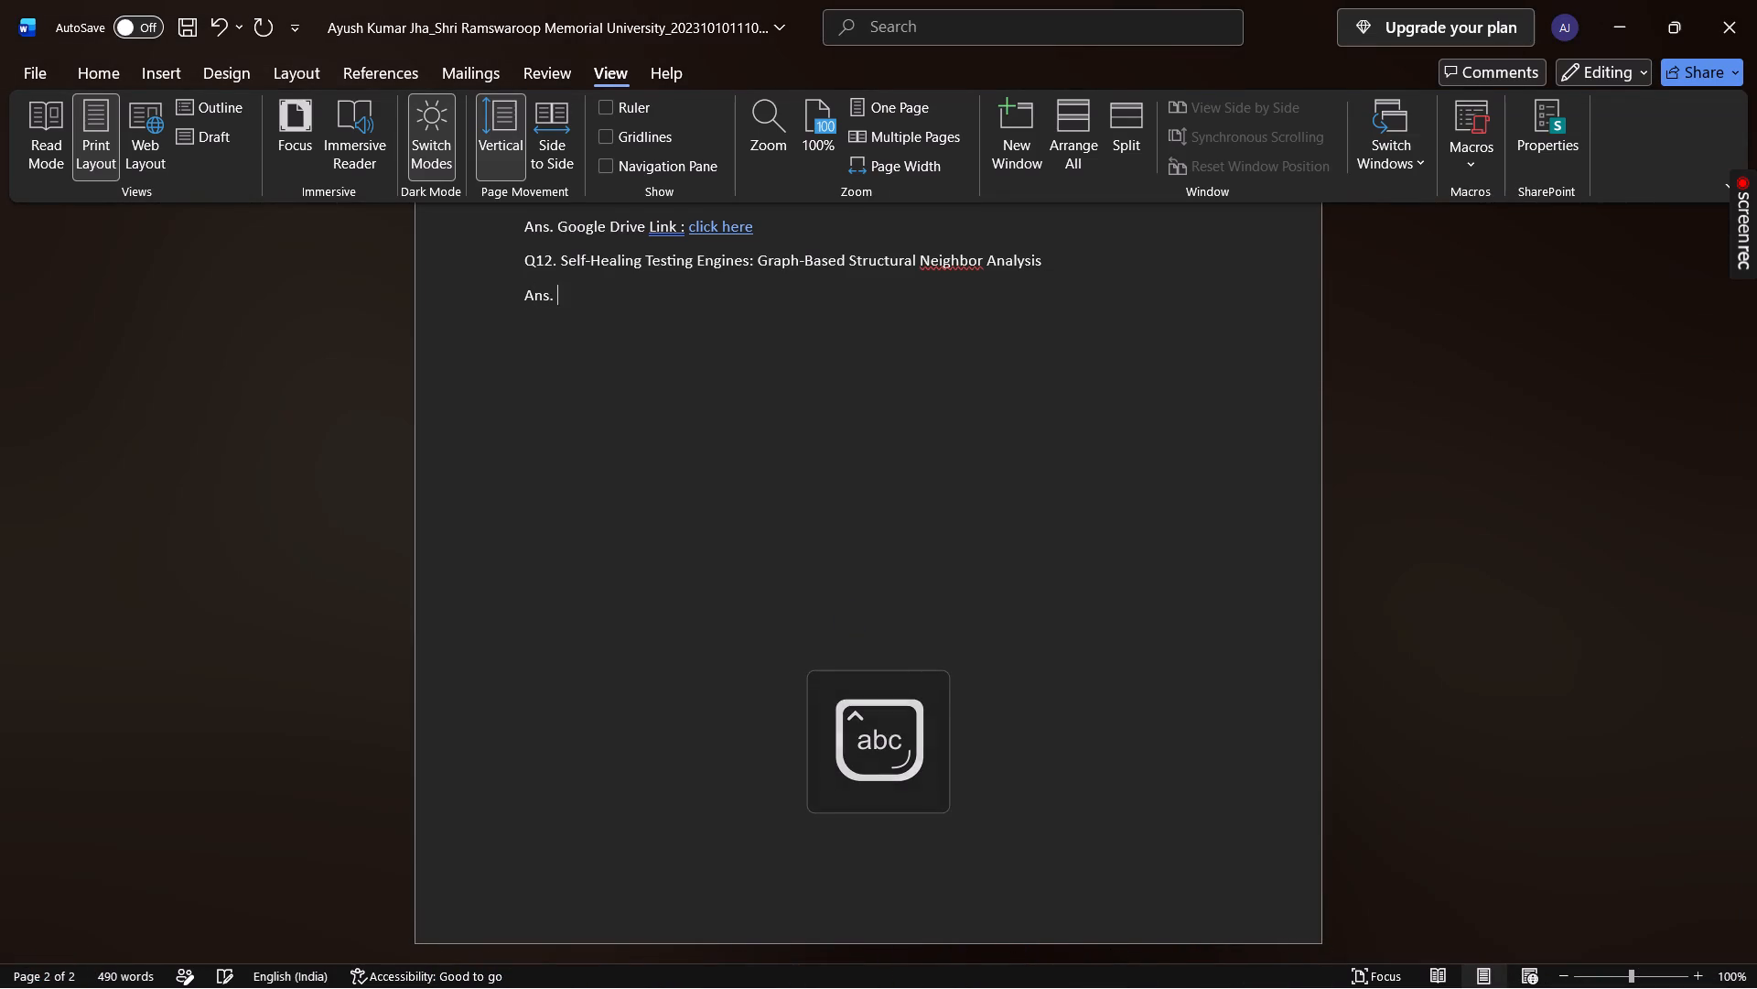
pyautogui.write('oogle')
pyautogui.press('space')
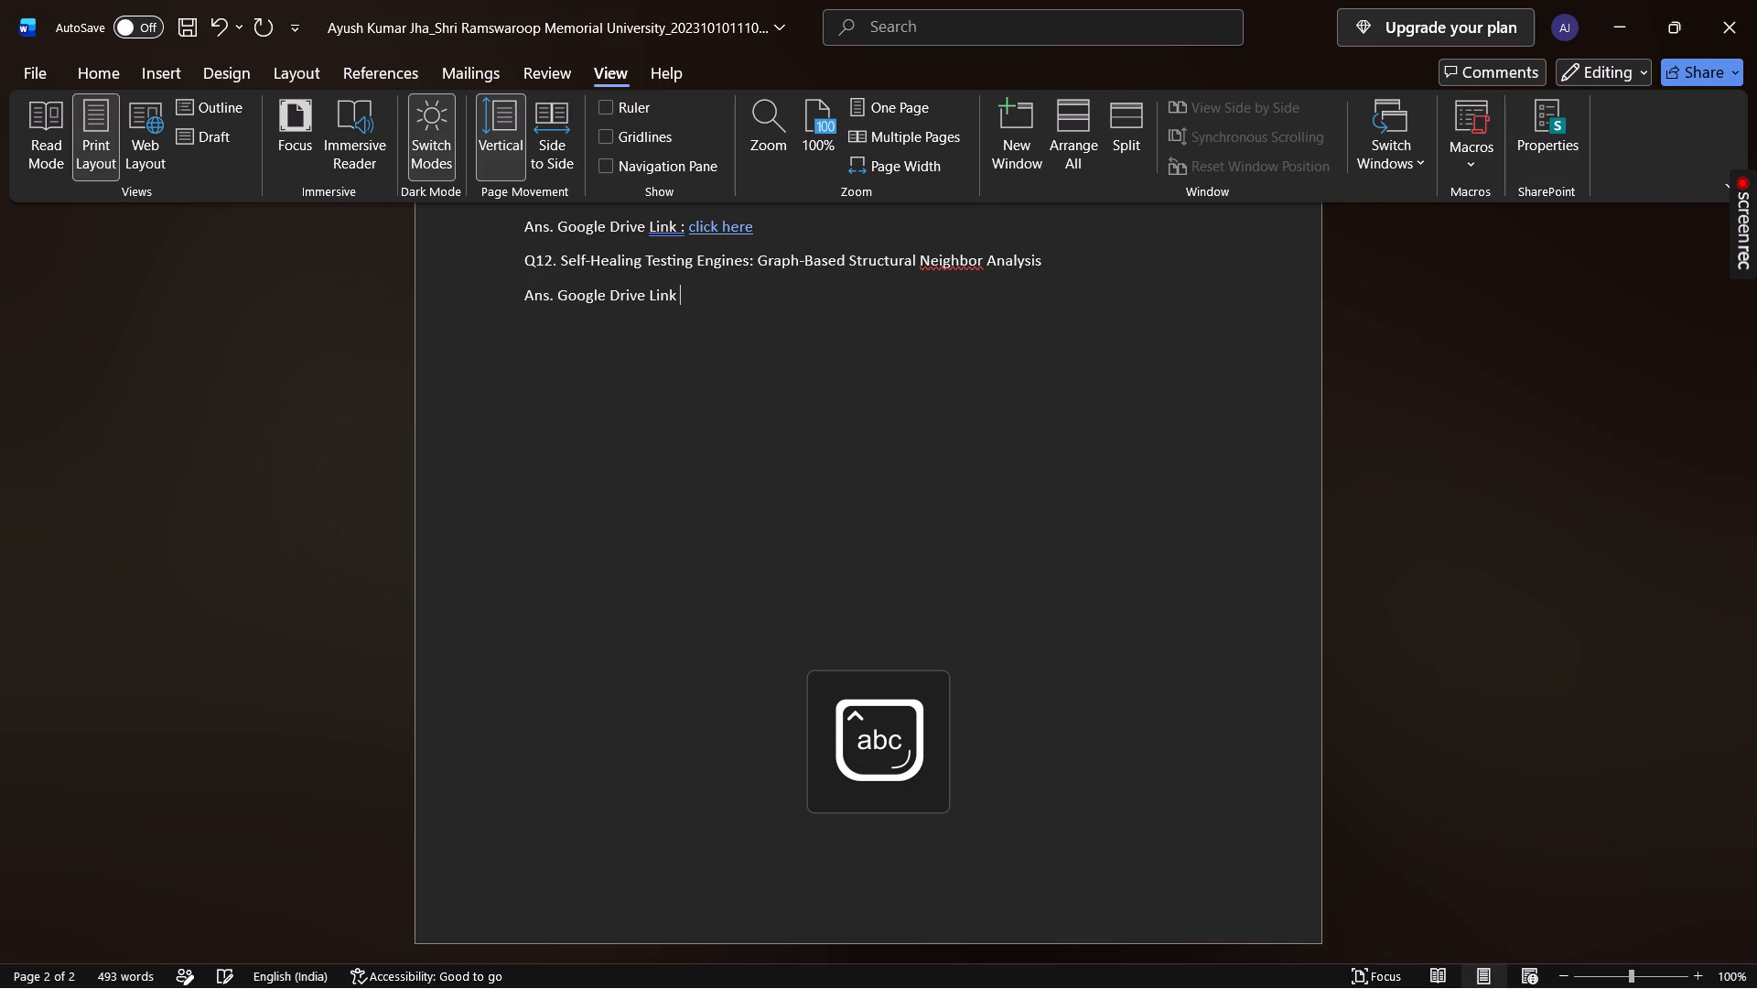
pyautogui.write(':')
pyautogui.press('space')
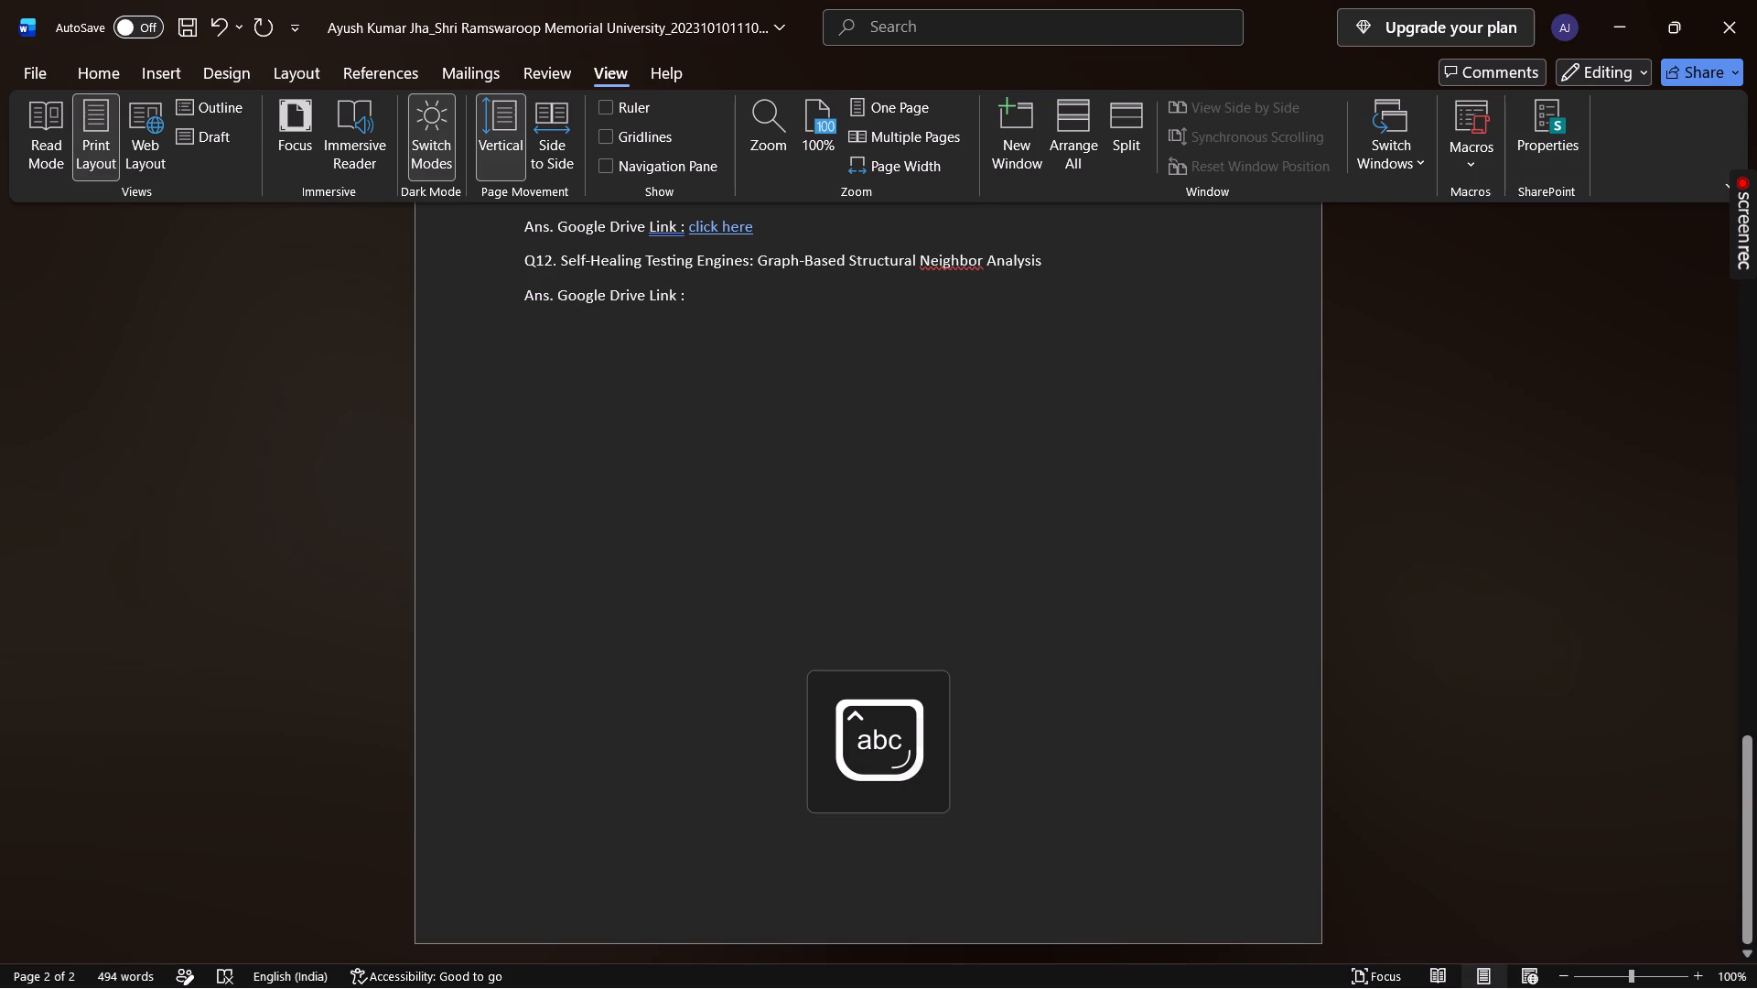
pyautogui.write('click here')
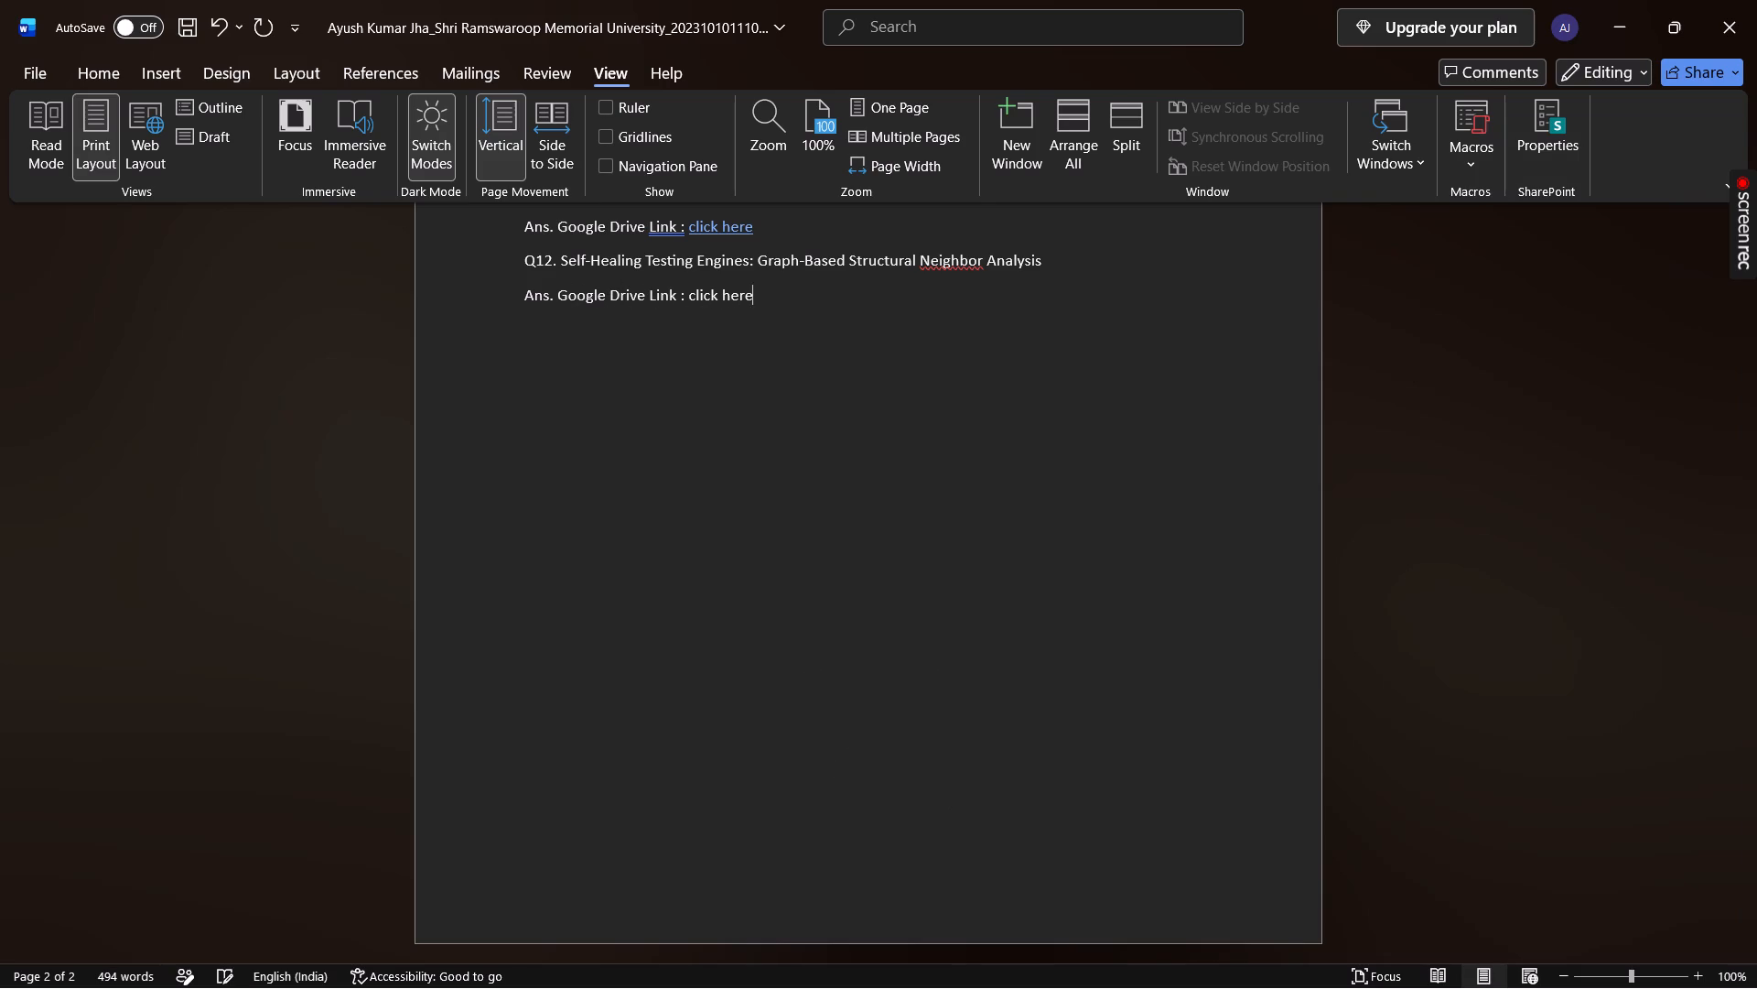
pyautogui.press('space')
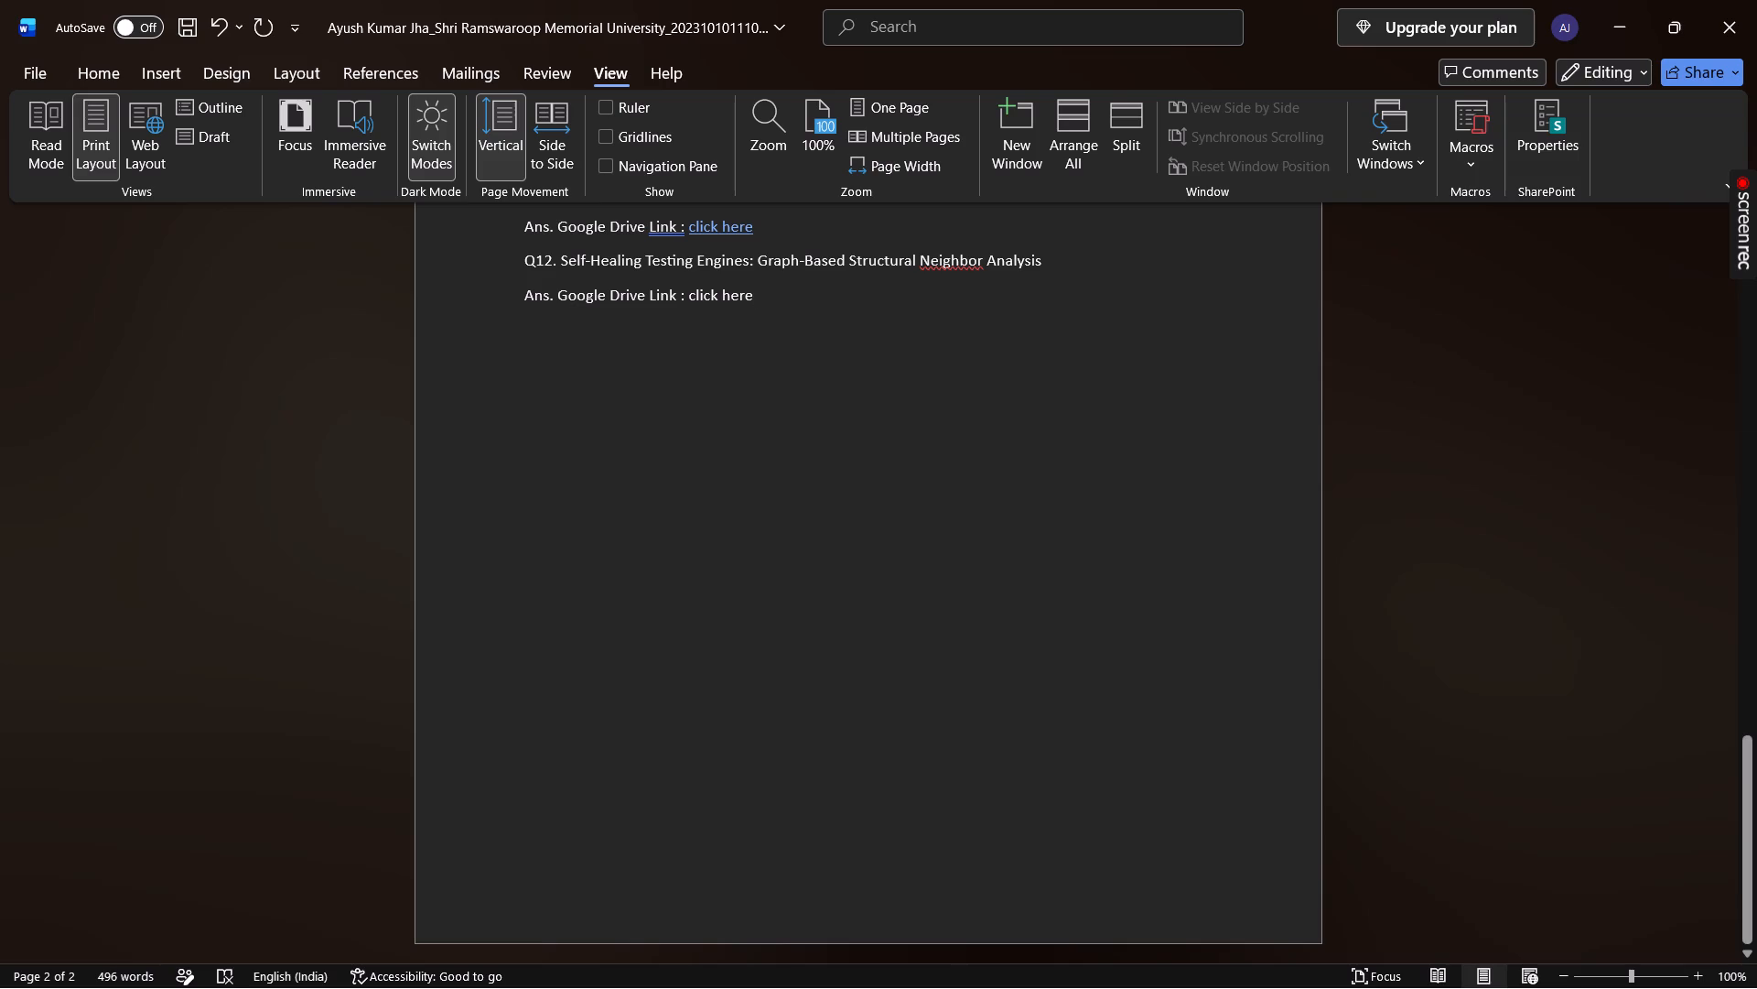
# Hyperlink "click here" in the Q12 answer in Word to the frugal12 folder, using its link copied from Google Drive.
pyautogui.moveTo(687, 302); pyautogui.dragTo(749, 293)
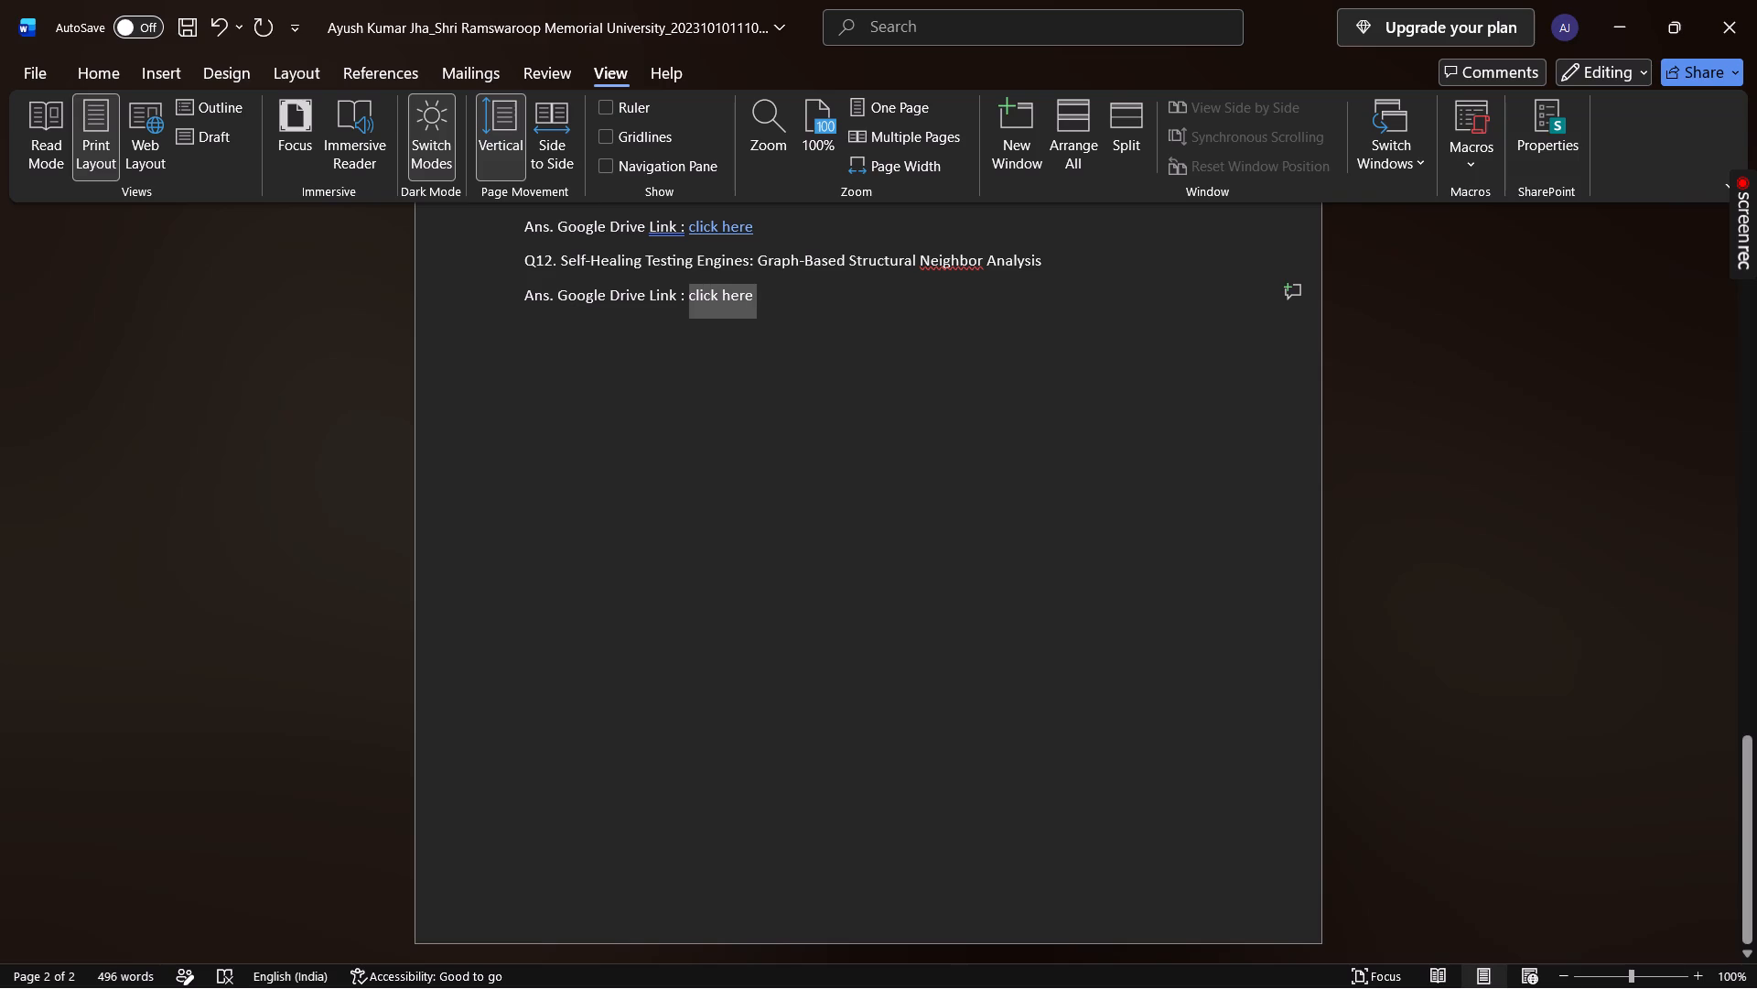
pyautogui.moveTo(749, 293); pyautogui.dragTo(750, 293)
pyautogui.rightClick(722, 300)
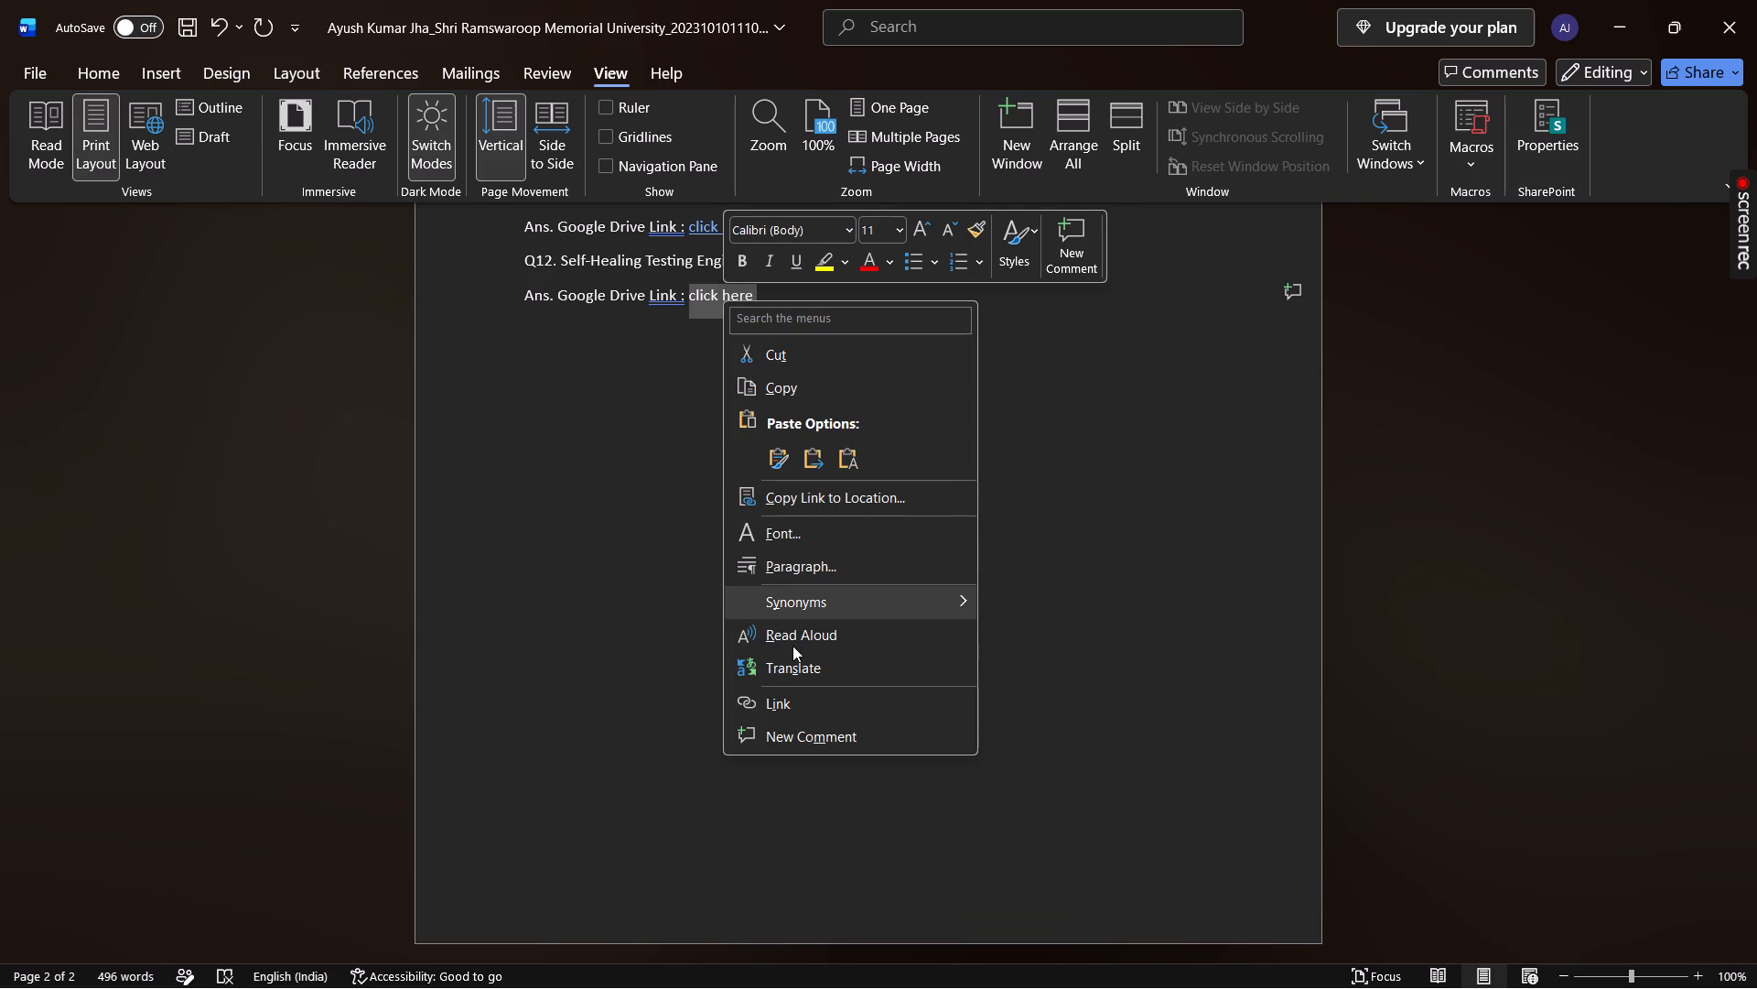
pyautogui.click(790, 689)
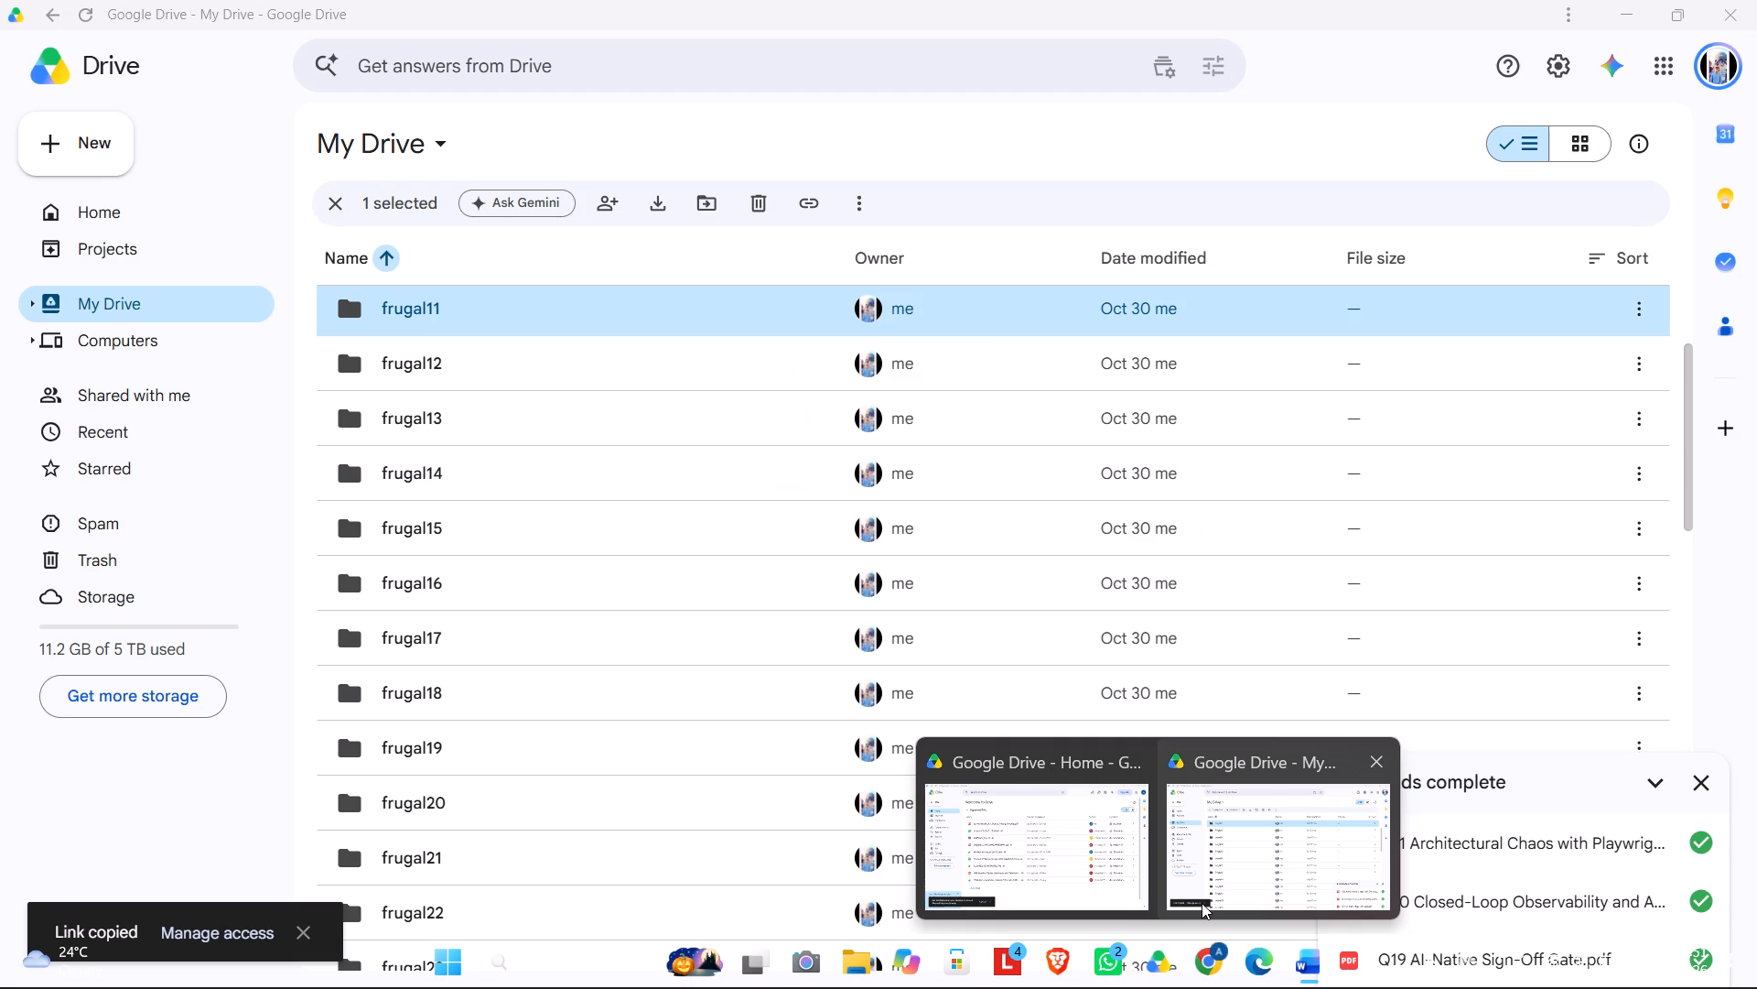
pyautogui.click(1202, 903)
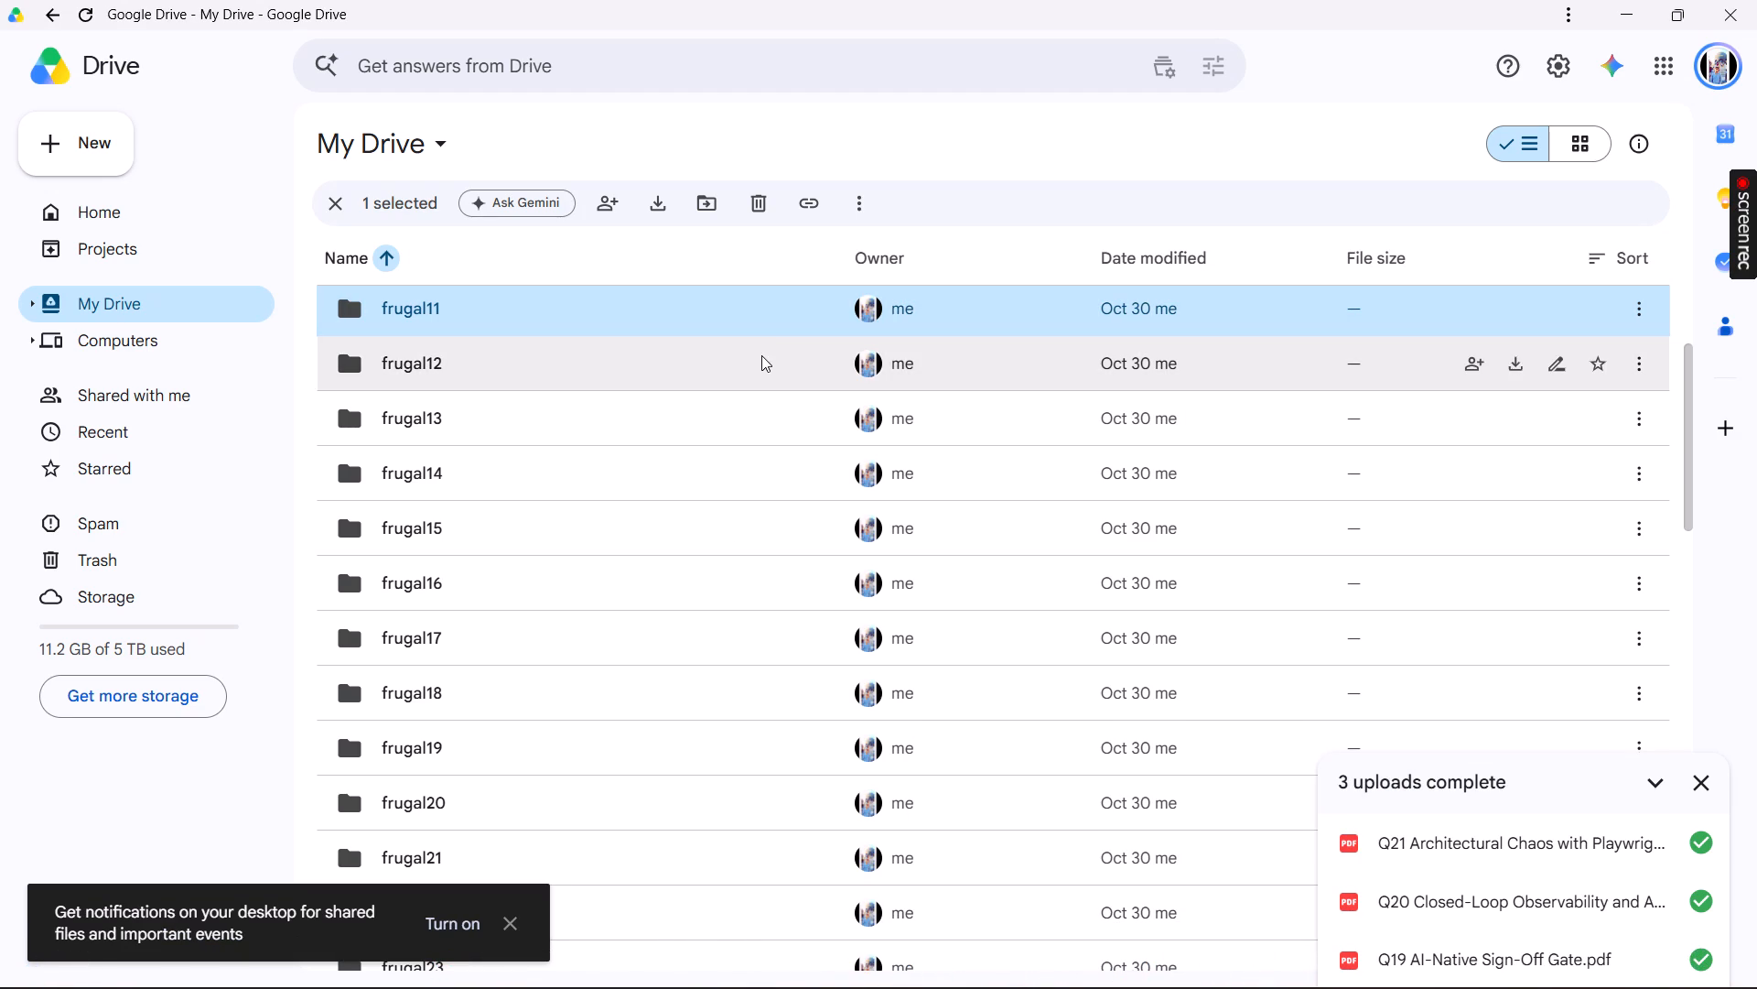
pyautogui.click(1396, 364)
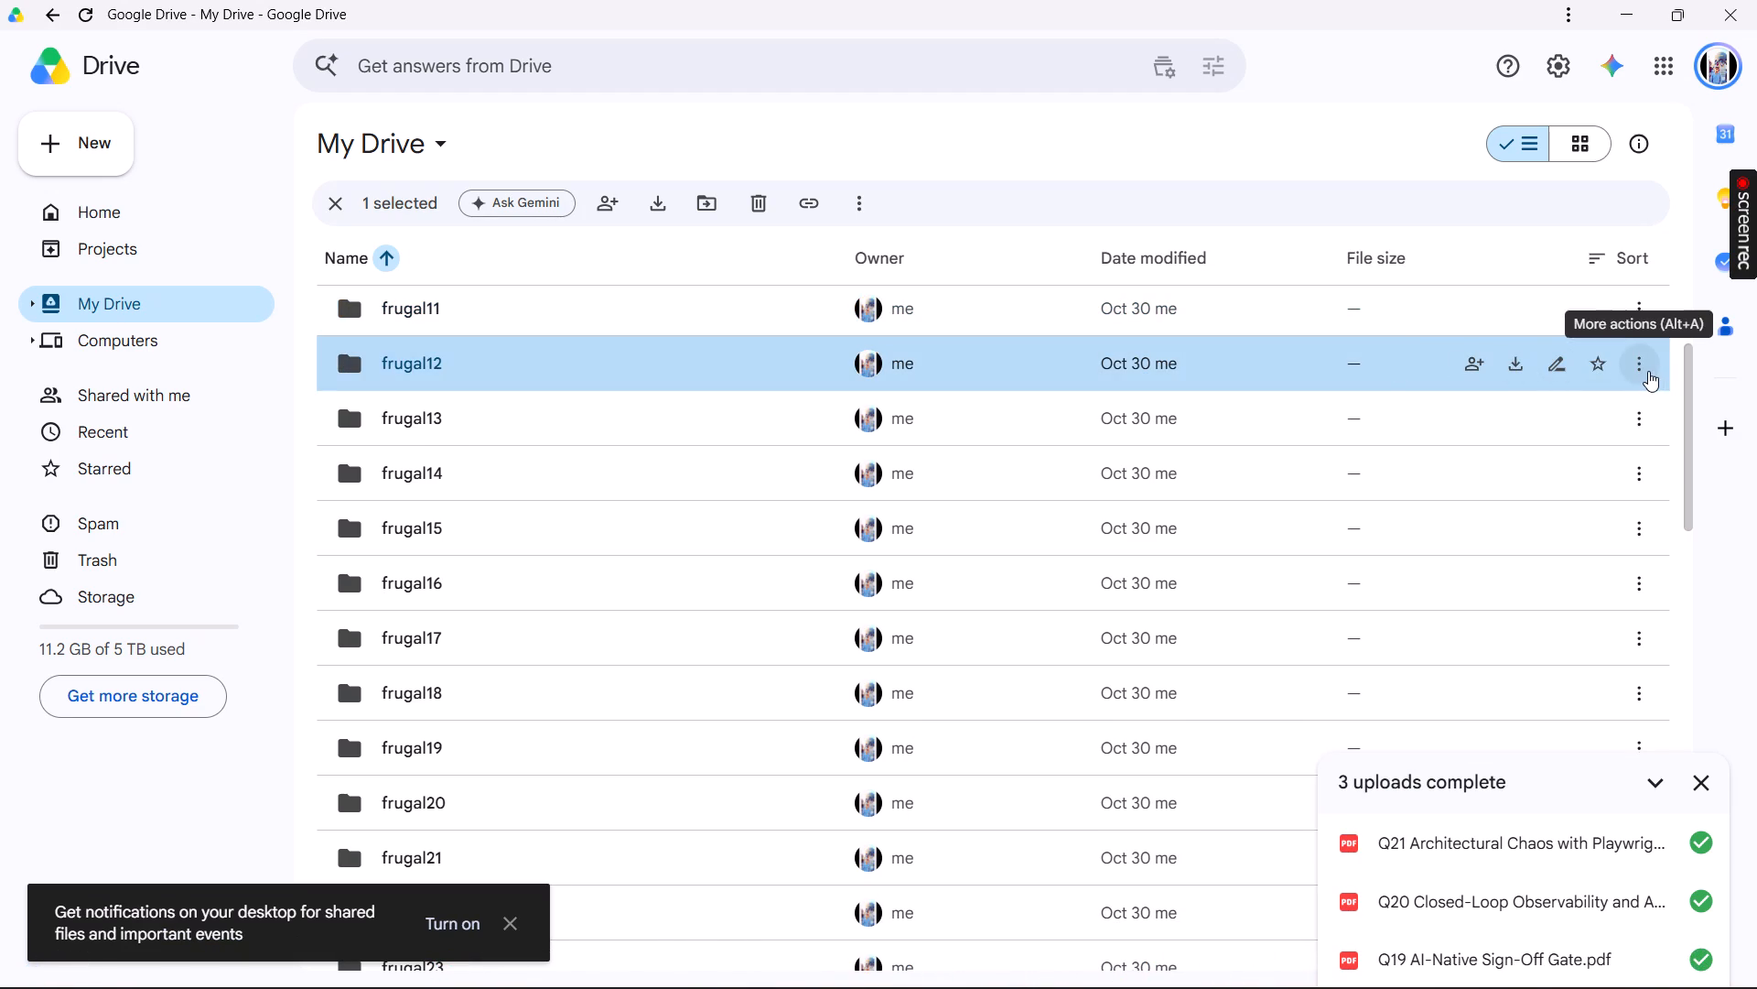
pyautogui.click(1648, 371)
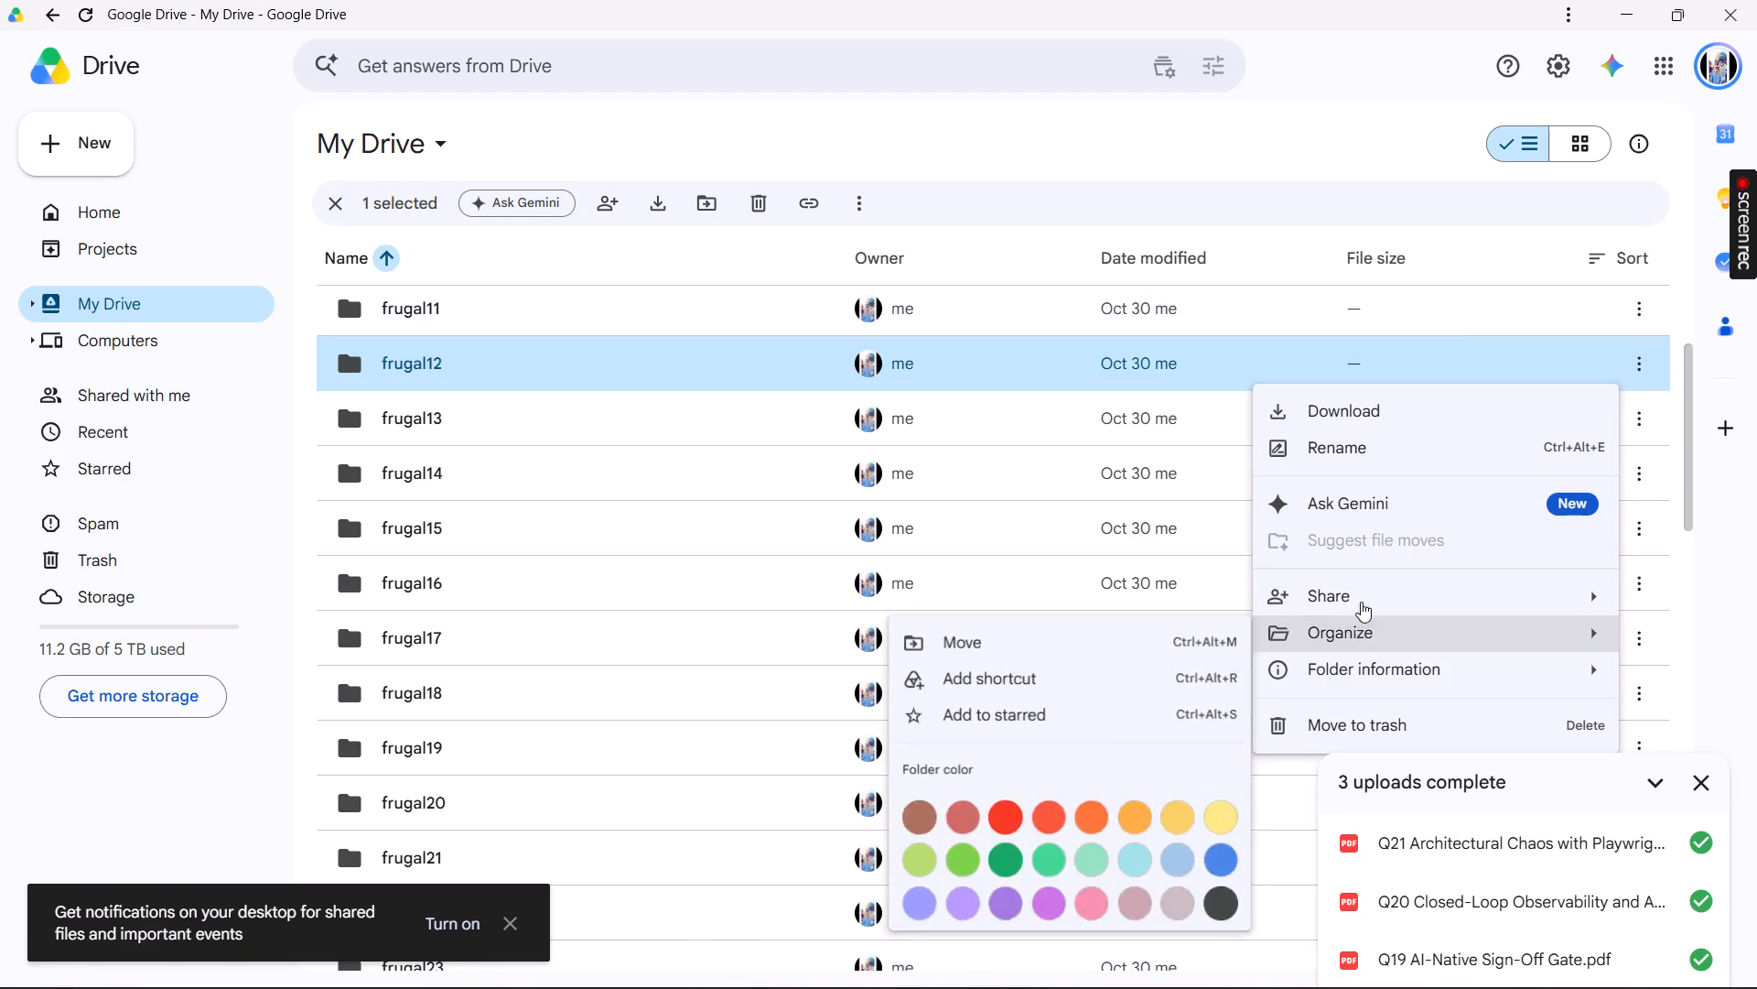
pyautogui.click(1191, 648)
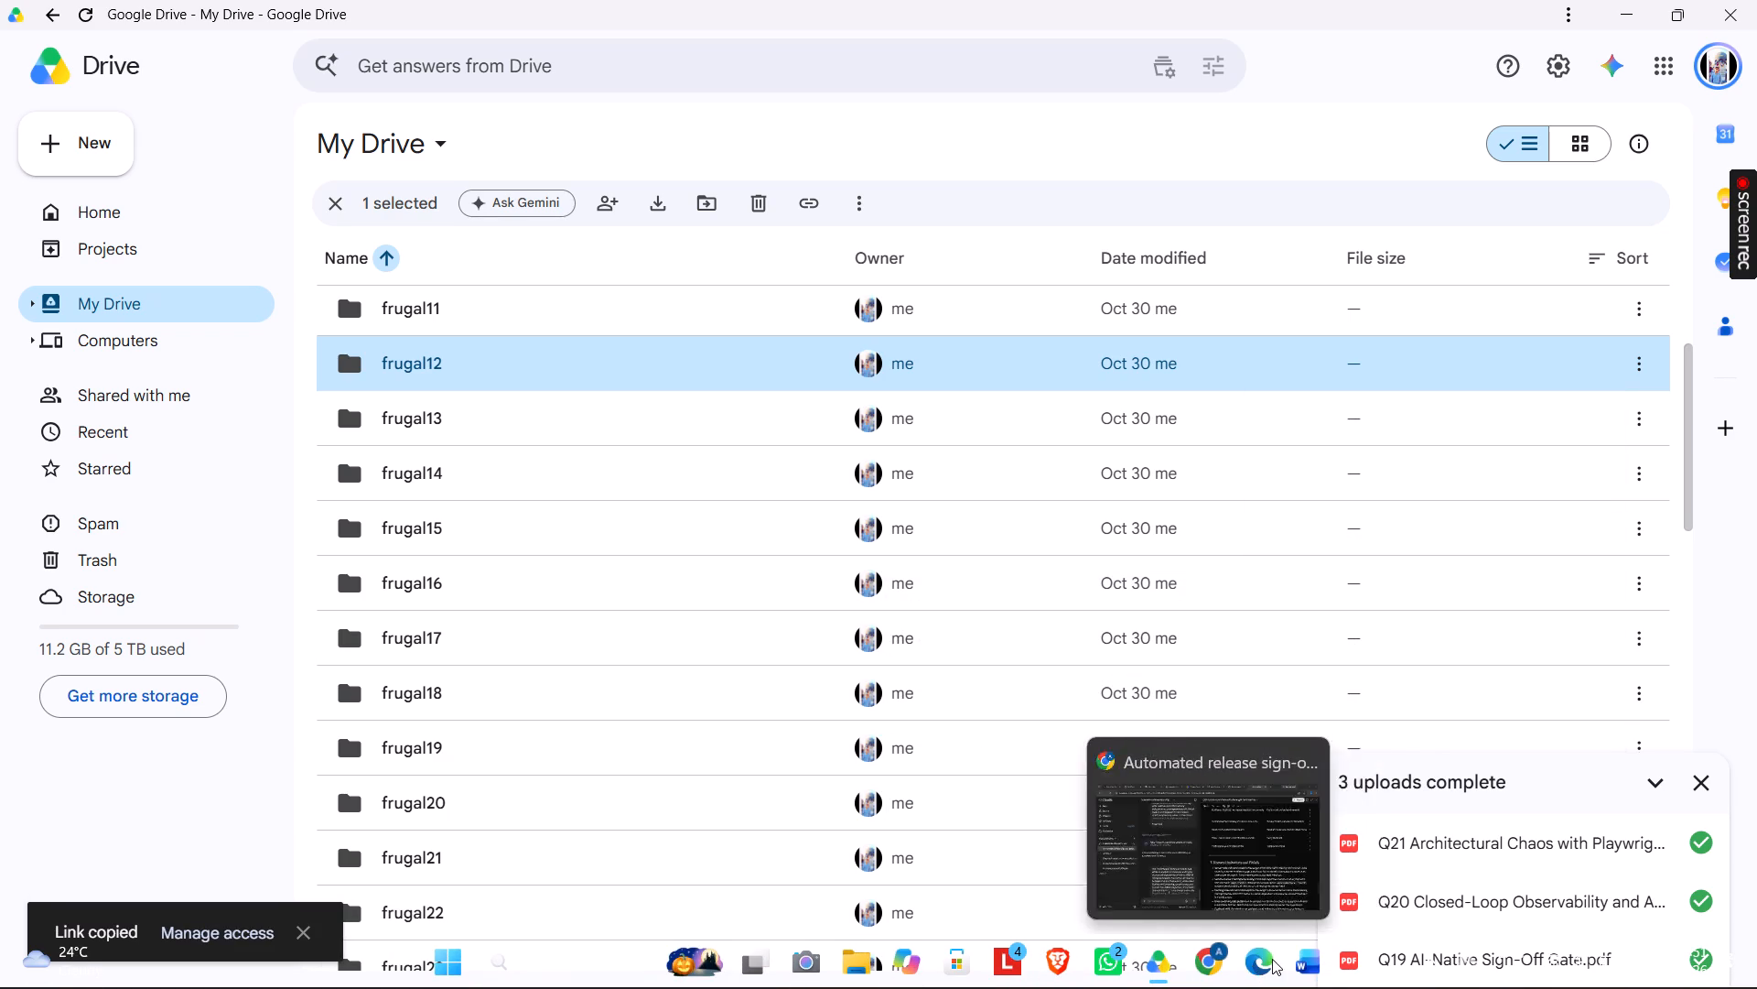
pyautogui.click(1302, 956)
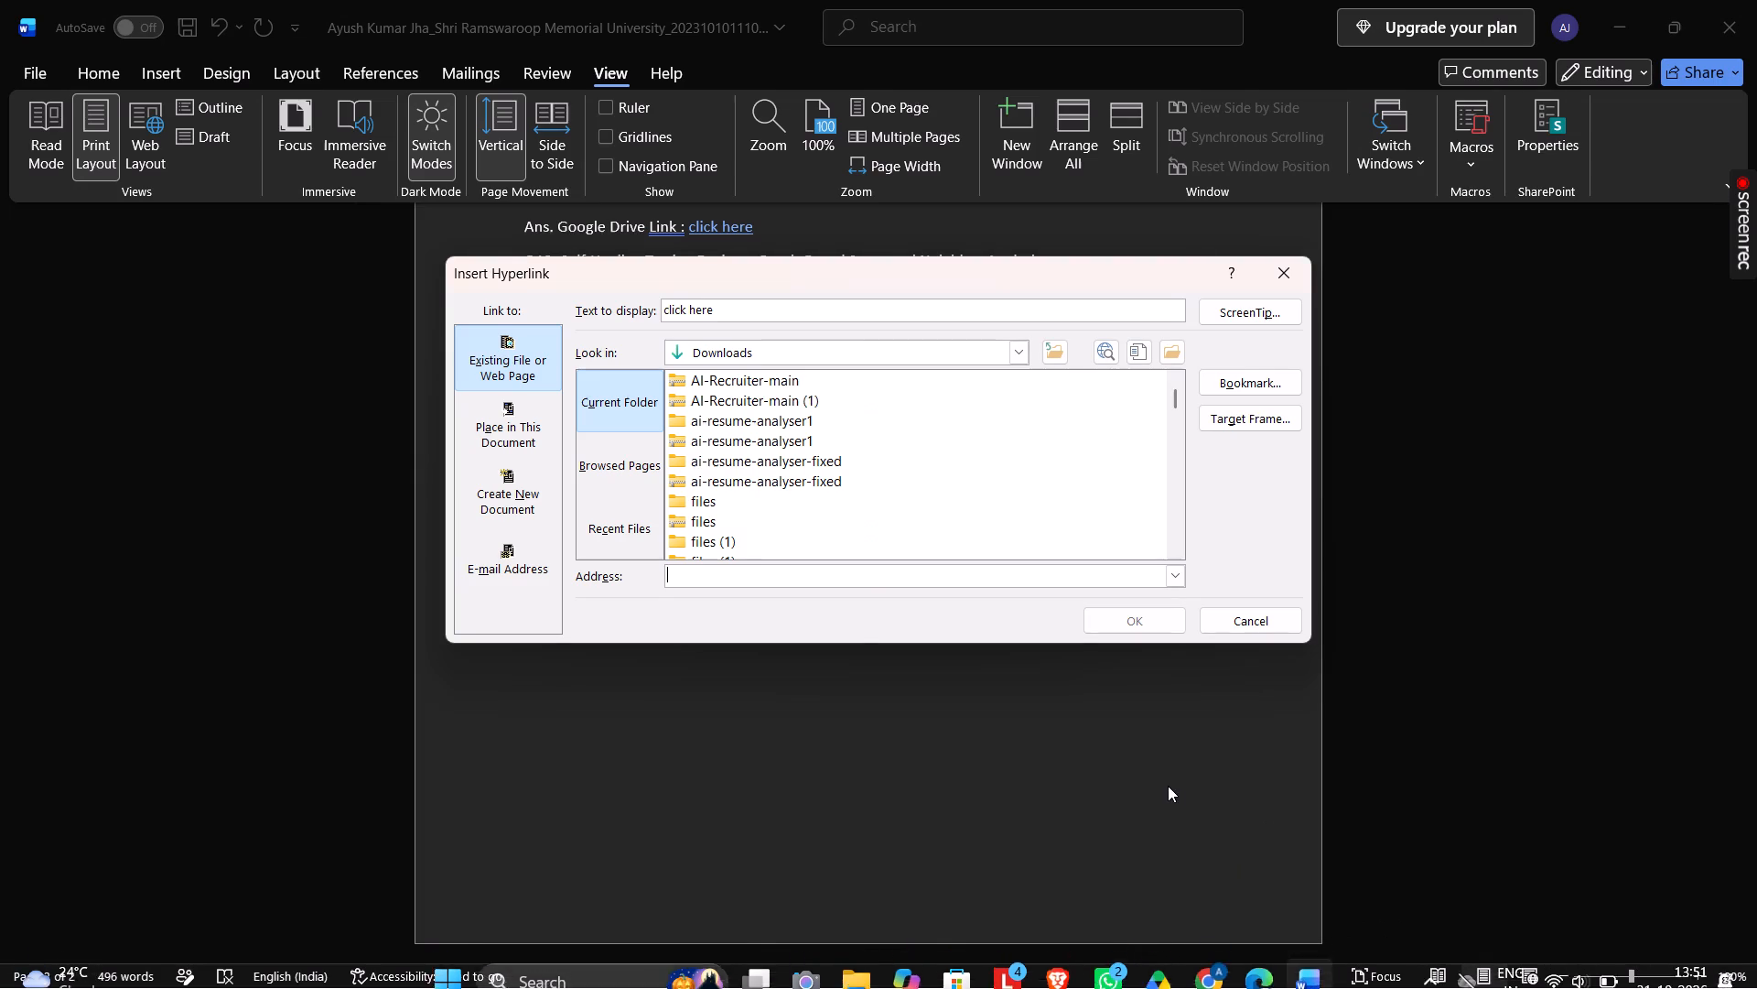
pyautogui.hotkey('ctrl', 'v')
pyautogui.press('Return')
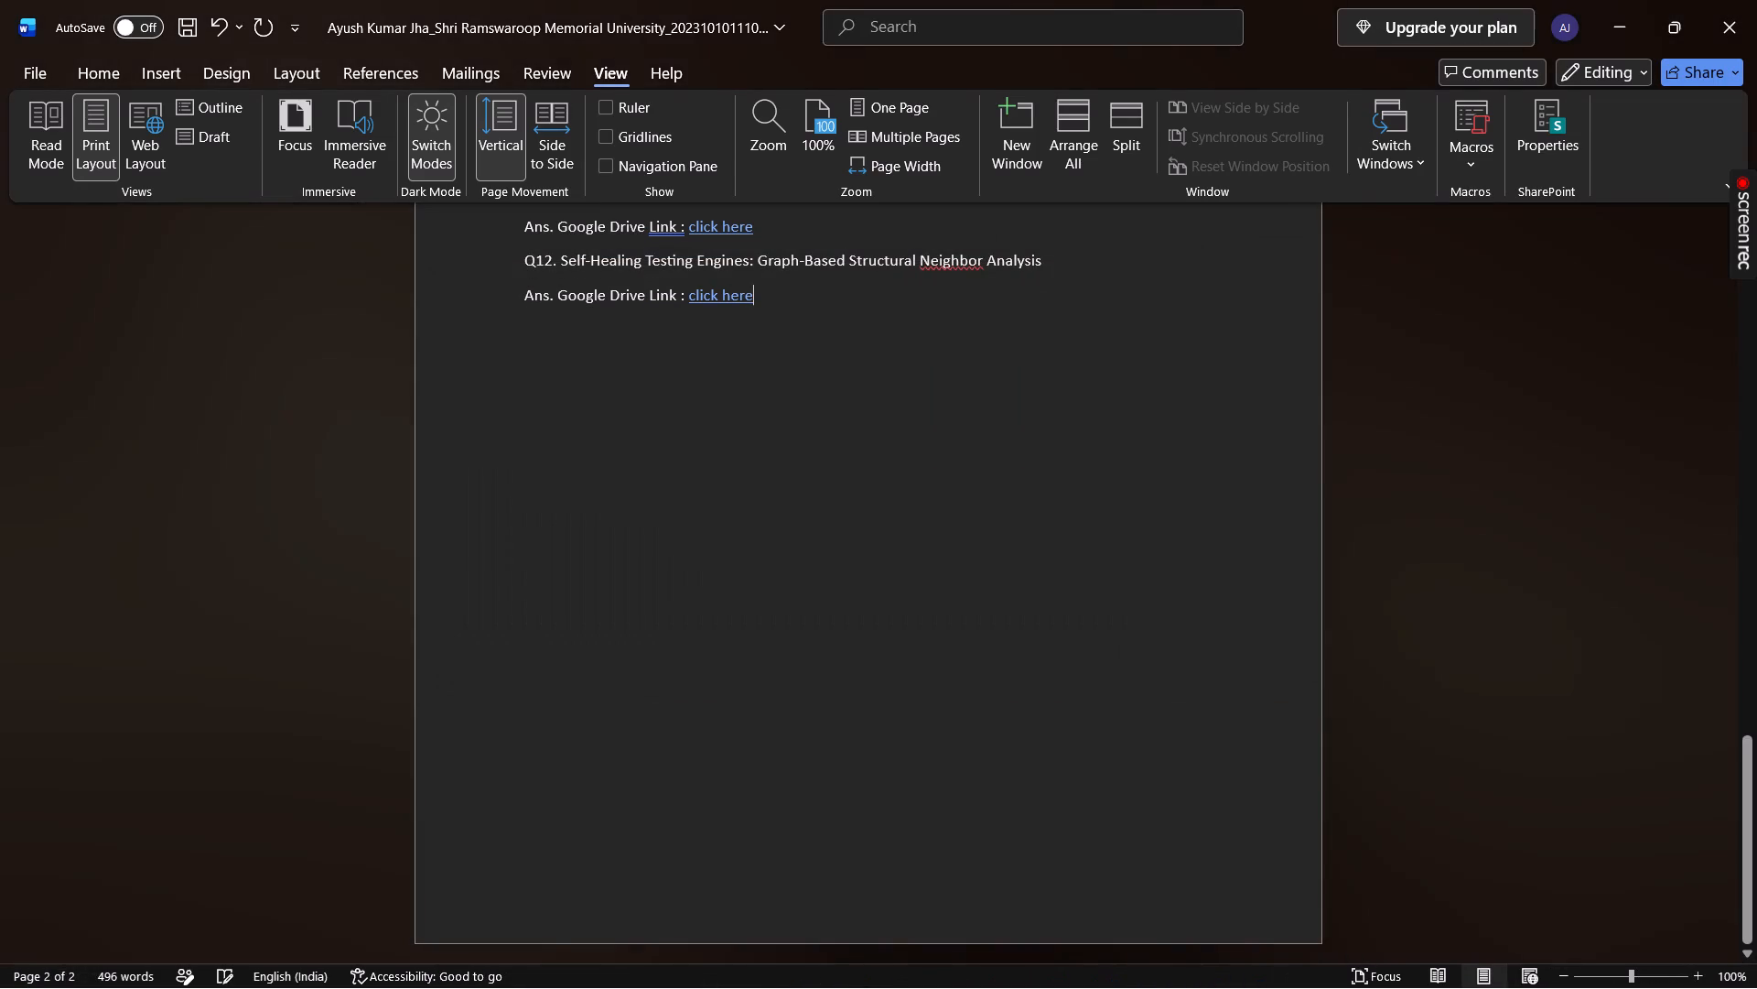
# Copy the heading "Q13. Model Context Protocol (MCP) Sandboxing: Zero-Trust Schema Configurations" from the PDF in Edge into Word below the Q12 answer.
pyautogui.press('Return')
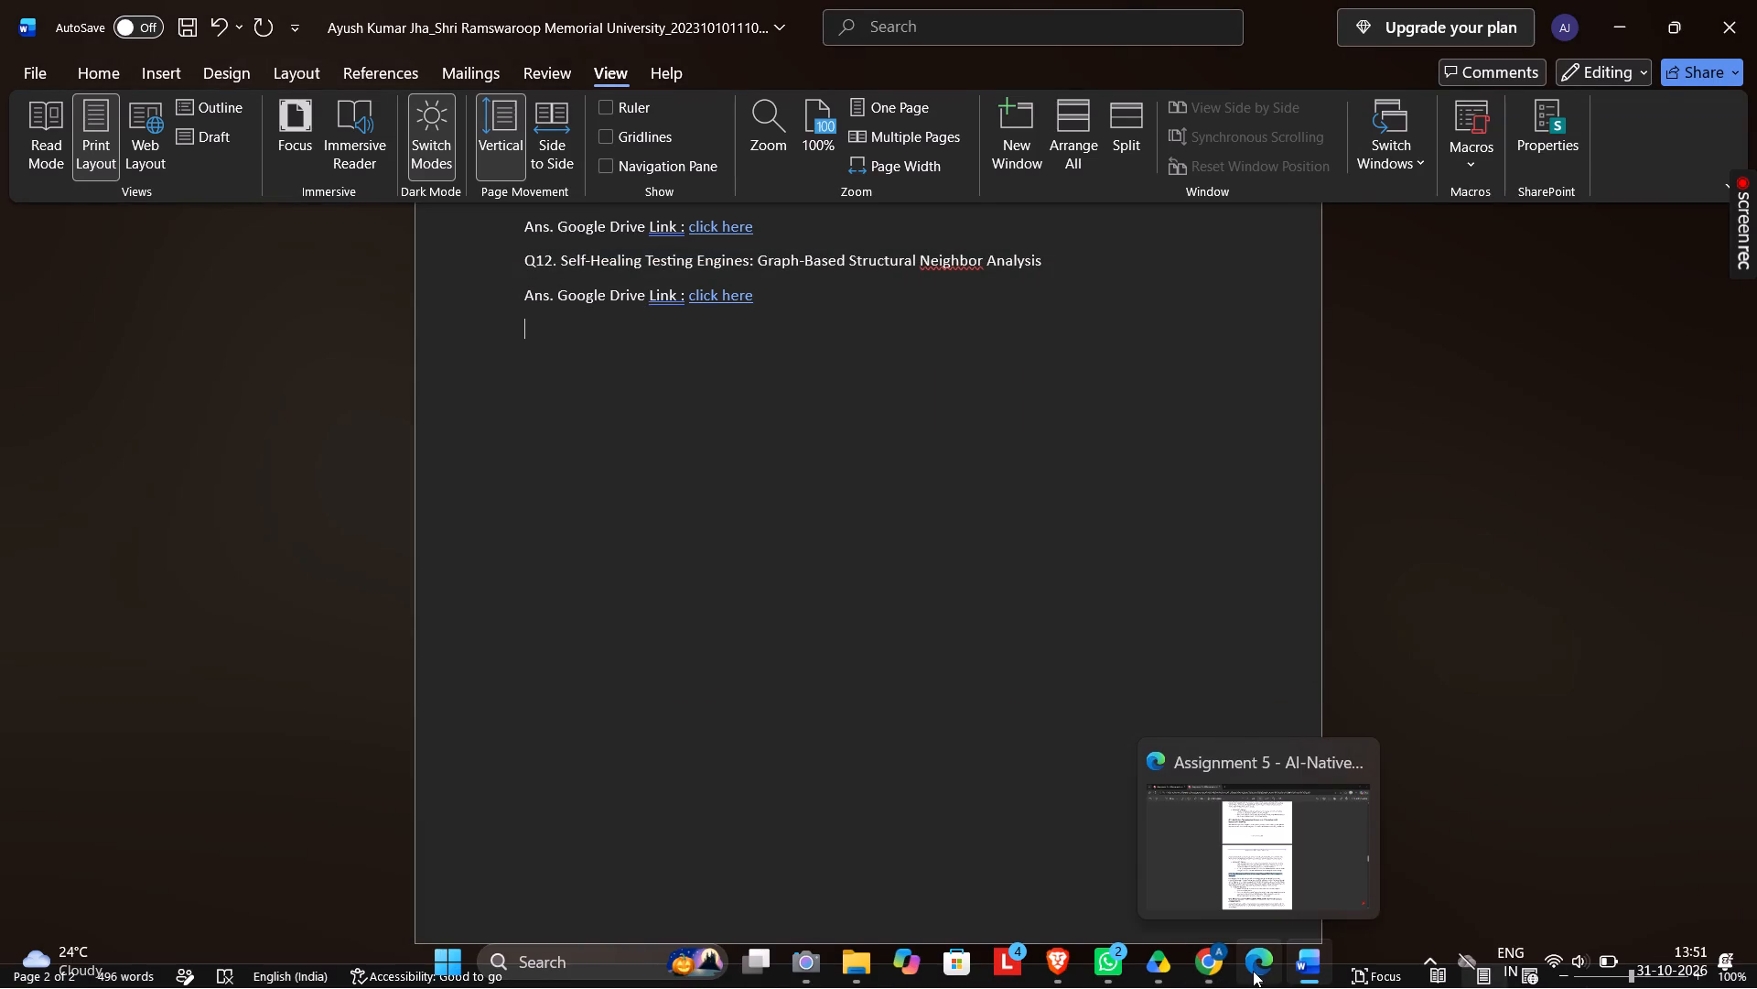
pyautogui.click(1239, 973)
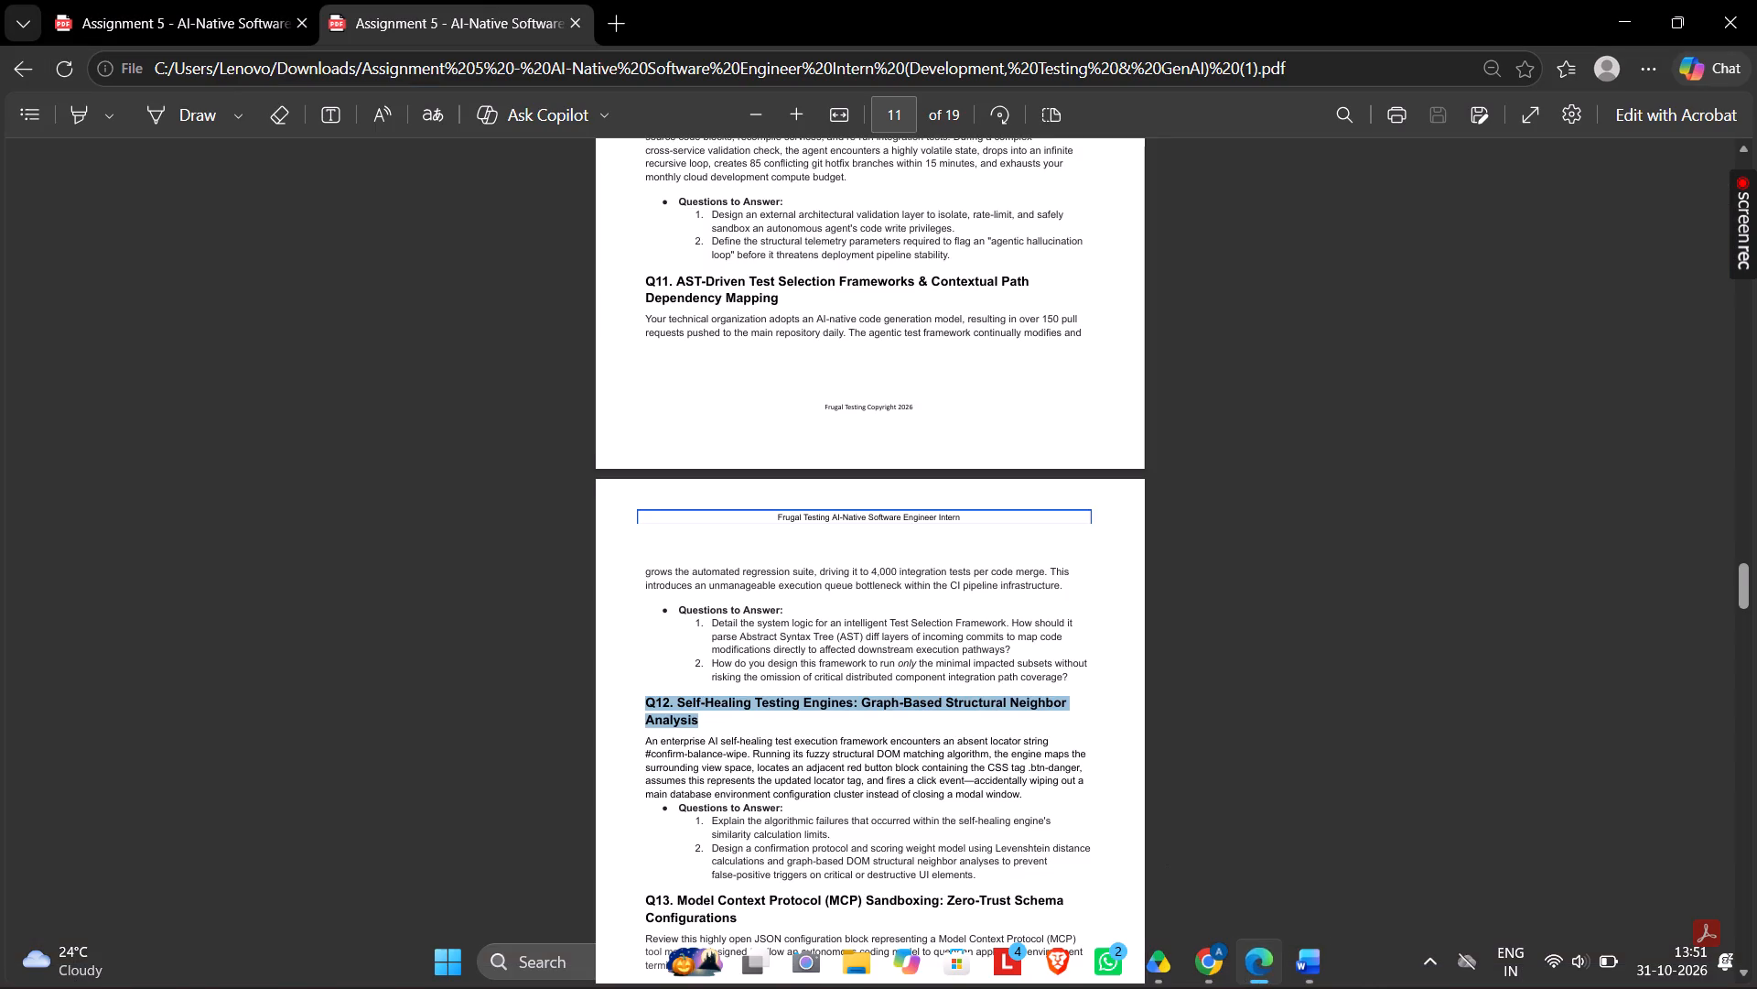
pyautogui.scroll(-3, 1028, 695)
pyautogui.press('x')
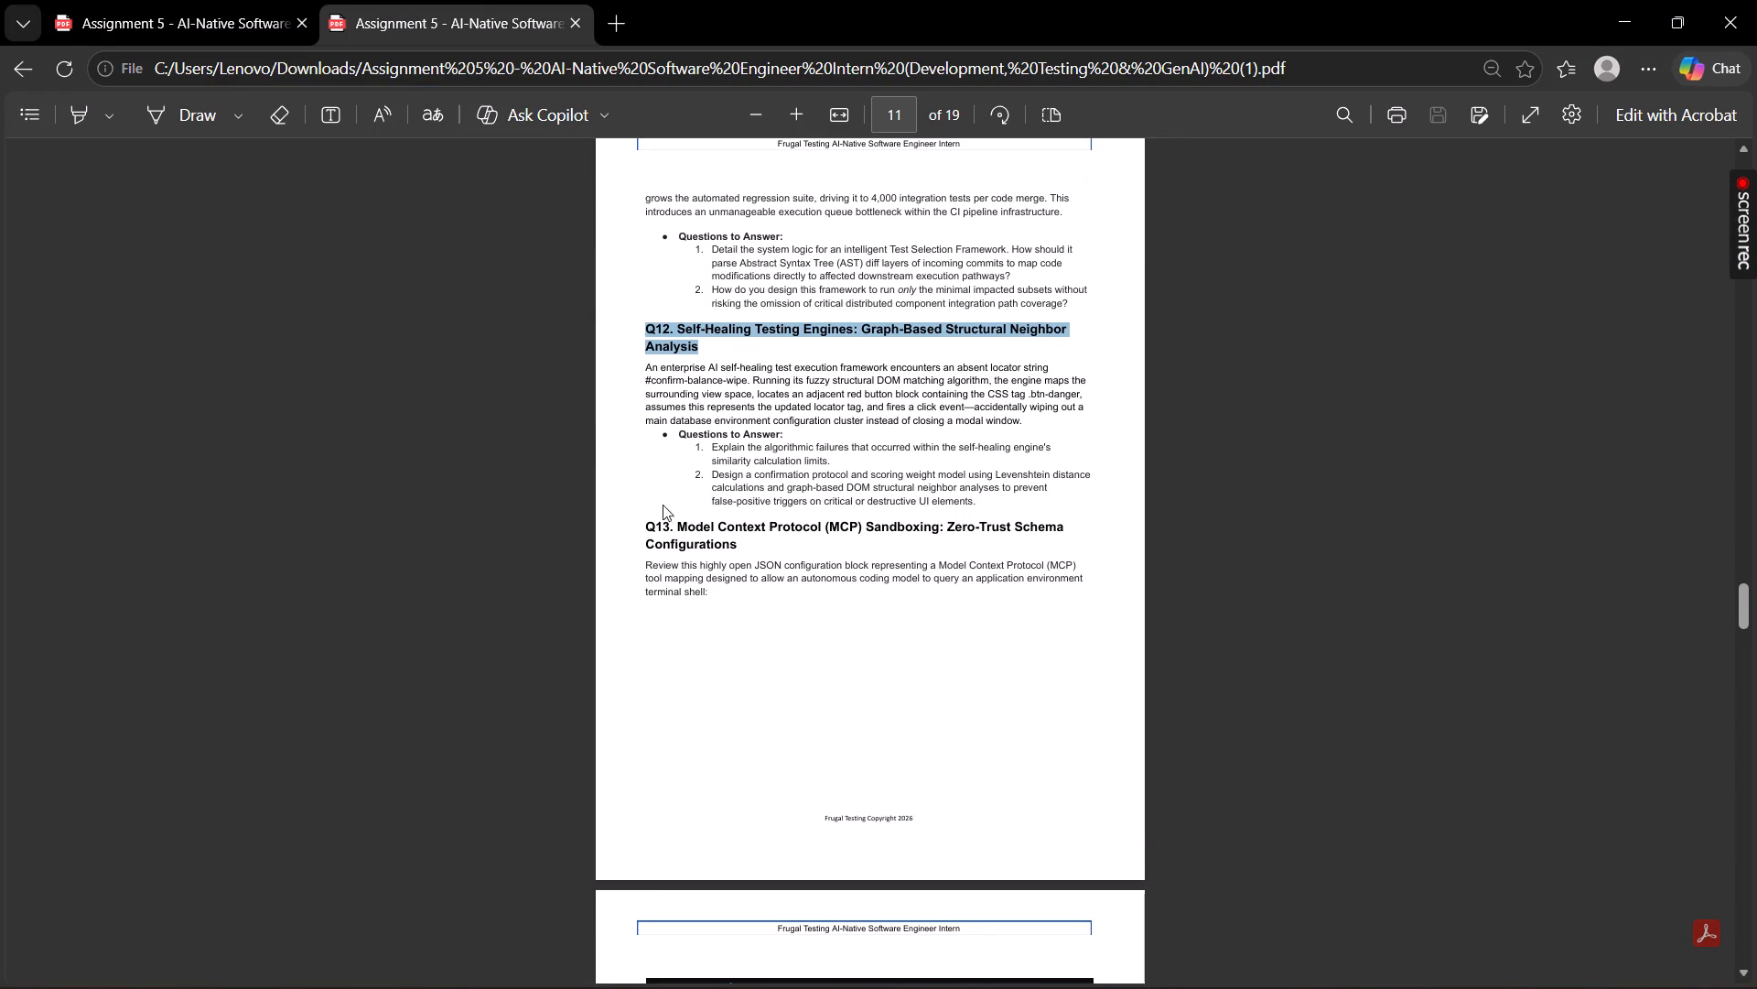
pyautogui.moveTo(641, 525); pyautogui.dragTo(769, 536)
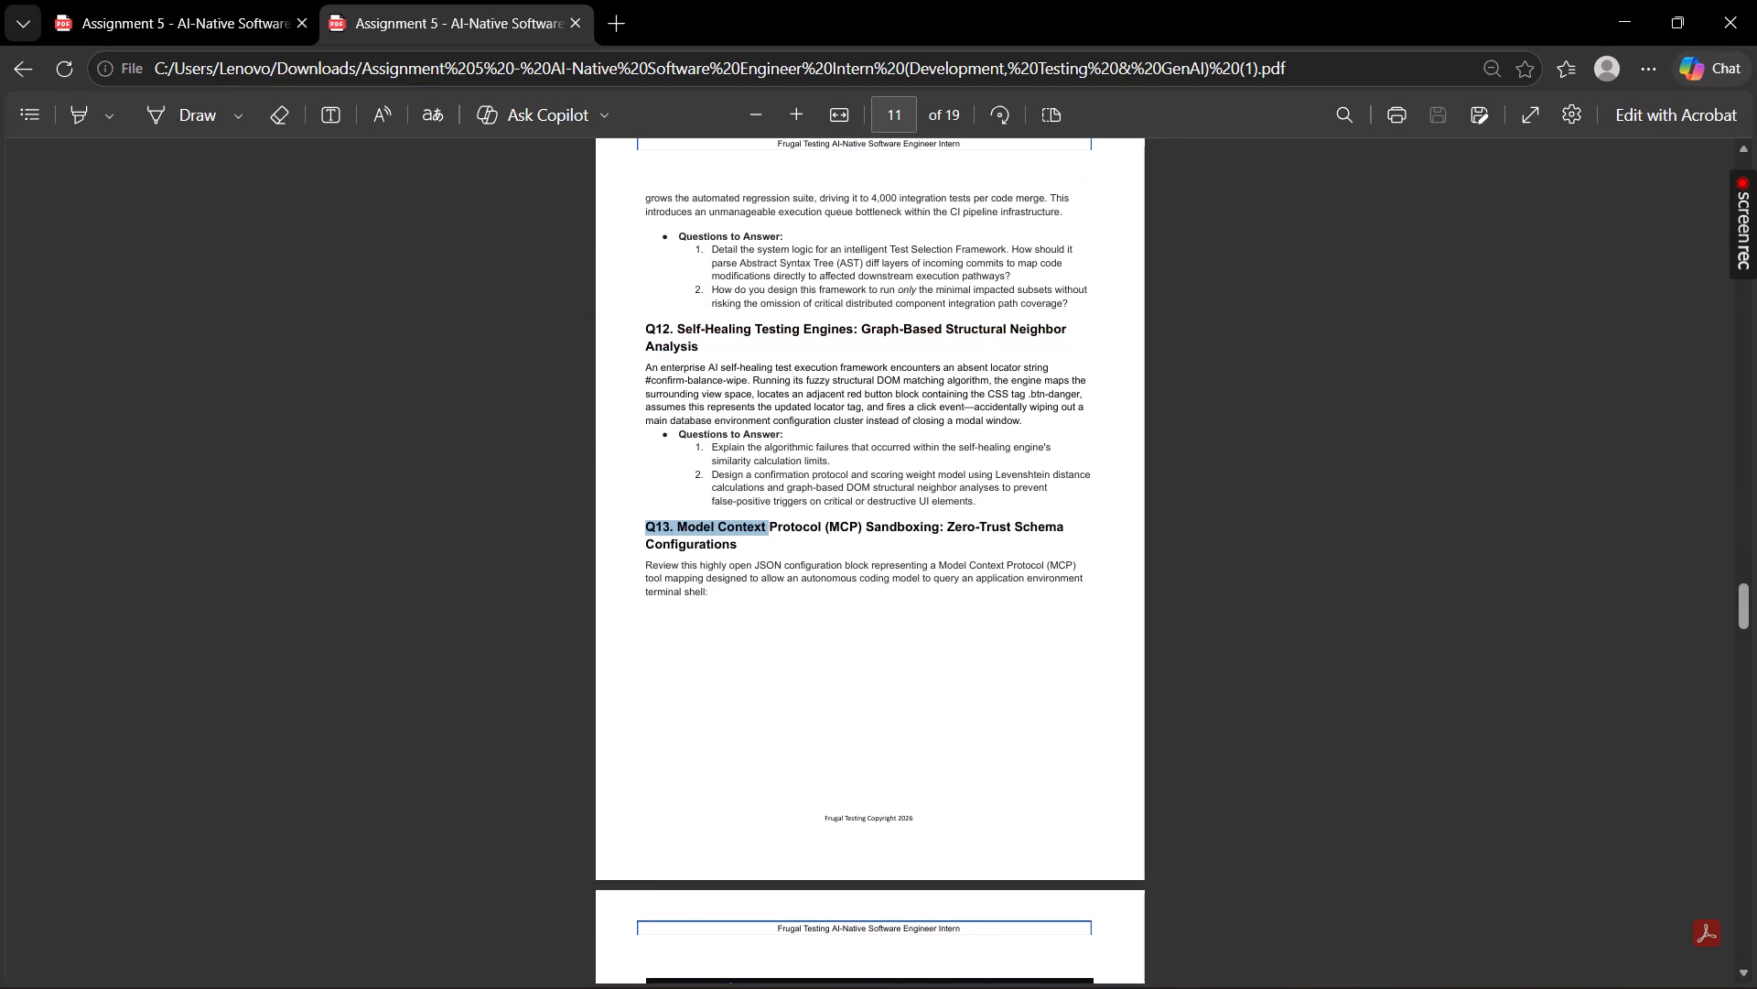
pyautogui.moveTo(769, 536); pyautogui.dragTo(771, 545)
pyautogui.hotkey('ctrl', 'c')
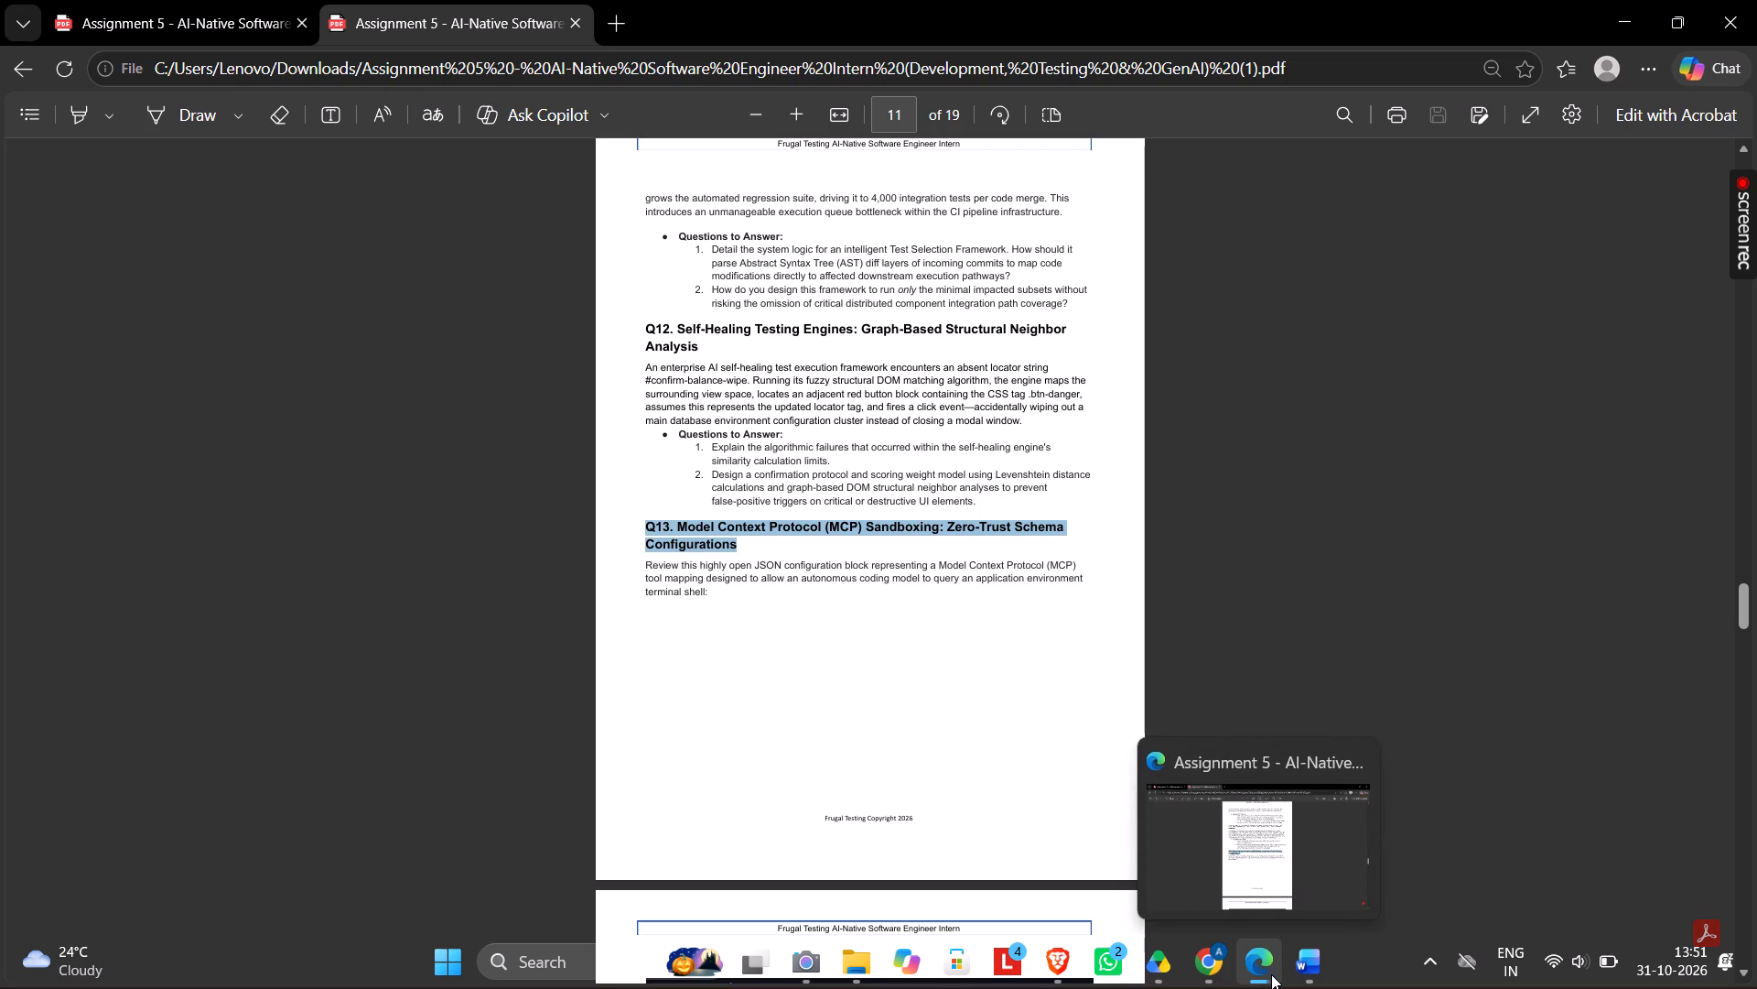
pyautogui.click(1306, 975)
pyautogui.hotkey('ctrl', 'v')
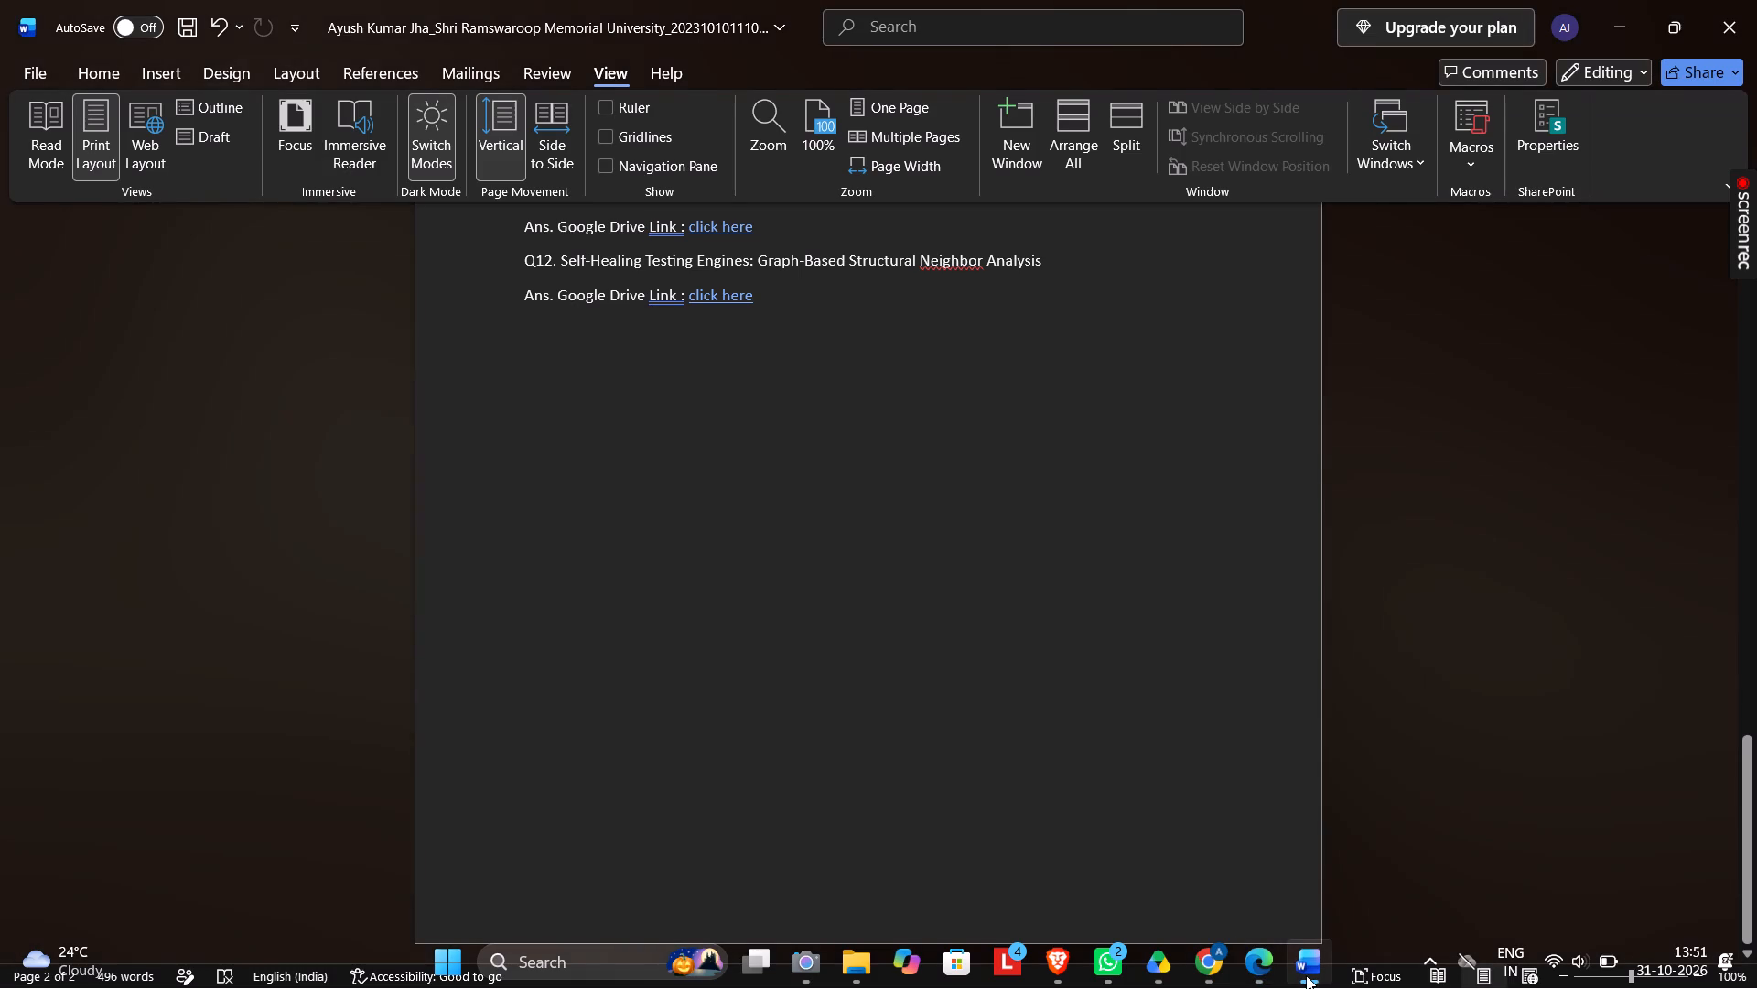
# Add the answer line "Ans. Google Drive link : click here" below the Q13 heading.
pyautogui.press('Return')
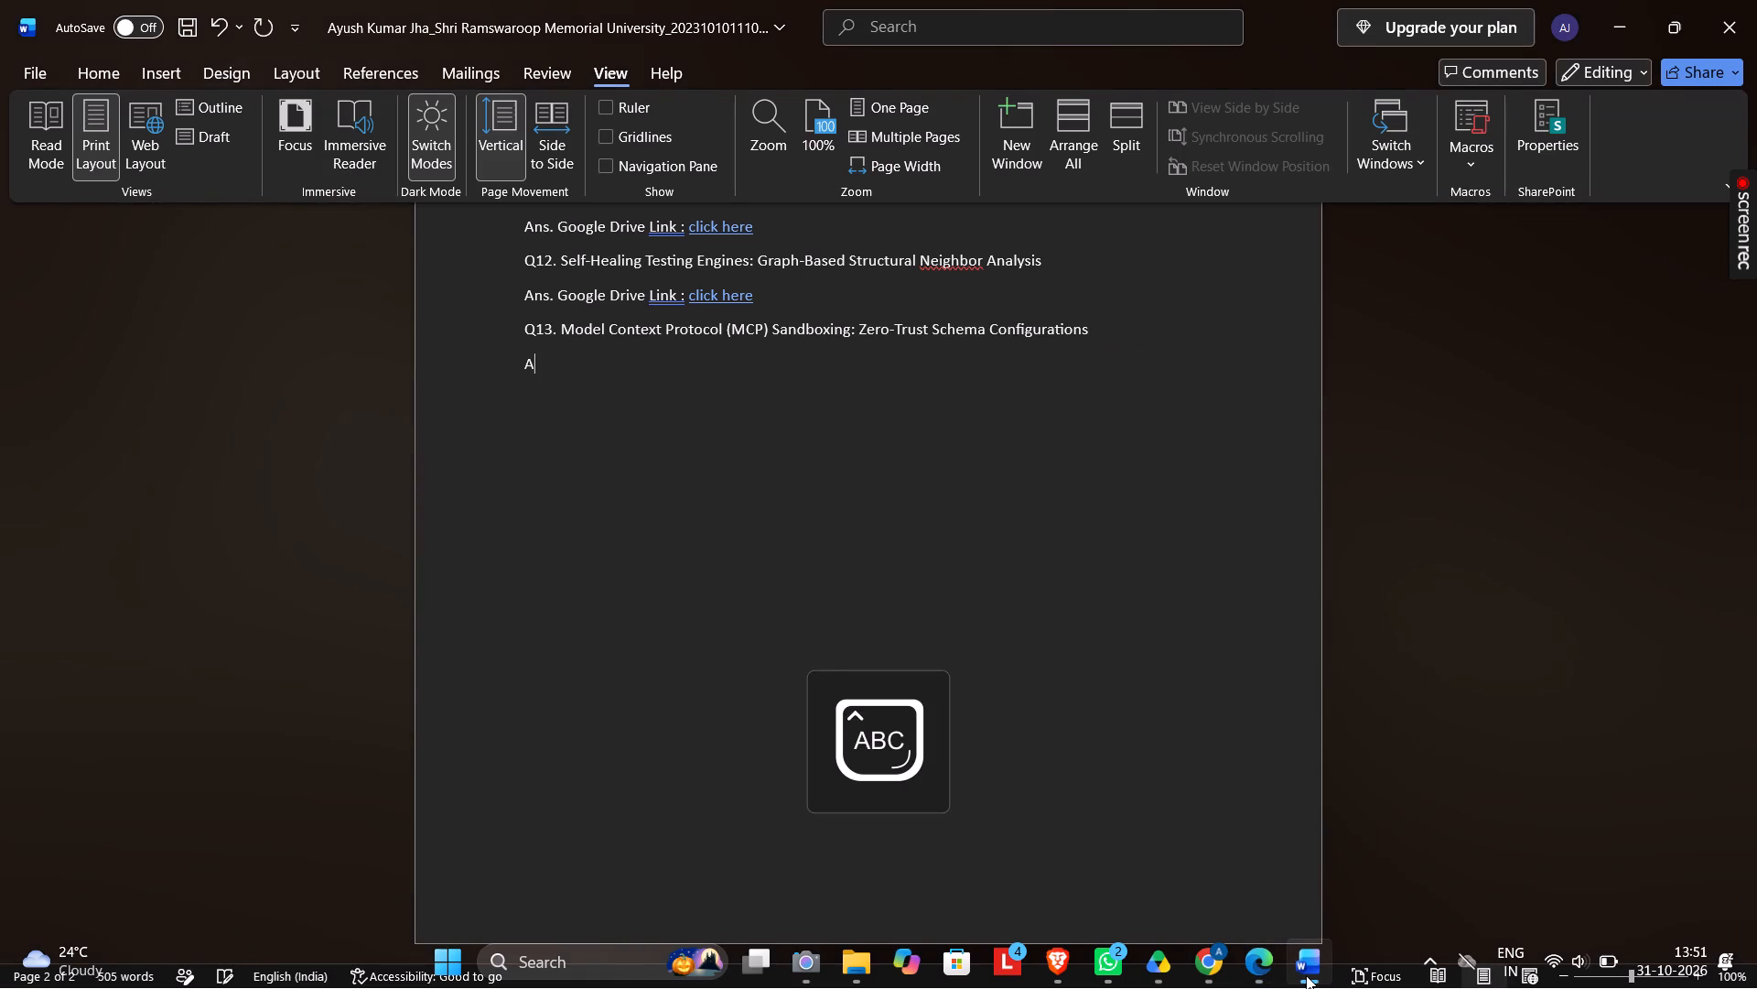
pyautogui.write('ns')
pyautogui.write('.')
pyautogui.press('space')
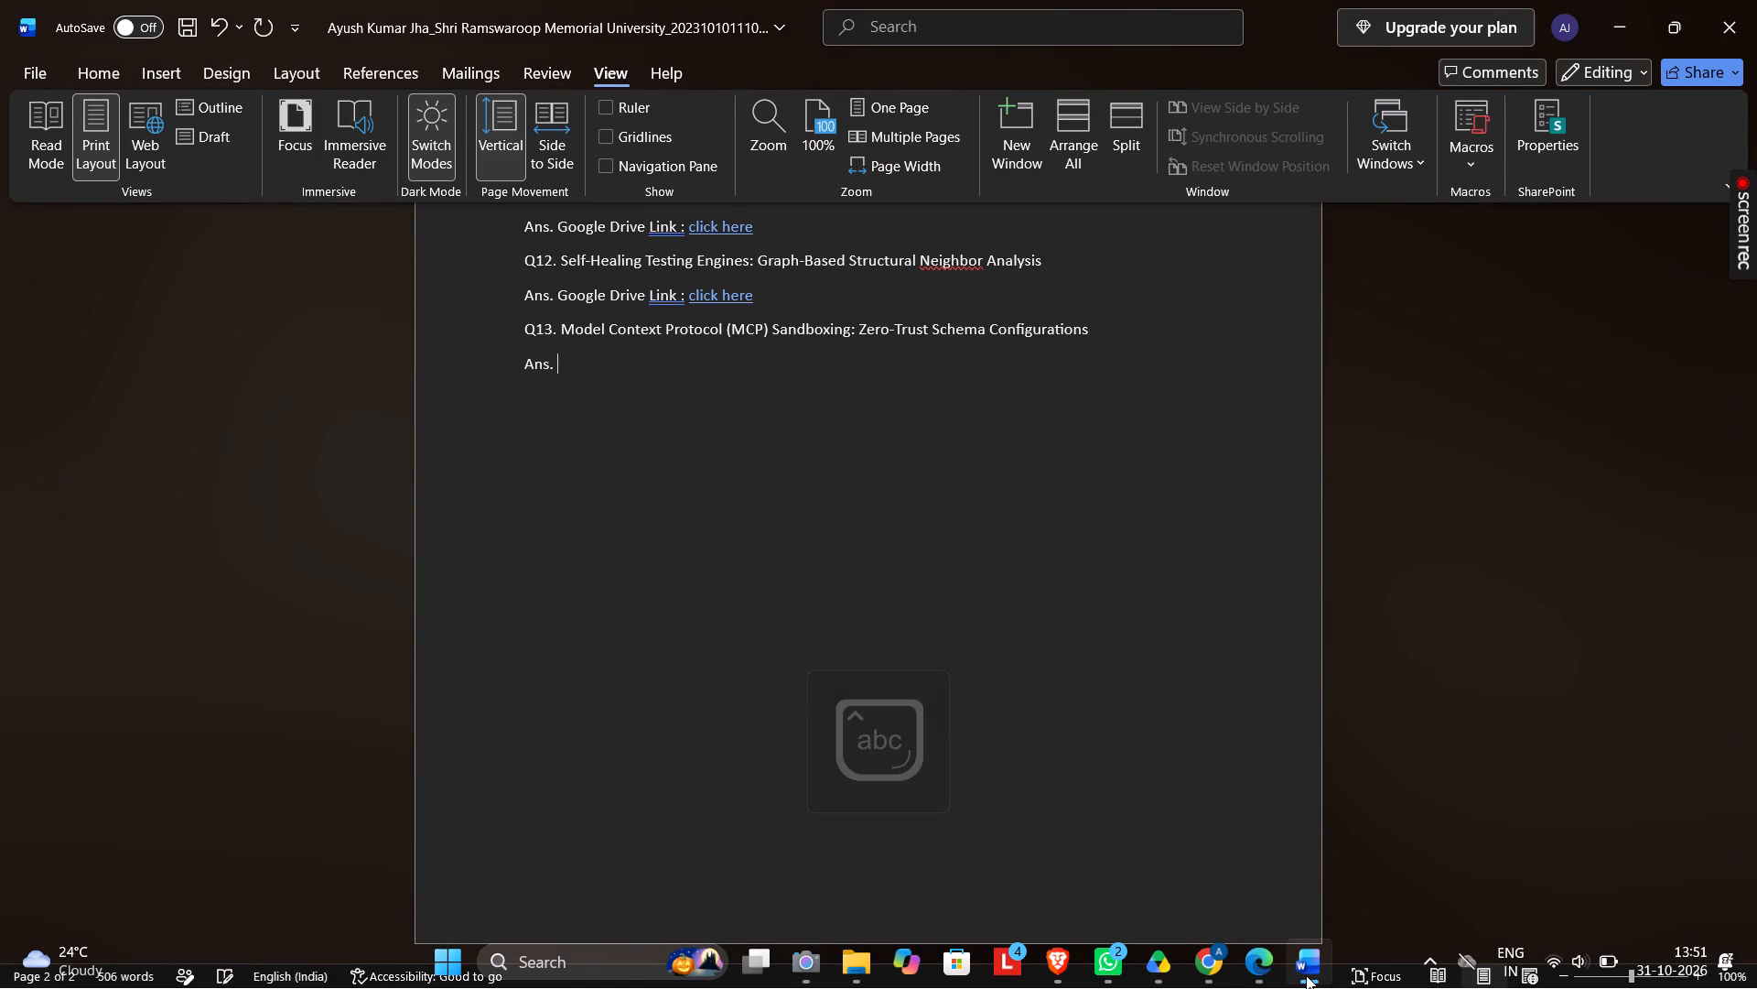
pyautogui.write('oogle')
pyautogui.press('space')
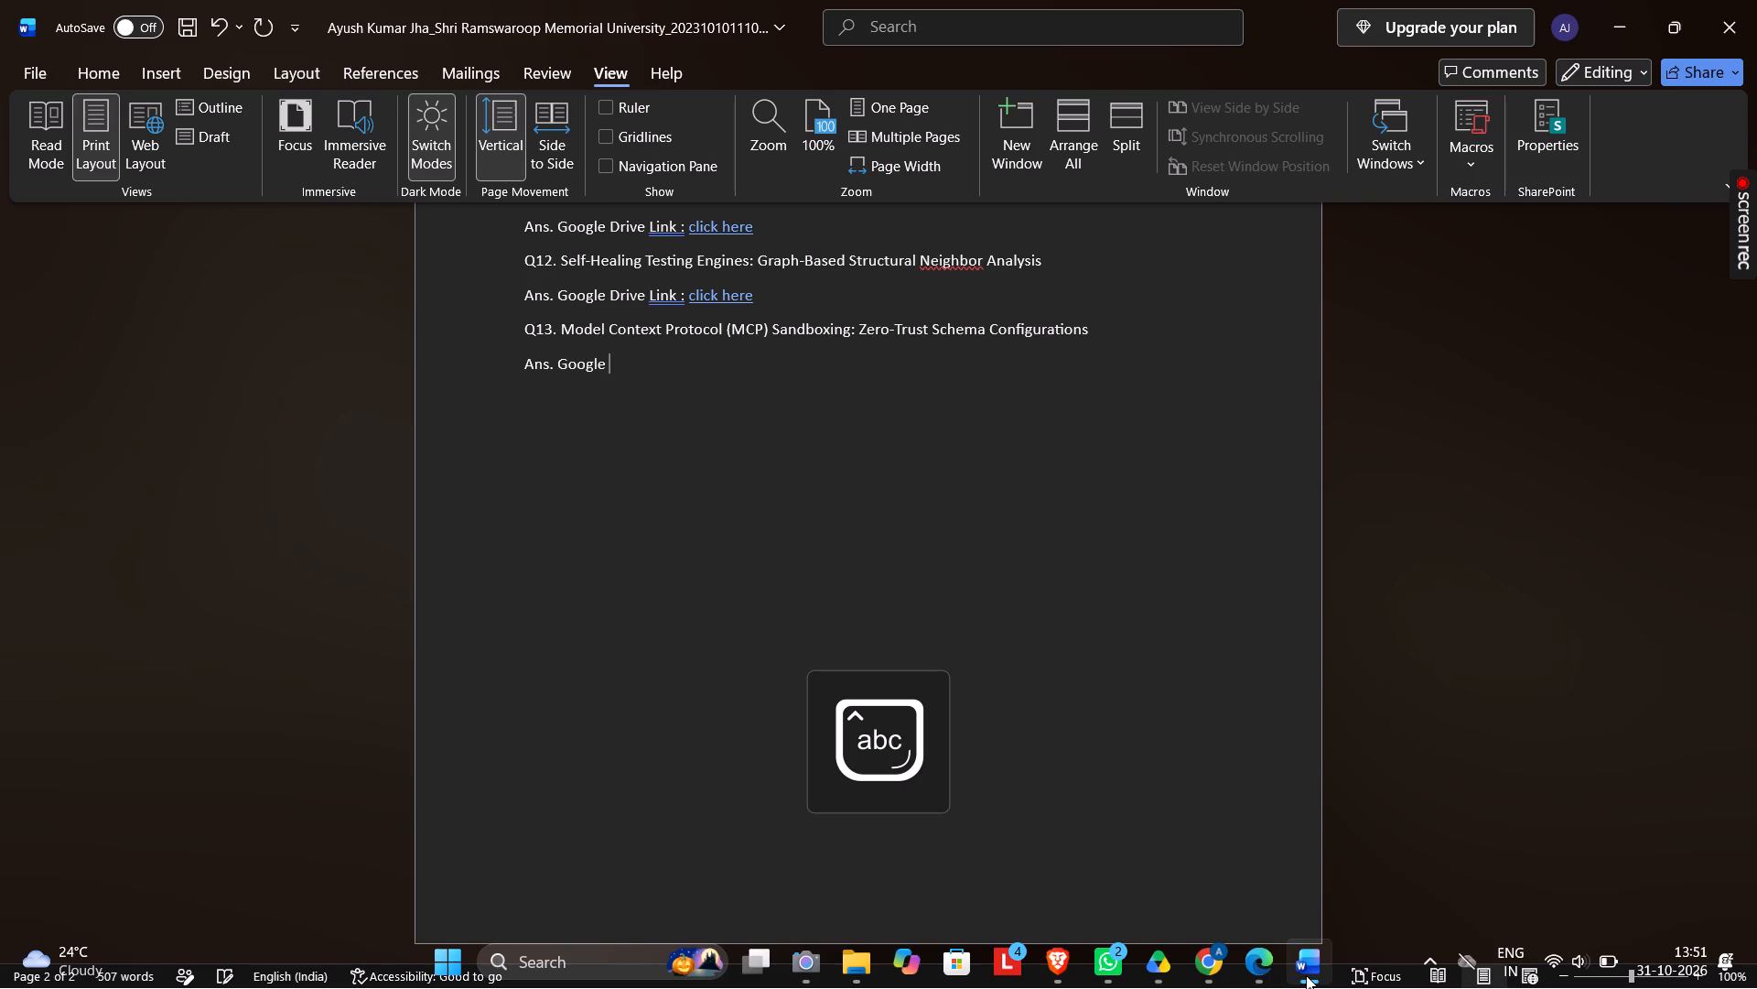
pyautogui.press('i')
pyautogui.press('BackSpace')
pyautogui.press('n')
pyautogui.press('BackSpace')
pyautogui.press('BackSpace')
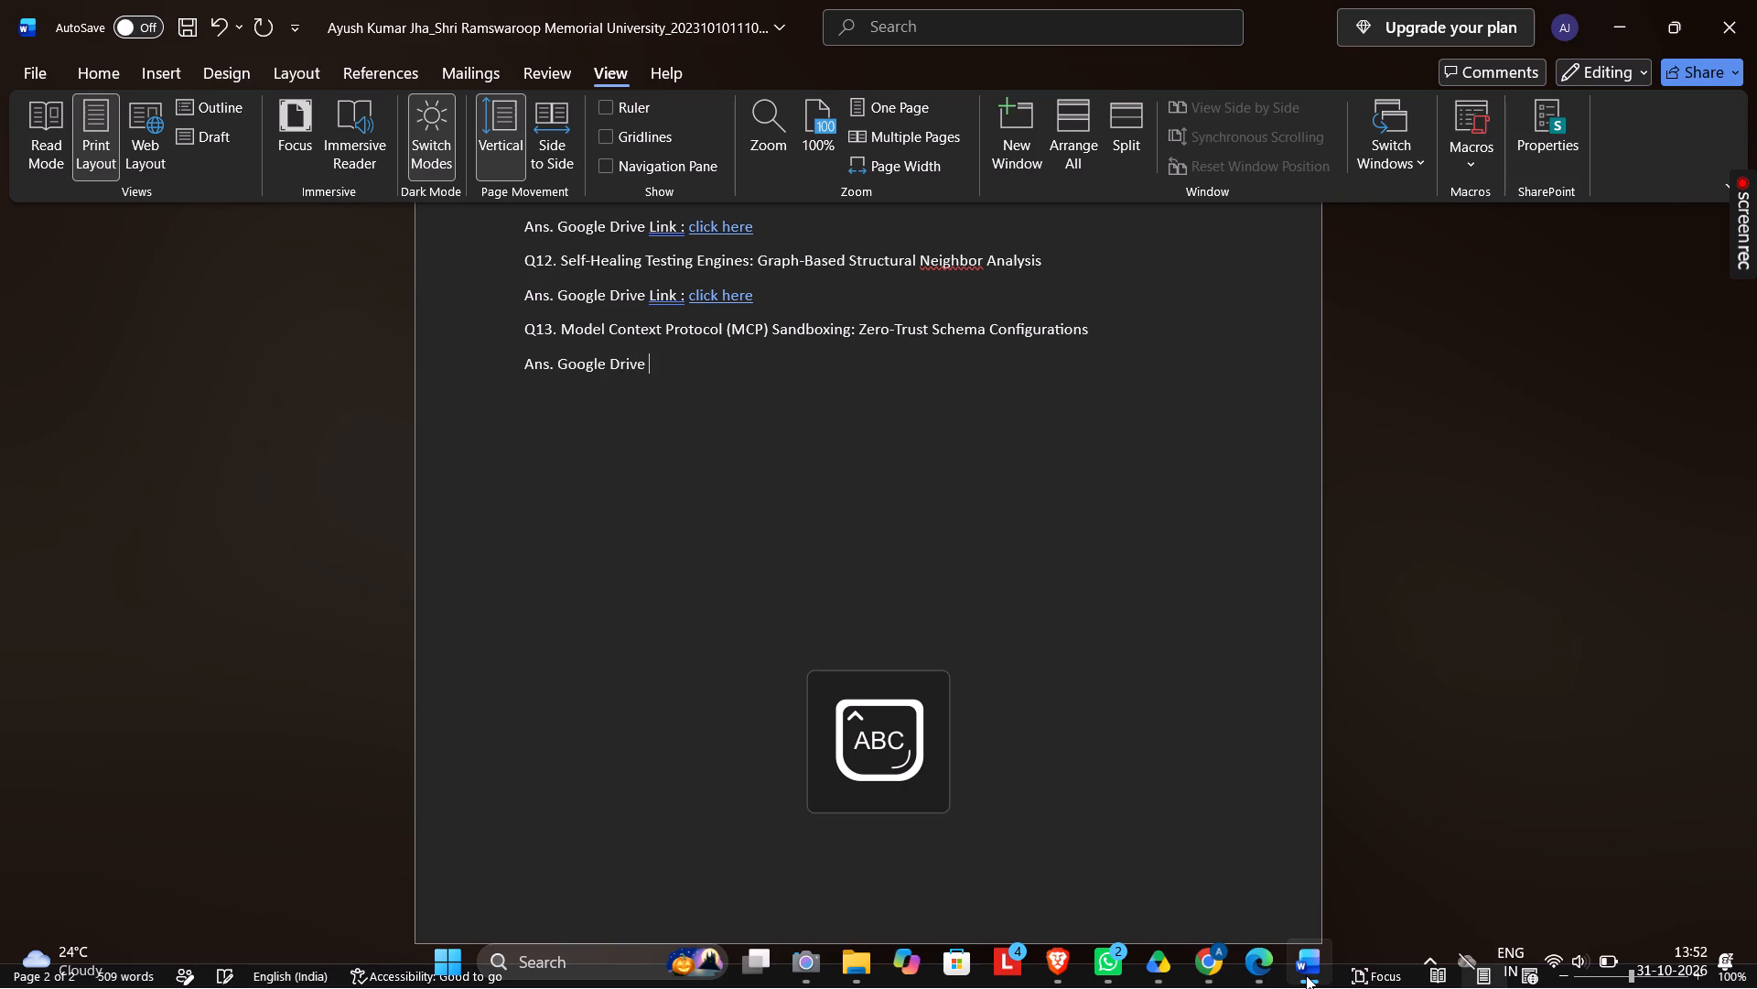
pyautogui.write('LOINK')
pyautogui.hotkey('ctrl', 'BackSpace')
pyautogui.hotkey('ctrl', 'alt', 'BackSpace')
pyautogui.hotkey('ctrl', 'BackSpace')
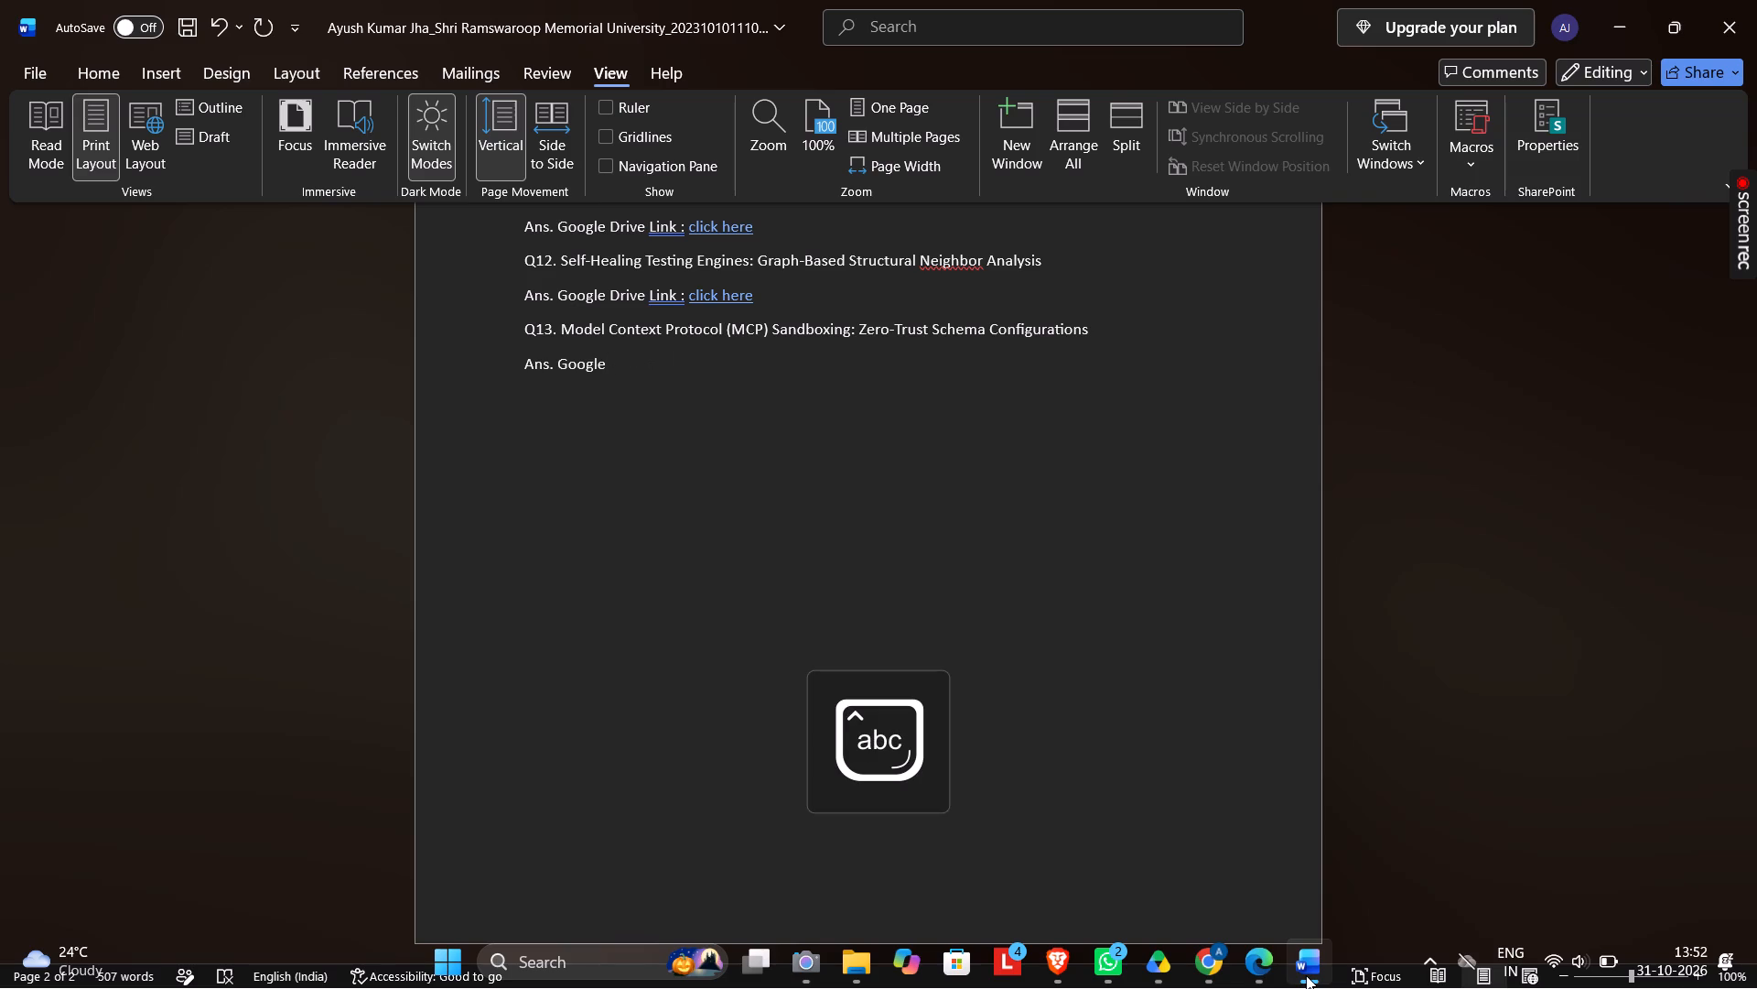
pyautogui.press('BackSpace')
pyautogui.press('BackSpace')
pyautogui.write('rive')
pyautogui.press('space')
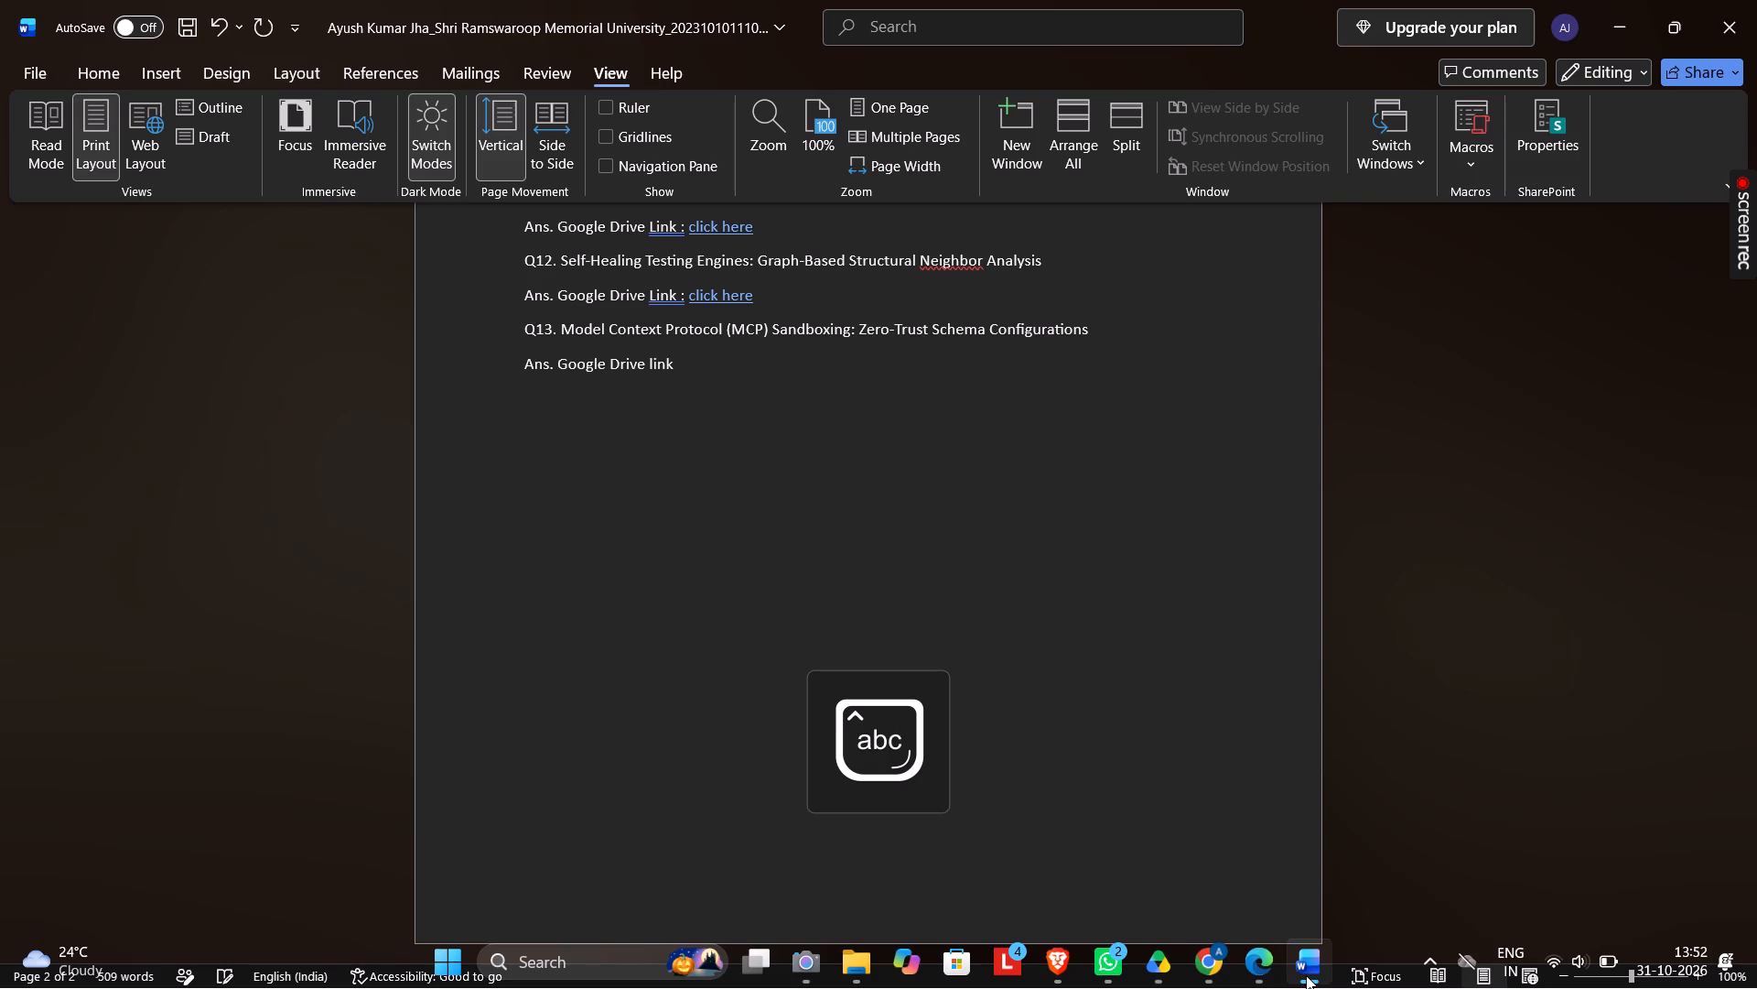
pyautogui.write('click here')
pyautogui.press('space')
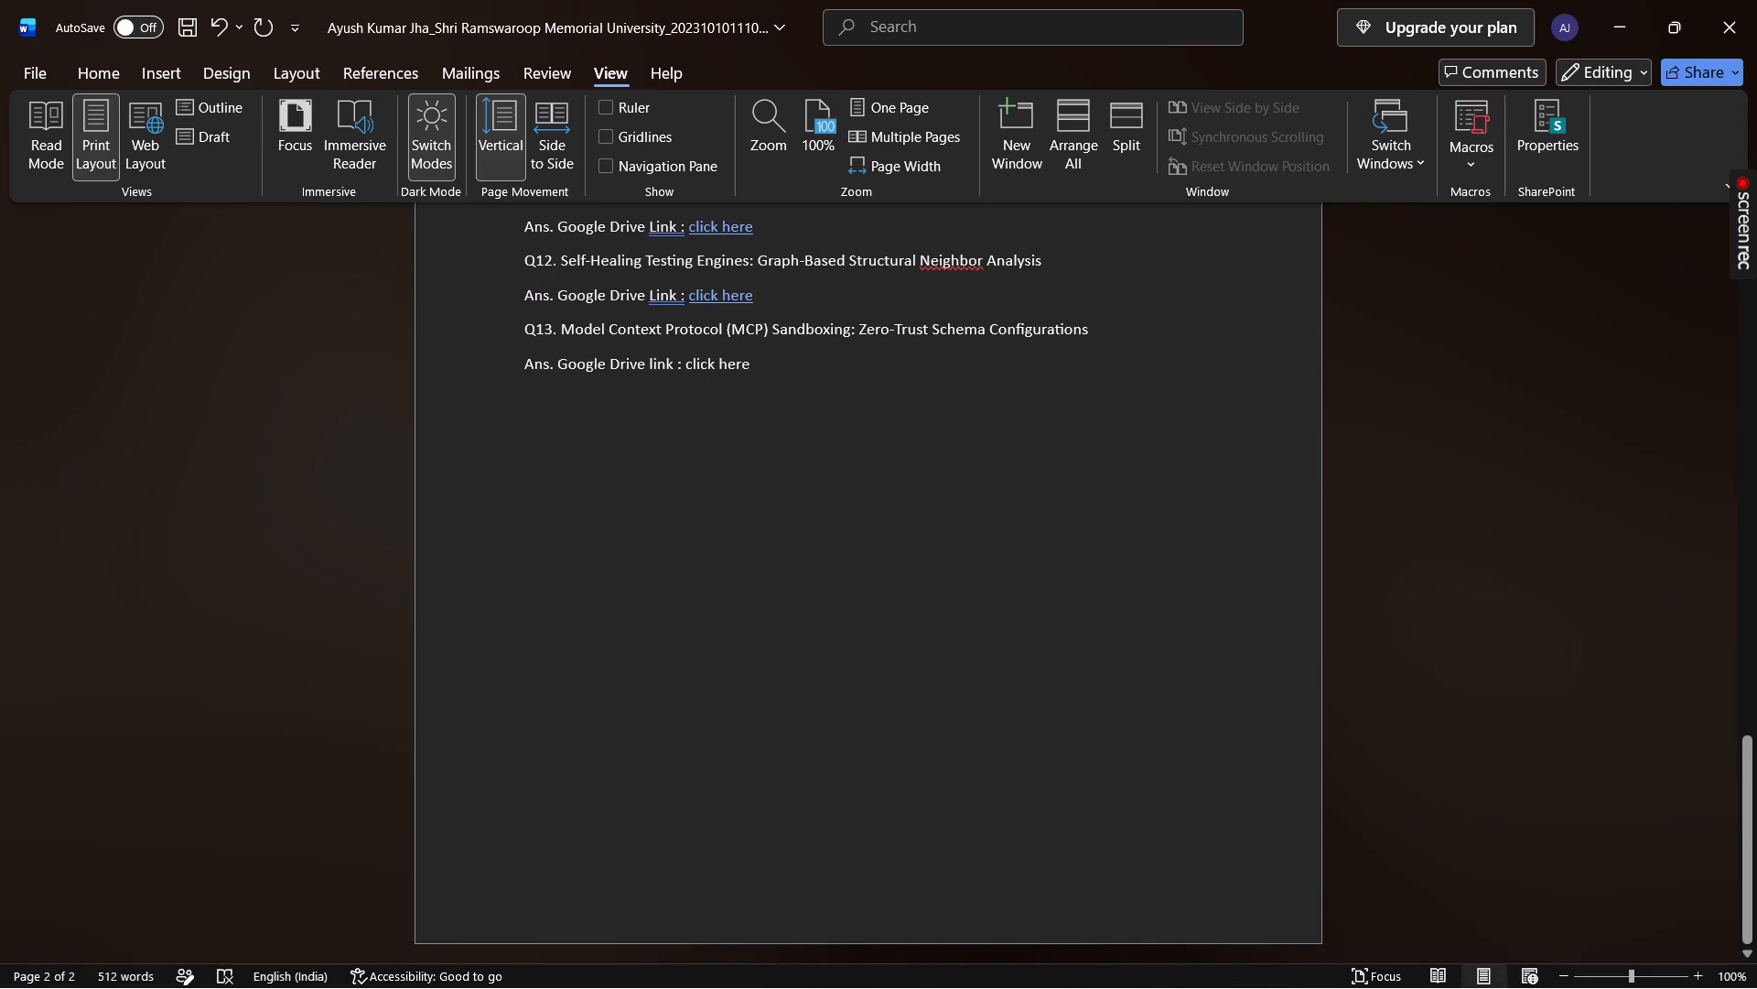
# Hyperlink "click here" in the Q13 answer in Word to the frugal13 folder, using its link copied from Google Drive.
pyautogui.moveTo(689, 358); pyautogui.dragTo(705, 358)
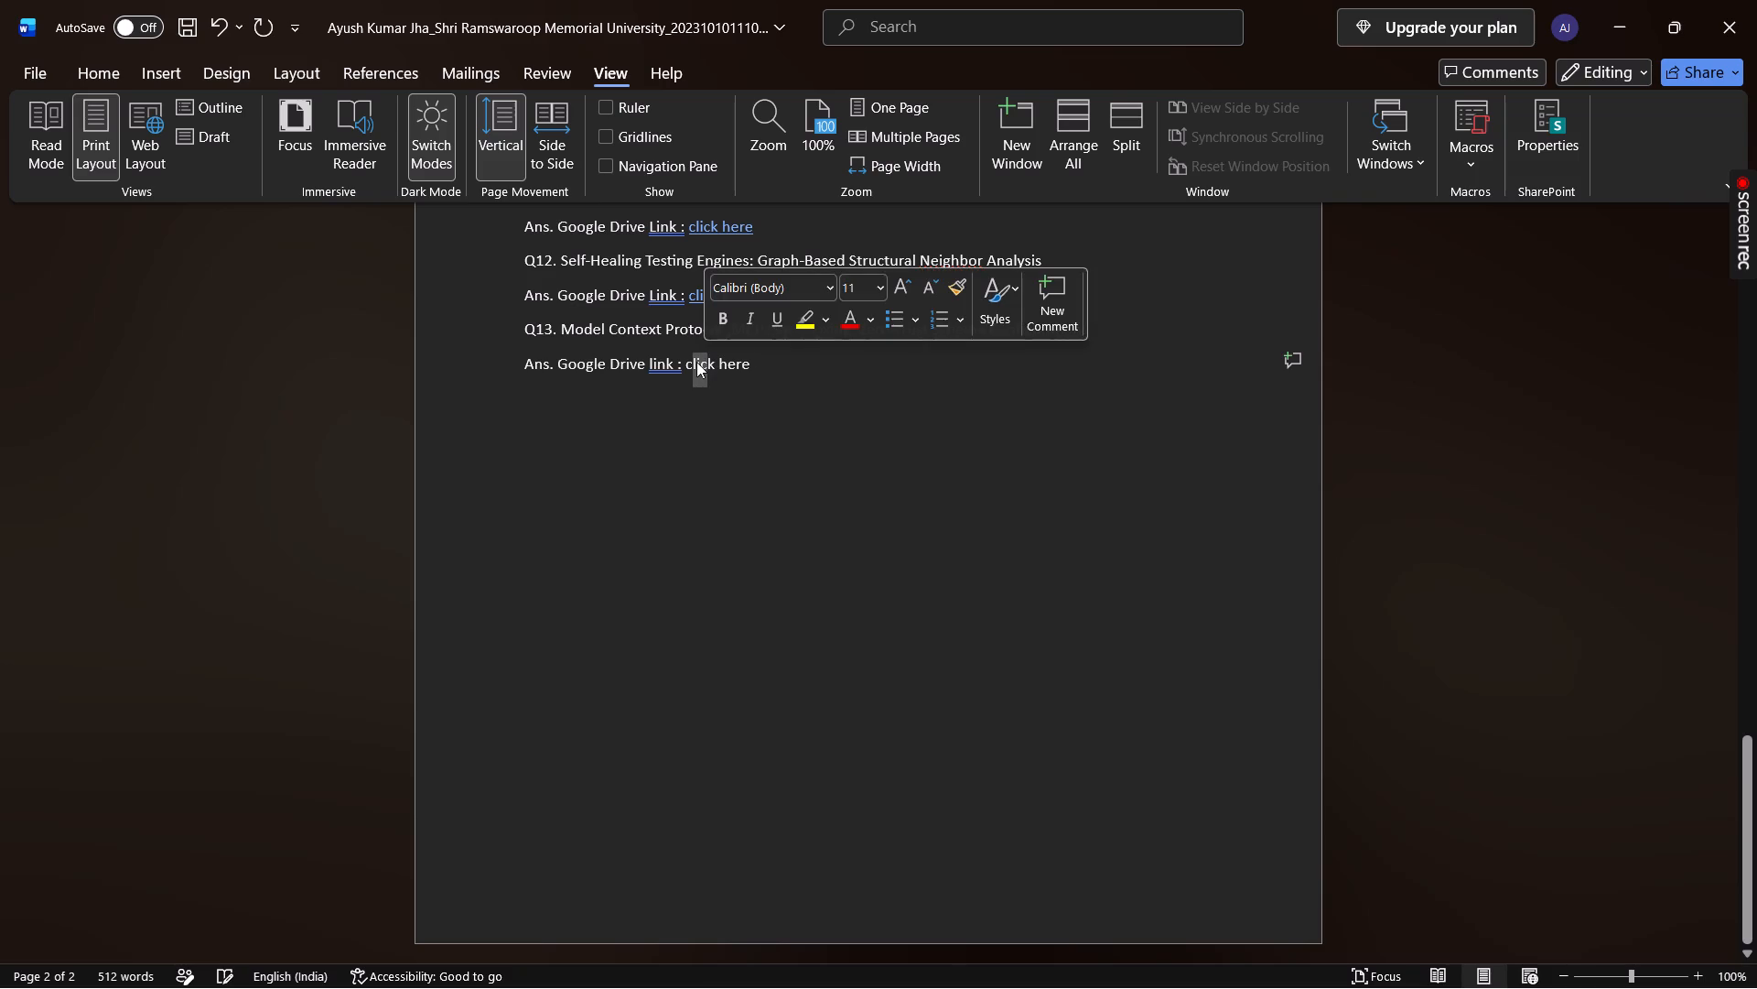
pyautogui.moveTo(689, 362); pyautogui.dragTo(709, 362)
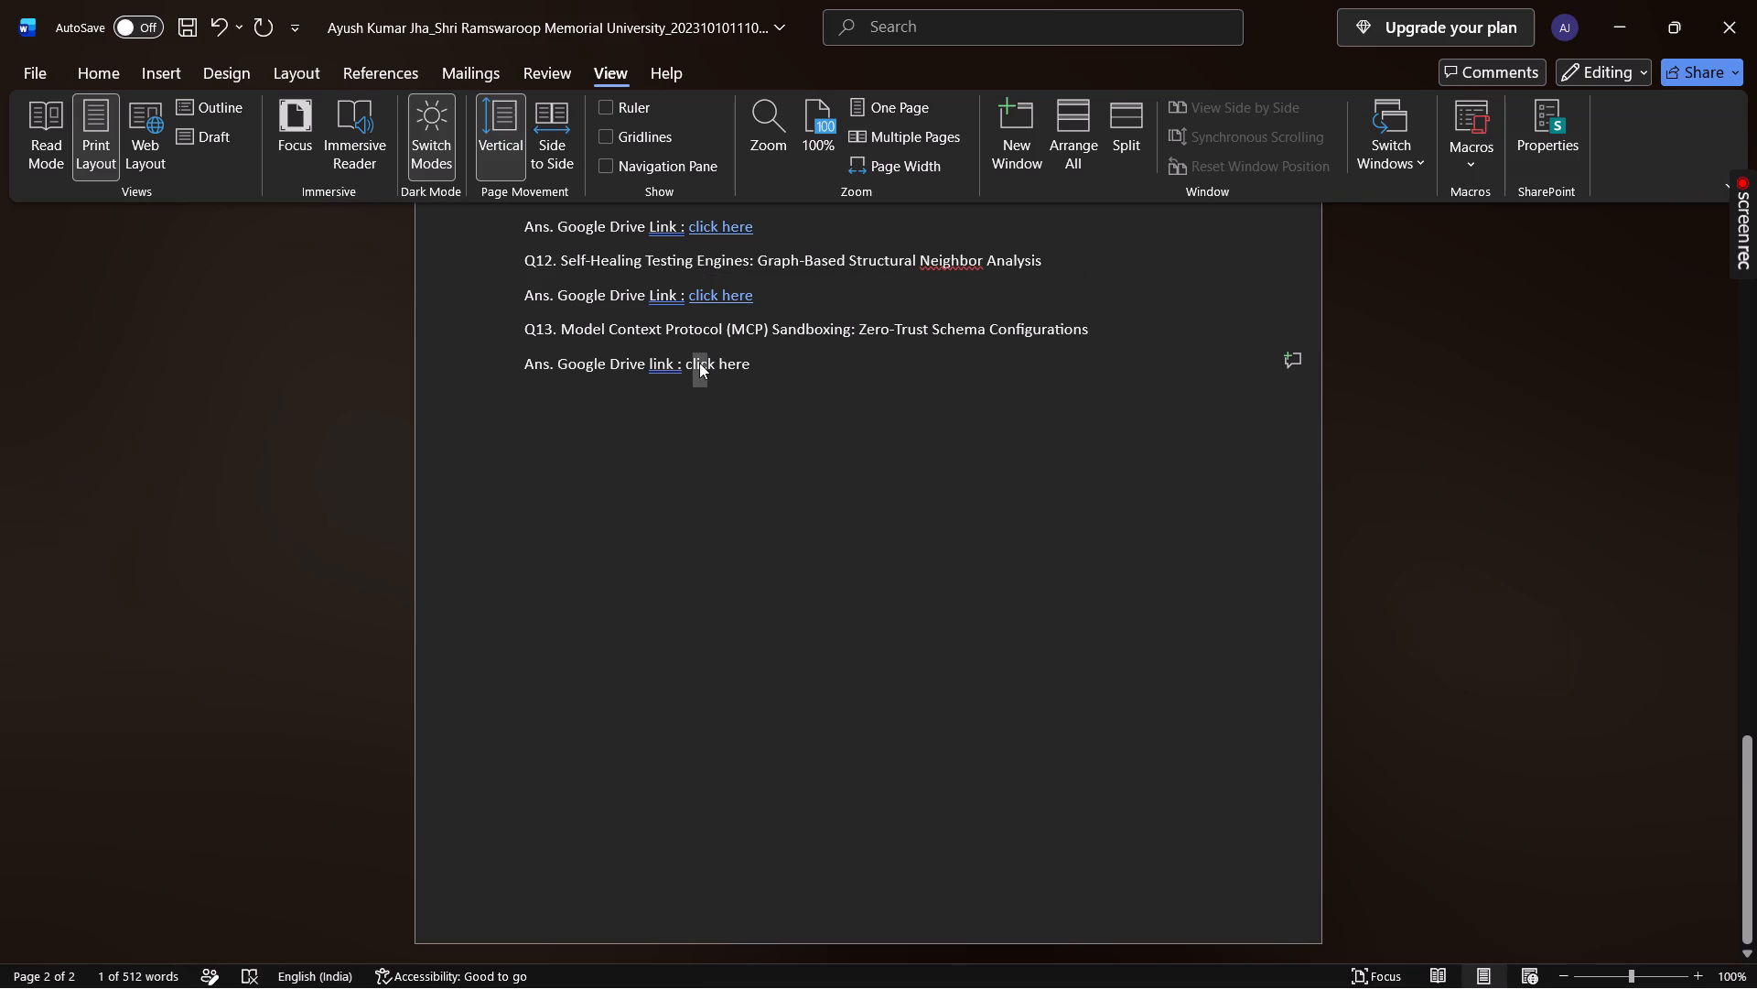
pyautogui.moveTo(683, 362); pyautogui.dragTo(744, 355)
pyautogui.hotkey('shift', 'Right')
pyautogui.hotkey('shift', 'Left')
pyautogui.hotkey('shift', 'Left')
pyautogui.click(813, 362)
pyautogui.moveTo(813, 362); pyautogui.dragTo(689, 361)
pyautogui.rightClick(700, 360)
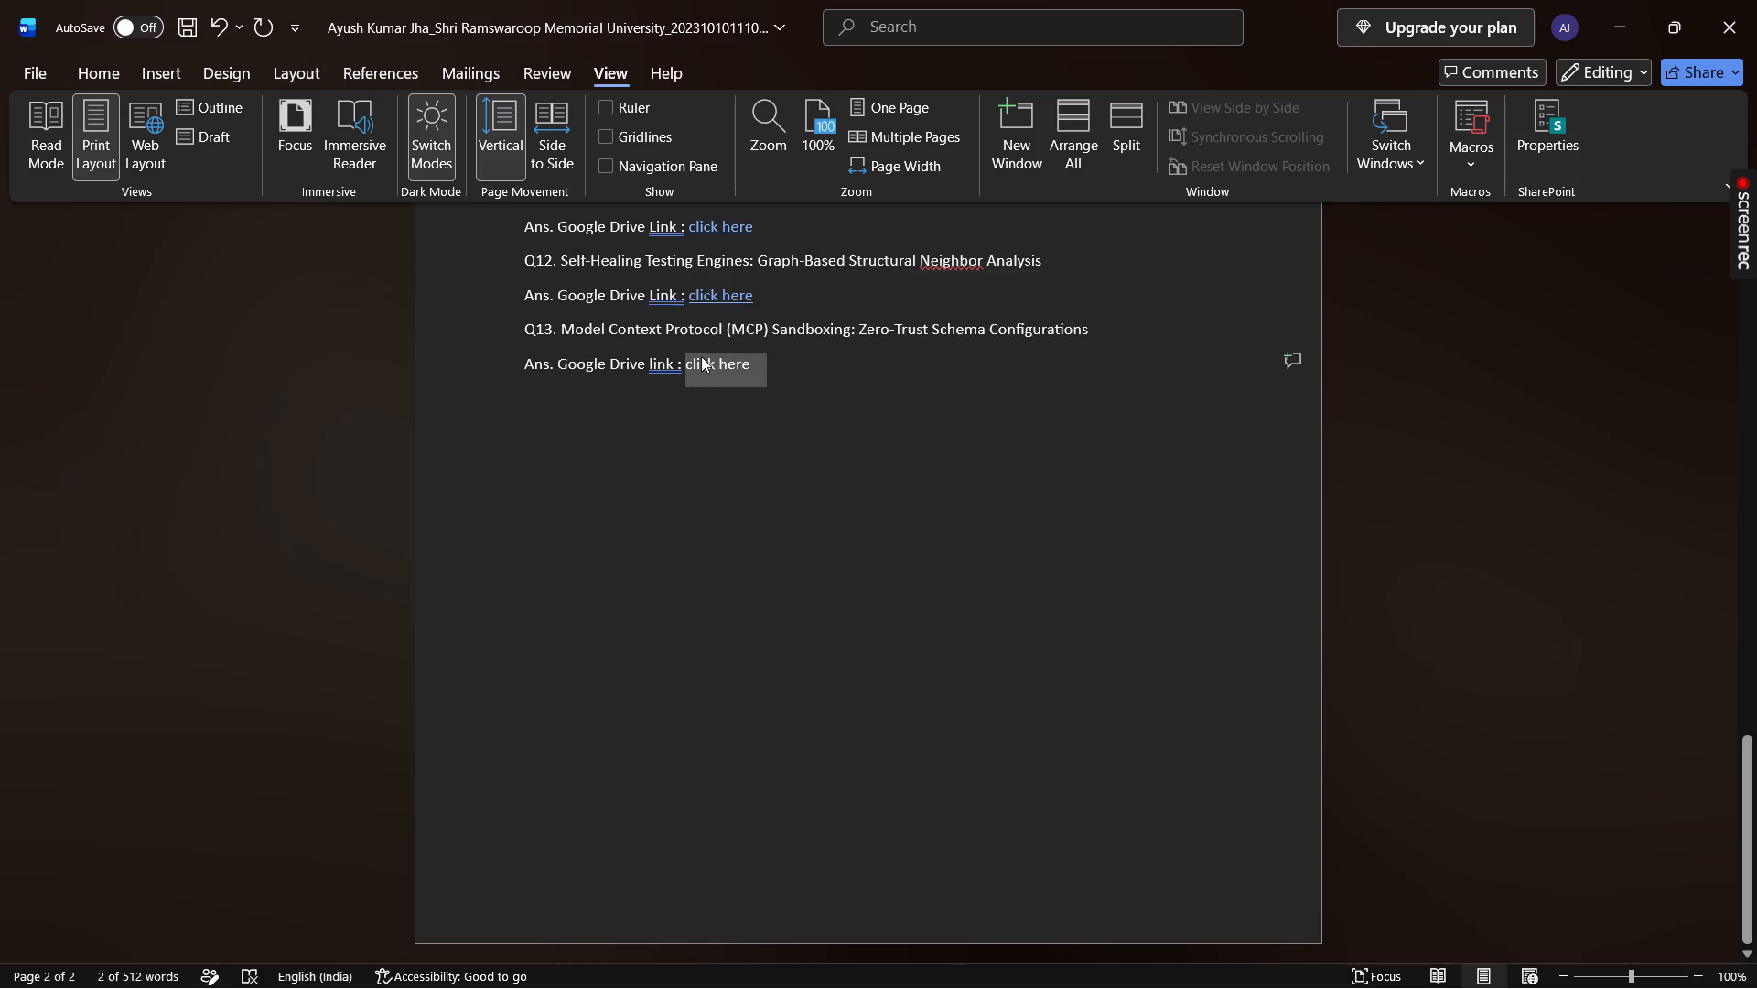
pyautogui.click(800, 766)
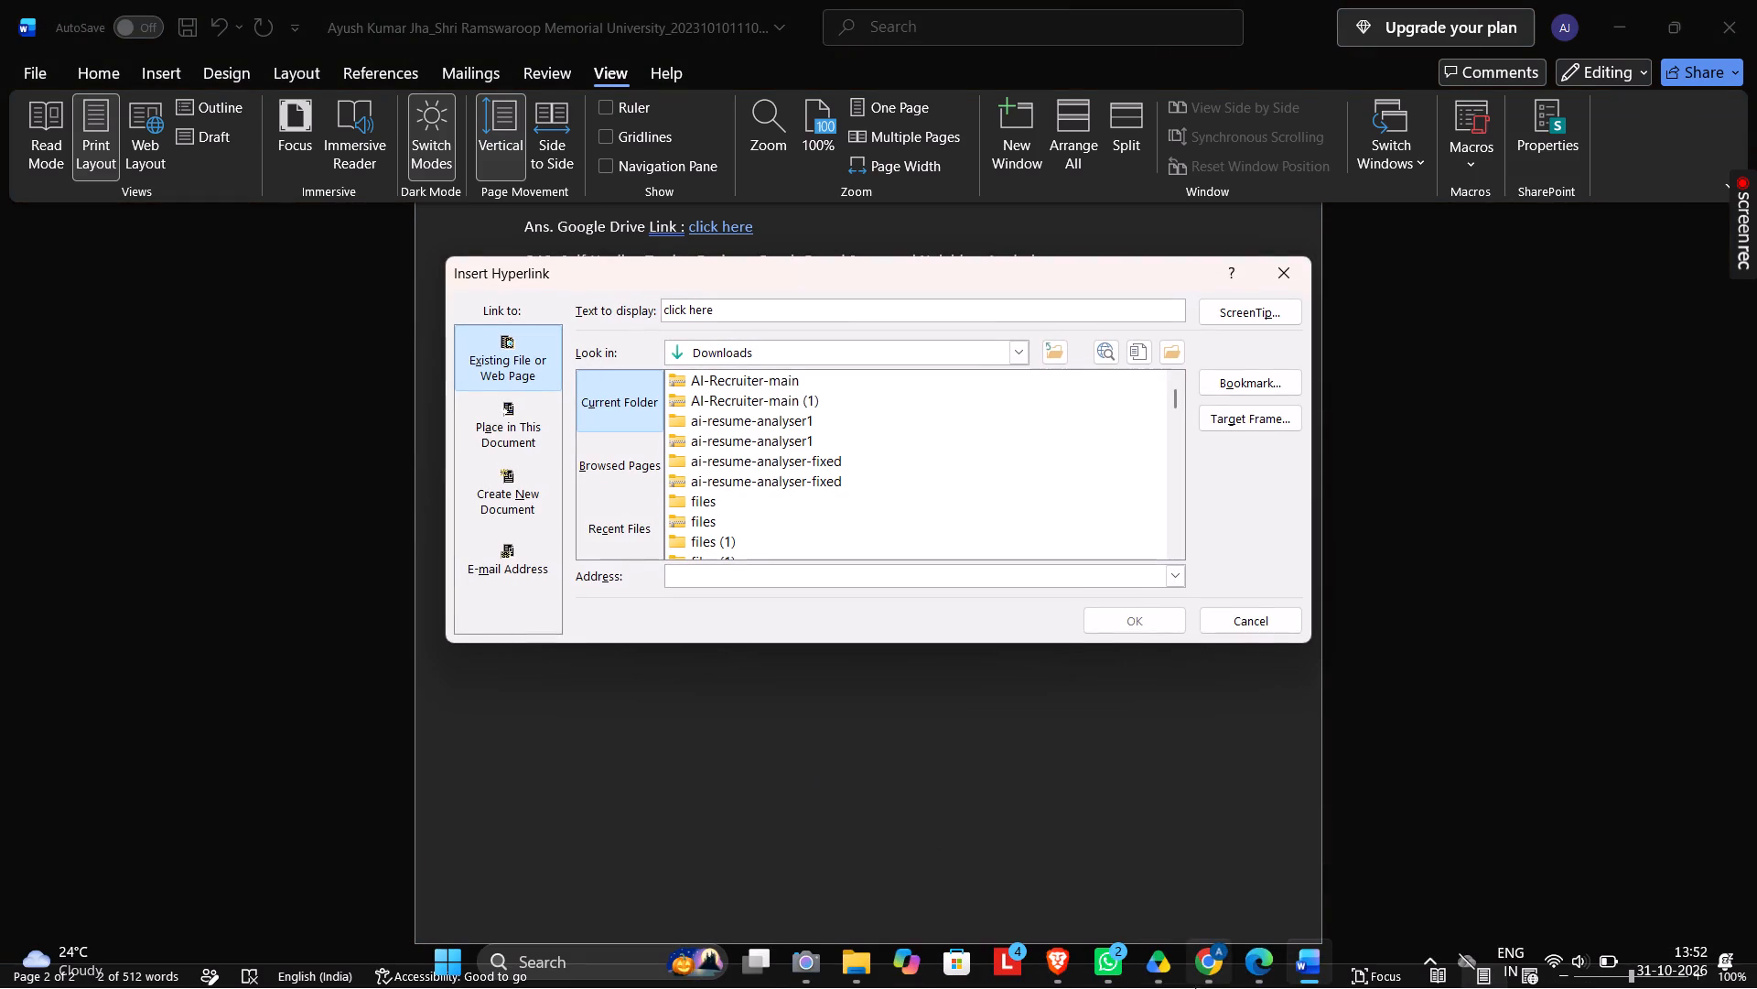
pyautogui.click(1264, 977)
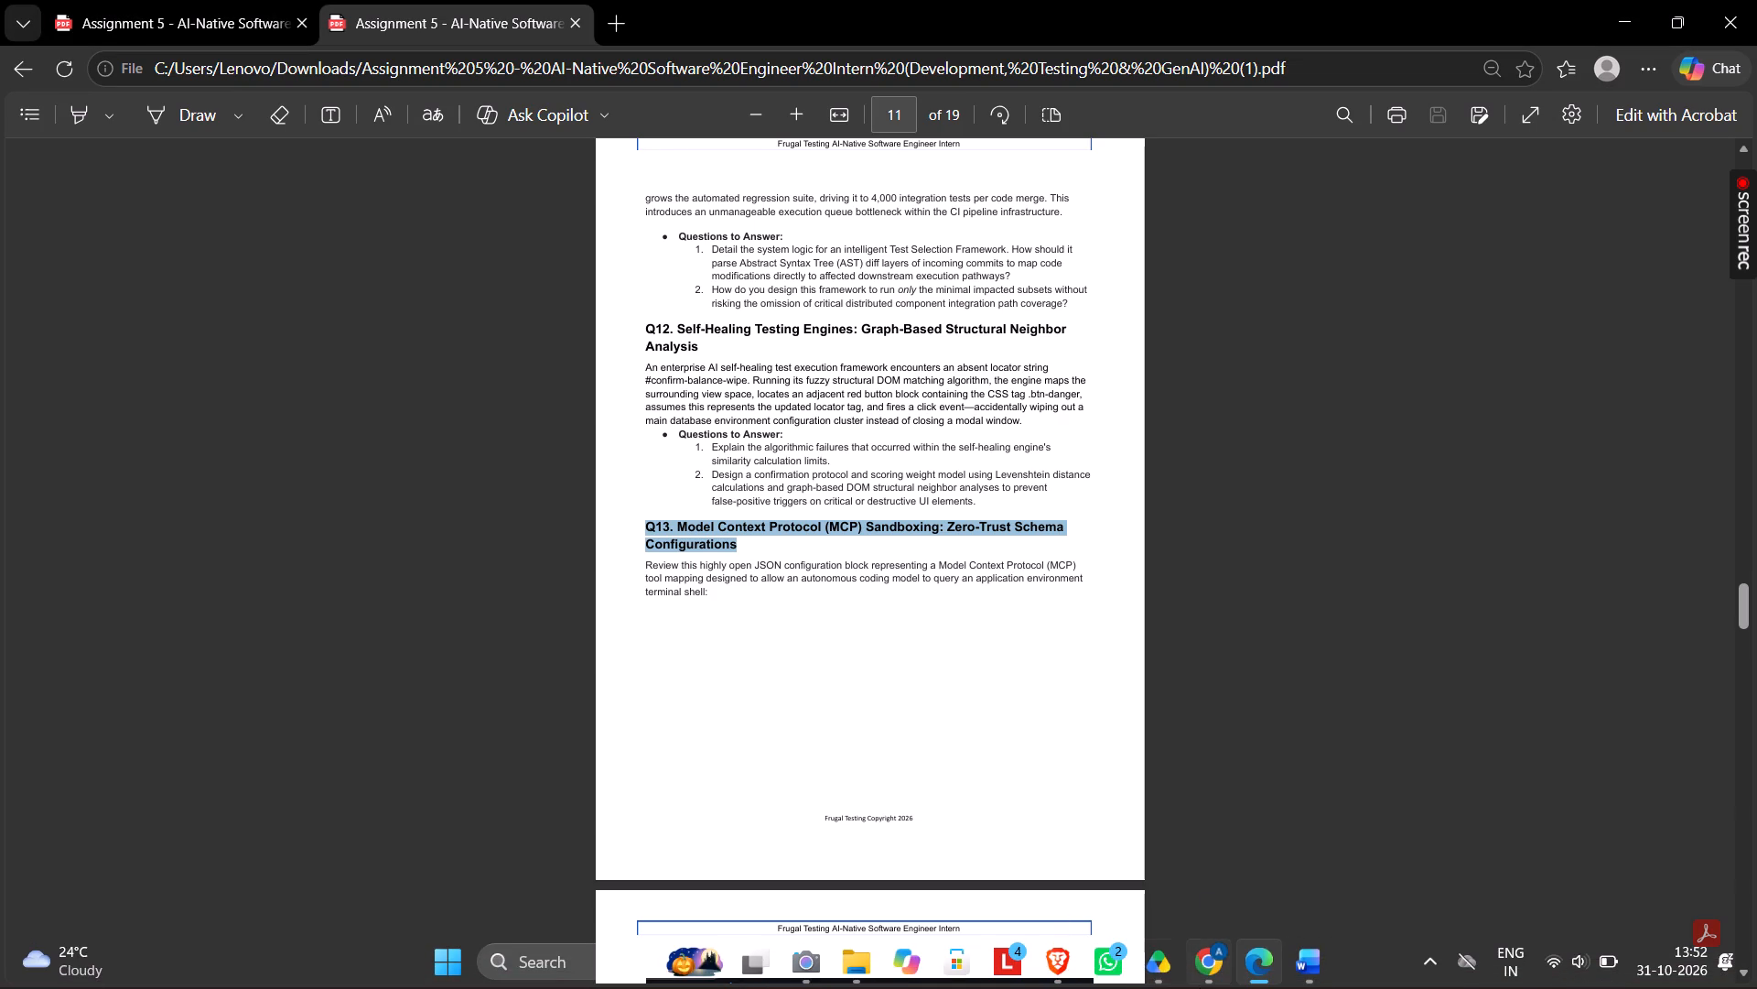
pyautogui.click(1155, 969)
pyautogui.click(1194, 882)
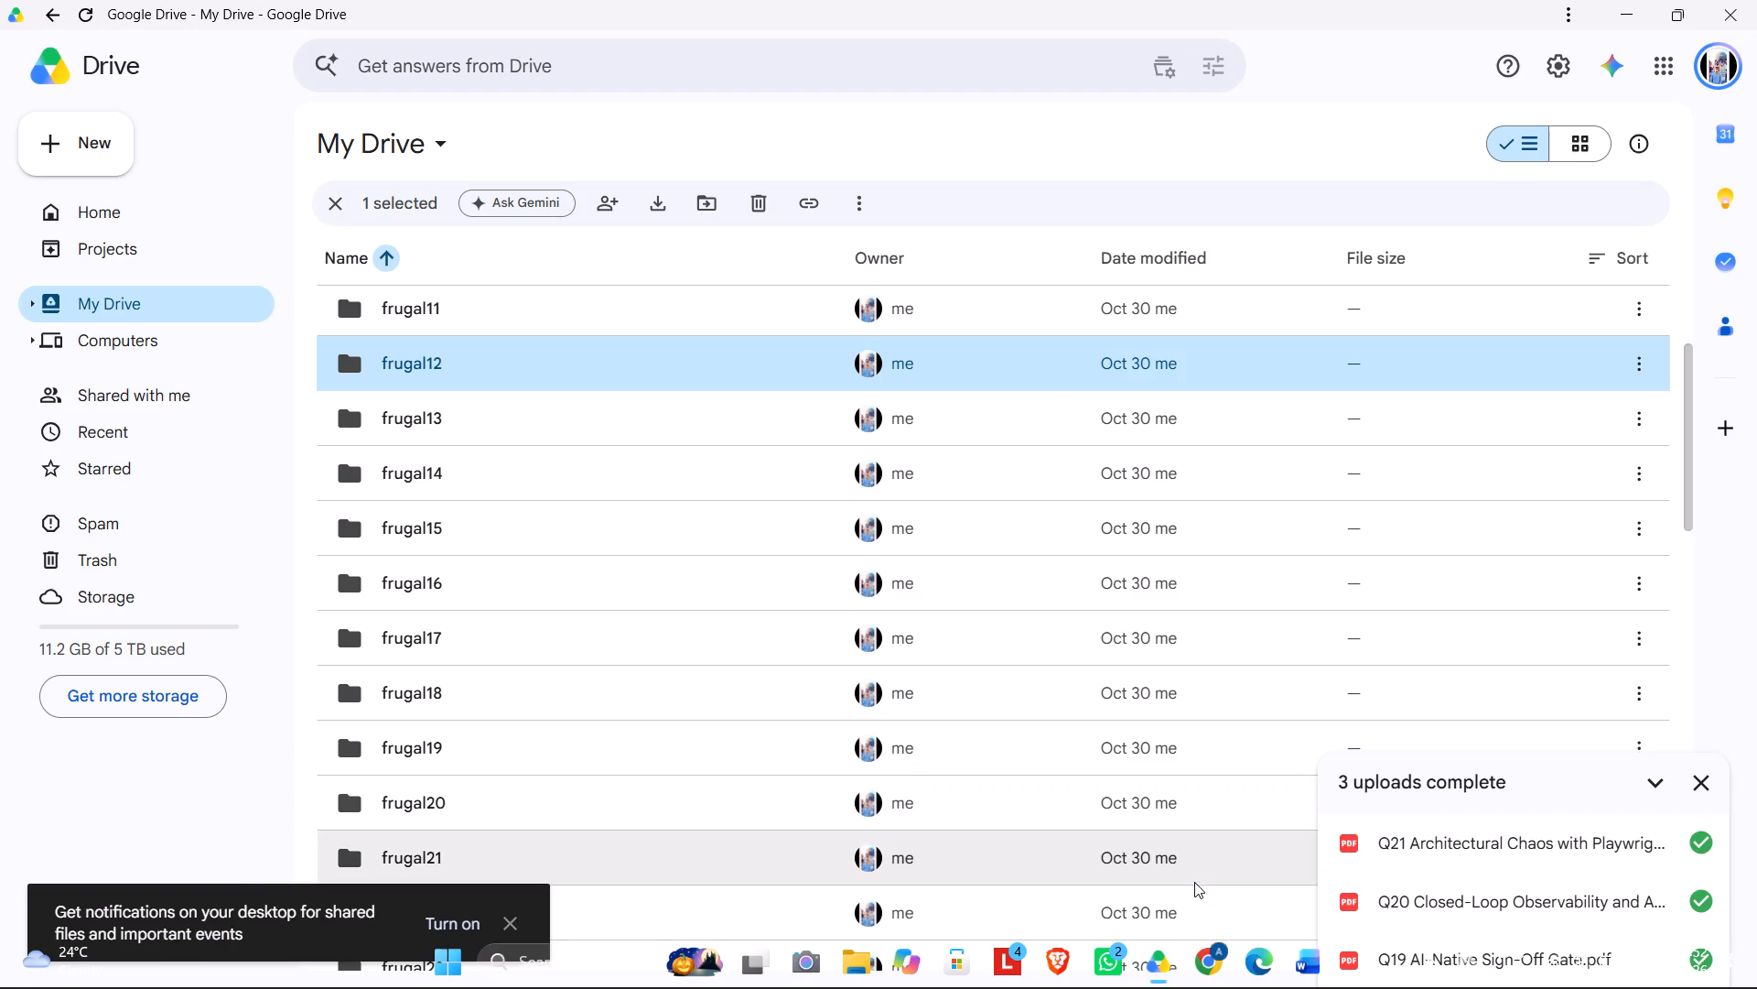
pyautogui.click(661, 439)
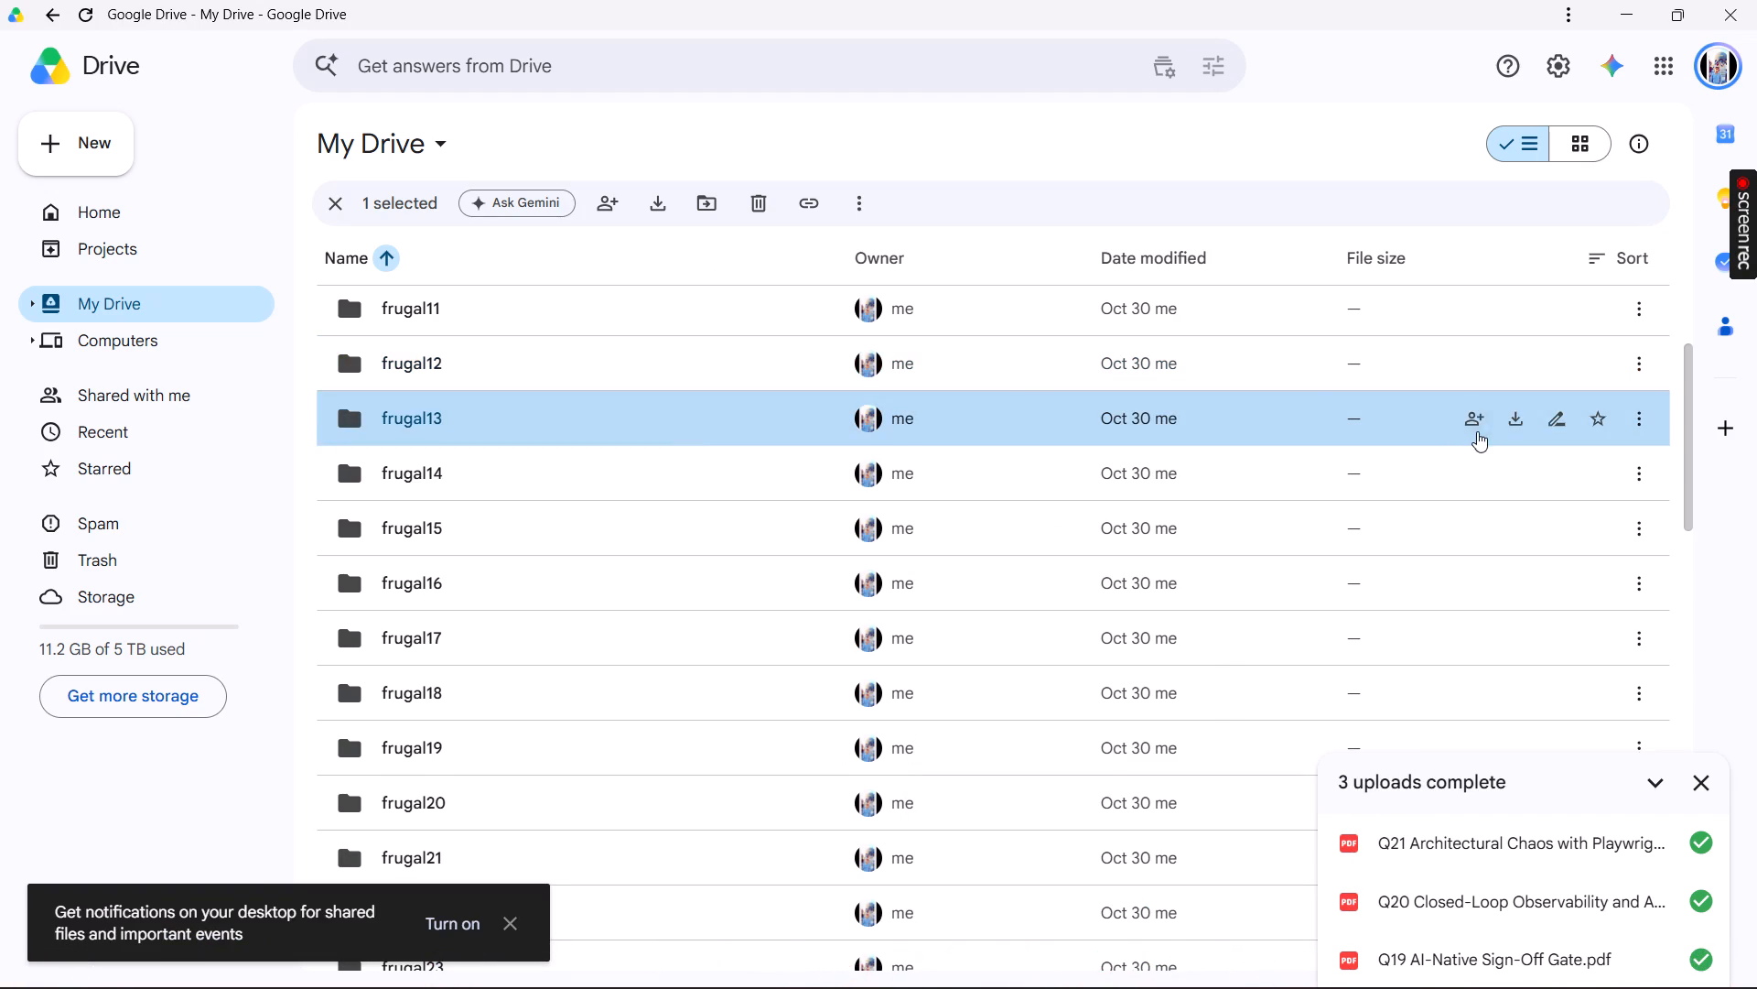
pyautogui.click(1635, 429)
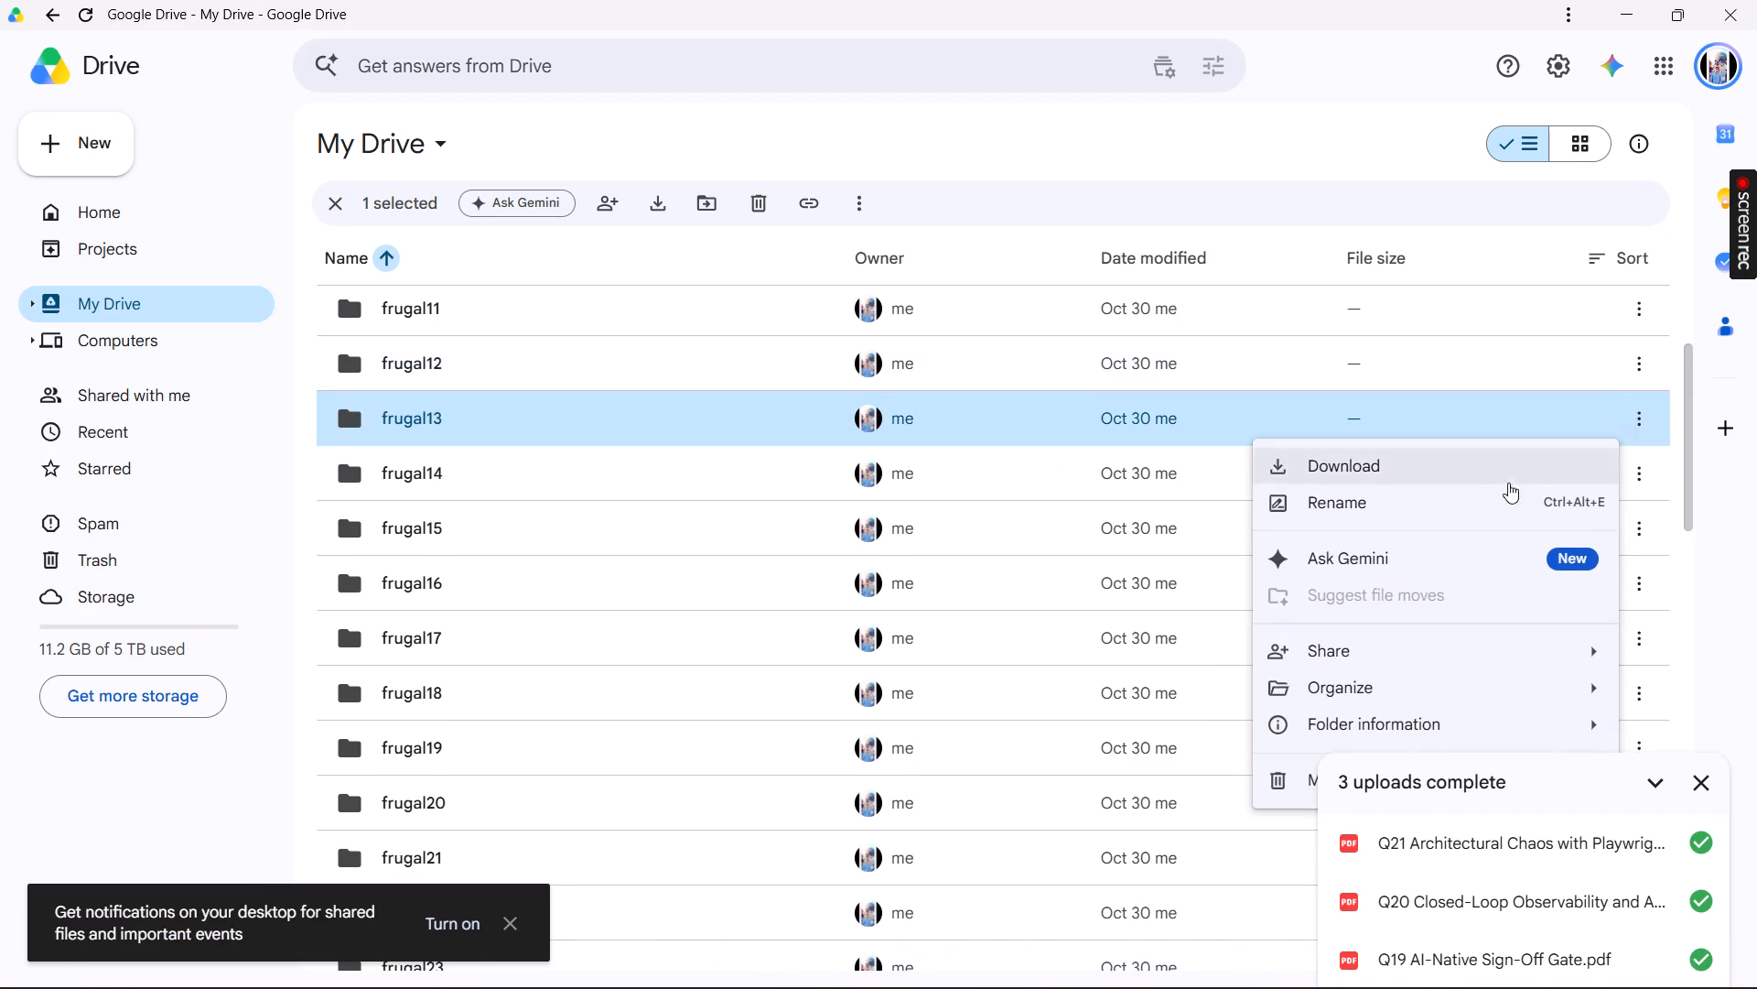
pyautogui.click(1167, 707)
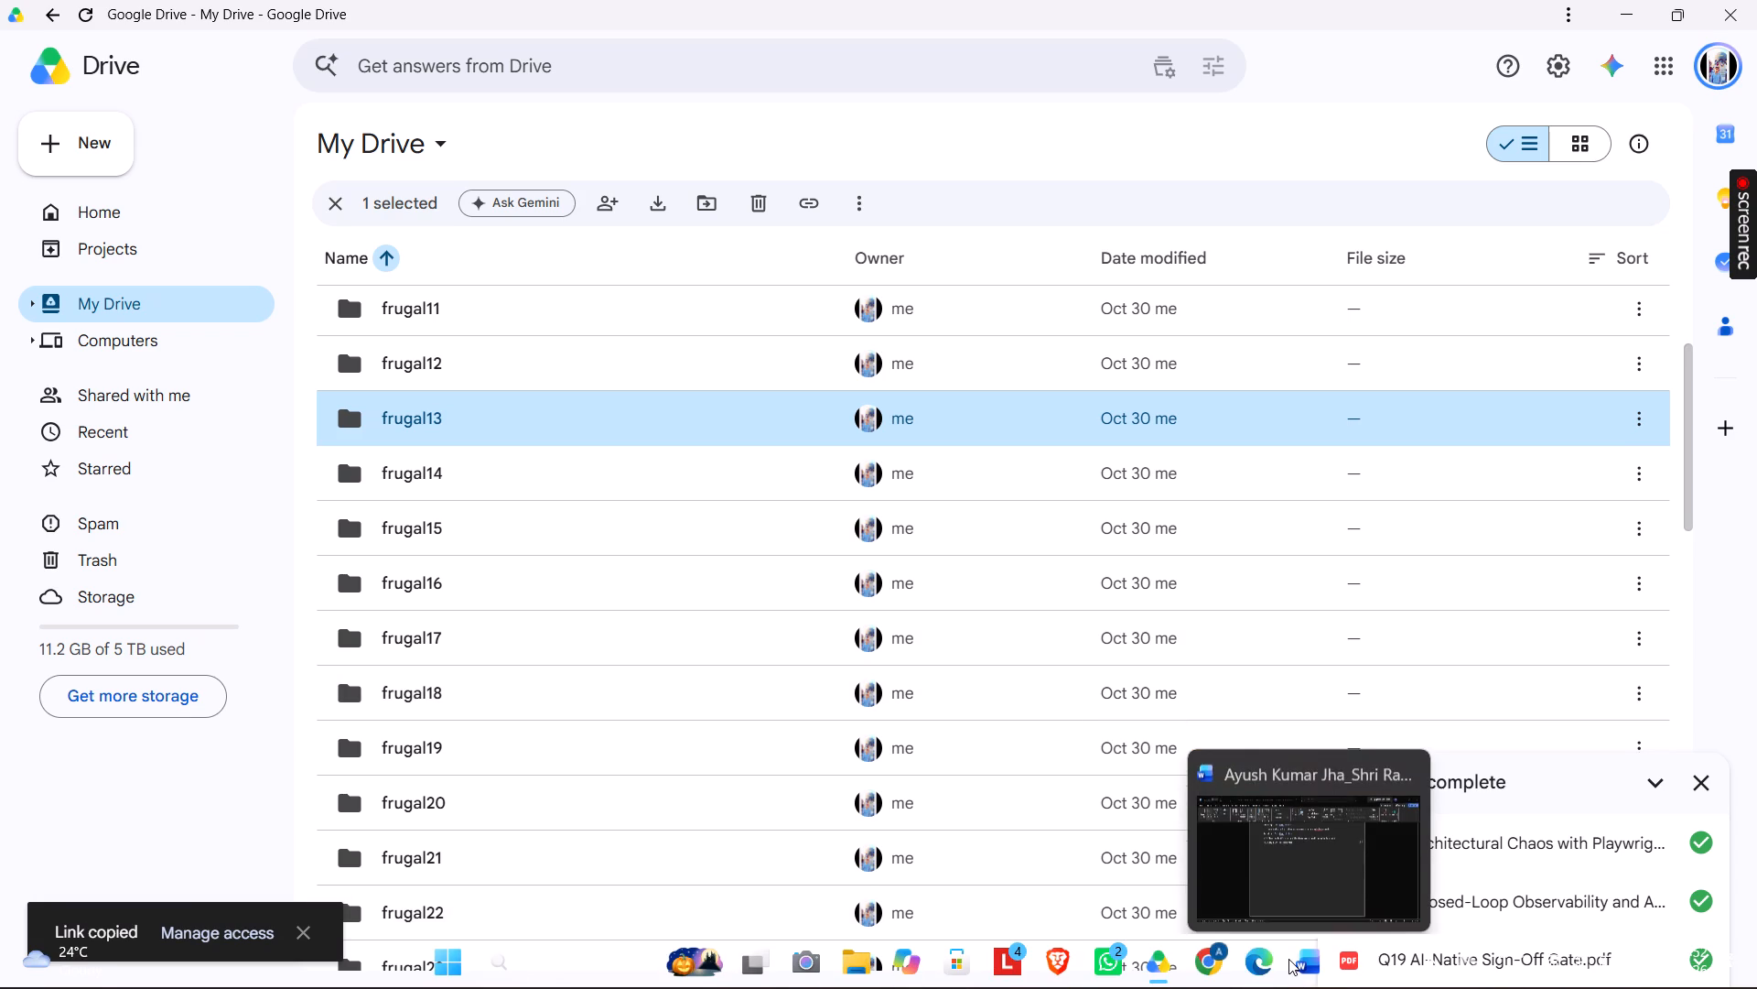
pyautogui.click(1288, 959)
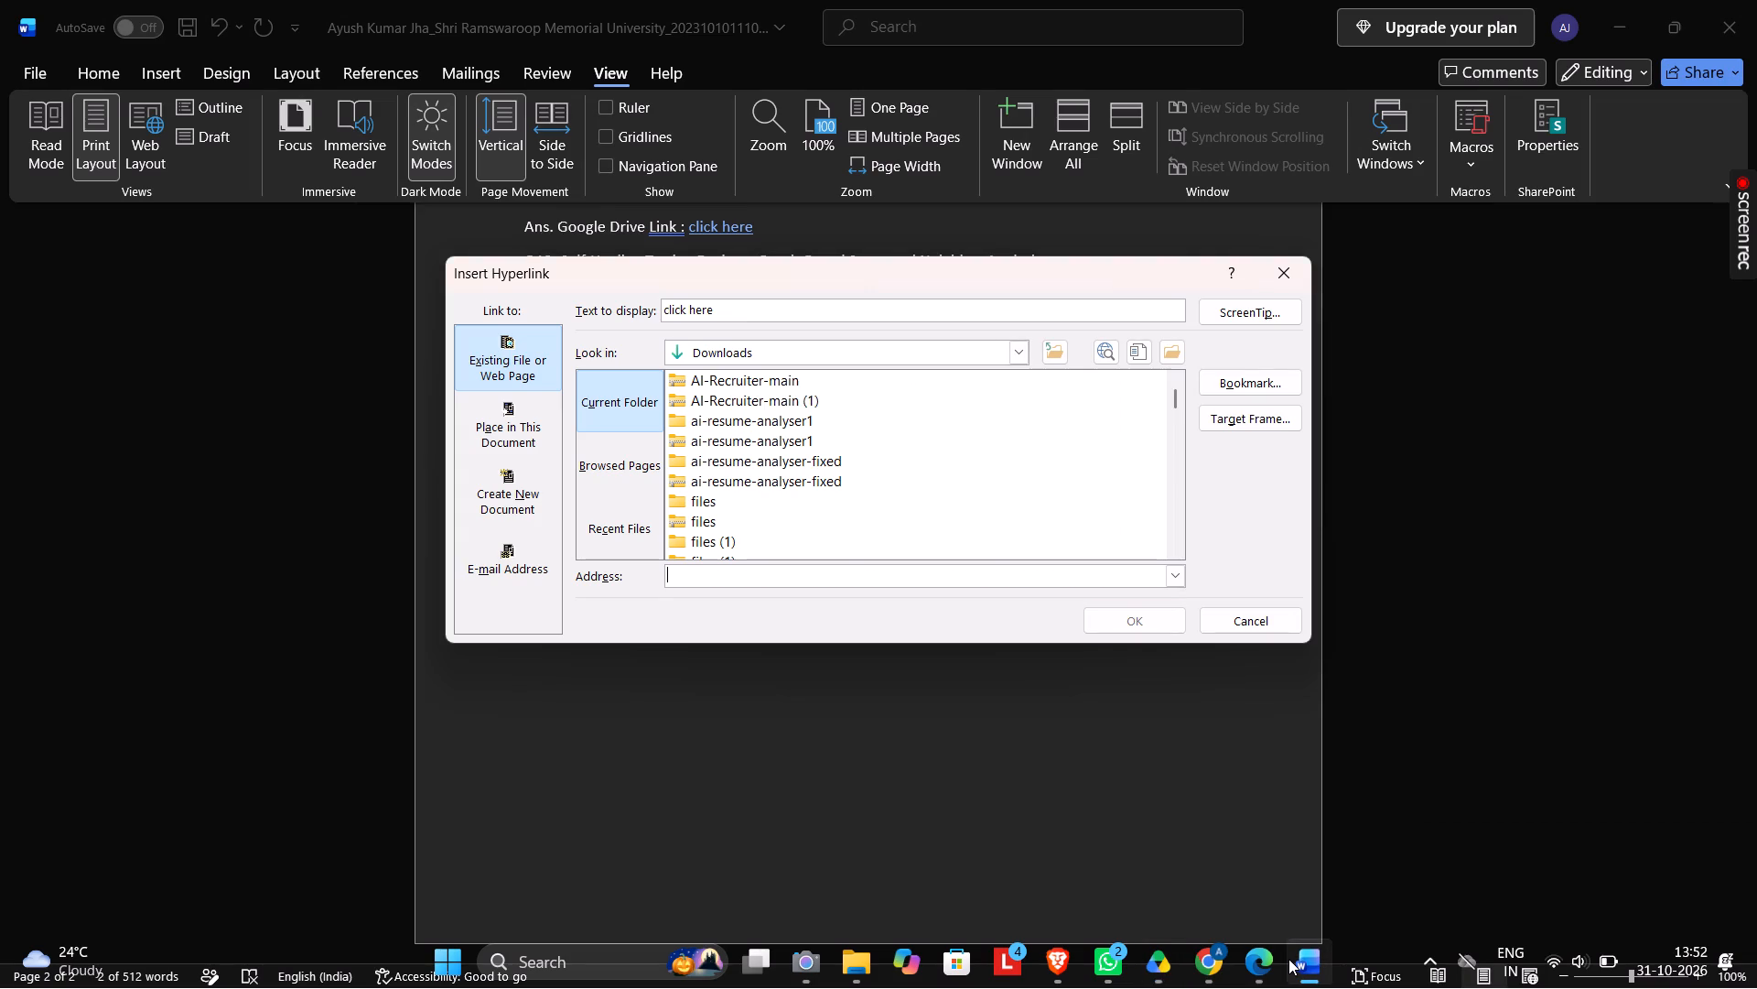
pyautogui.hotkey('ctrl', 'v')
pyautogui.press('Return')
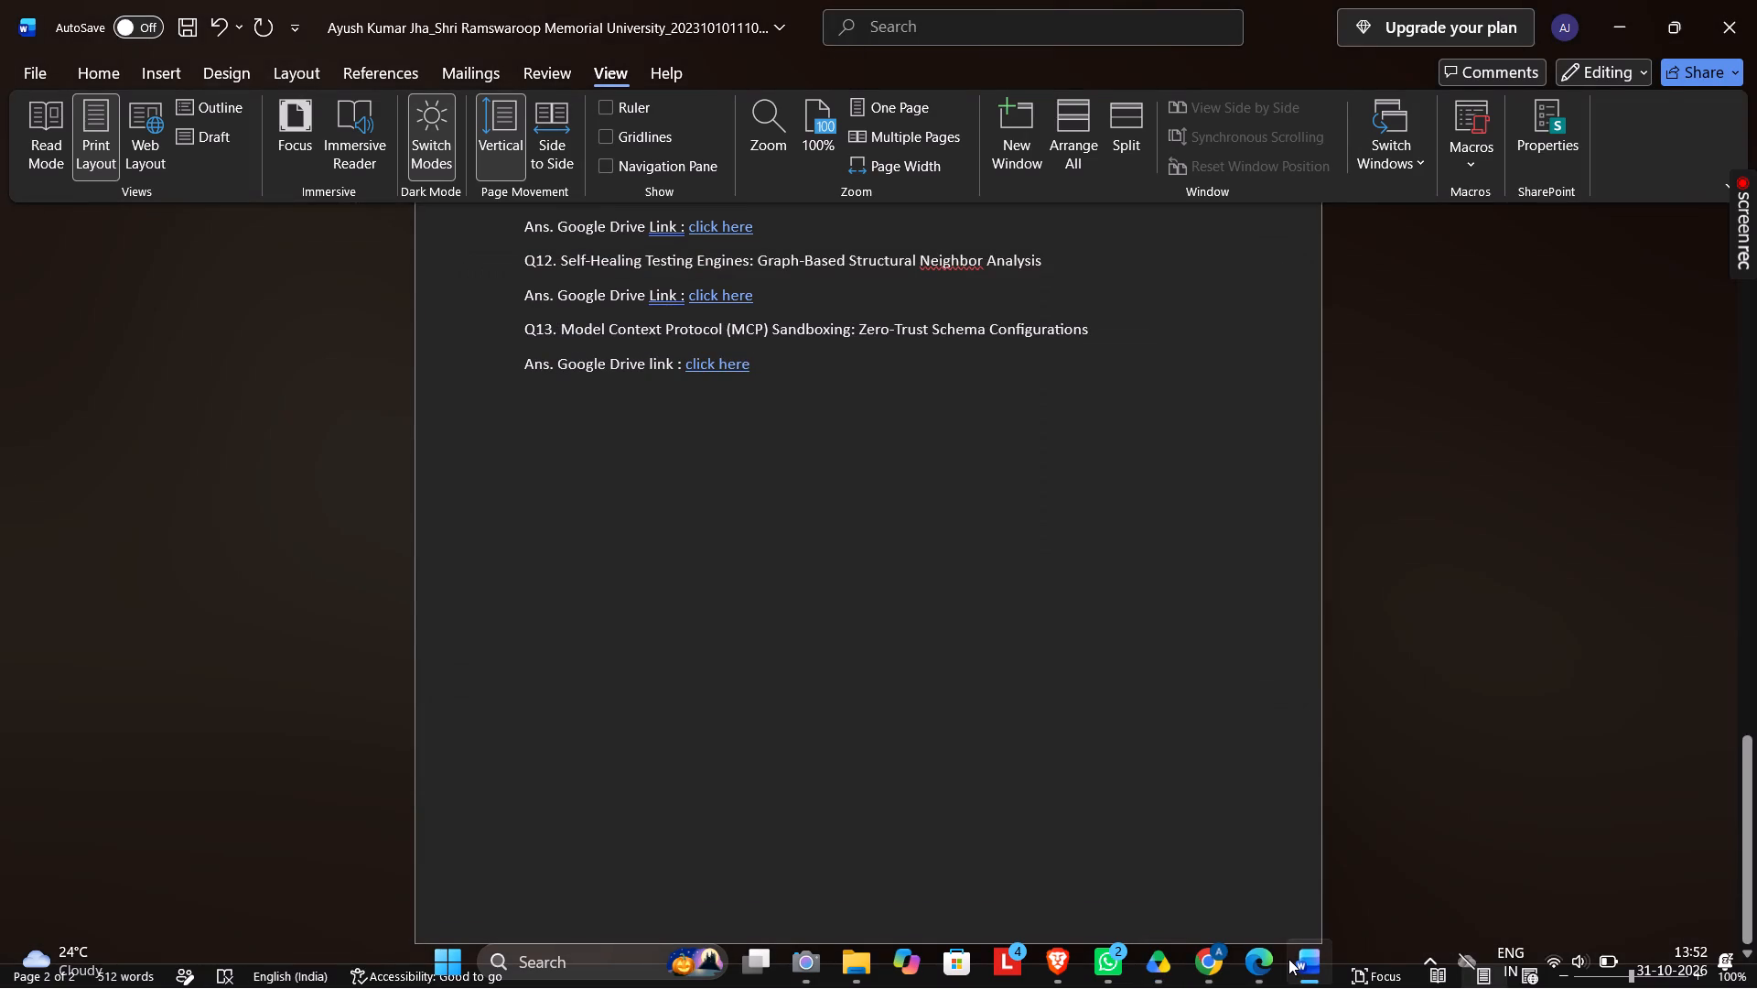
# Copy the heading "Q14. Systems Scalability: Asynchronous Log Ingestion Topographies for Enterprise Triage" from the PDF in Edge into Word below the Q13 answer.
pyautogui.press('Return')
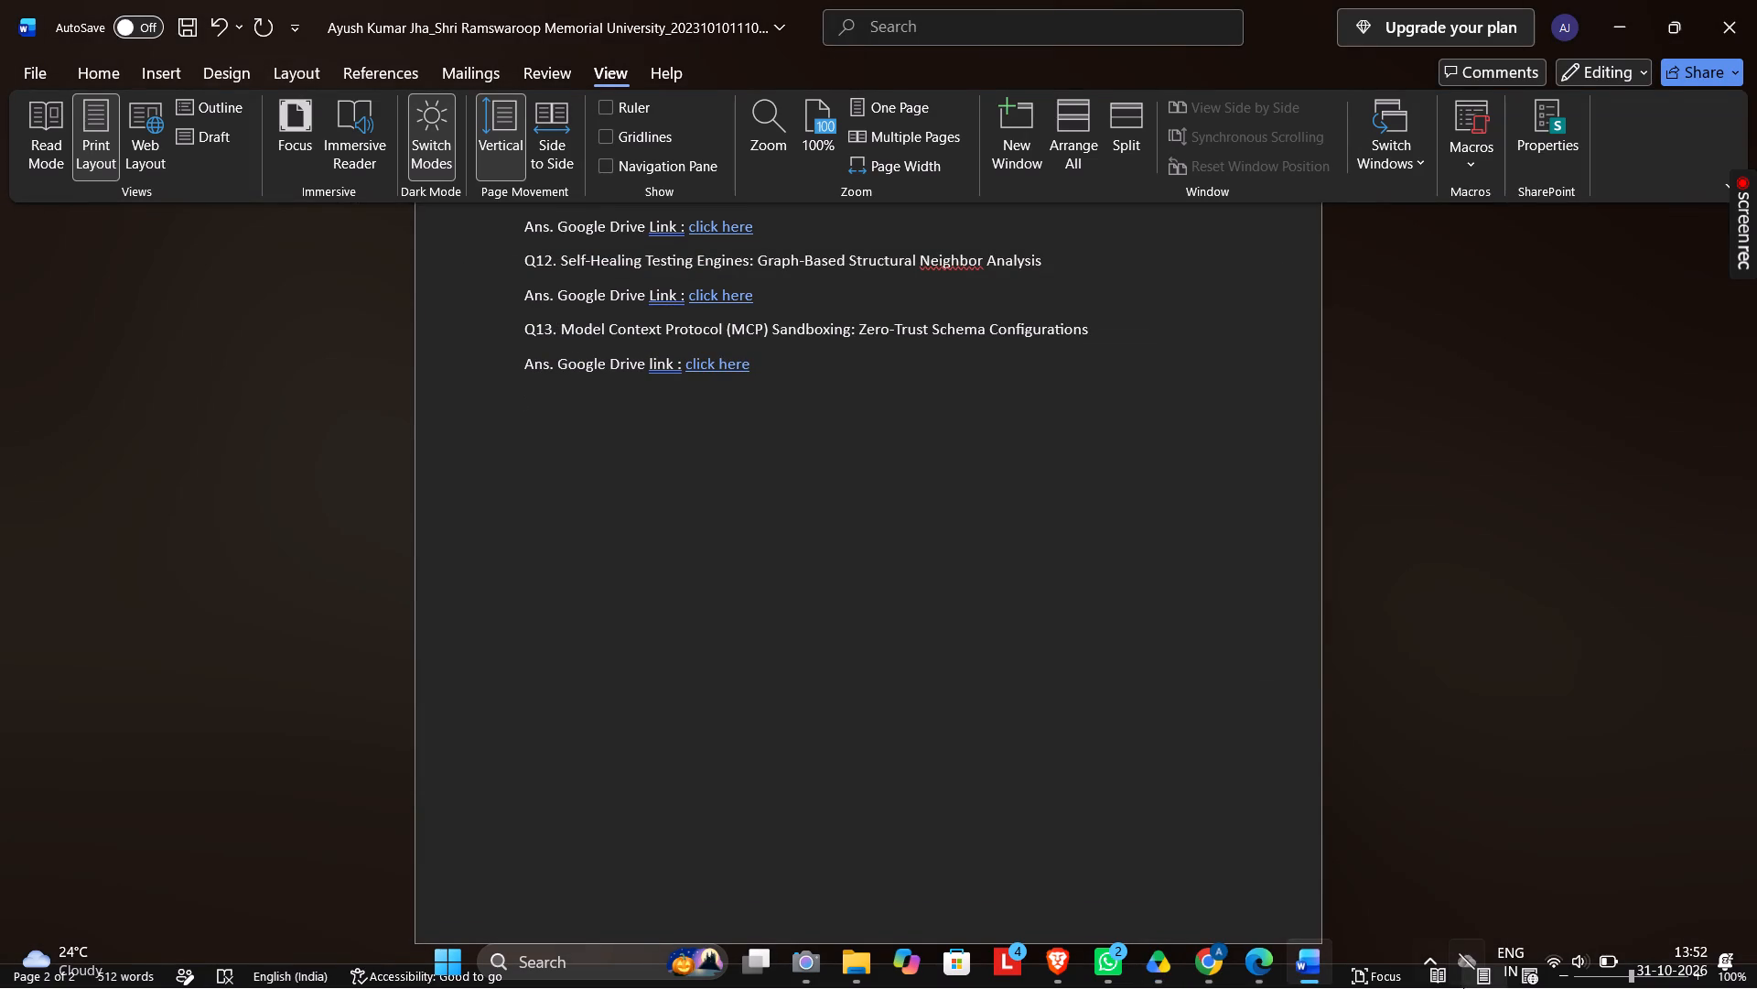
pyautogui.click(1279, 973)
pyautogui.scroll(-8, 947, 676)
pyautogui.scroll(1, 947, 676)
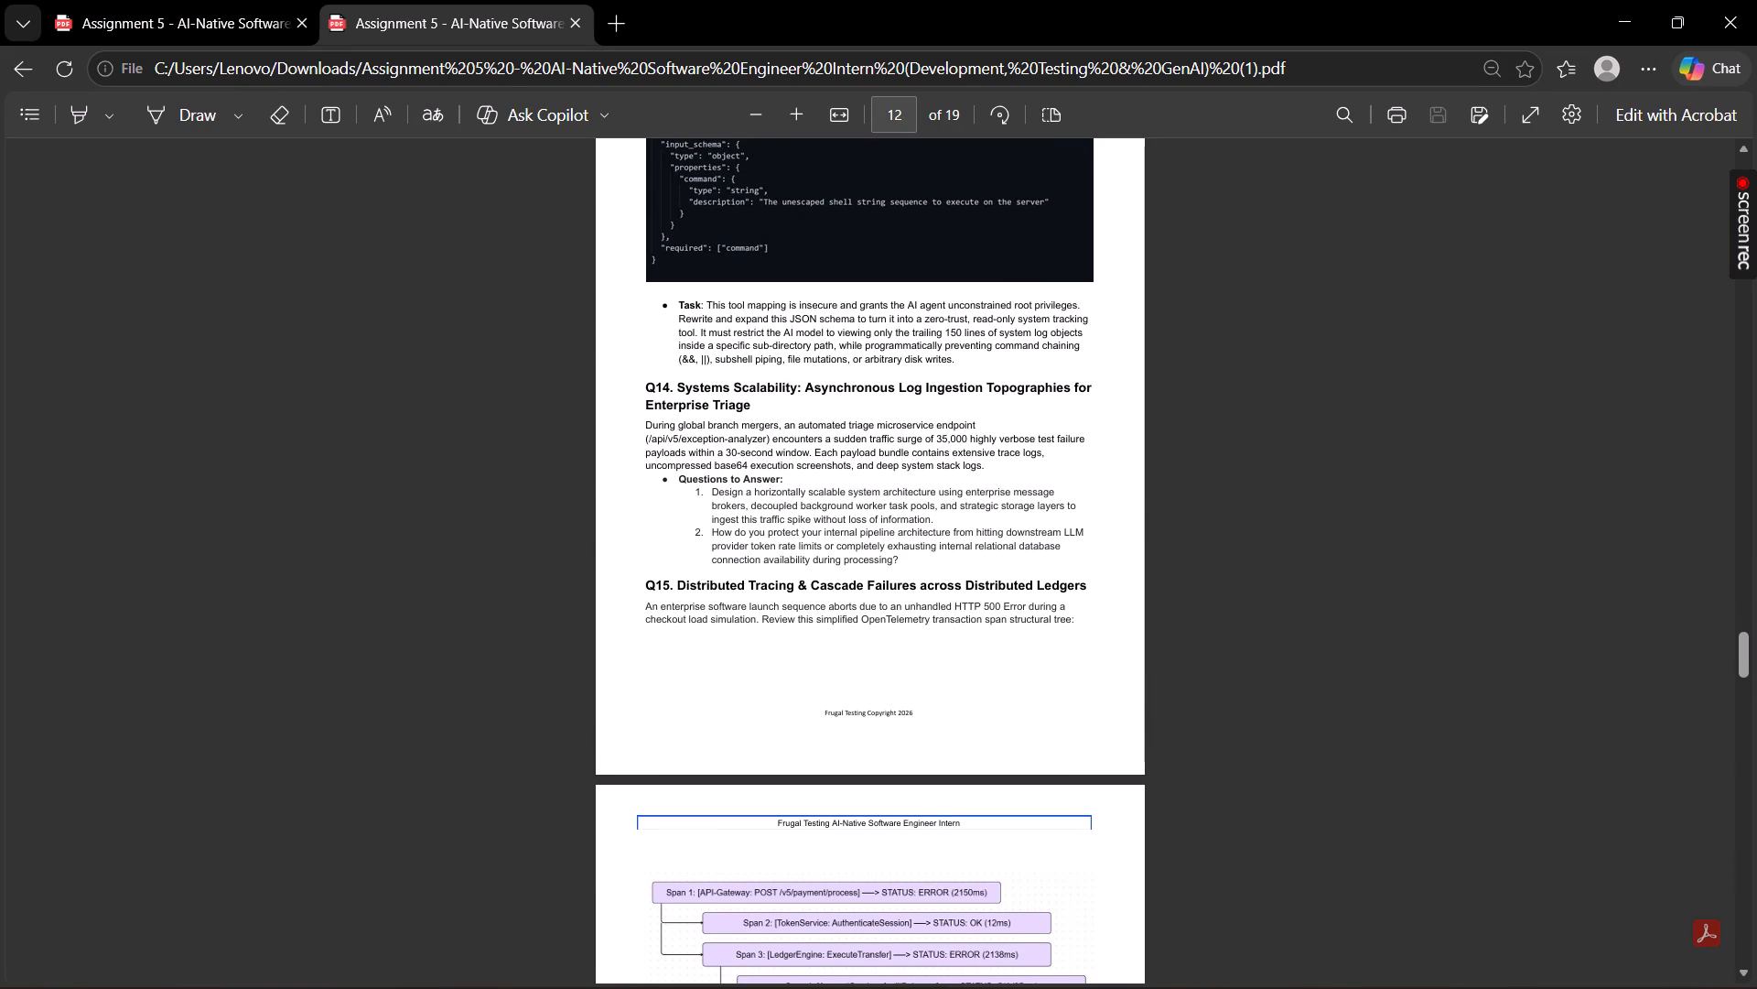
pyautogui.moveTo(641, 387); pyautogui.dragTo(718, 387)
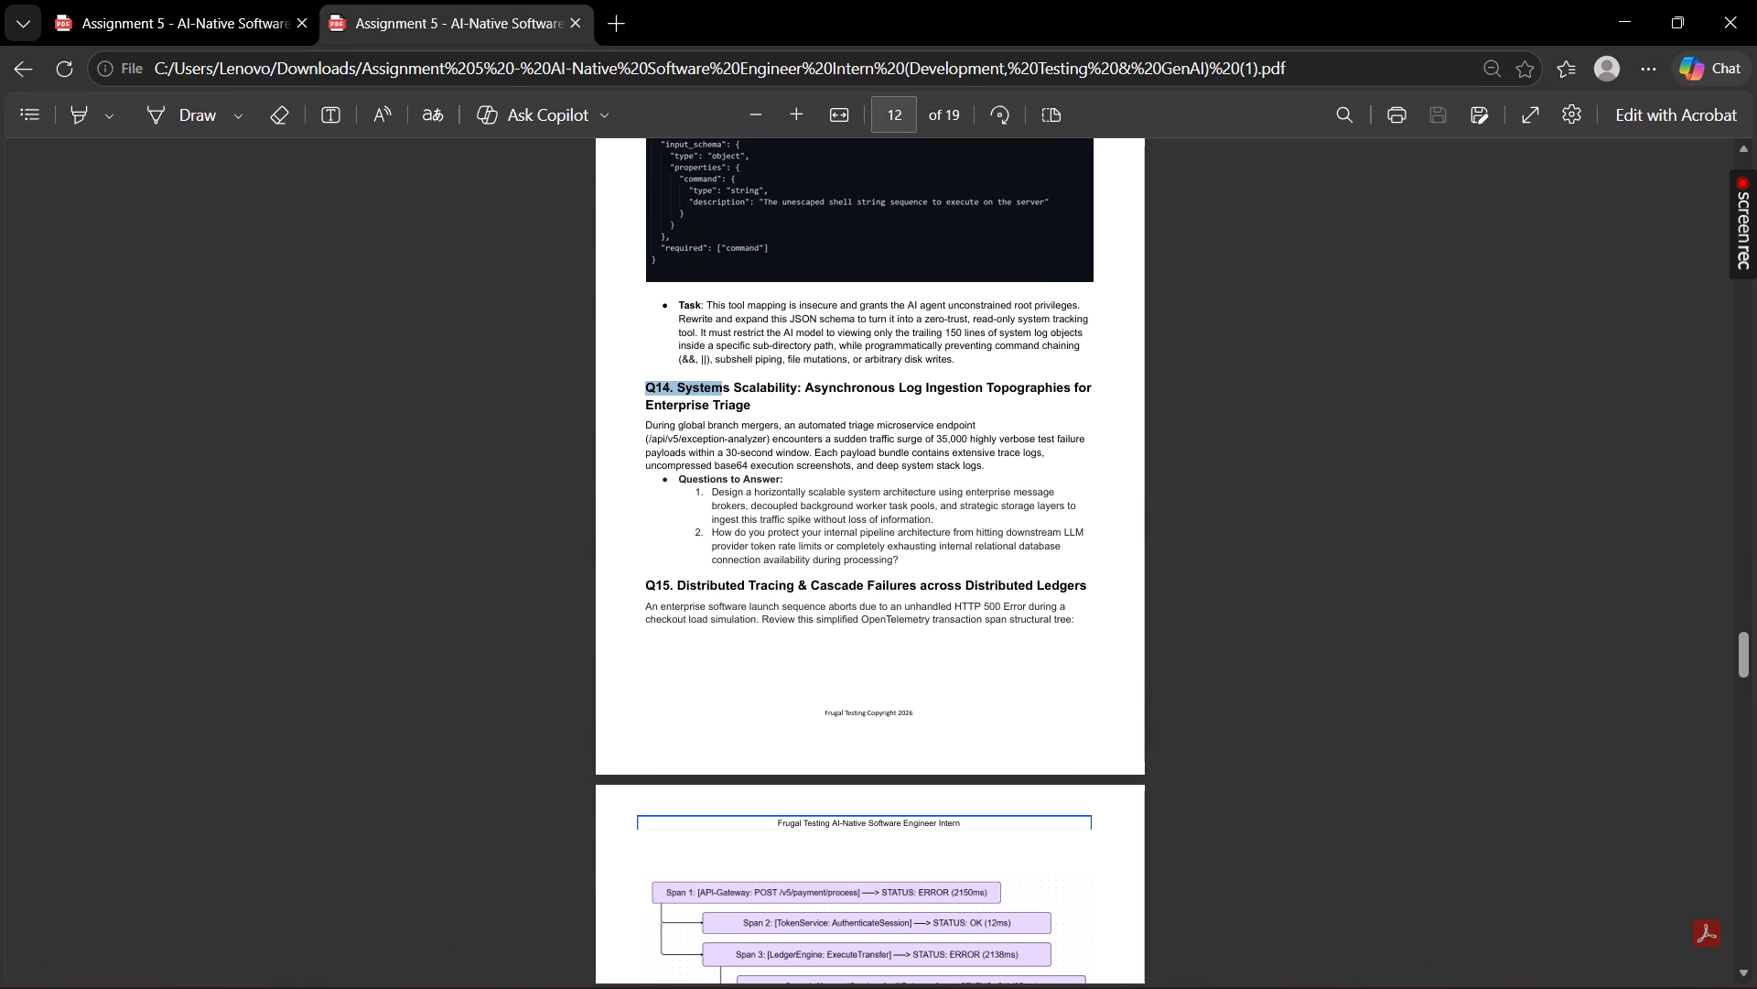
pyautogui.moveTo(718, 387); pyautogui.dragTo(752, 401)
pyautogui.hotkey('ctrl', 'c')
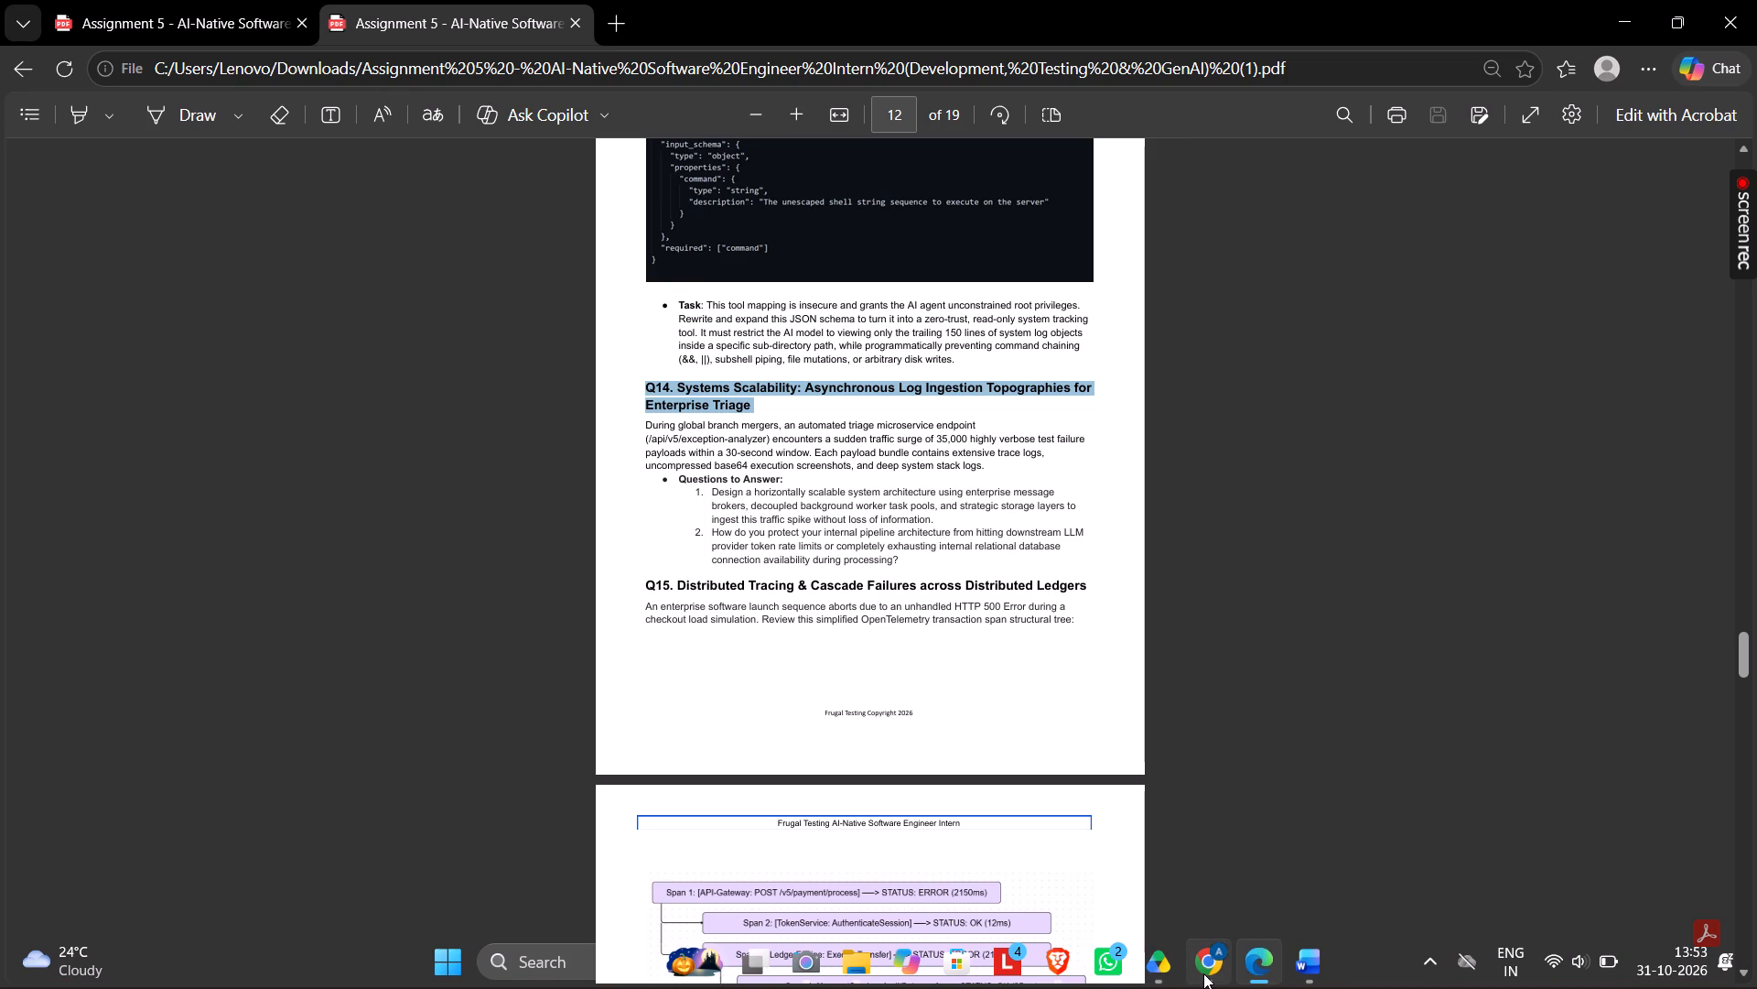
pyautogui.click(1312, 973)
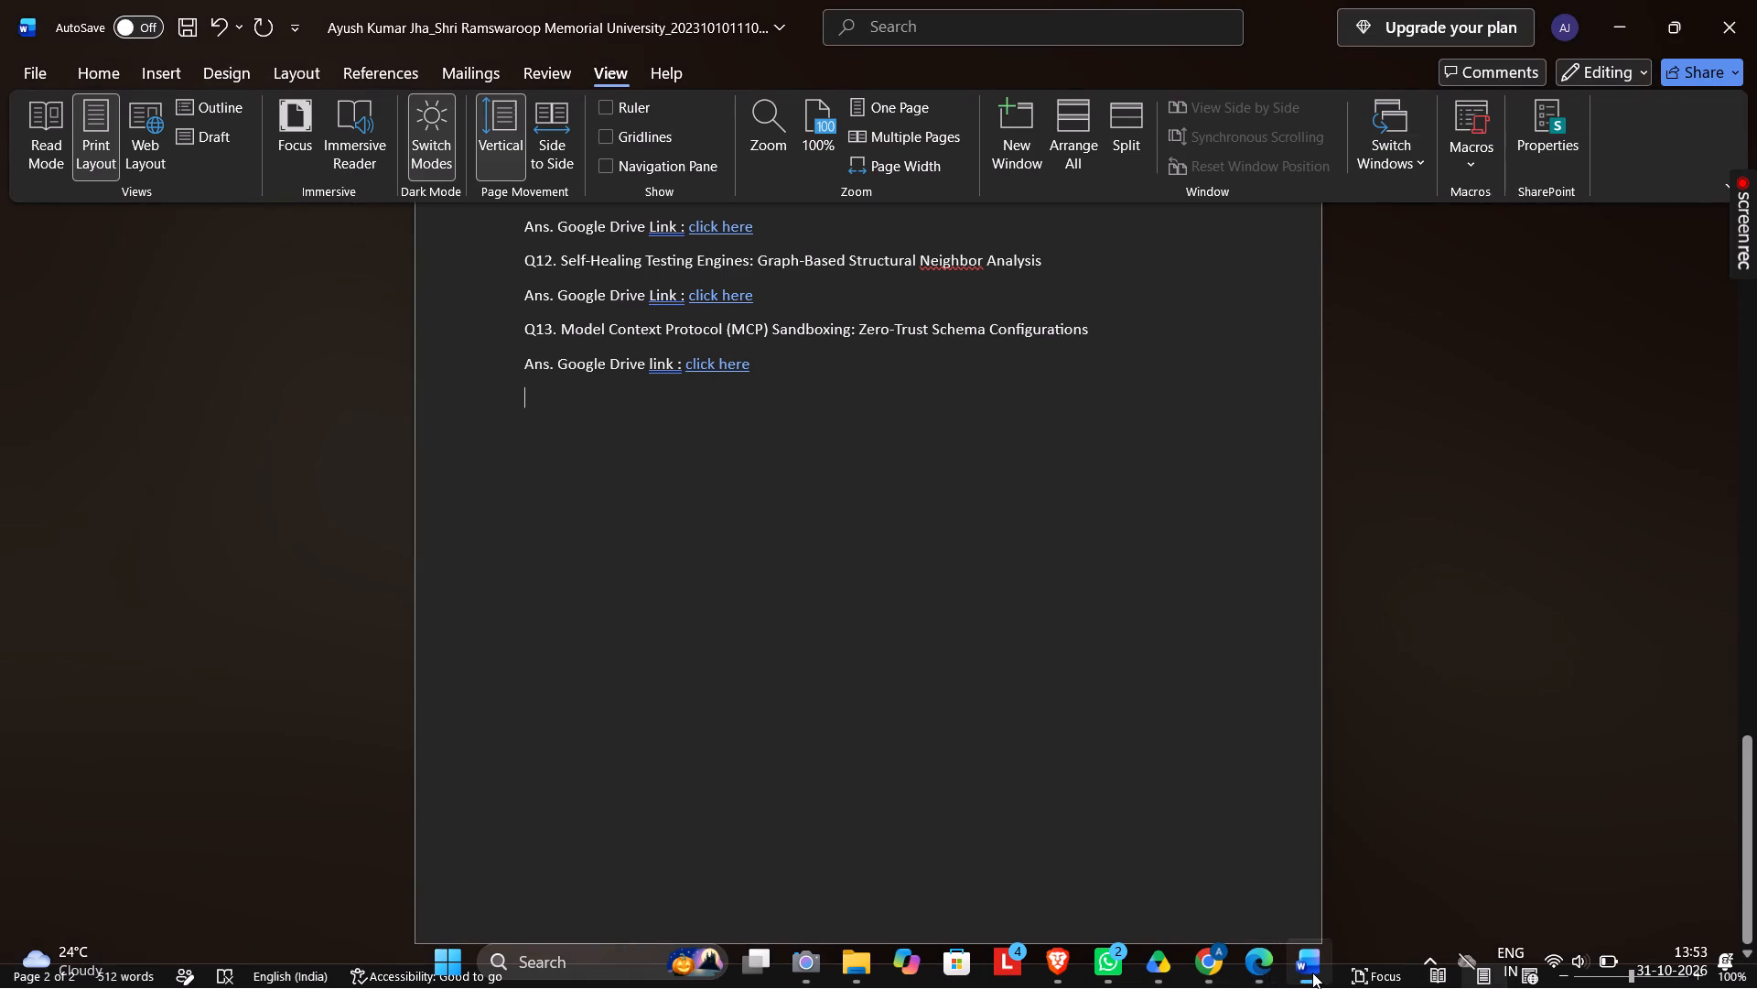
pyautogui.hotkey('ctrl', 'v')
pyautogui.write(']\\')
pyautogui.press('BackSpace')
pyautogui.press('Return')
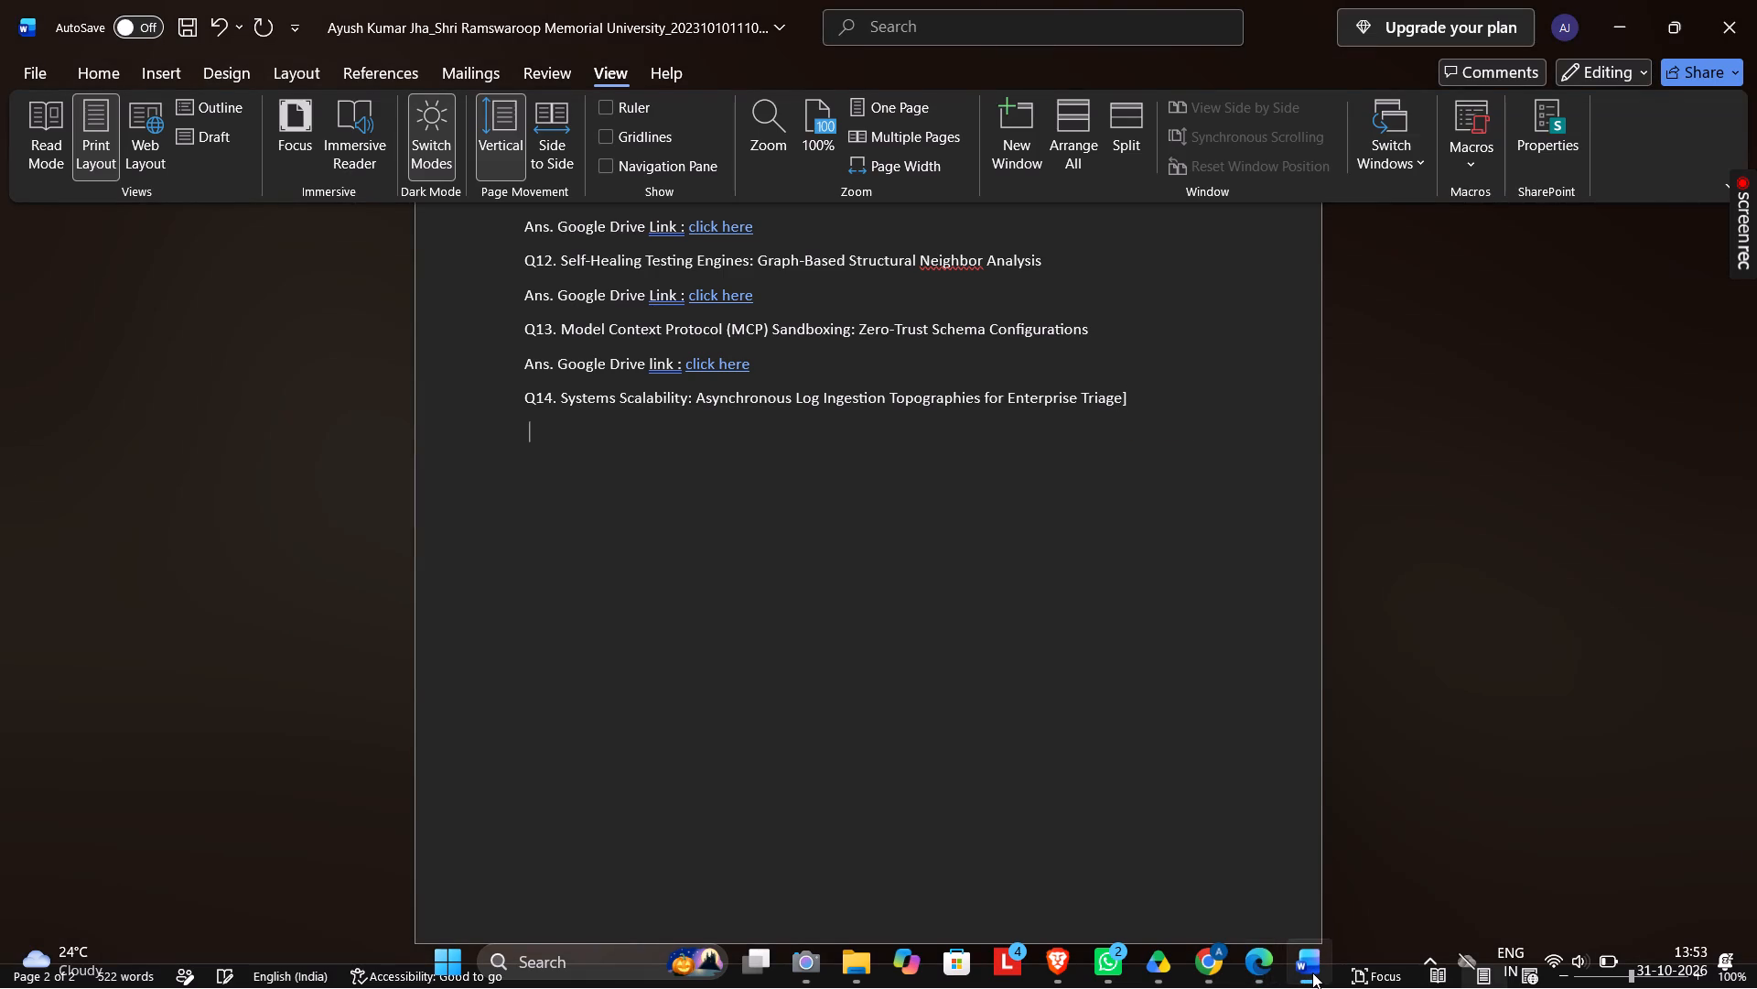
pyautogui.press('BackSpace')
pyautogui.press('BackSpace')
# Add the answer line "Ans . Google Drive Link : click here" below the Q14 heading.
pyautogui.press('Return')
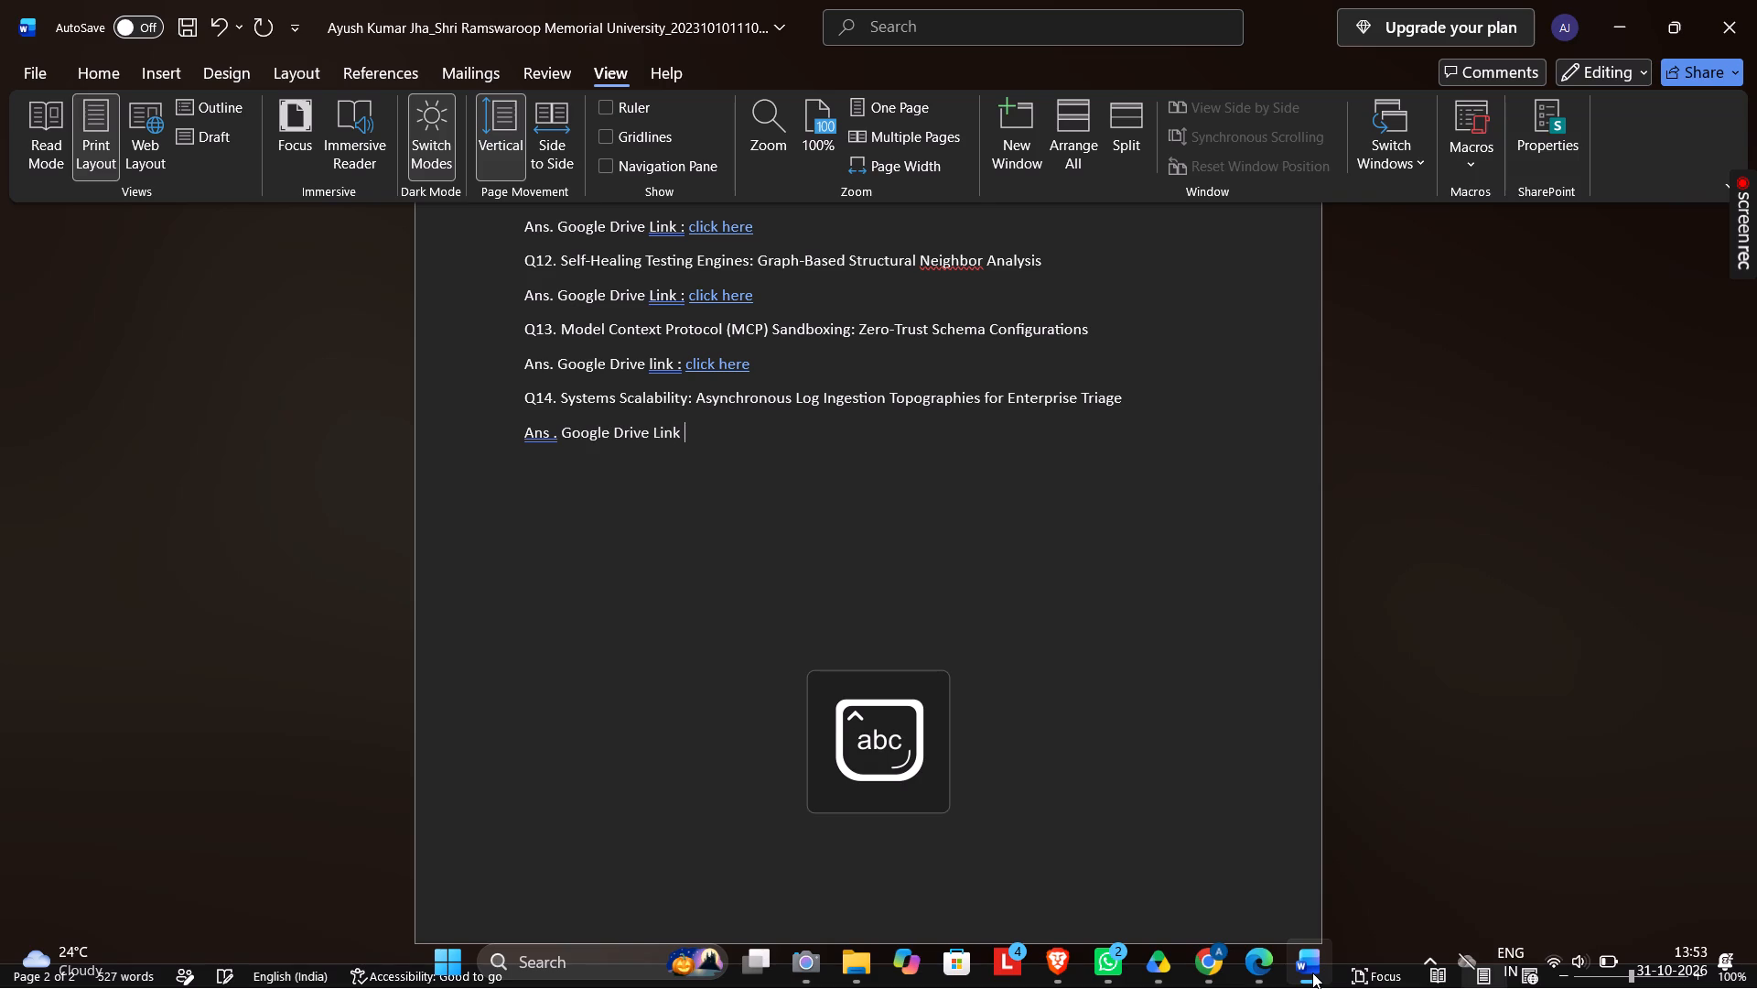
pyautogui.write('clc')
pyautogui.press('BackSpace')
pyautogui.write('ic')
pyautogui.write('k here')
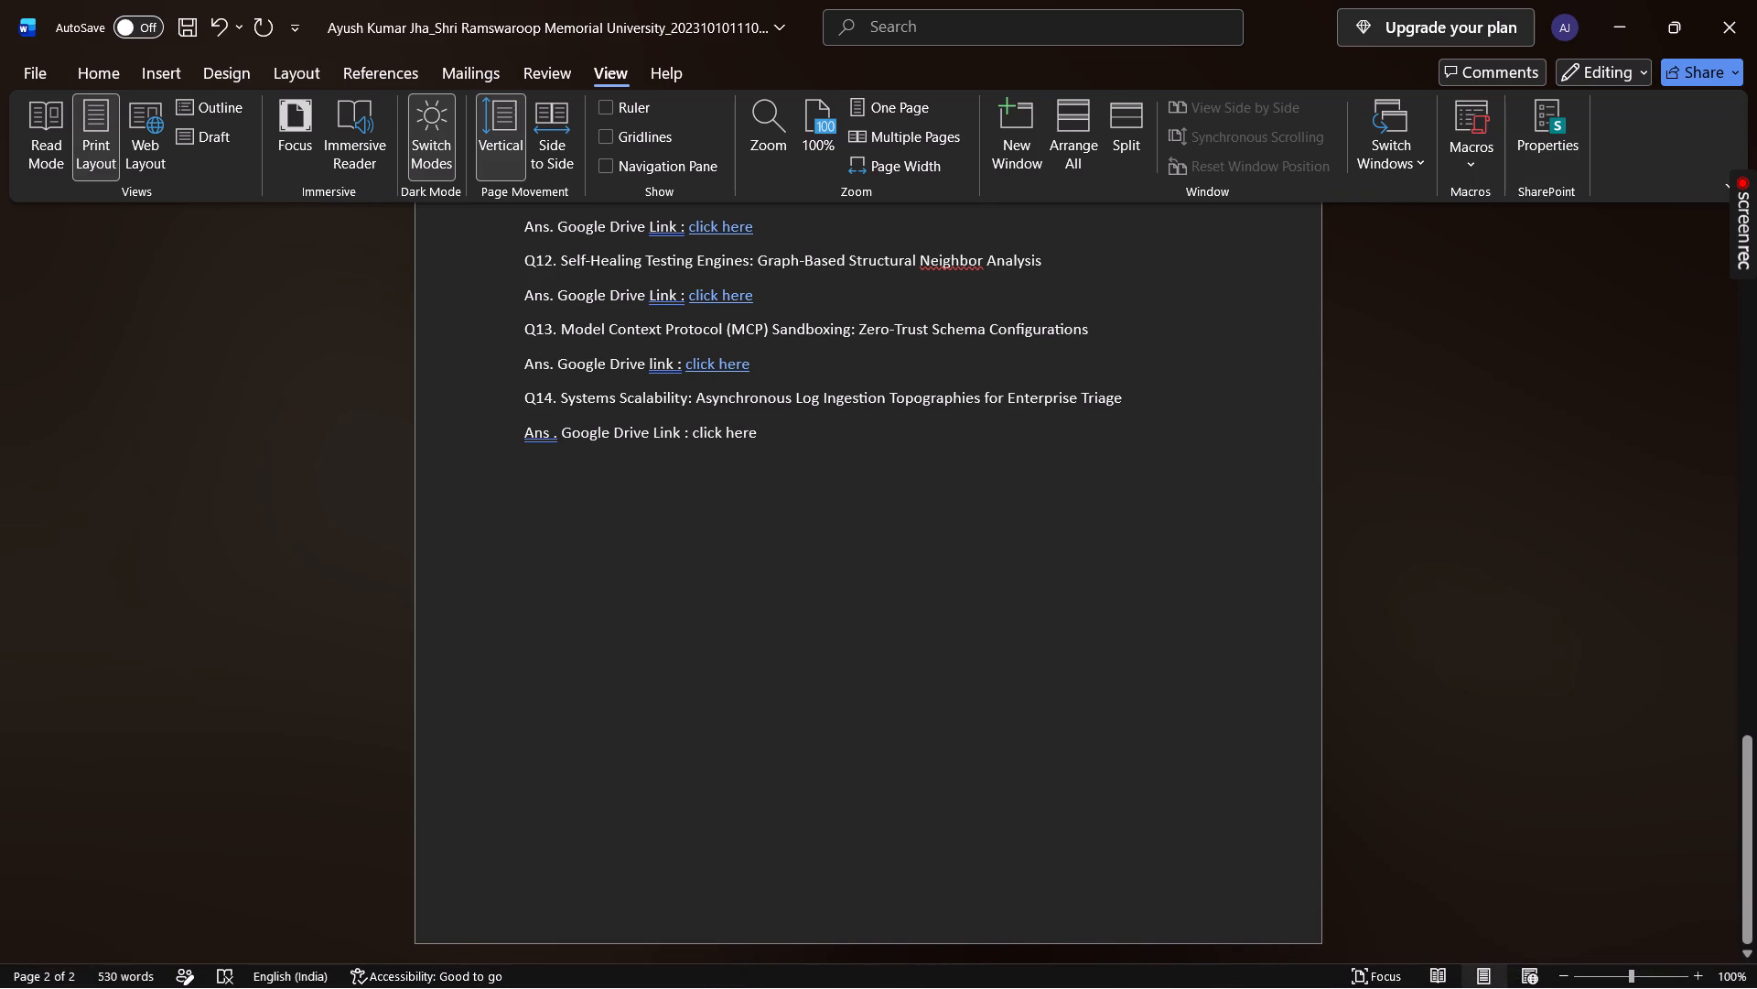
# Hyperlink "click here" in the Q14 answer in Word to the frugal14 folder, using its link copied from Google Drive.
pyautogui.moveTo(691, 428); pyautogui.dragTo(750, 436)
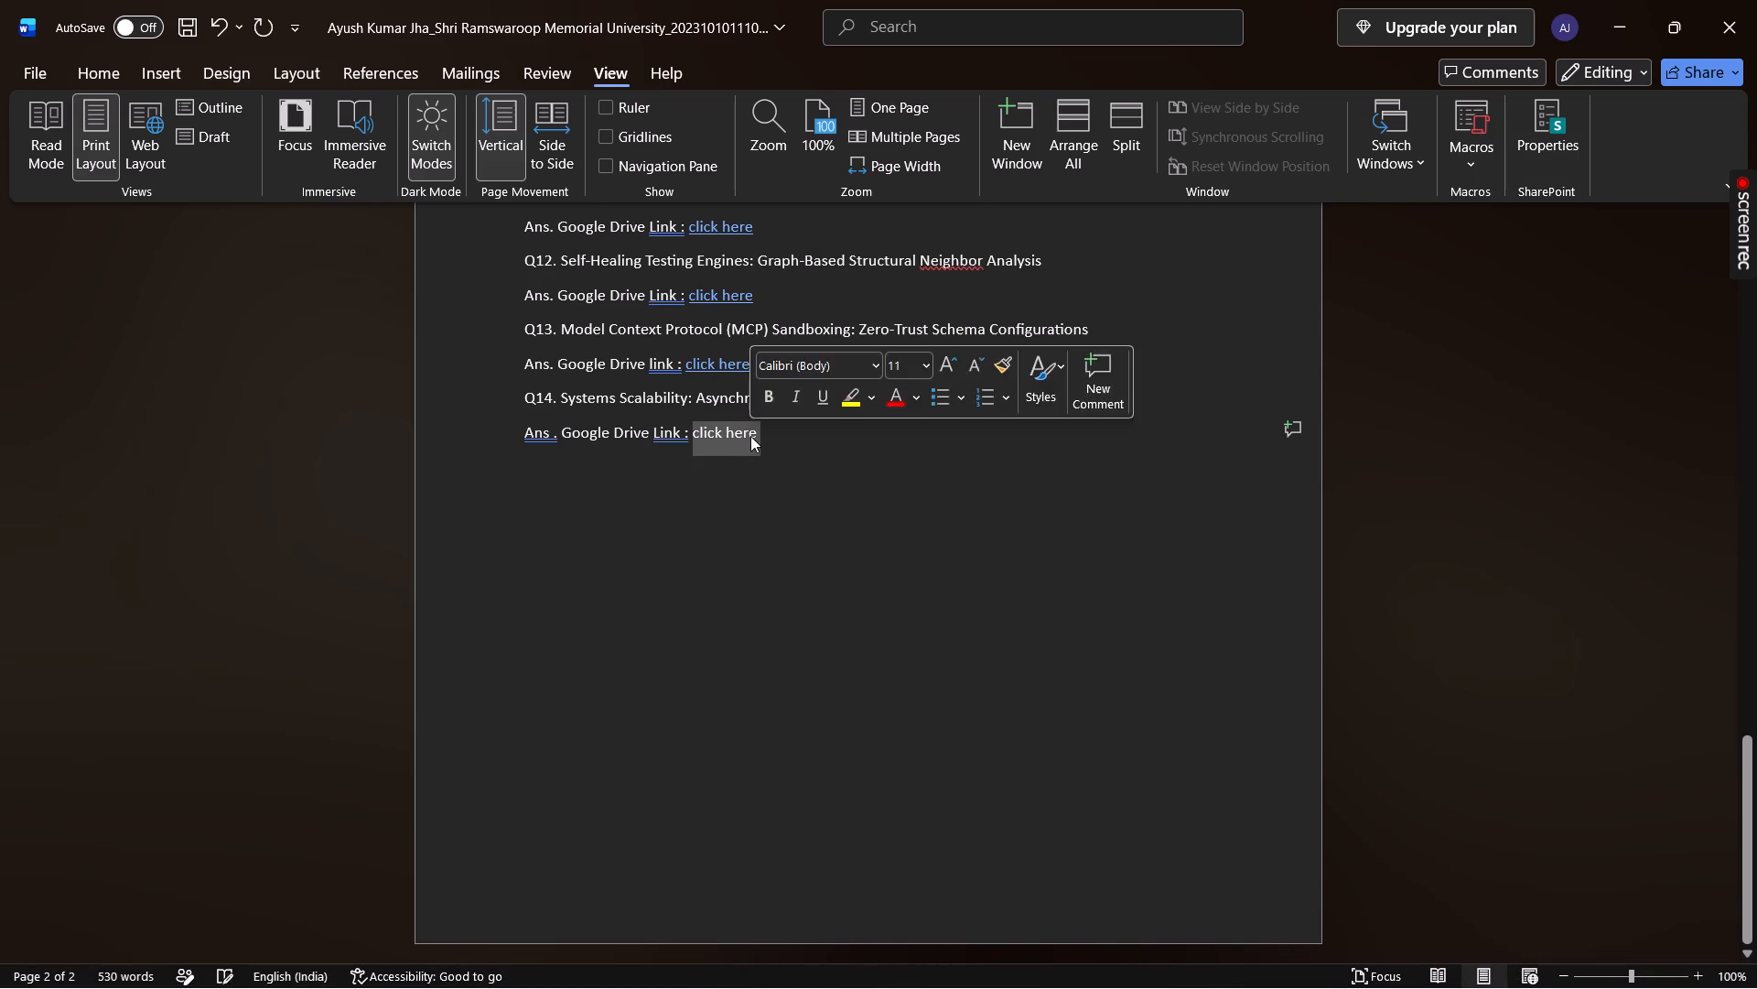
pyautogui.rightClick(750, 436)
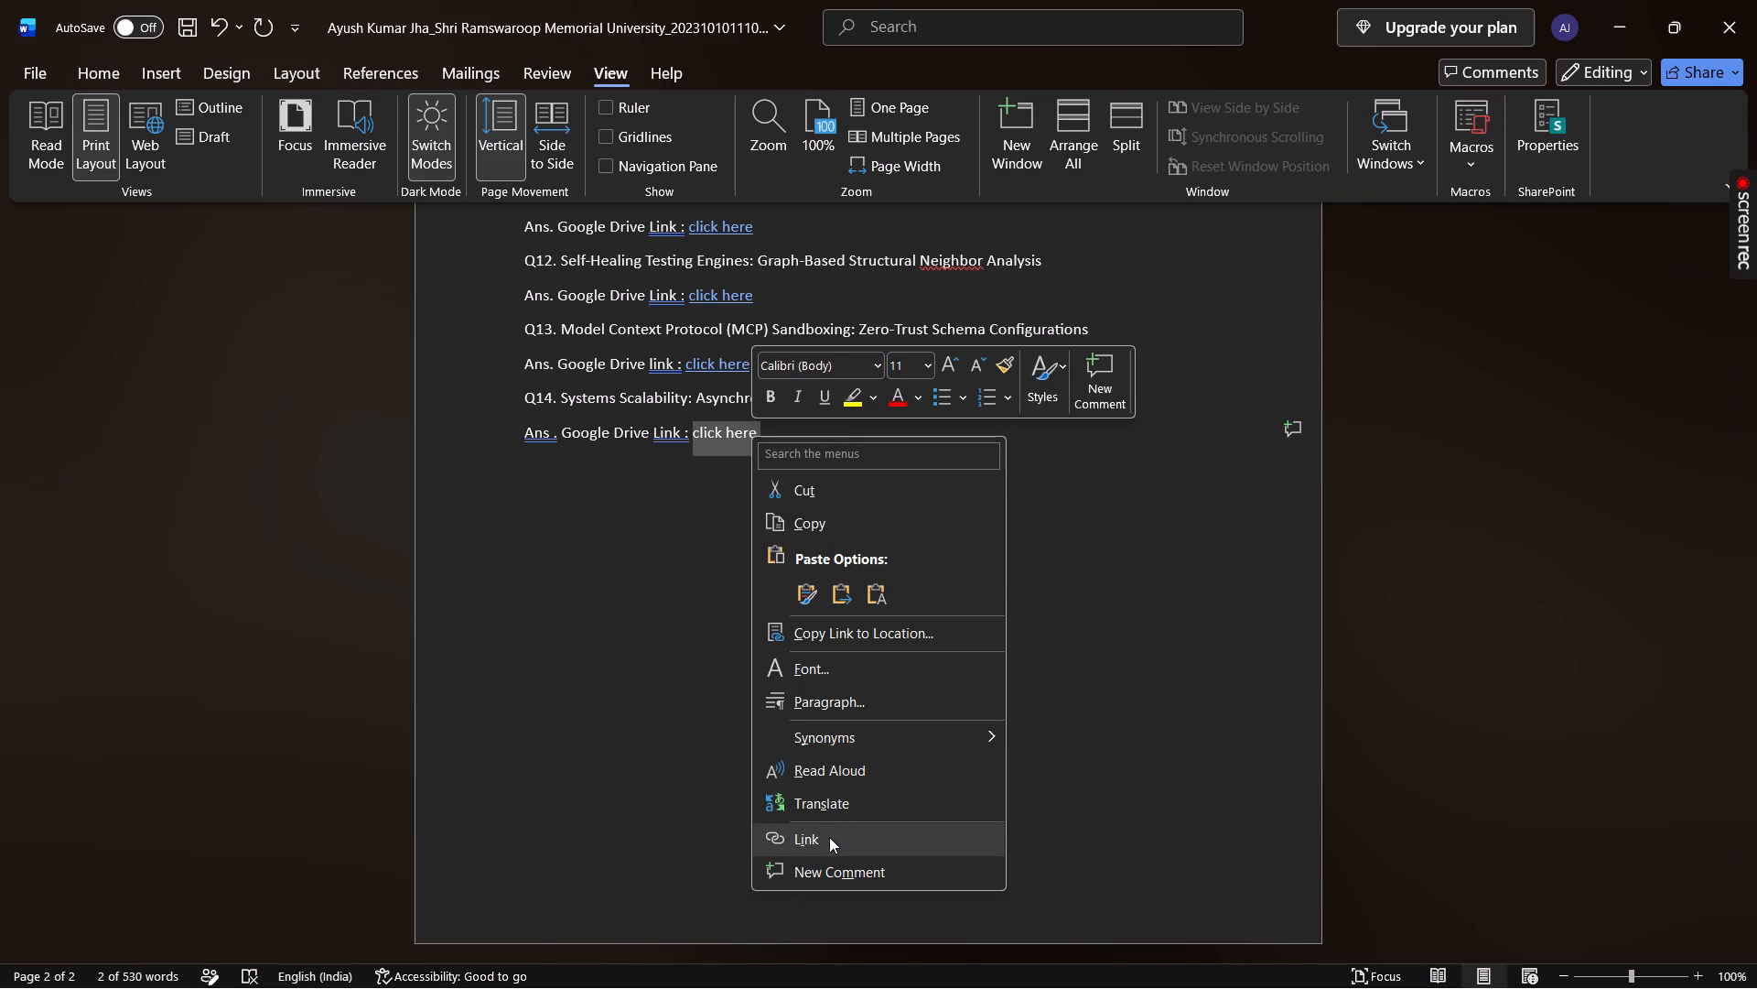
pyautogui.click(829, 837)
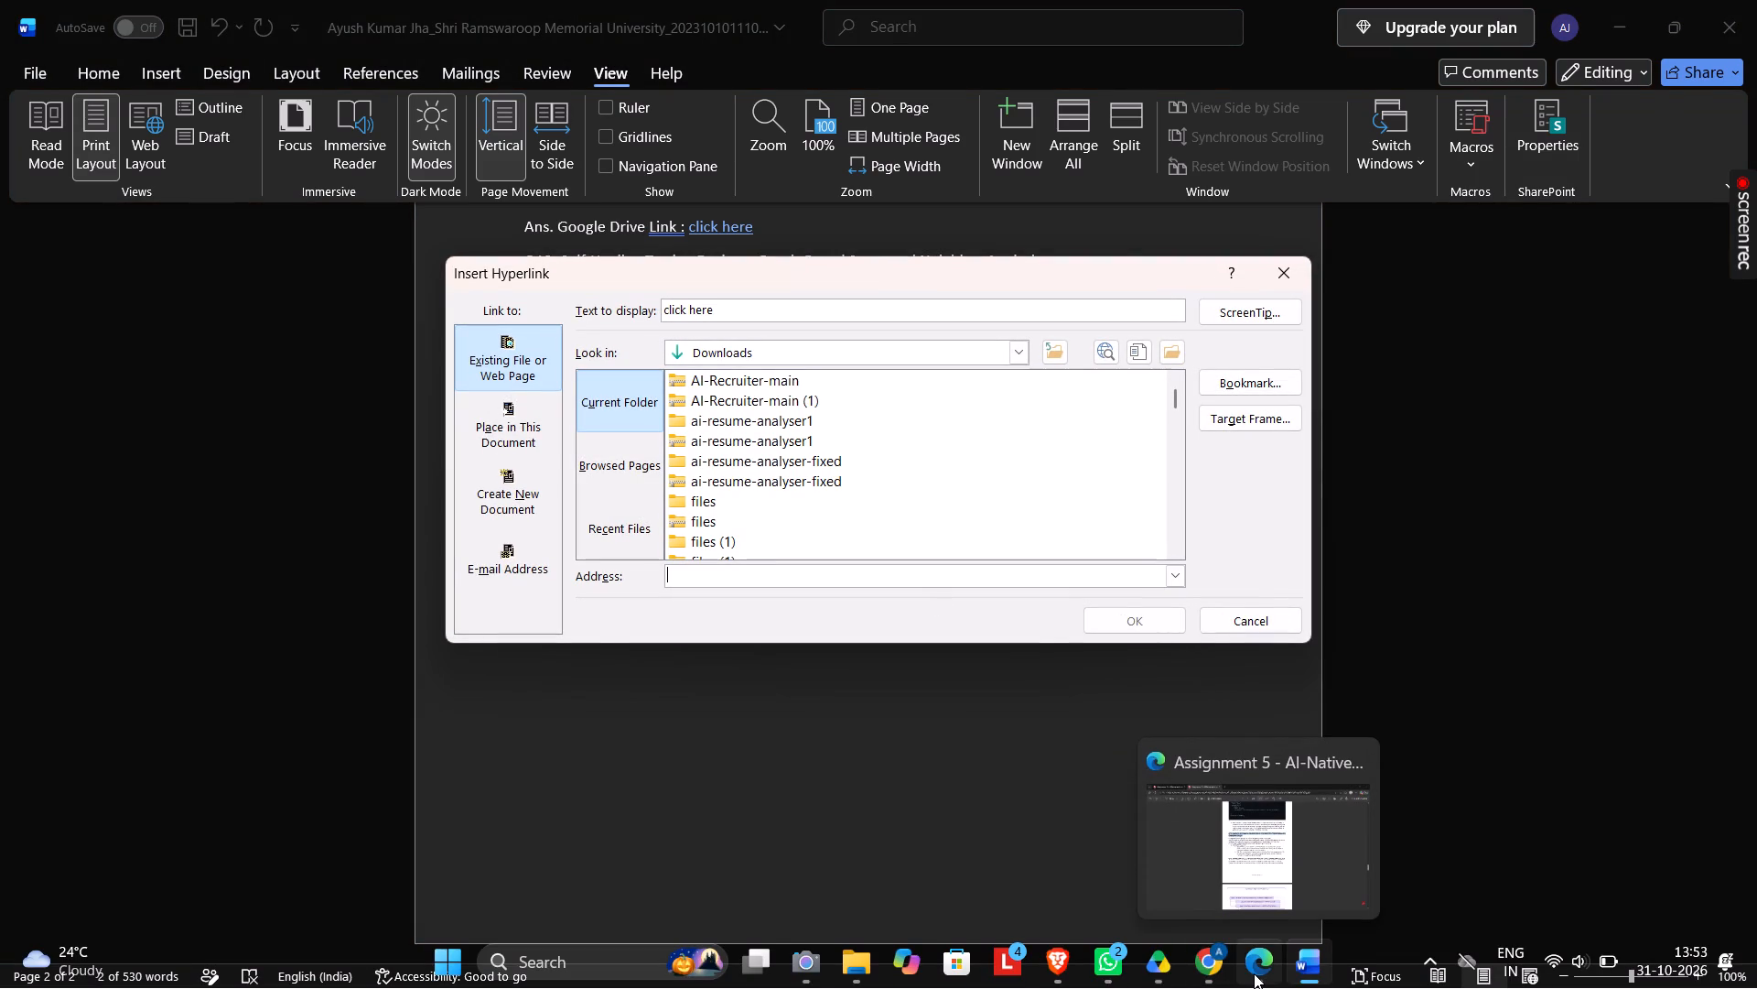
pyautogui.click(1277, 839)
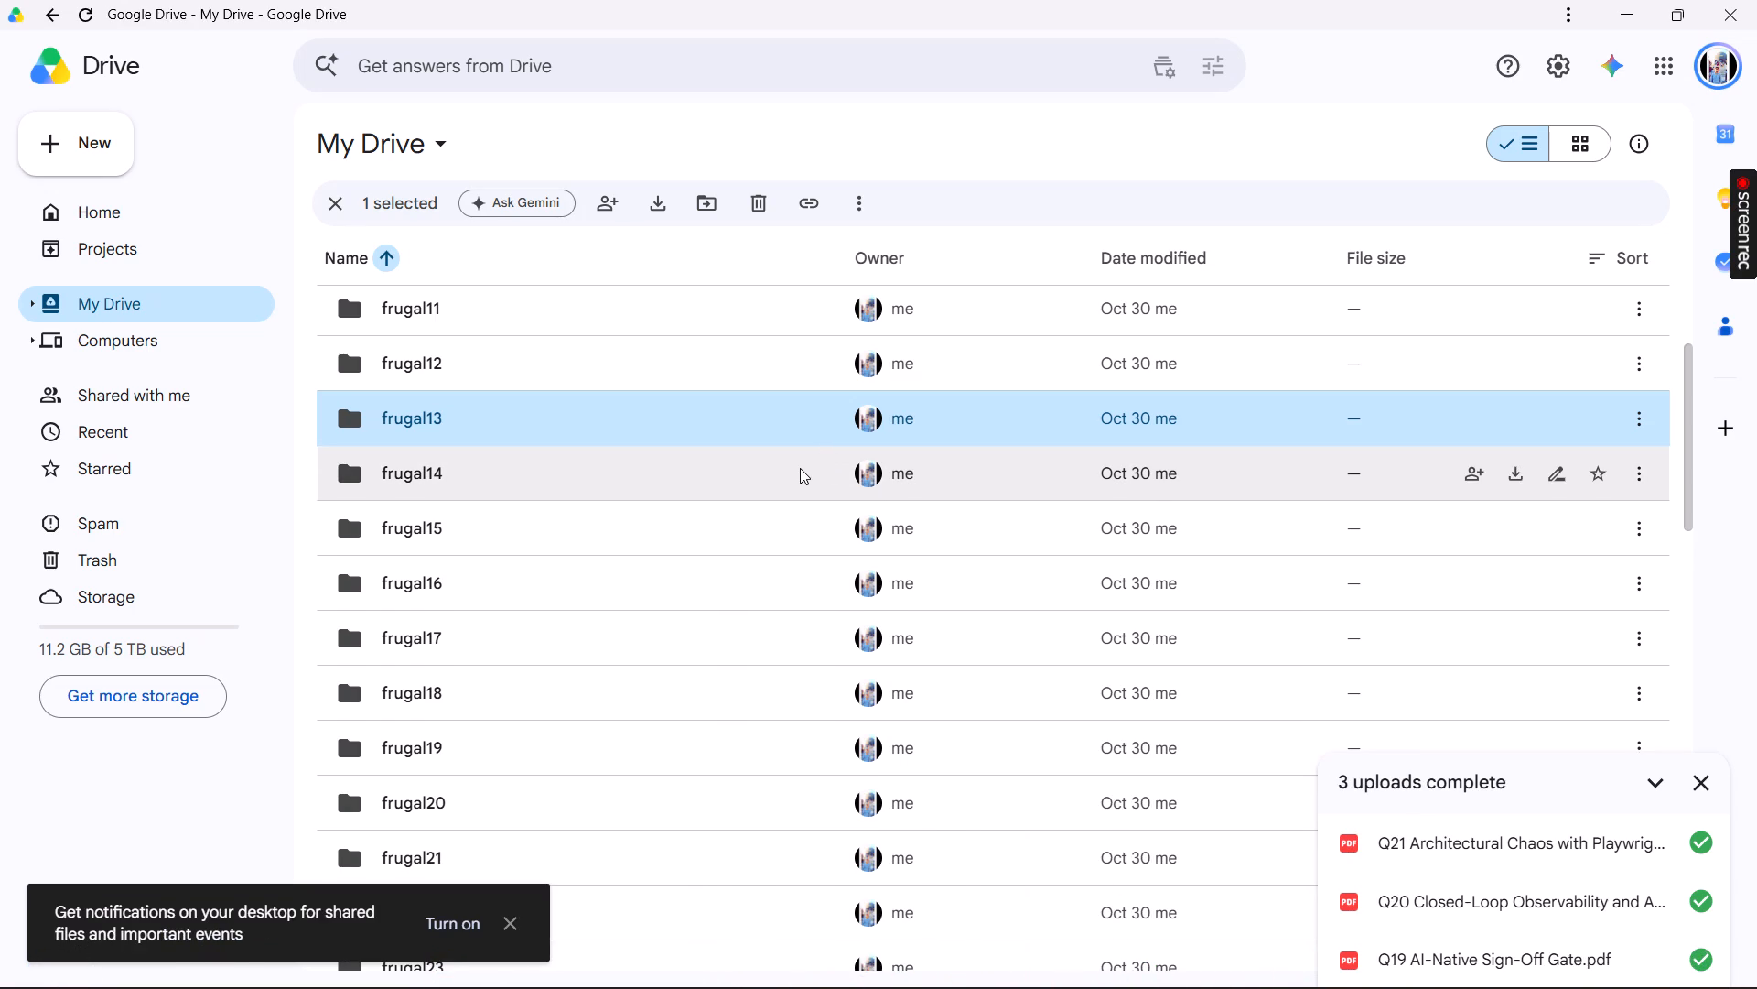
pyautogui.click(793, 477)
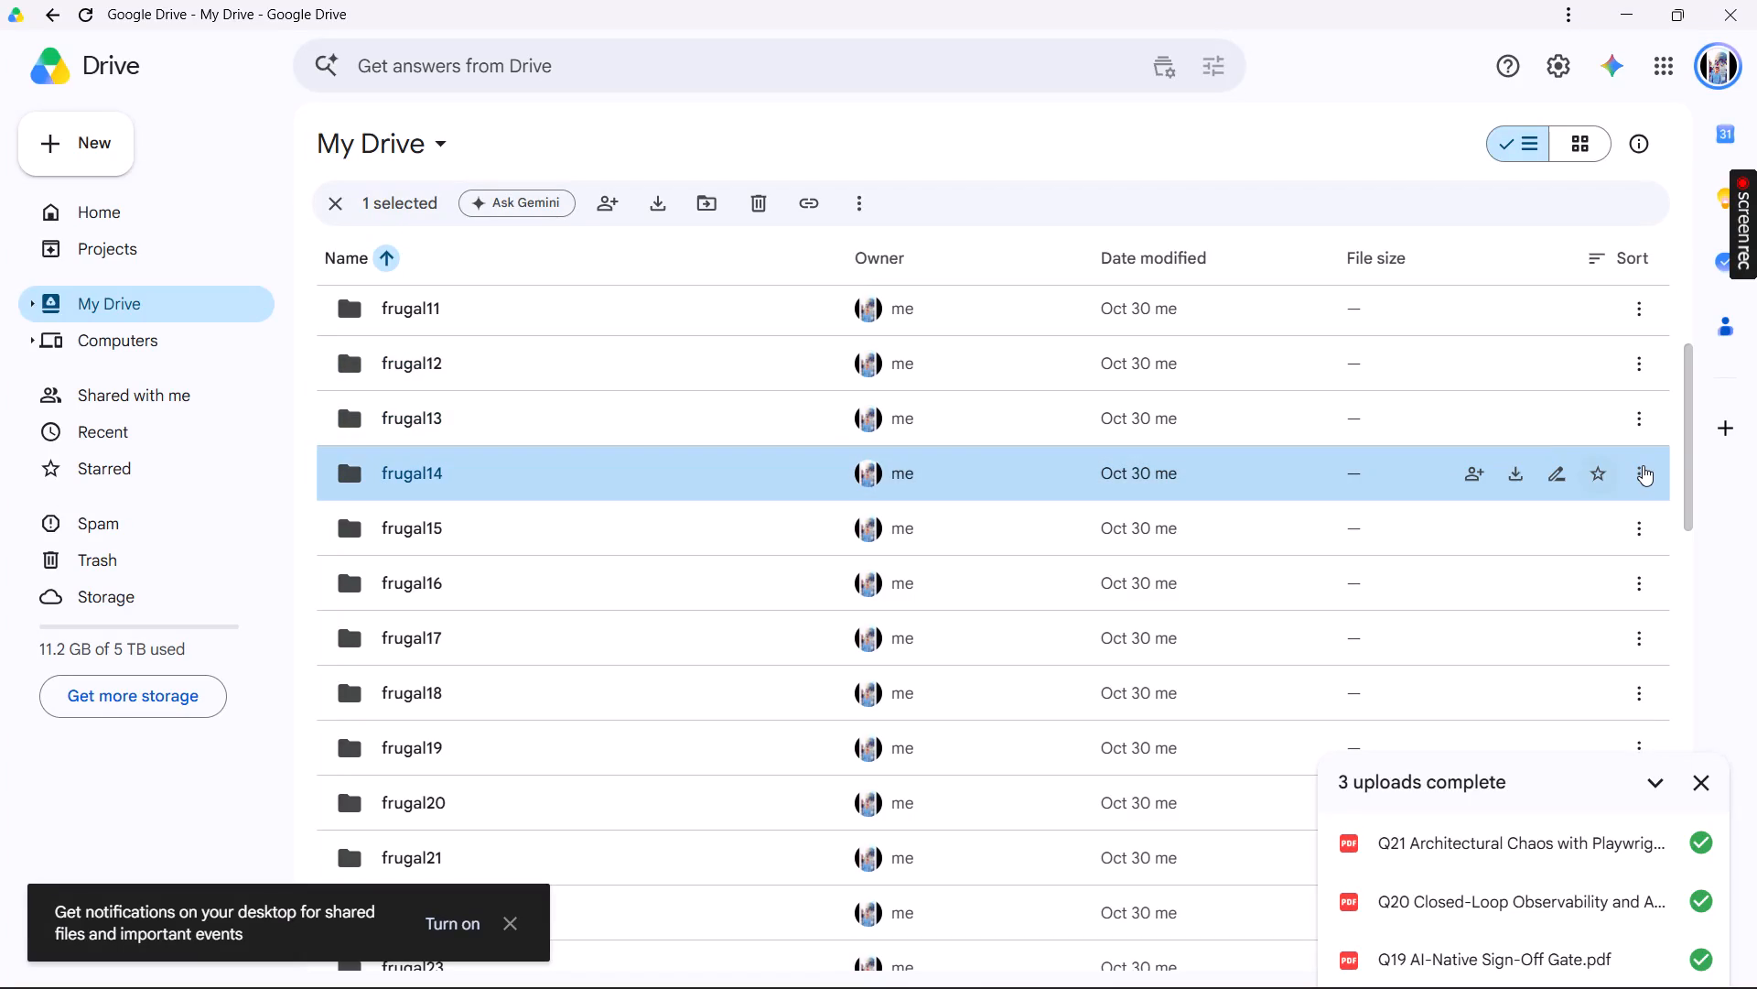
pyautogui.click(1644, 469)
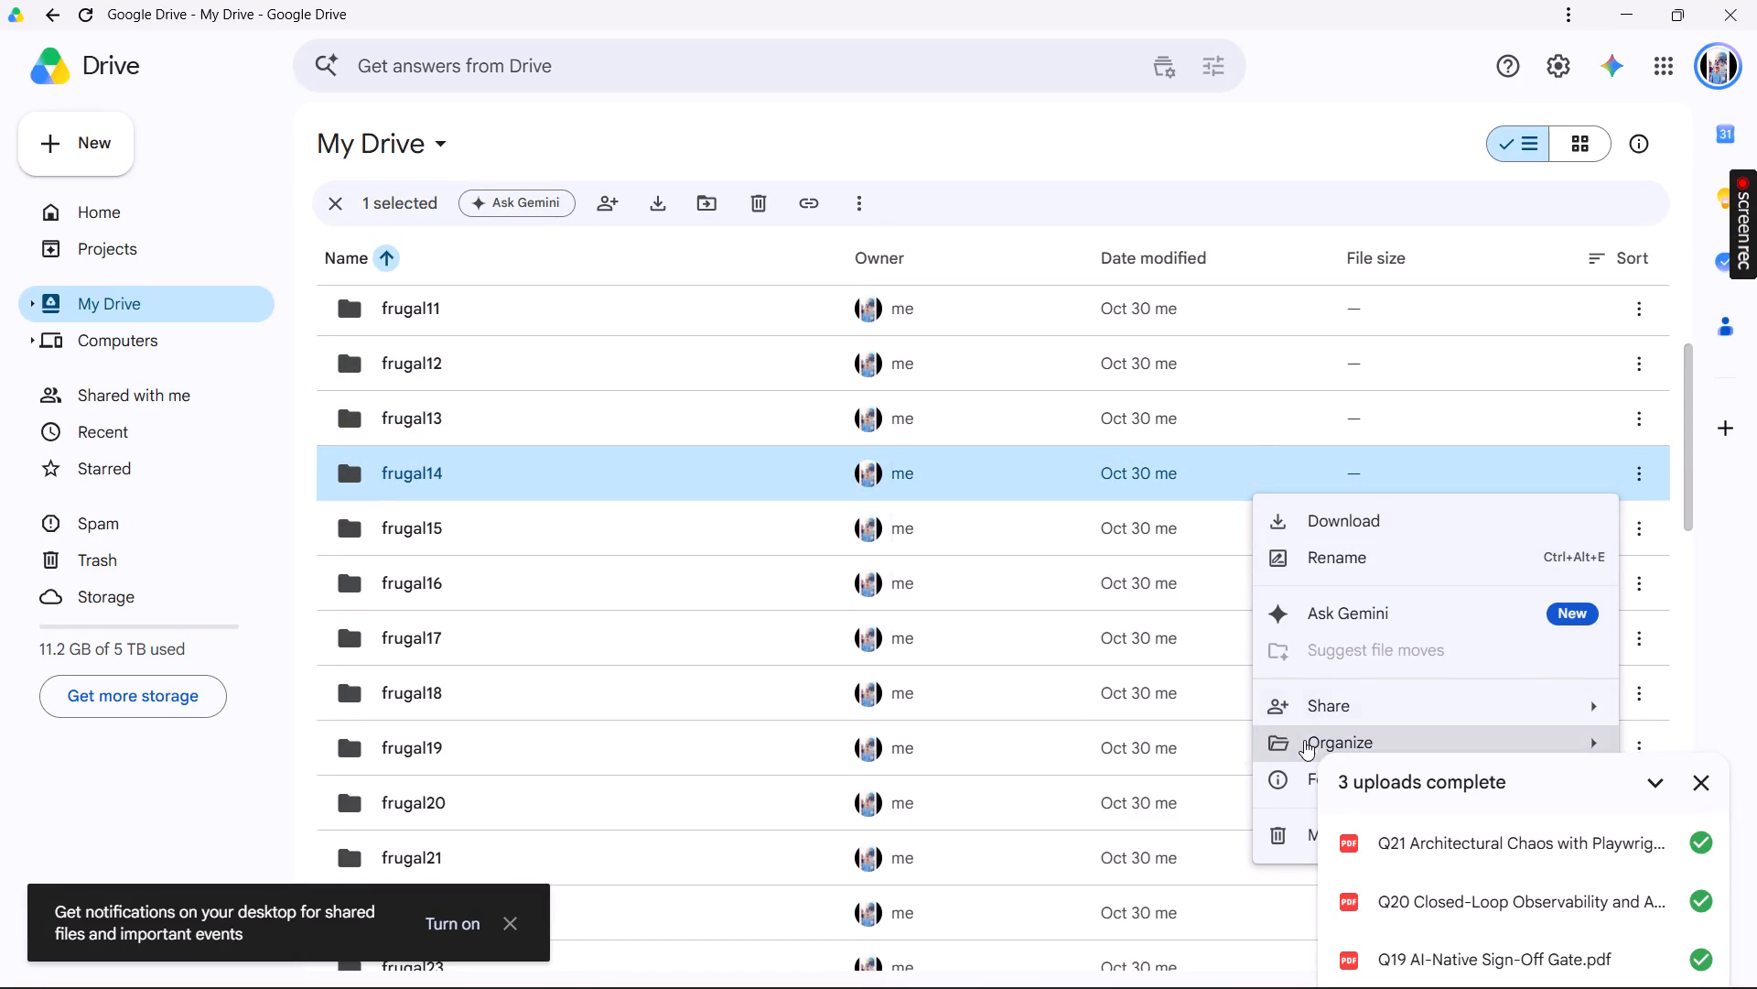
pyautogui.click(1194, 744)
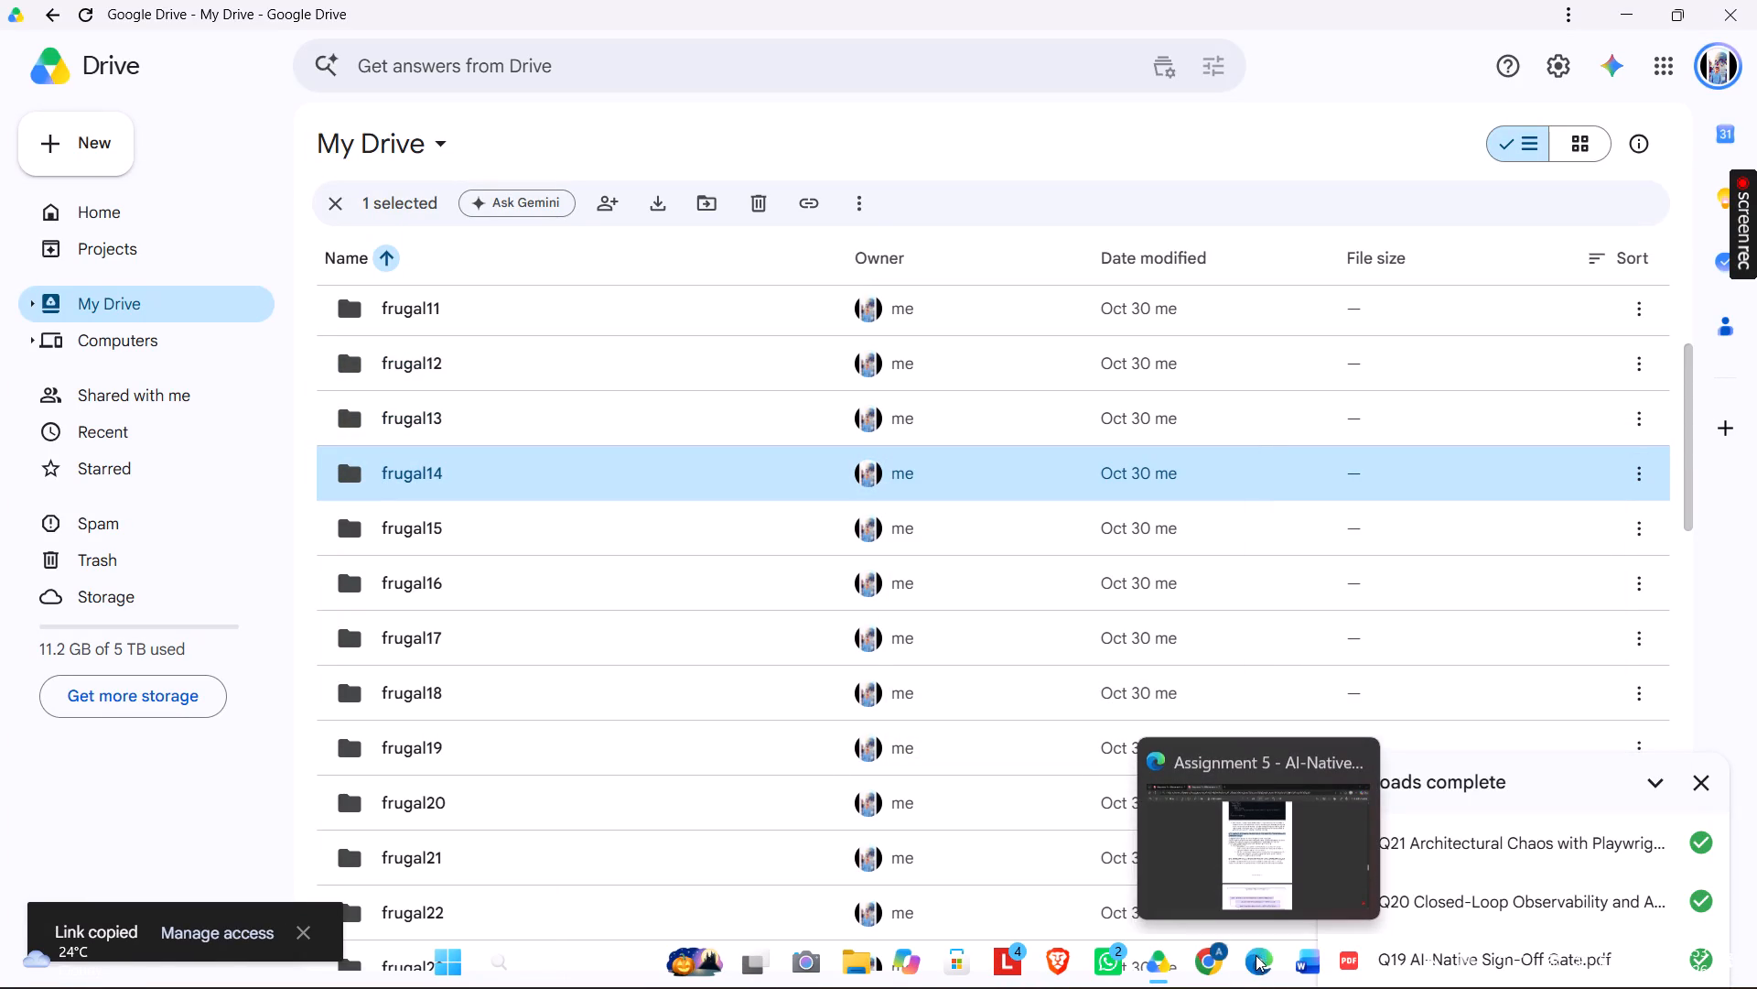
pyautogui.click(1293, 962)
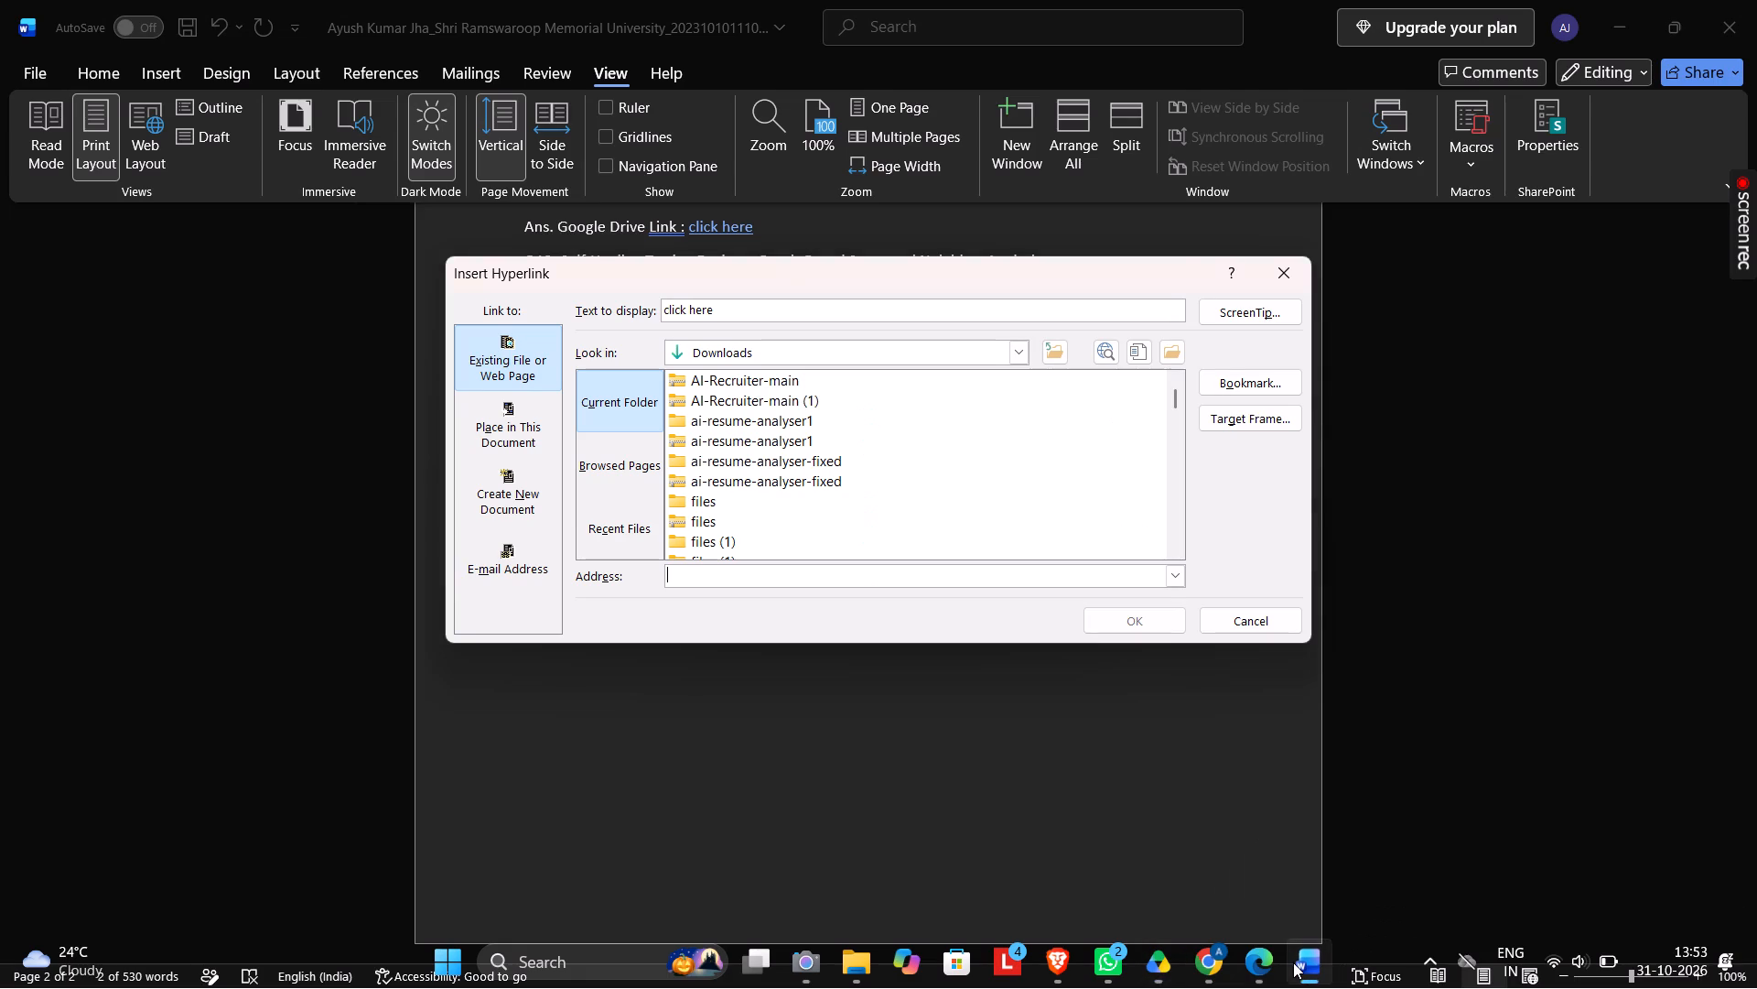
pyautogui.hotkey('ctrl', 'v')
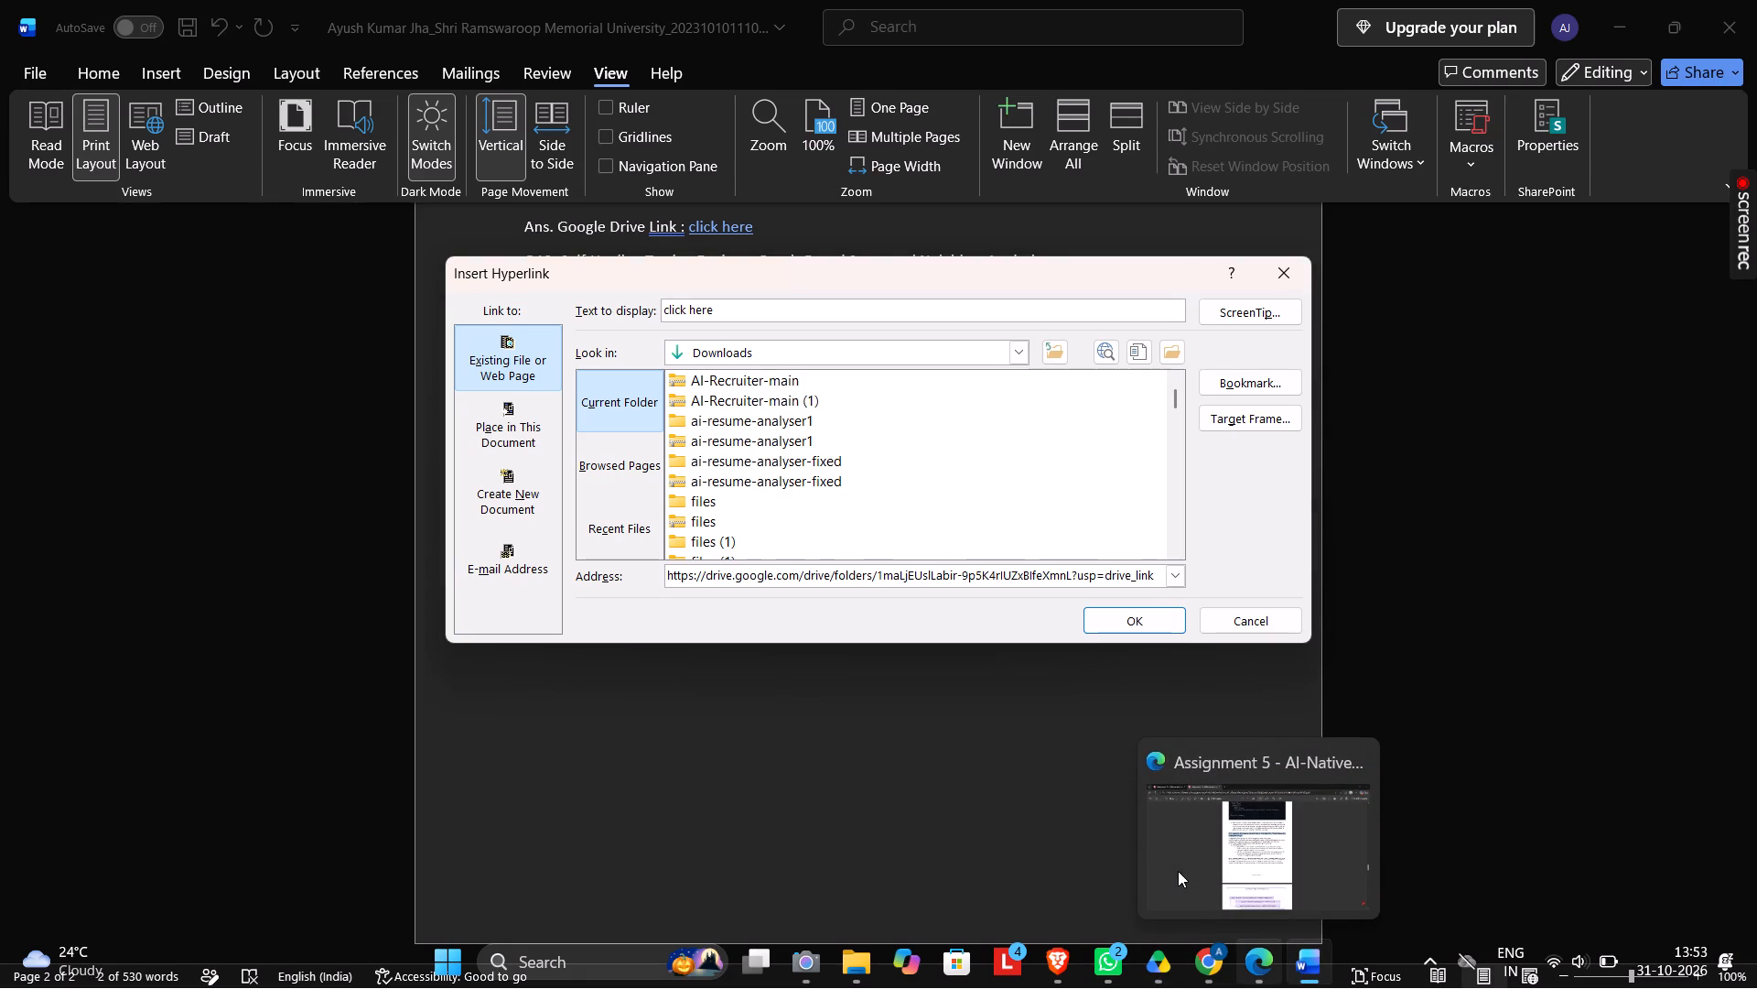
pyautogui.press('Return')
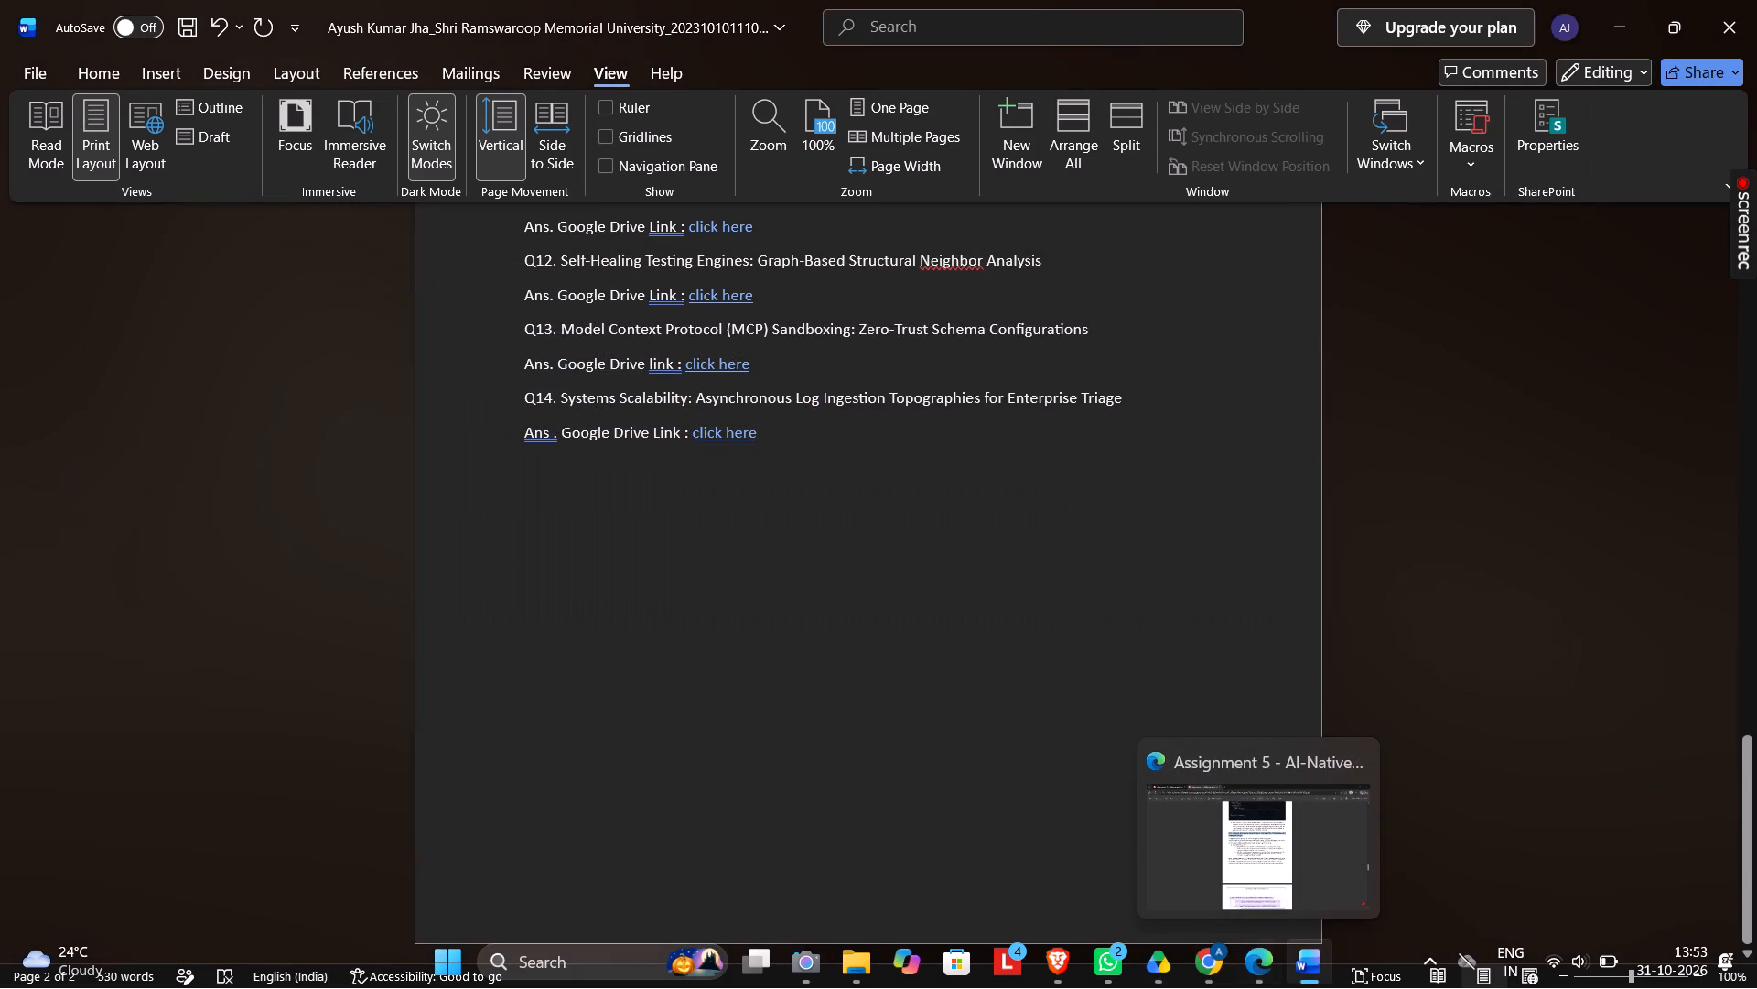
# Copy the heading "Q15. Distributed Tracing & Cascade Failures across Distributed Ledgers" from the PDF in Edge into Word below the Q14 answer.
pyautogui.press('Return')
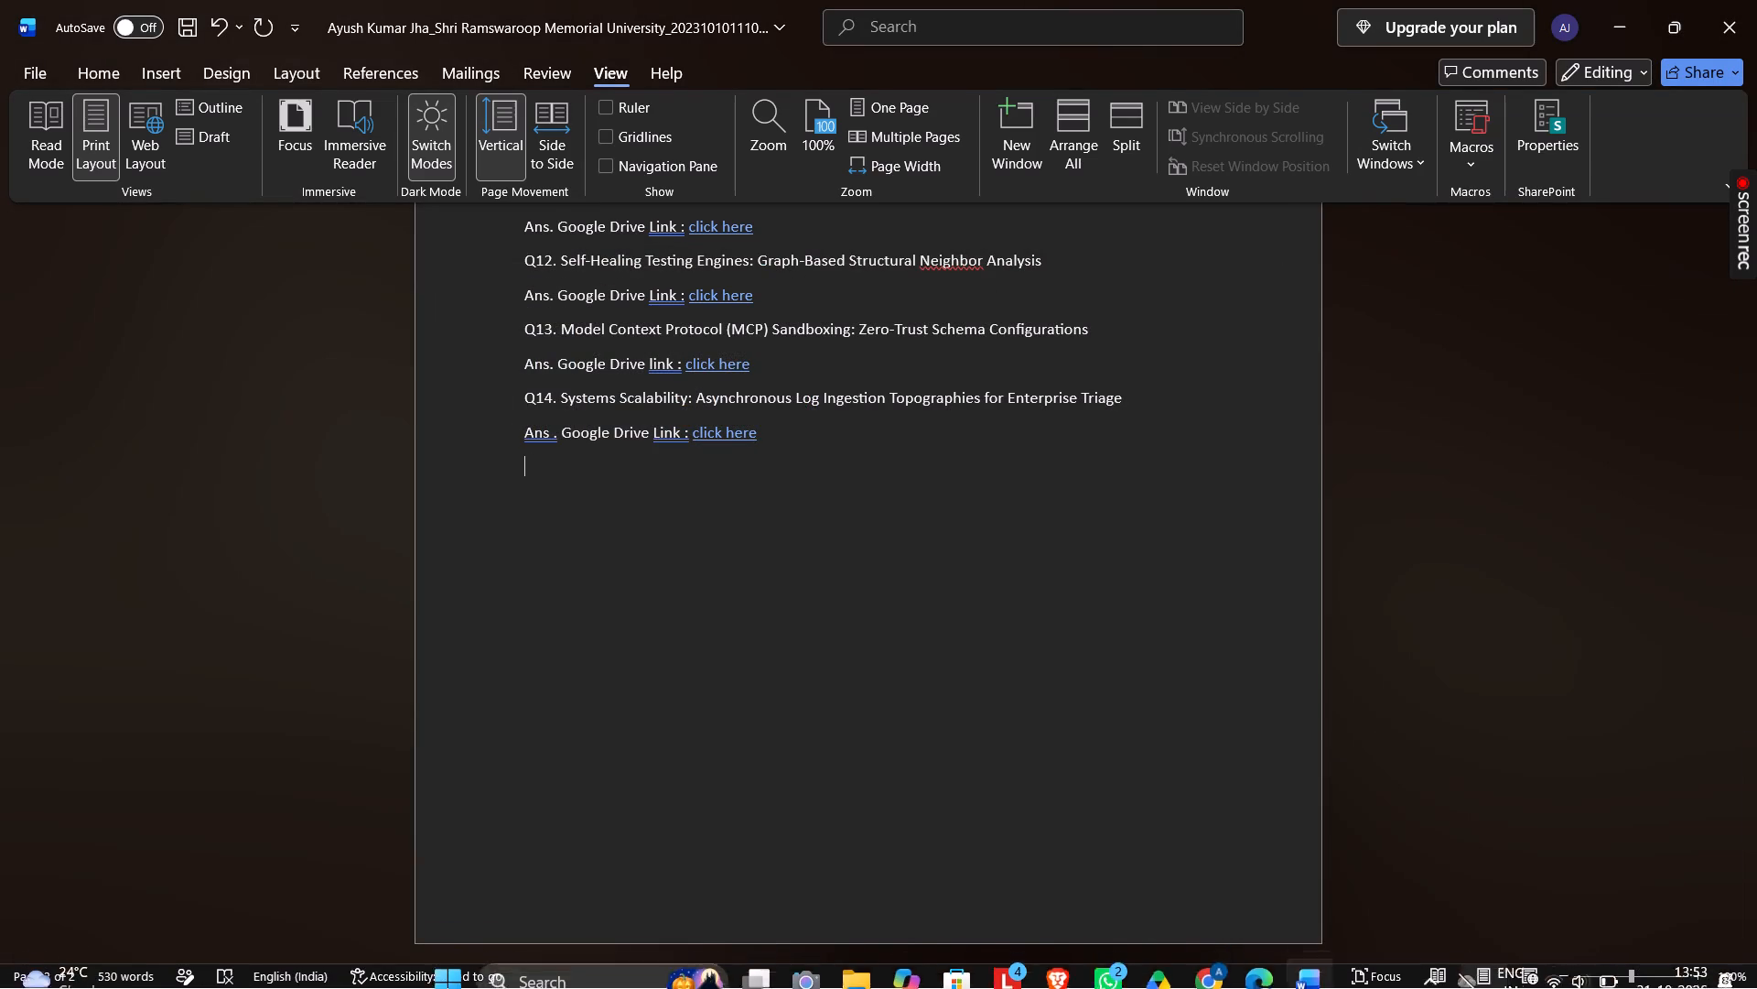
pyautogui.click(1246, 971)
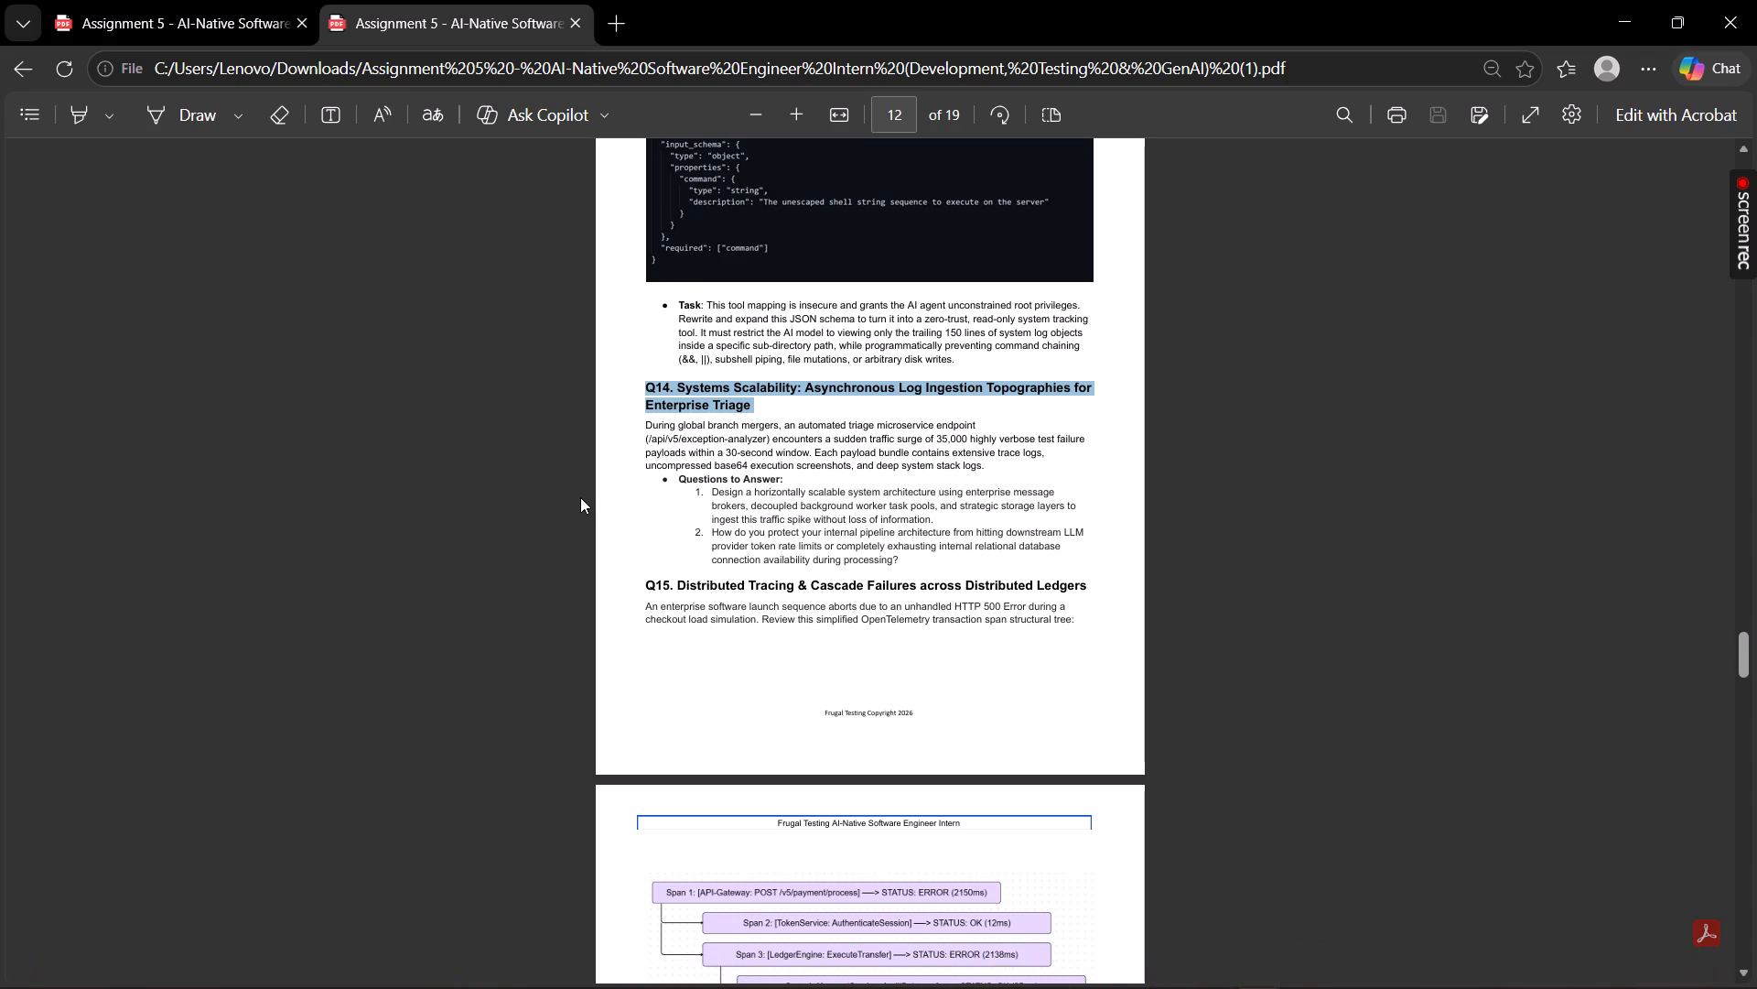
pyautogui.moveTo(640, 585); pyautogui.dragTo(1069, 596)
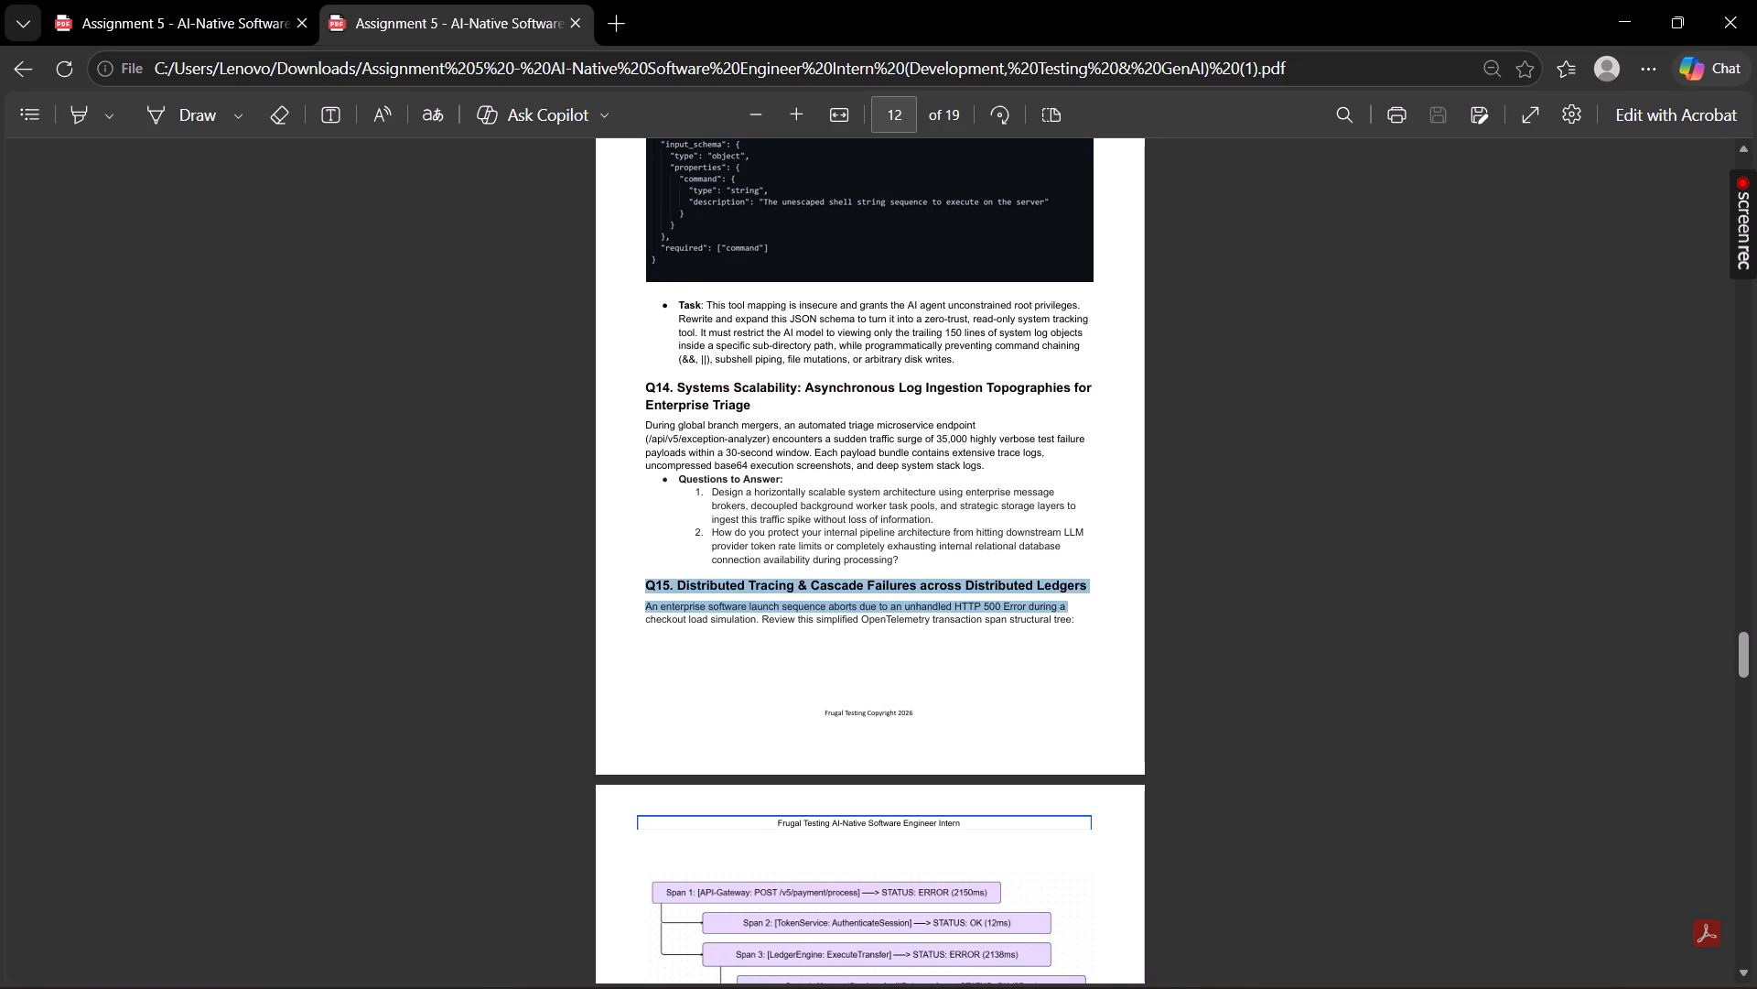
pyautogui.moveTo(1069, 596); pyautogui.dragTo(1091, 586)
pyautogui.hotkey('ctrl', 'c')
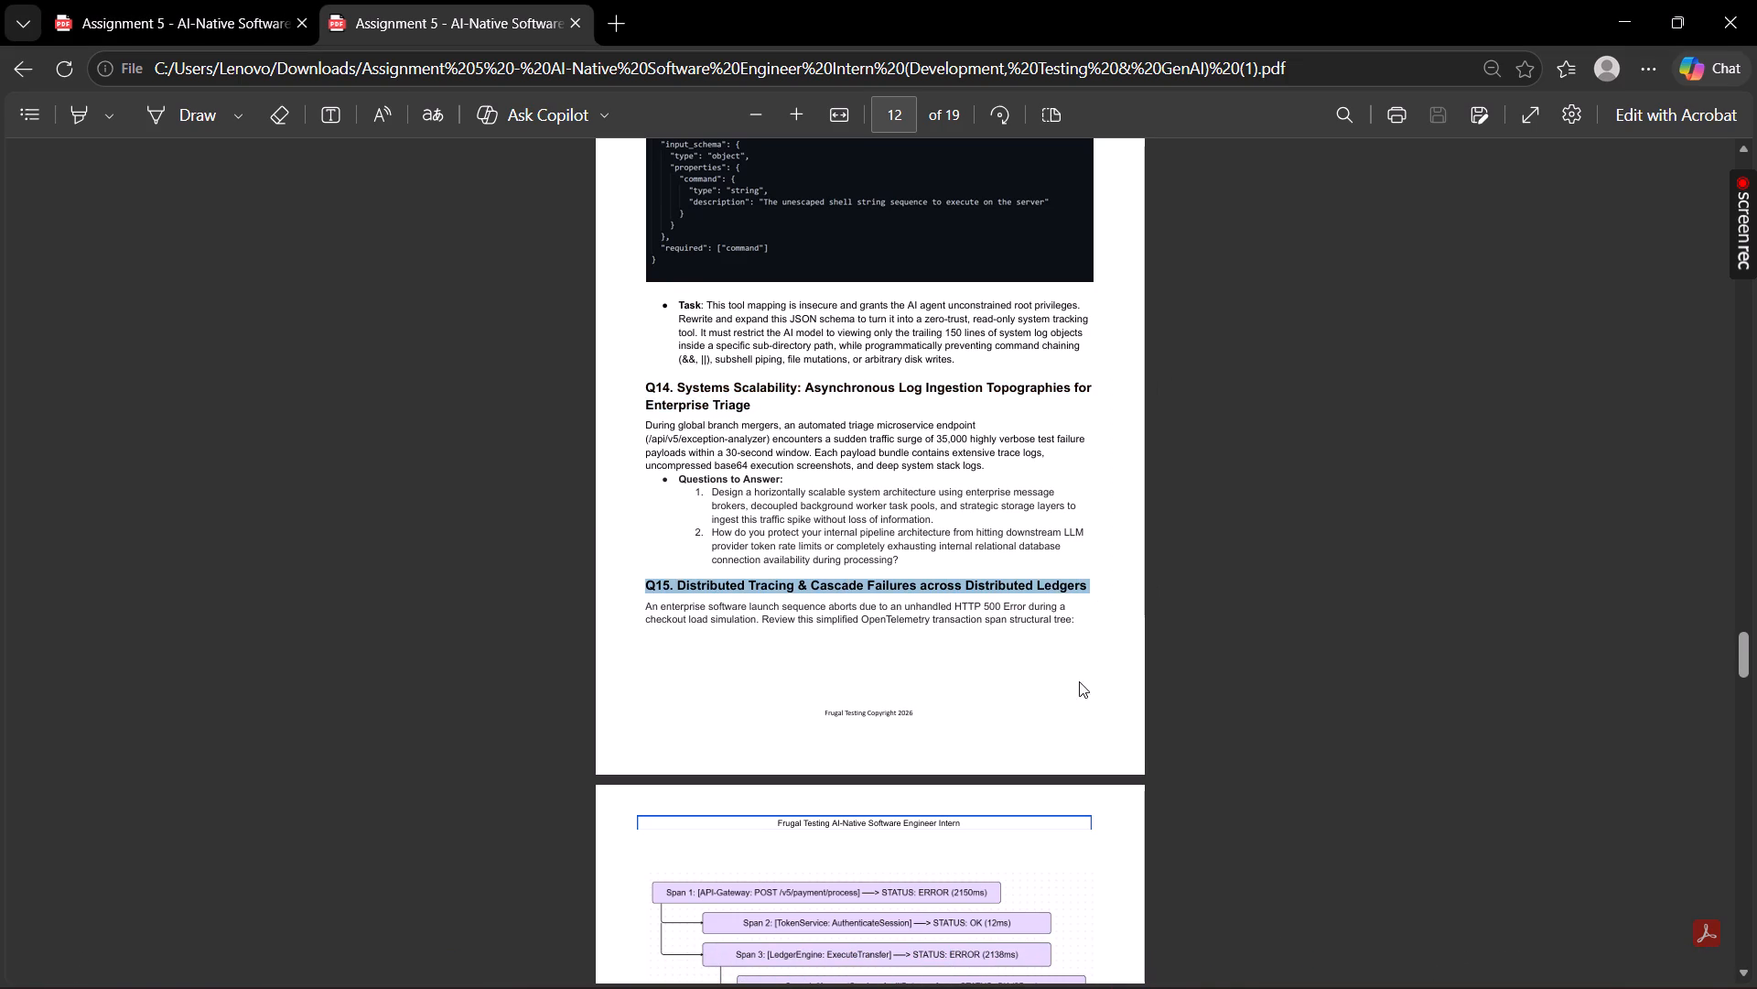
pyautogui.click(1300, 964)
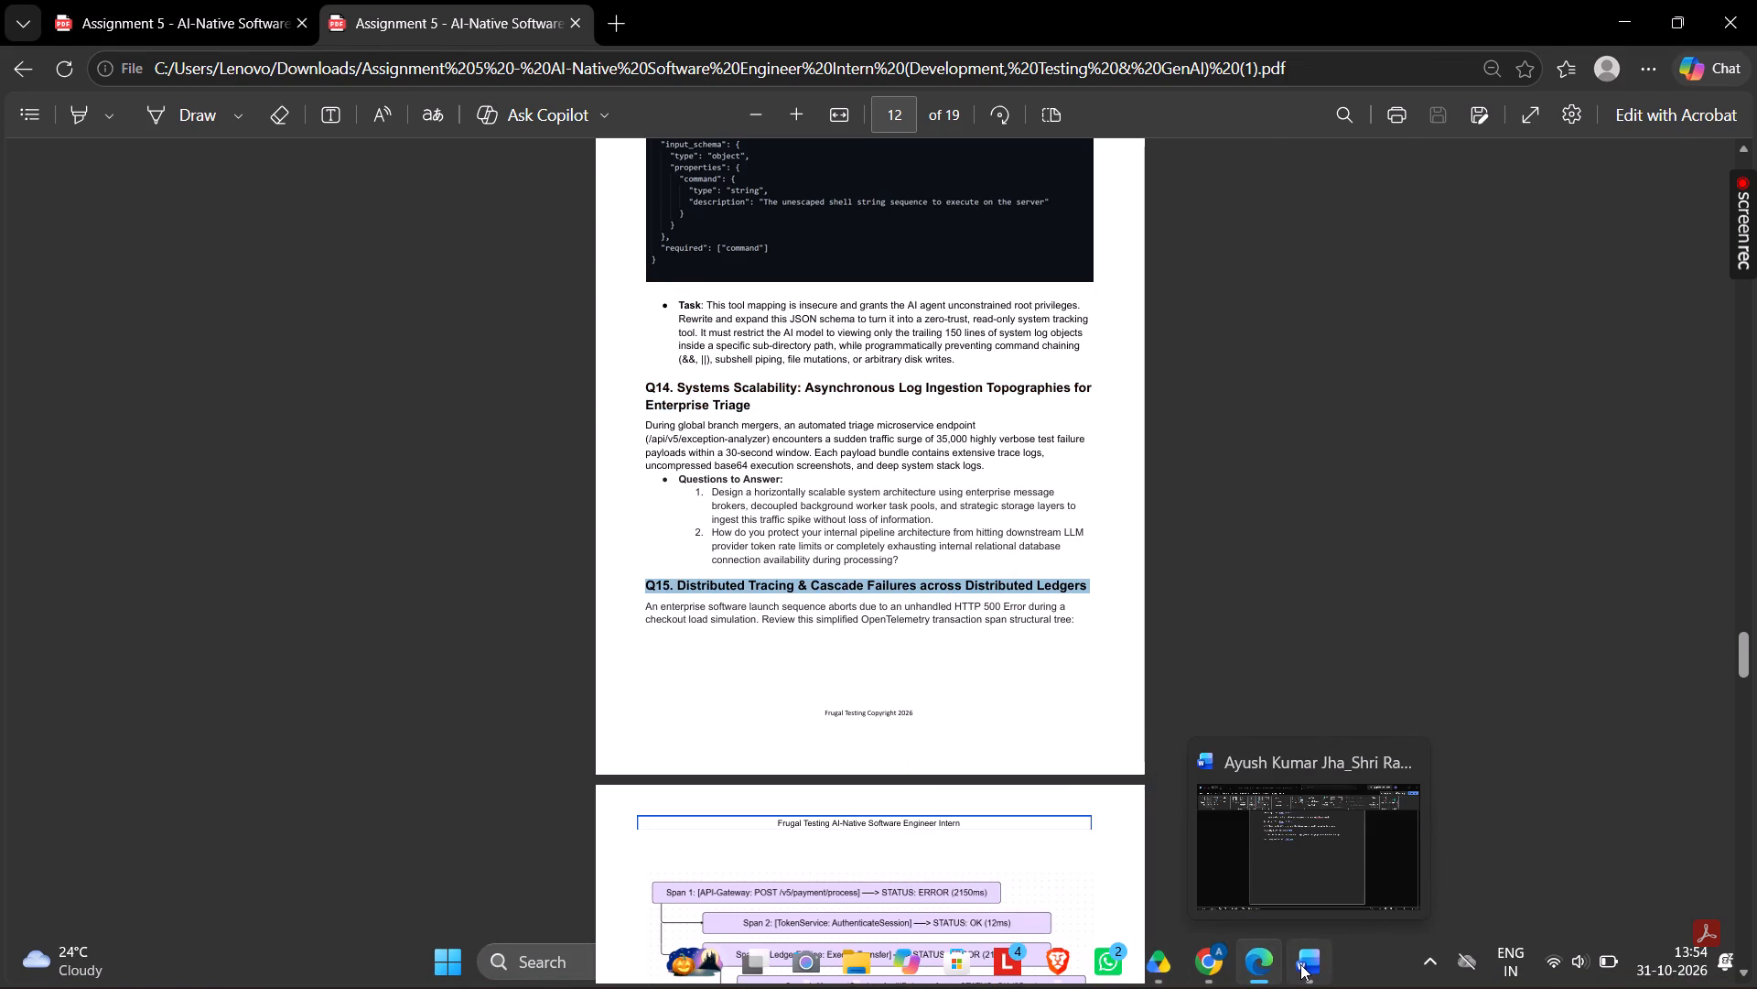
pyautogui.hotkey('ctrl', 'v')
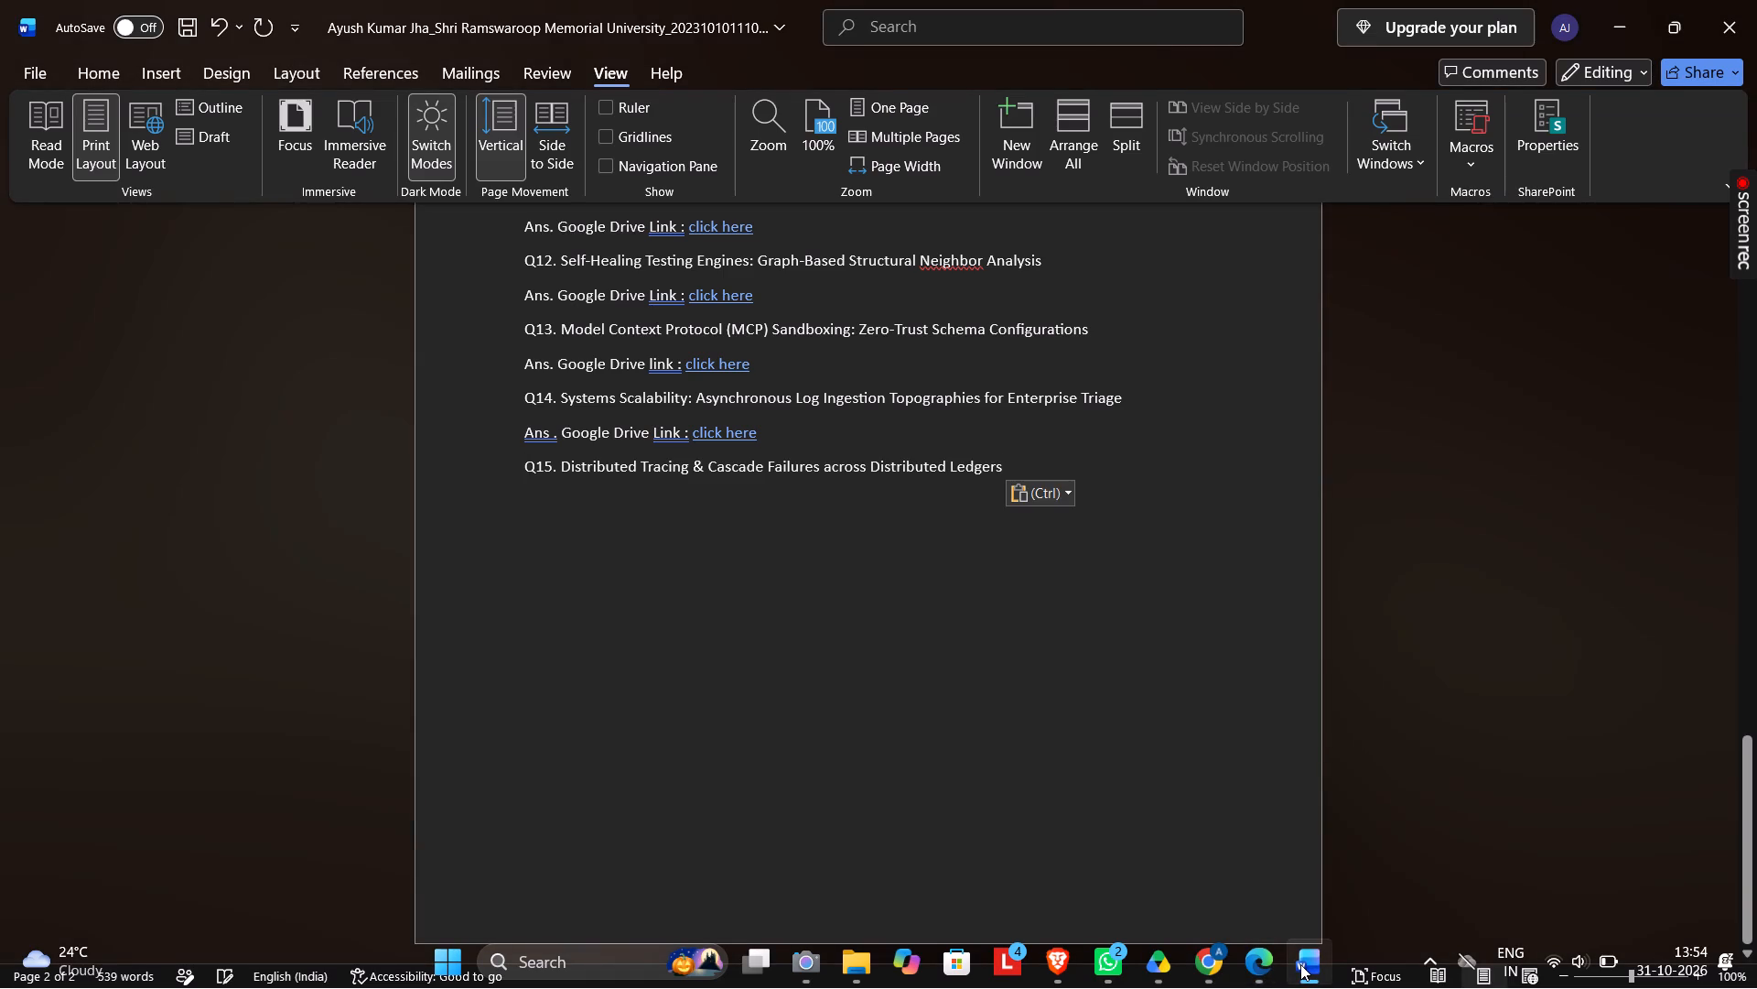
# Add the answer line "Ans. Google Drive Link : click here" below the Q15 heading.
pyautogui.press('Return')
pyautogui.press('s')
pyautogui.press('BackSpace')
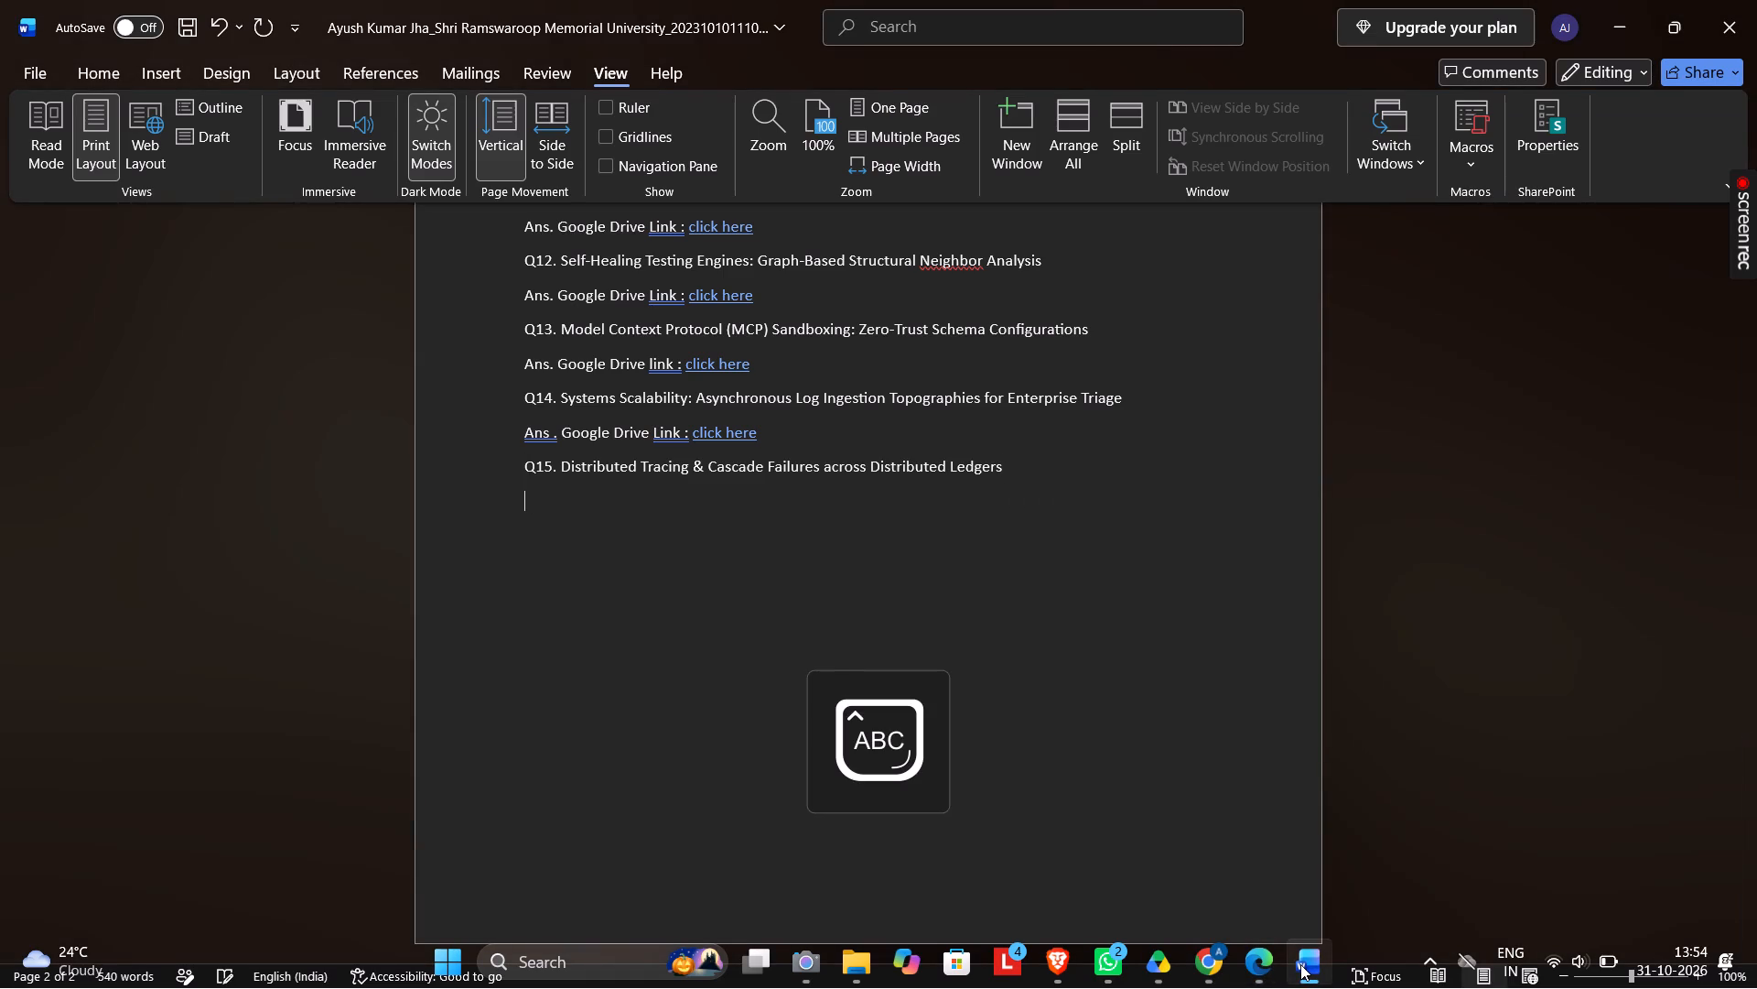
pyautogui.write('ns.')
pyautogui.press('space')
pyautogui.press('BackSpace')
pyautogui.press('BackSpace')
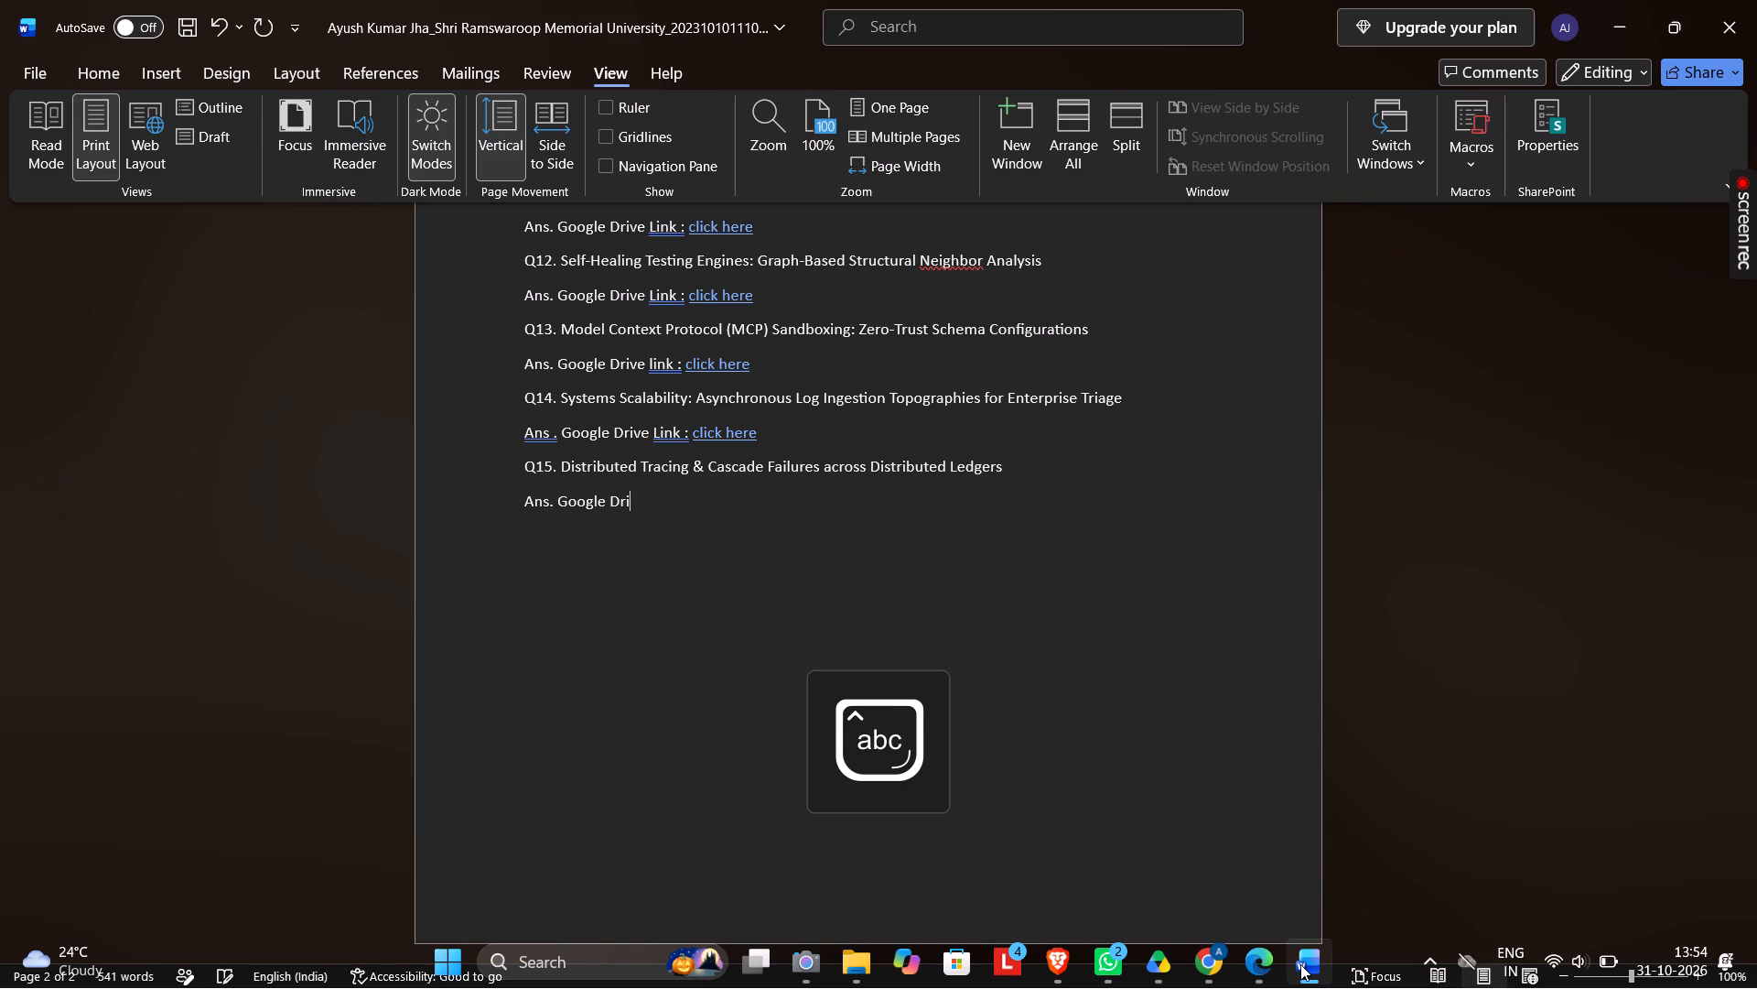
pyautogui.press('BackSpace')
pyautogui.press('BackSpace')
pyautogui.write('ink')
pyautogui.press('space')
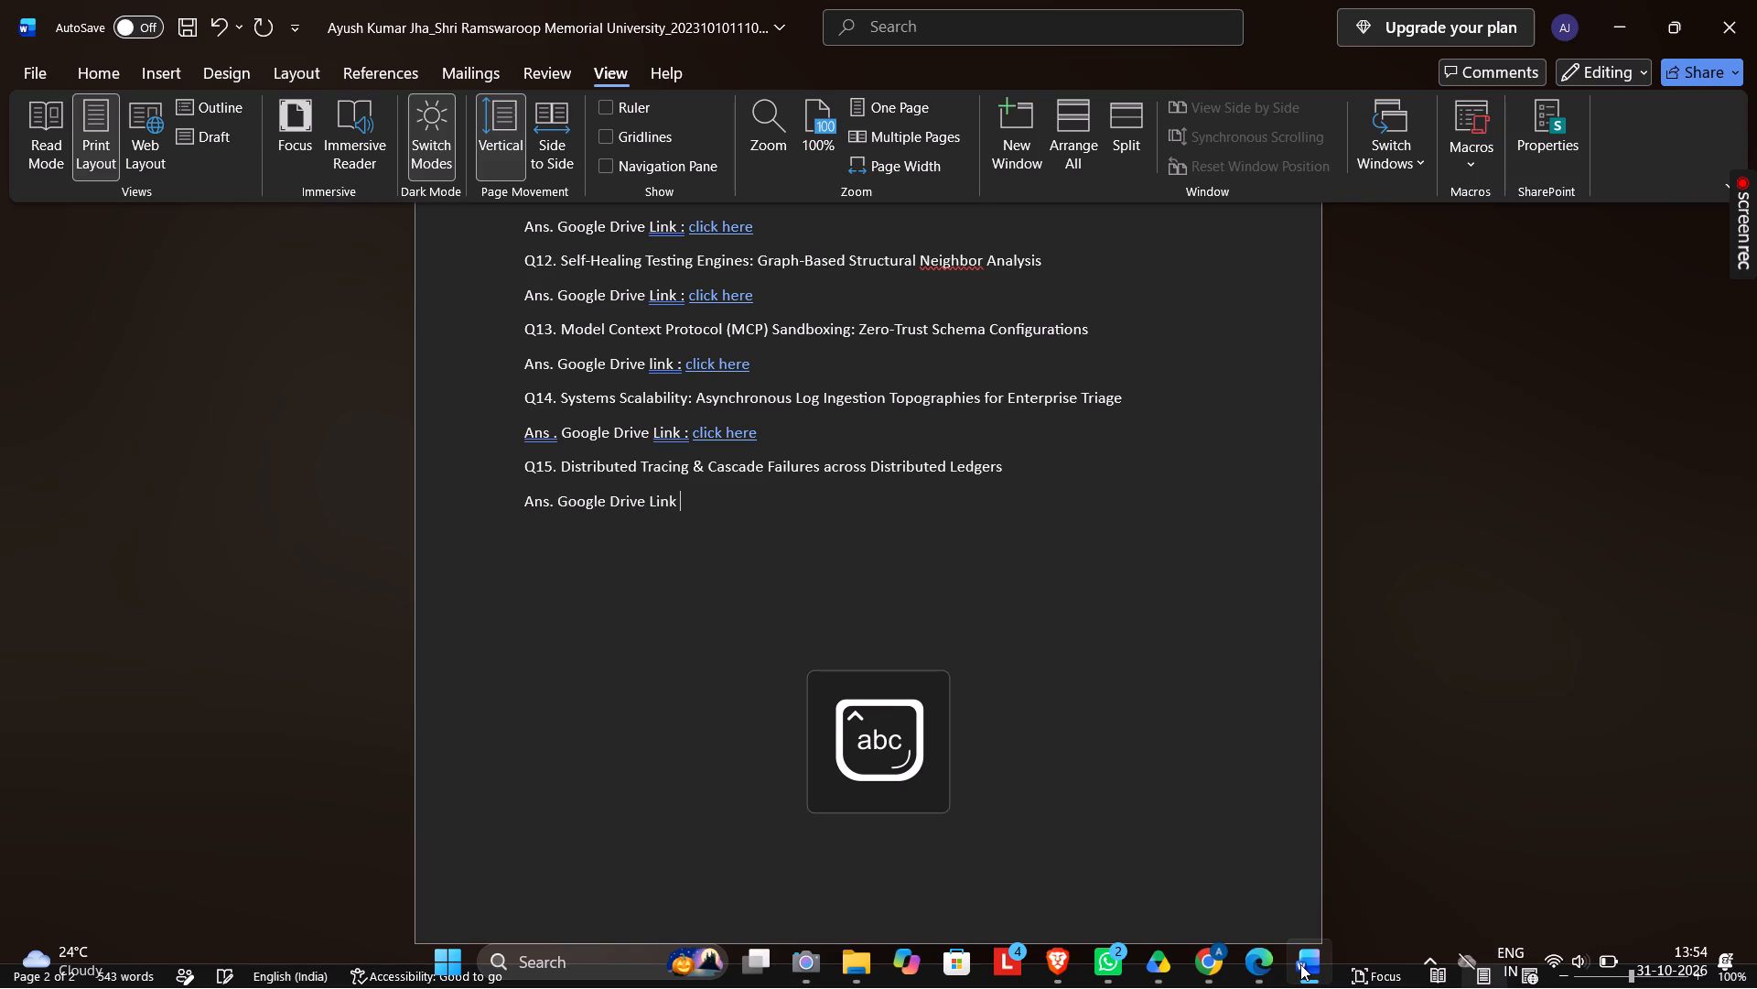
pyautogui.write(':')
pyautogui.press('space')
pyautogui.press('BackSpace')
pyautogui.press('j')
pyautogui.press('BackSpace')
pyautogui.write('here')
pyautogui.press('space')
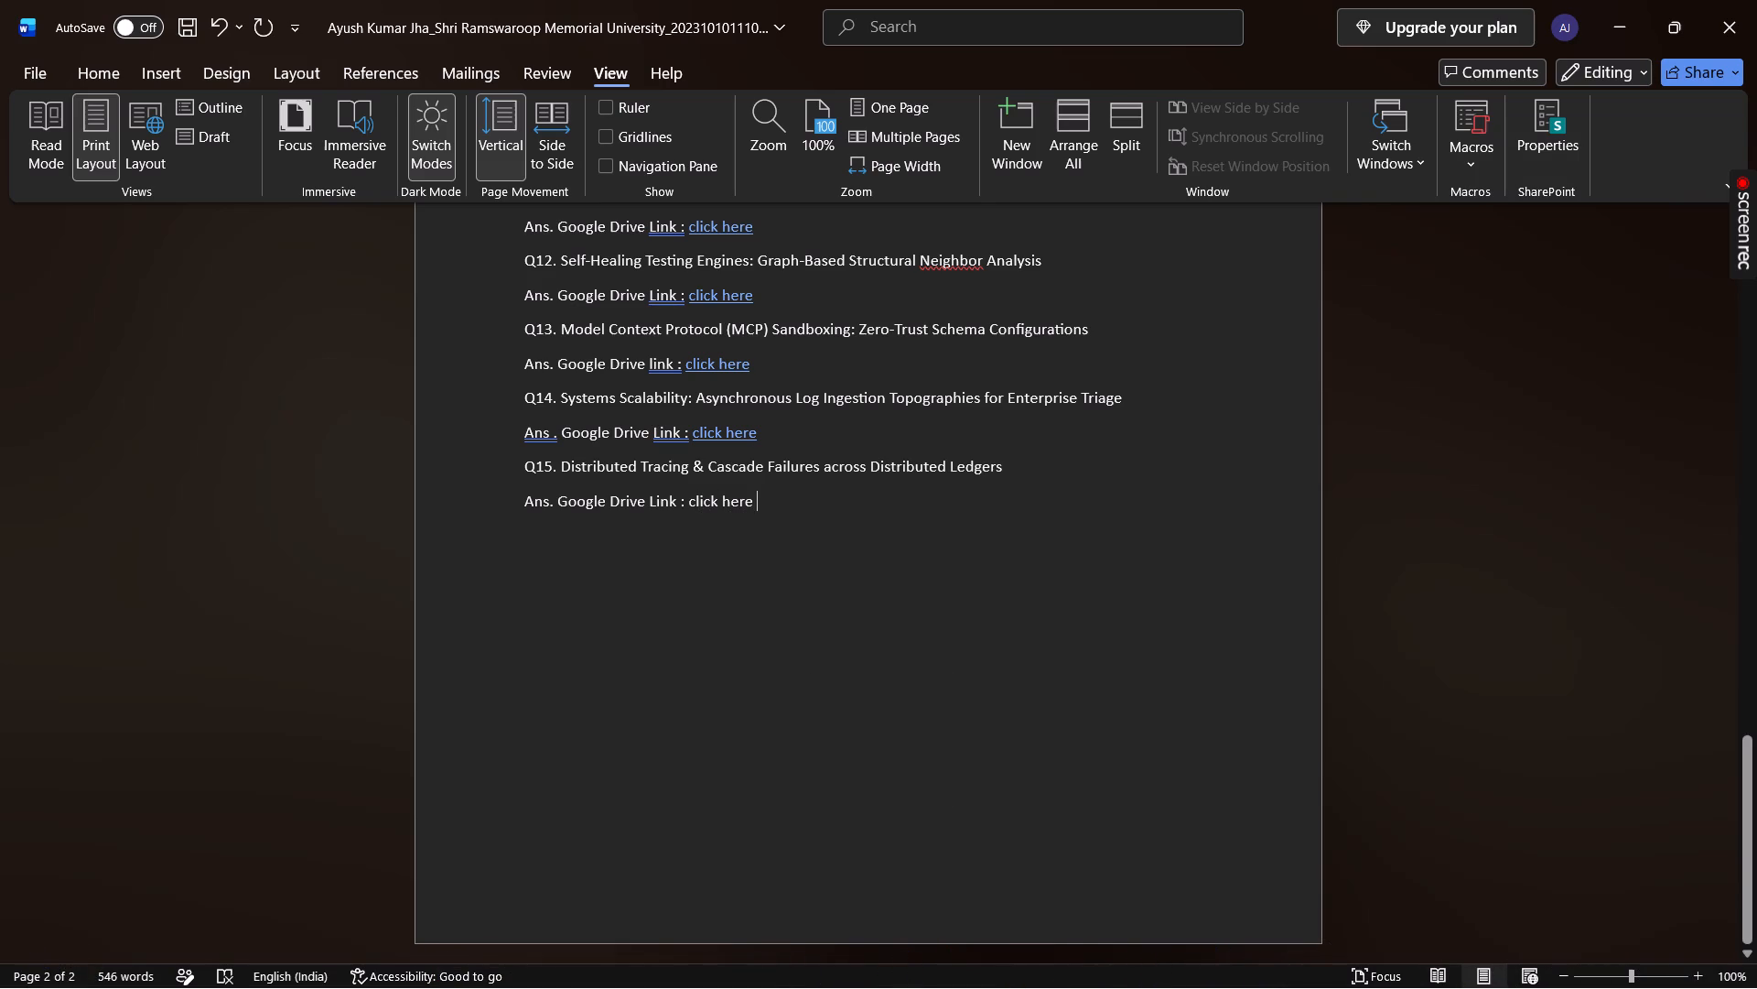
# Hyperlink "click here" in the Q15 answer in Word to the frugal15 folder, using its link copied from Google Drive.
pyautogui.moveTo(687, 502); pyautogui.dragTo(745, 499)
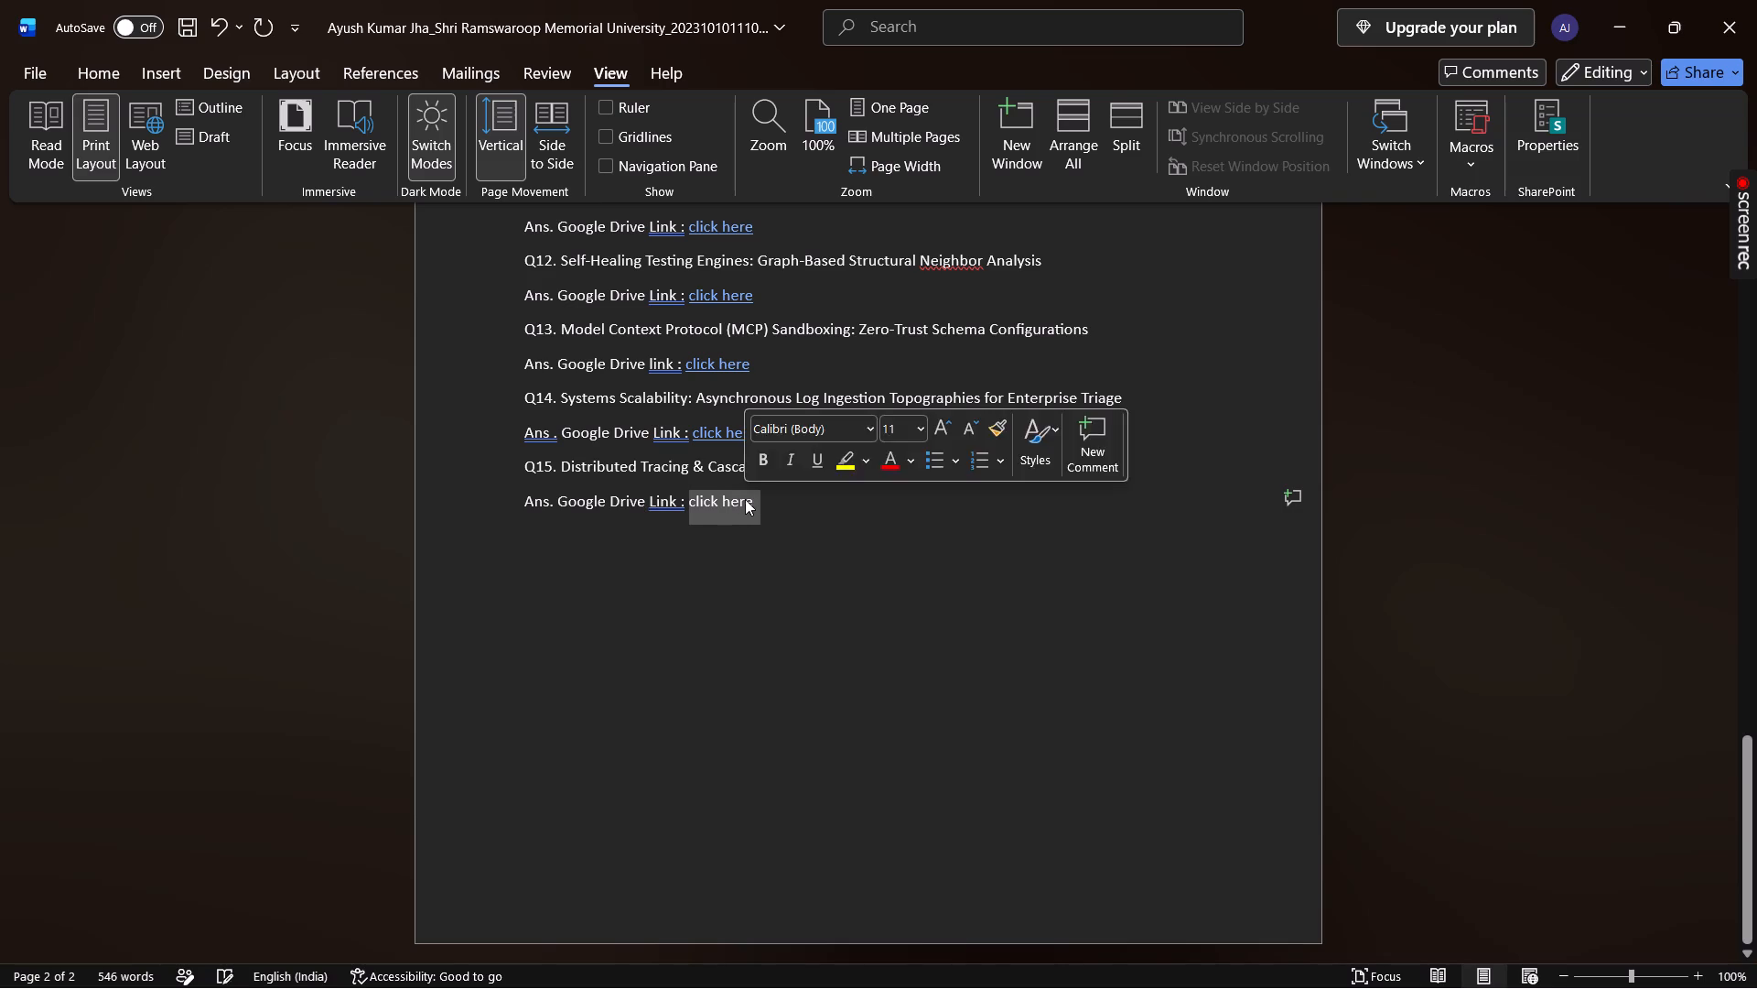
pyautogui.rightClick(745, 499)
pyautogui.click(806, 895)
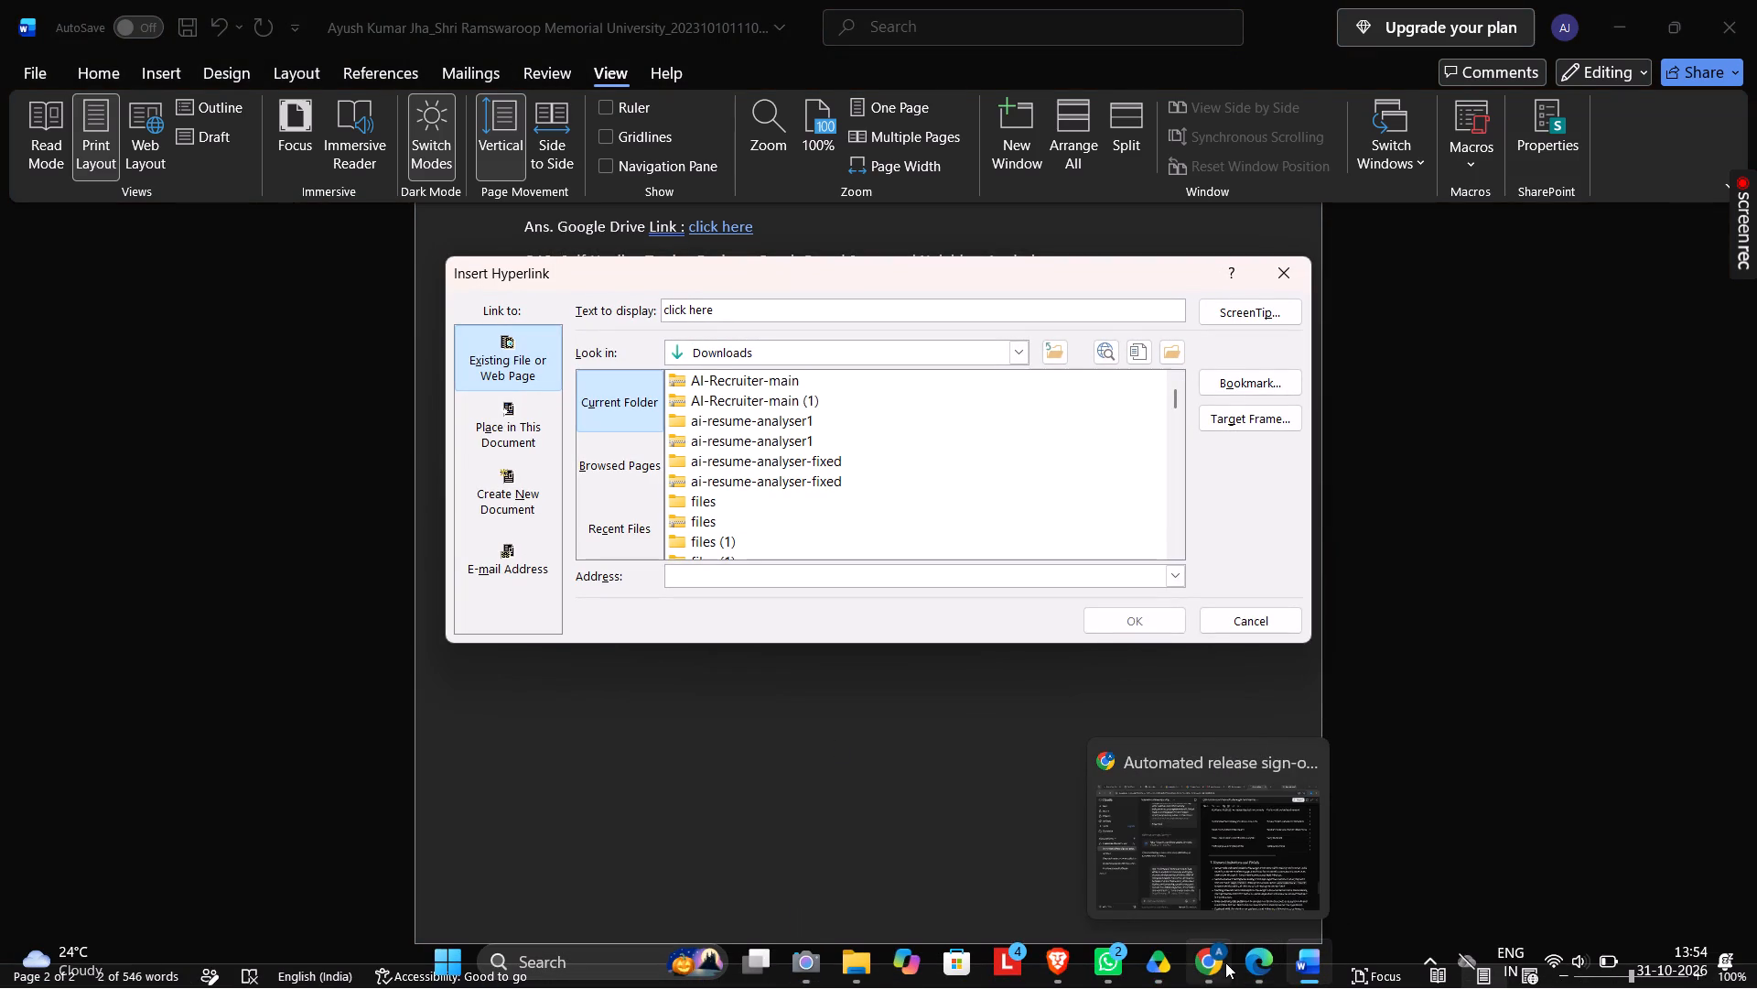
pyautogui.click(1234, 819)
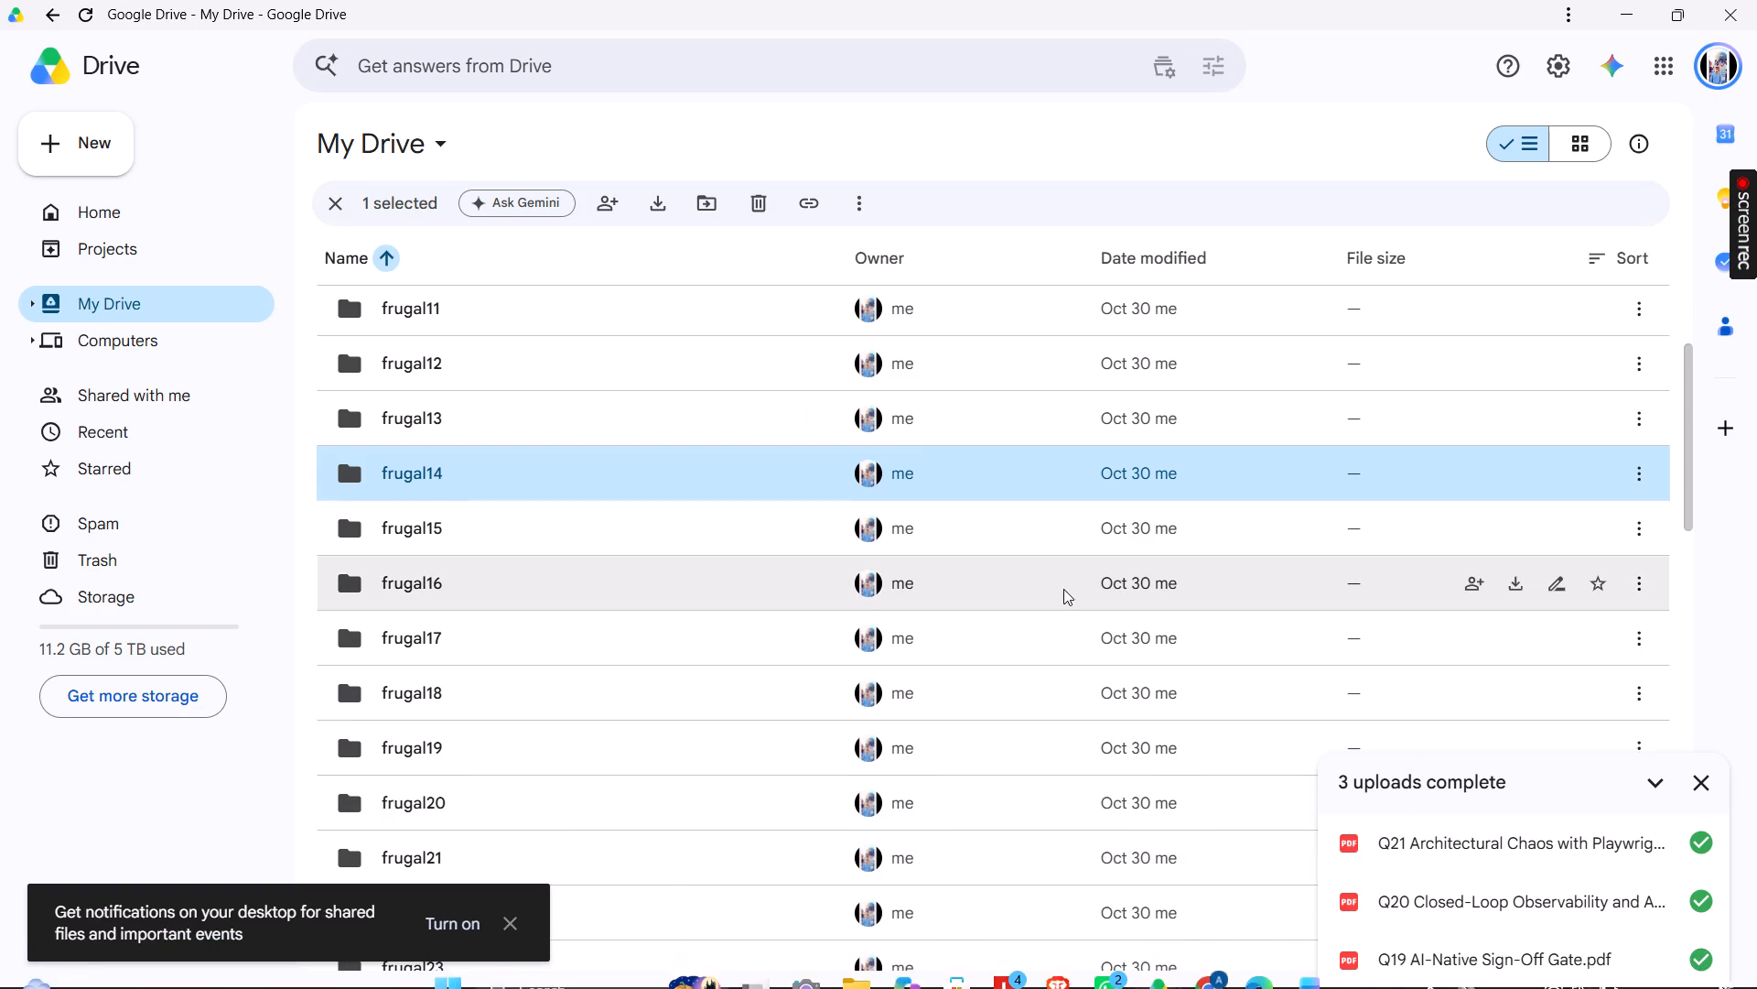
pyautogui.click(1063, 539)
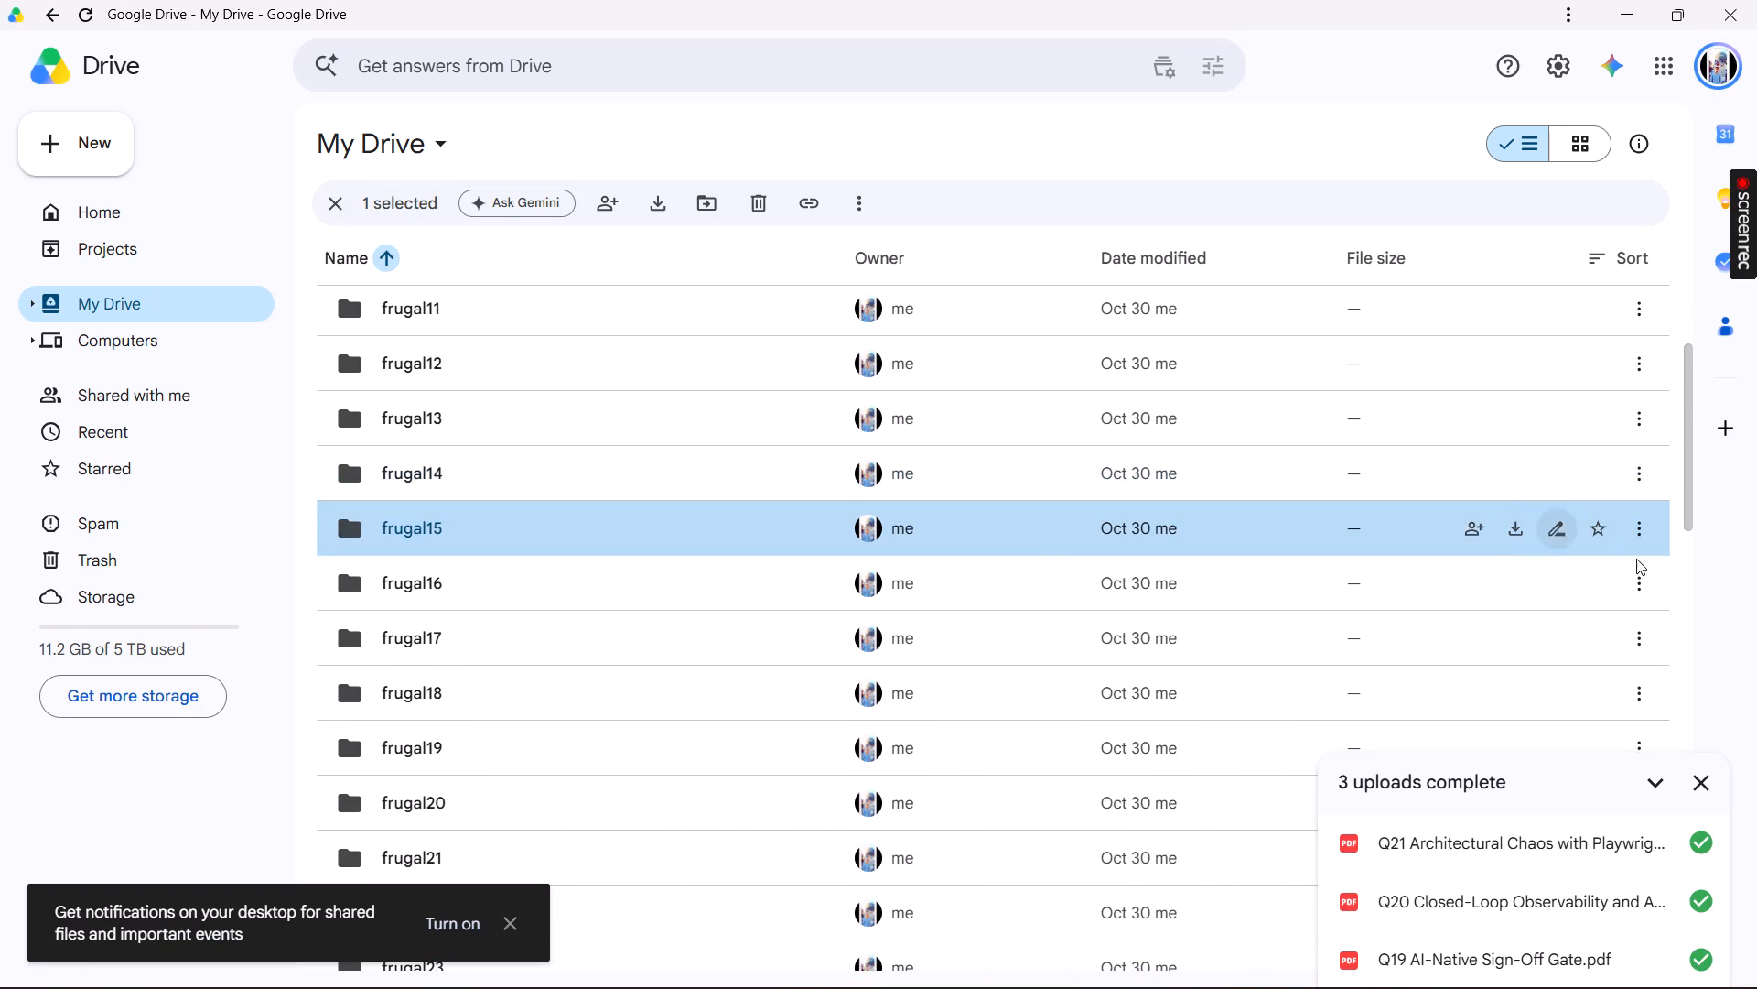
pyautogui.click(1635, 524)
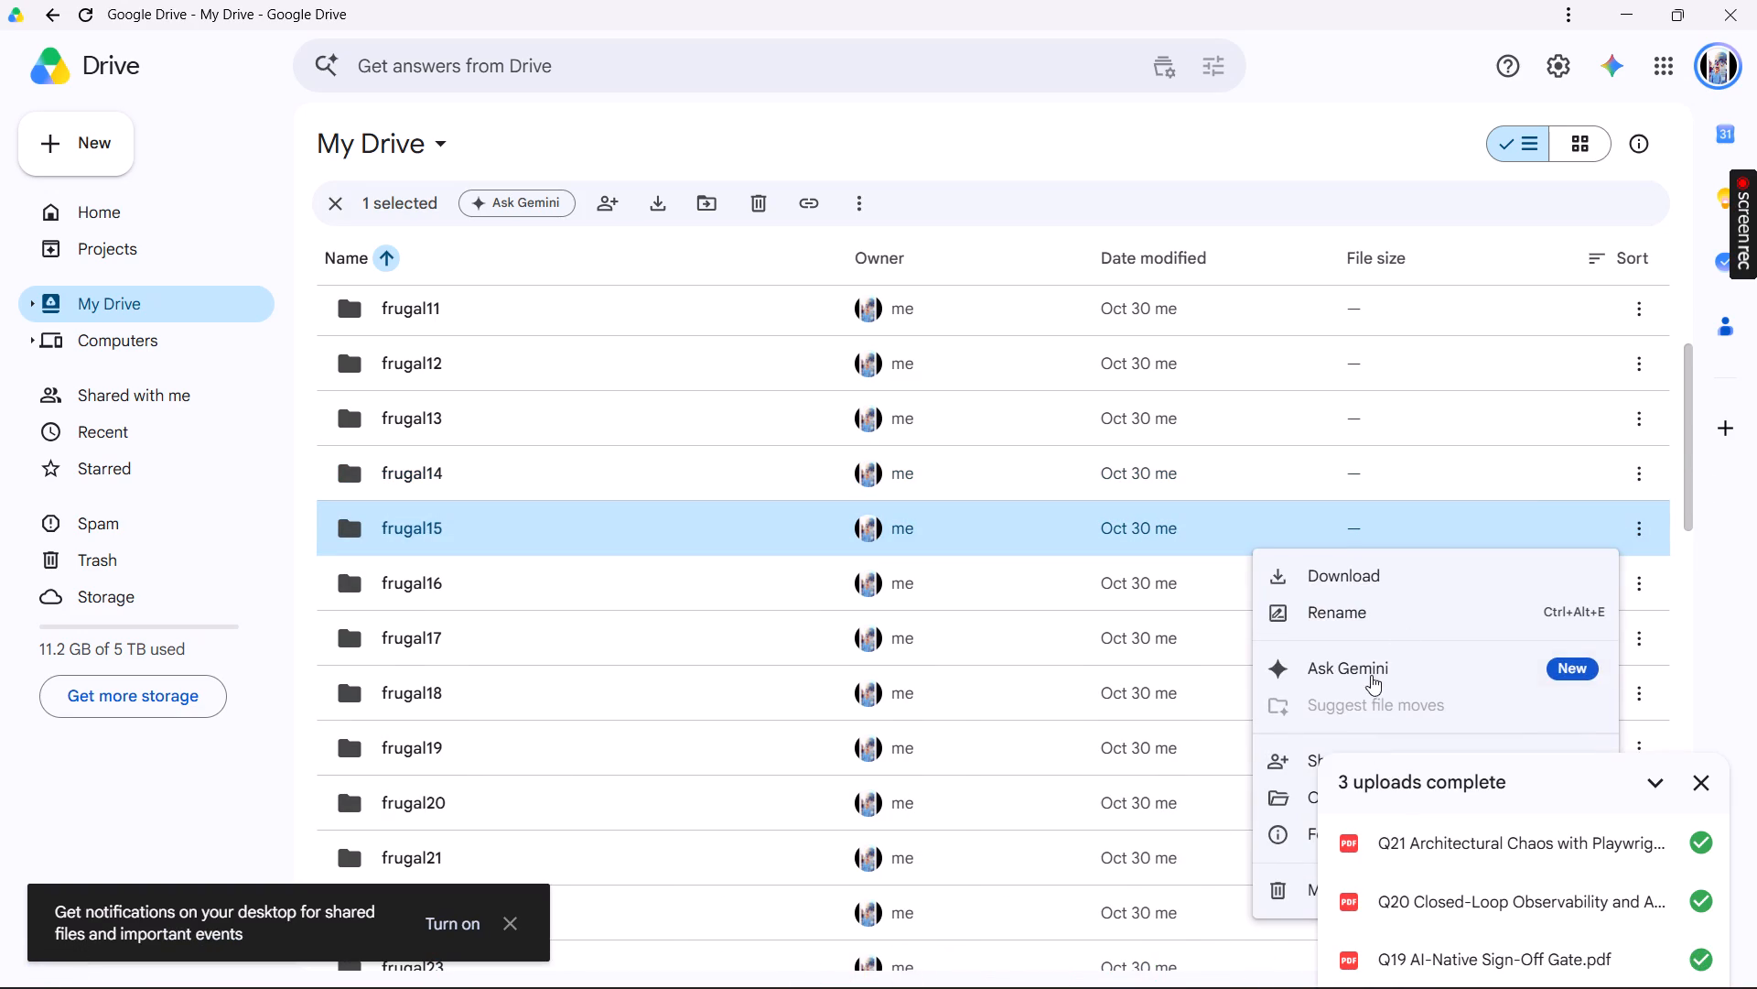
pyautogui.click(1274, 758)
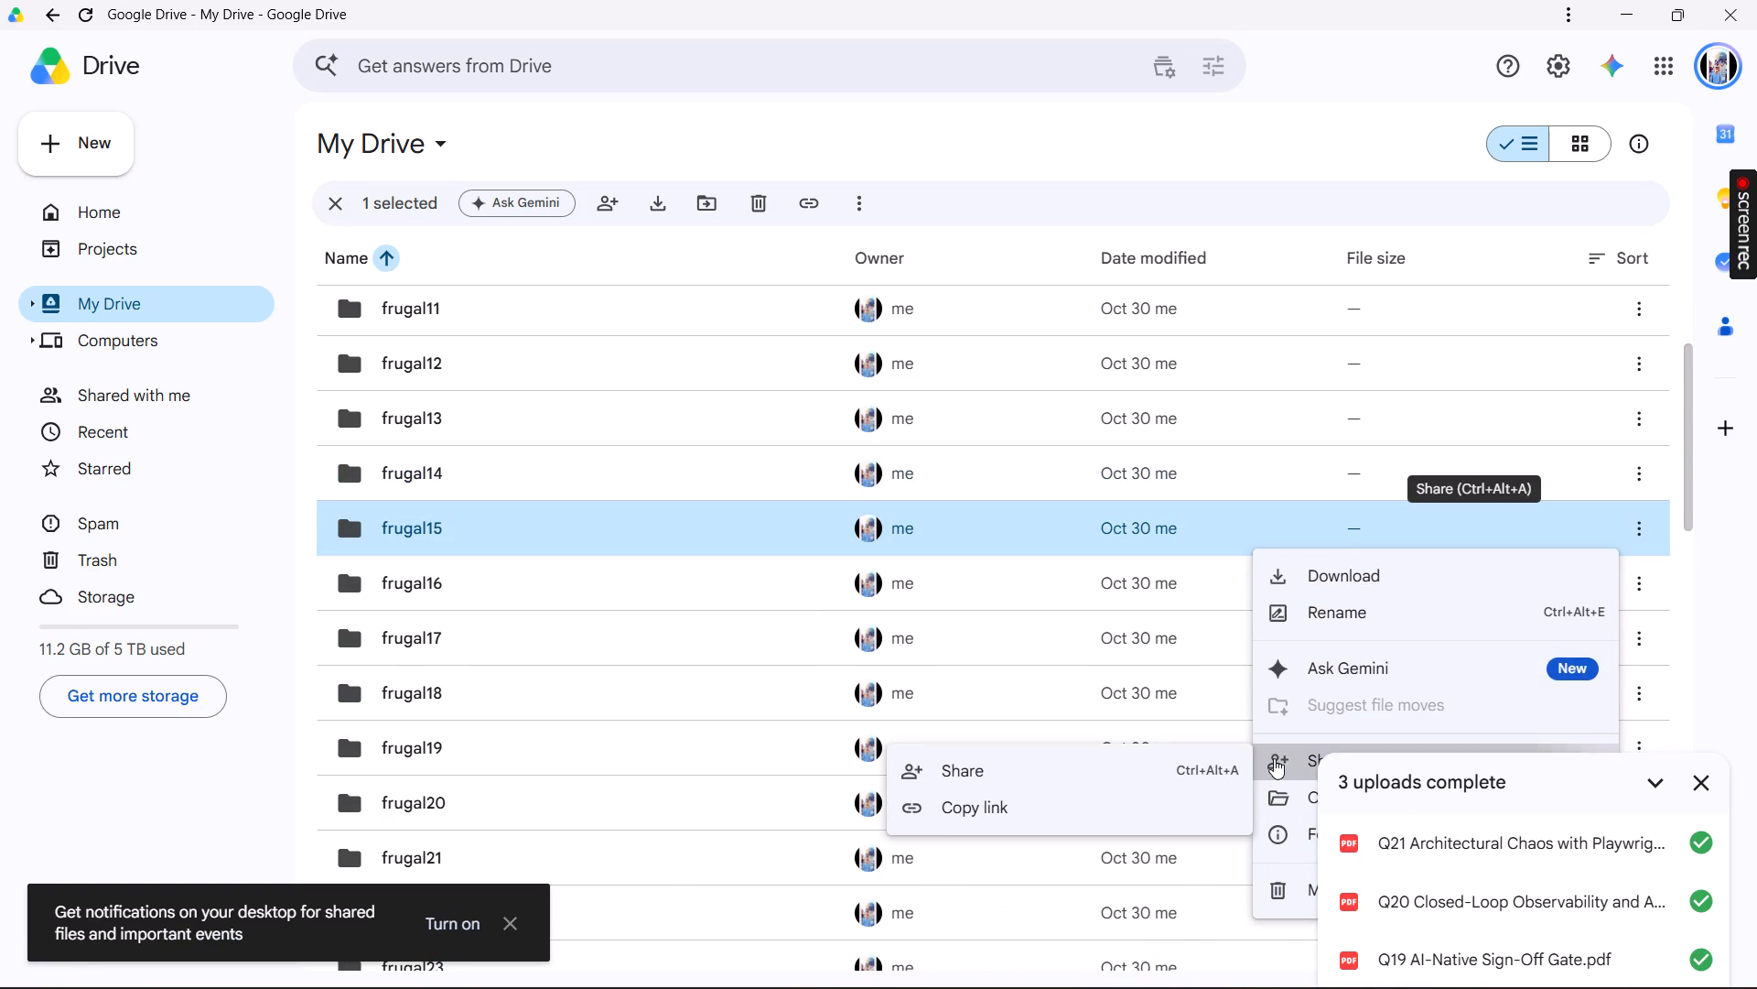
pyautogui.click(1168, 818)
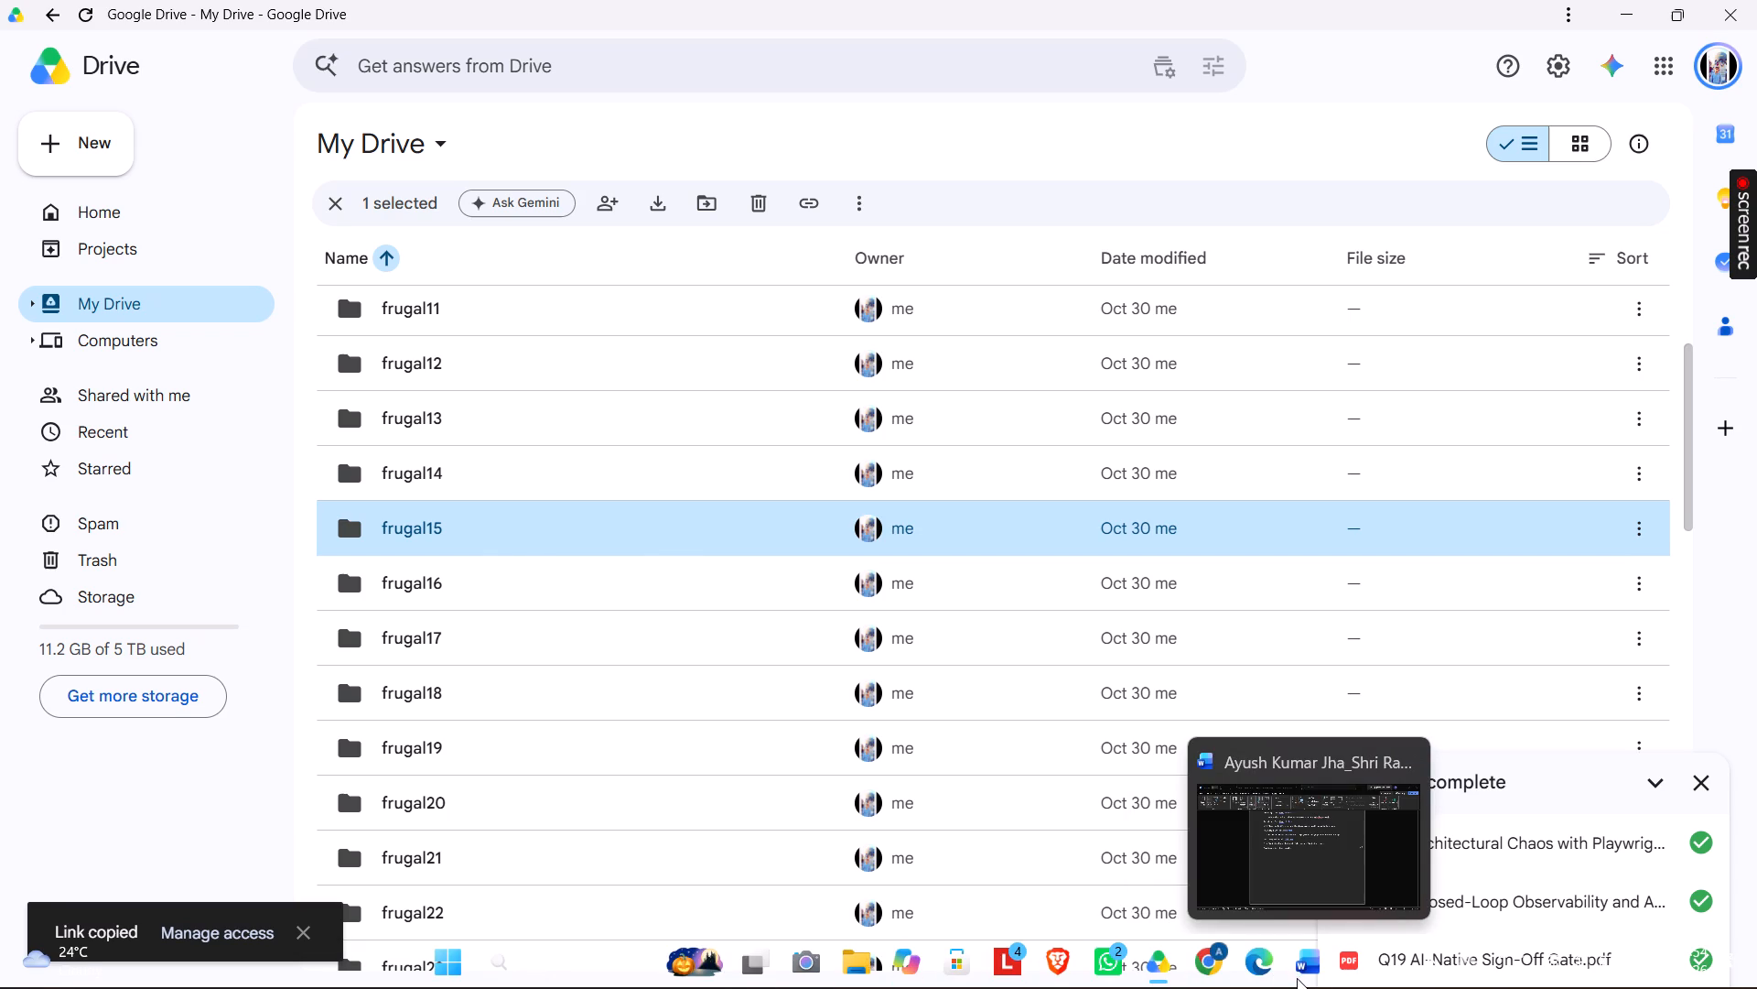
pyautogui.click(1297, 978)
pyautogui.hotkey('ctrl', 'v')
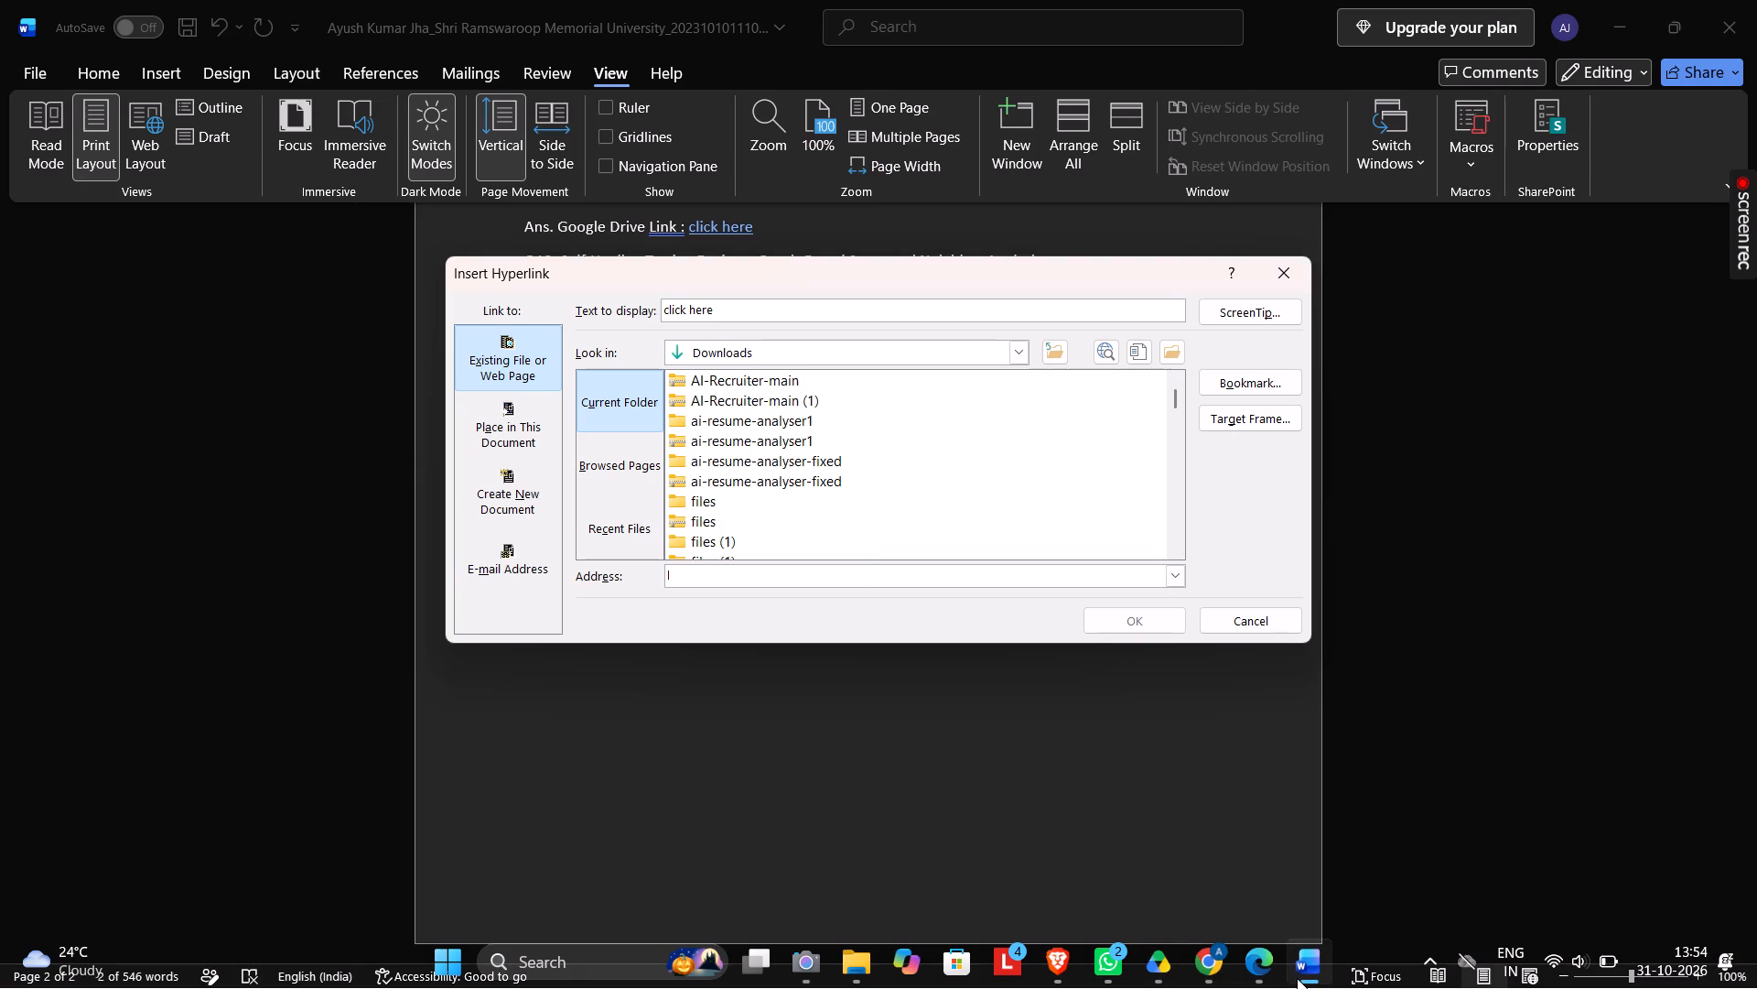
pyautogui.press('Return')
# Copy the heading "Q16. Cognitive Prompt Critiques: Halting the Context Contraction in Refinement Cycles" from the PDF in Edge into Word below the Q15 answer.
pyautogui.press('Return')
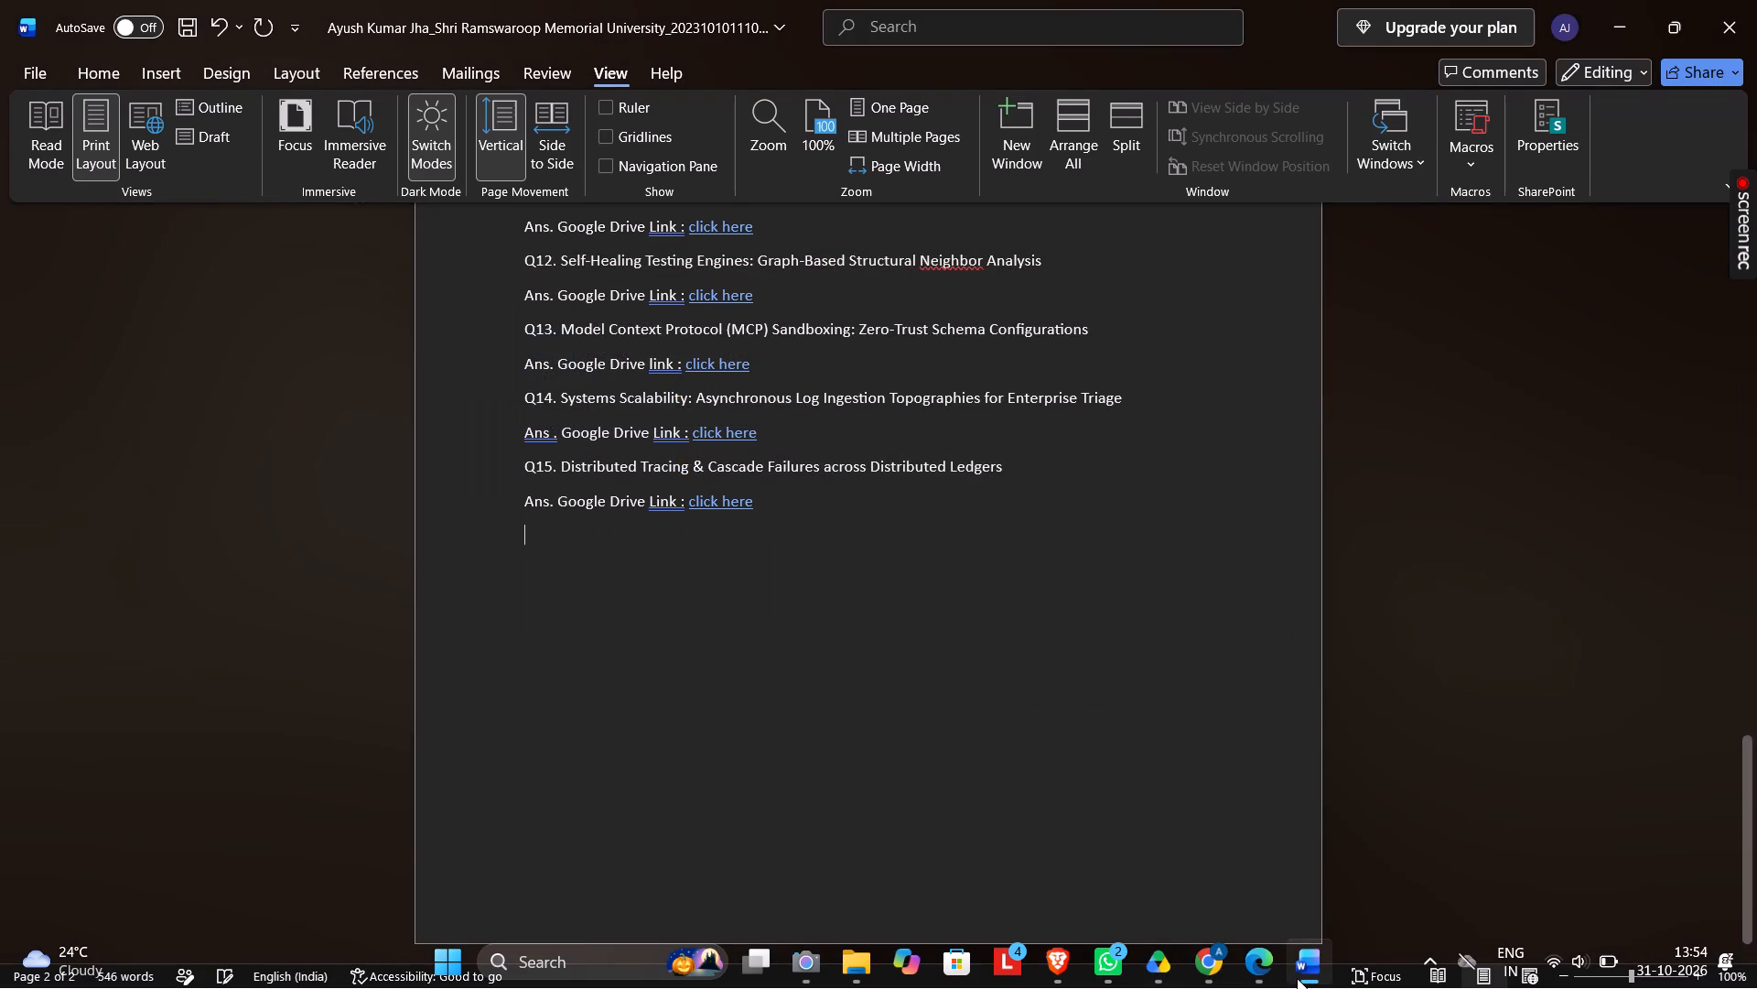
pyautogui.click(1265, 962)
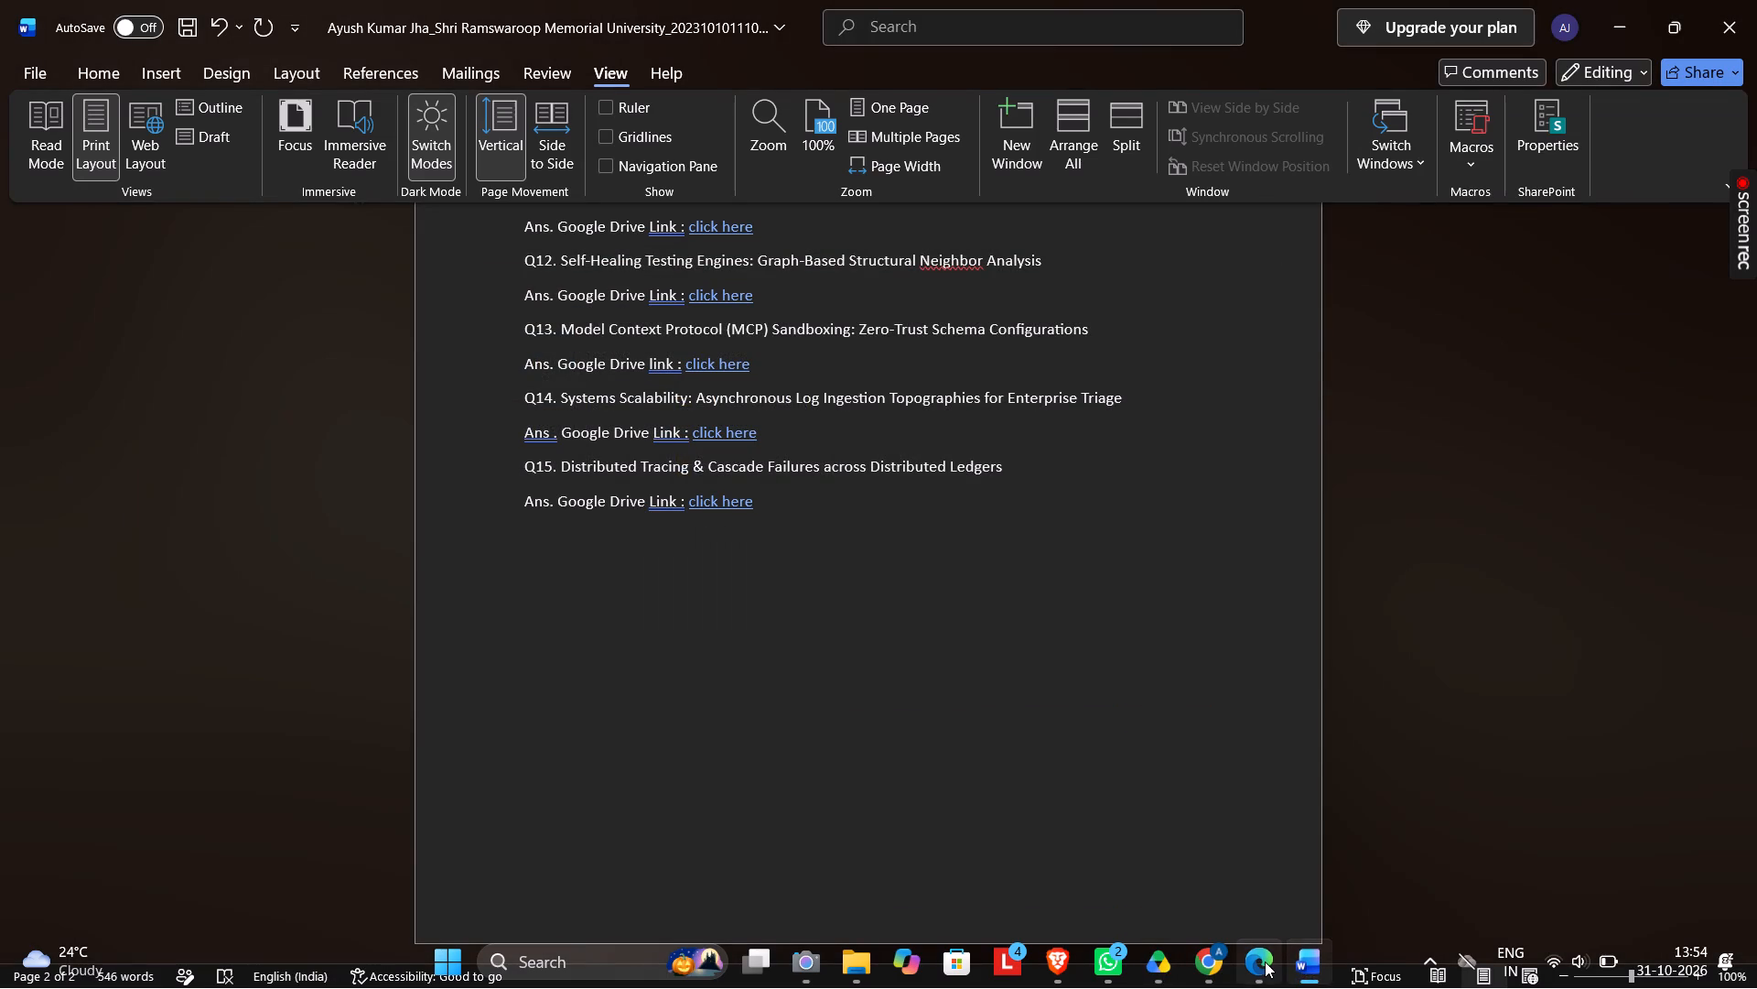
pyautogui.scroll(-6, 991, 679)
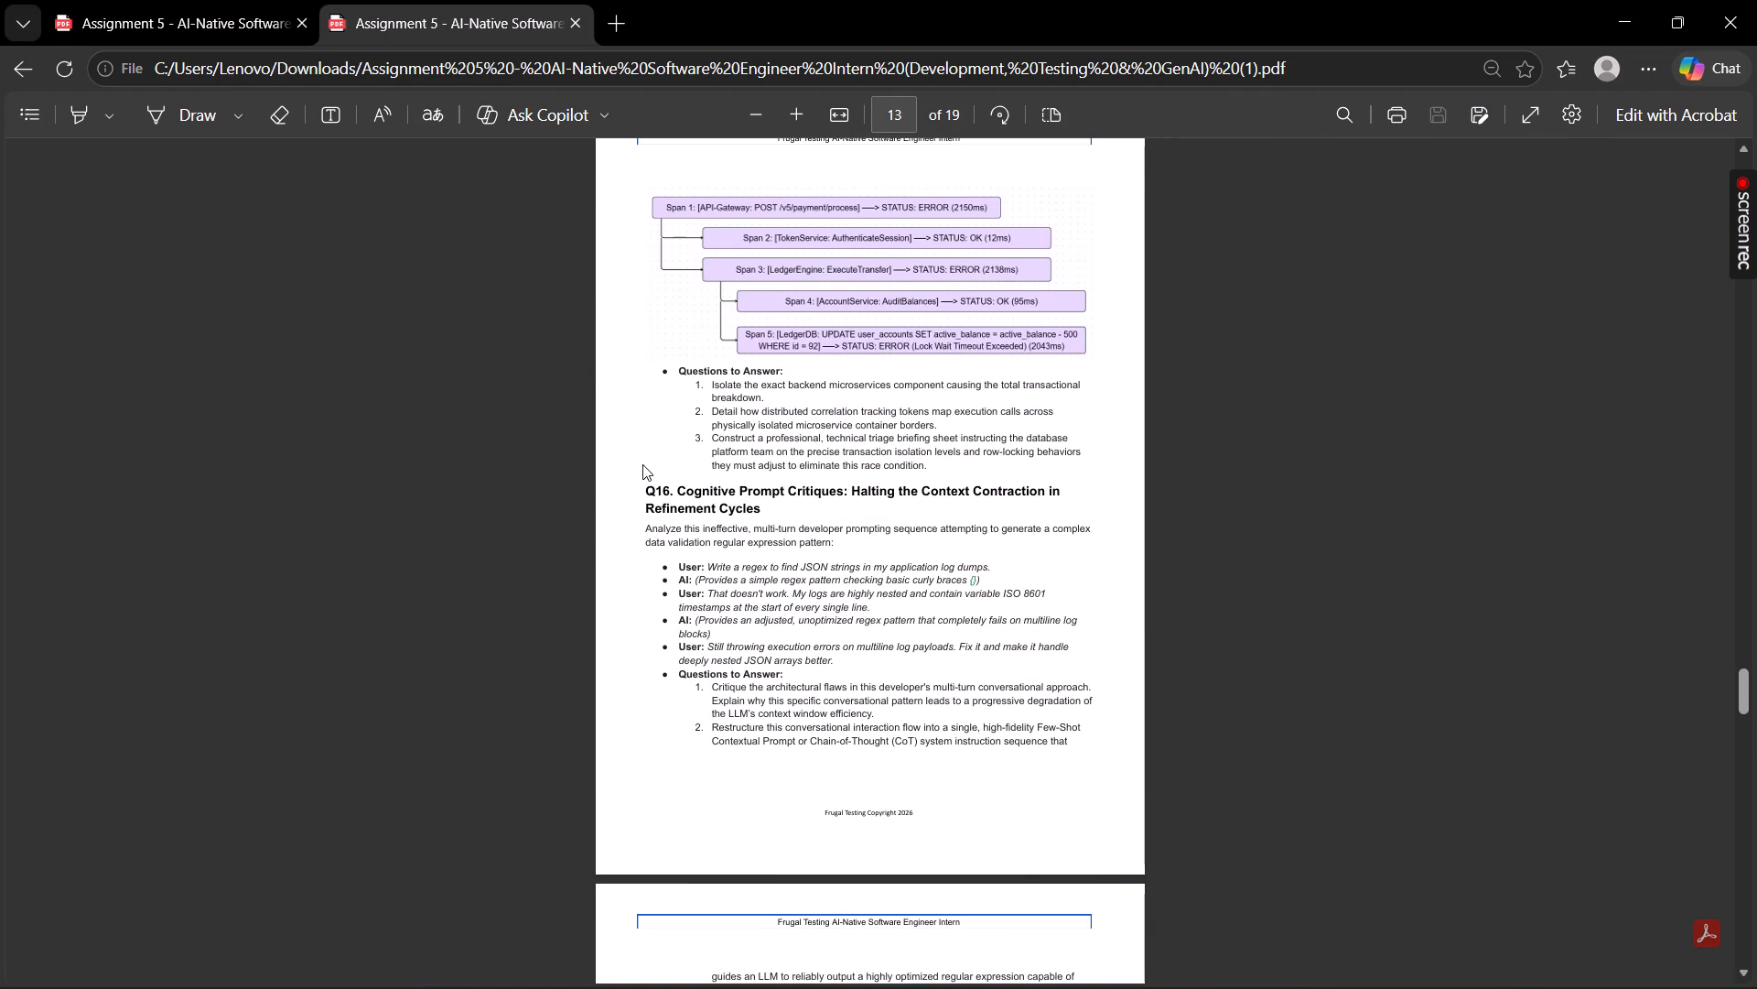
pyautogui.moveTo(637, 479); pyautogui.dragTo(741, 503)
pyautogui.moveTo(741, 503); pyautogui.dragTo(757, 502)
pyautogui.moveTo(647, 490); pyautogui.dragTo(738, 498)
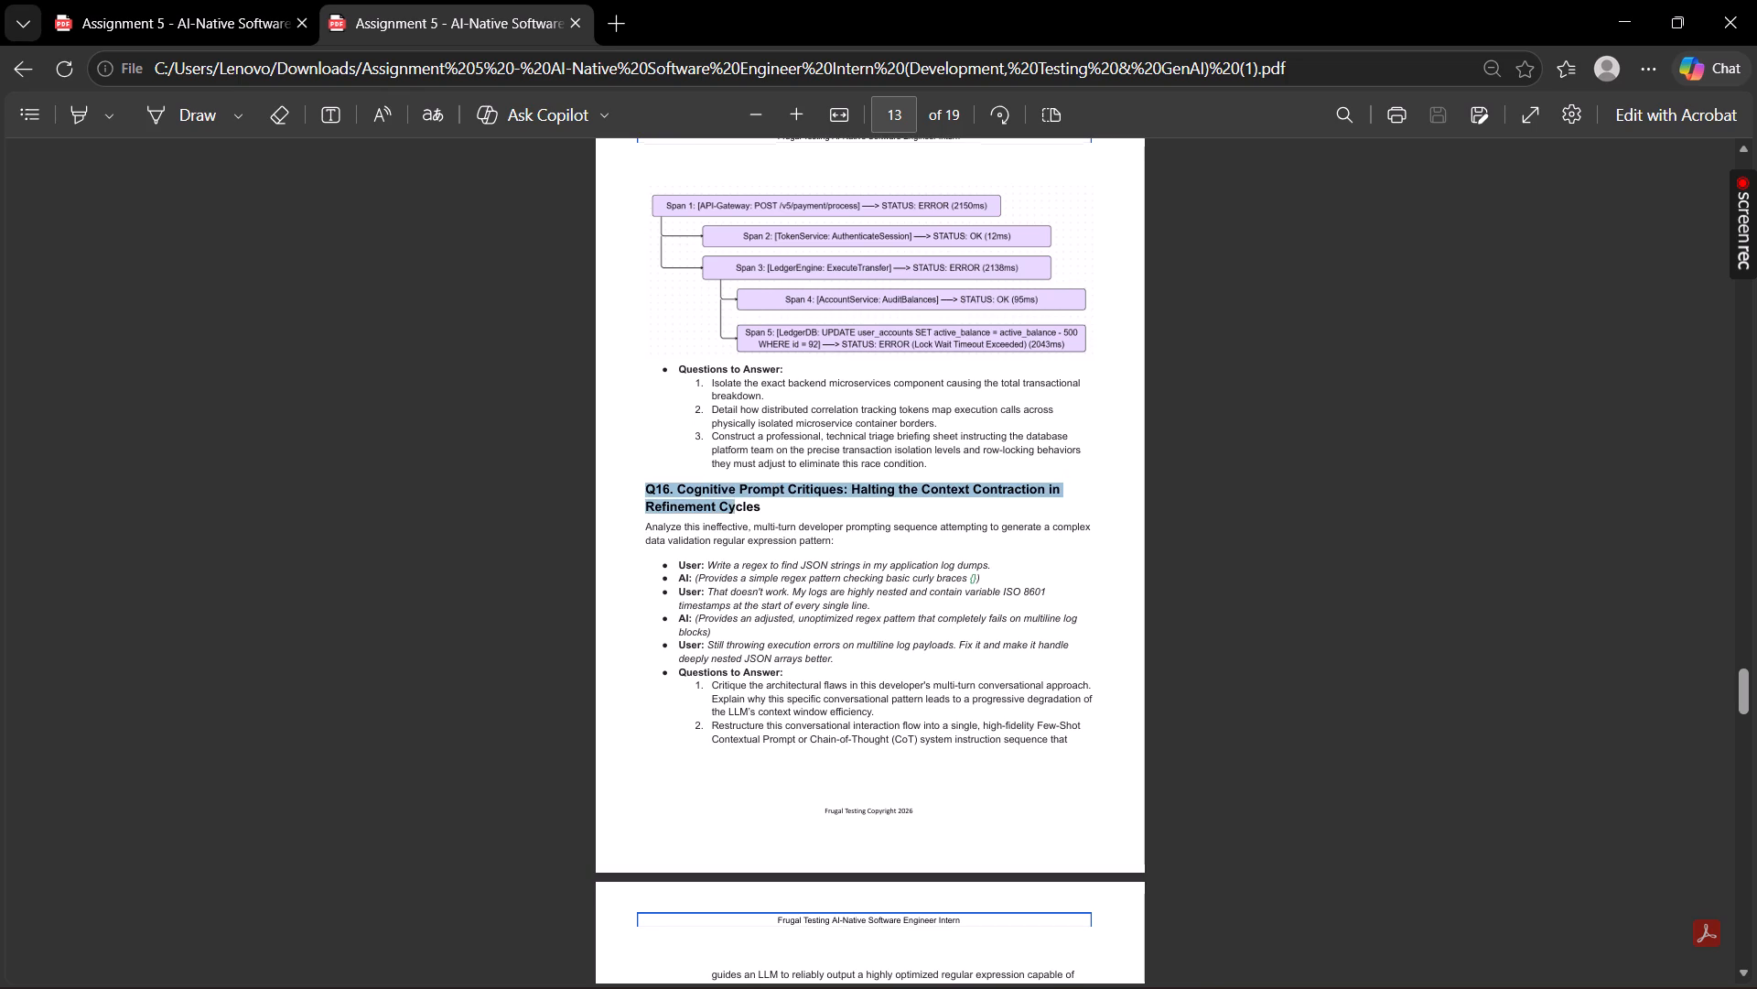
pyautogui.moveTo(738, 498); pyautogui.dragTo(761, 504)
pyautogui.hotkey('ctrl', 'c')
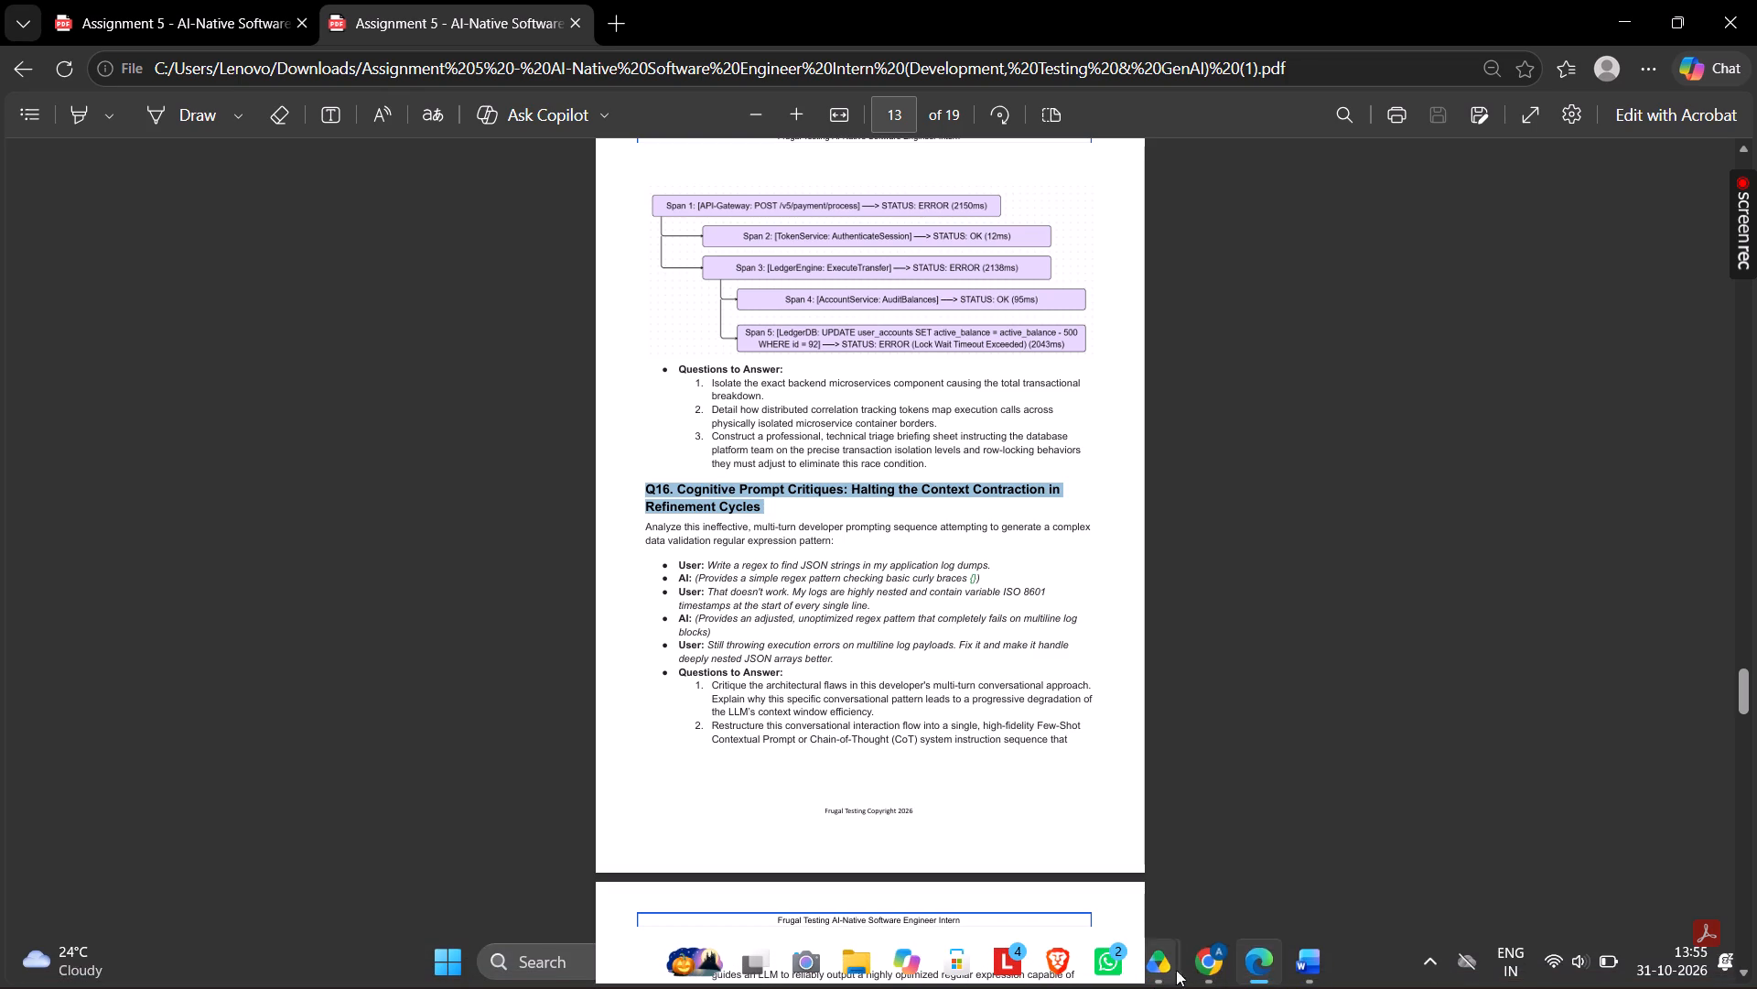
pyautogui.click(1299, 946)
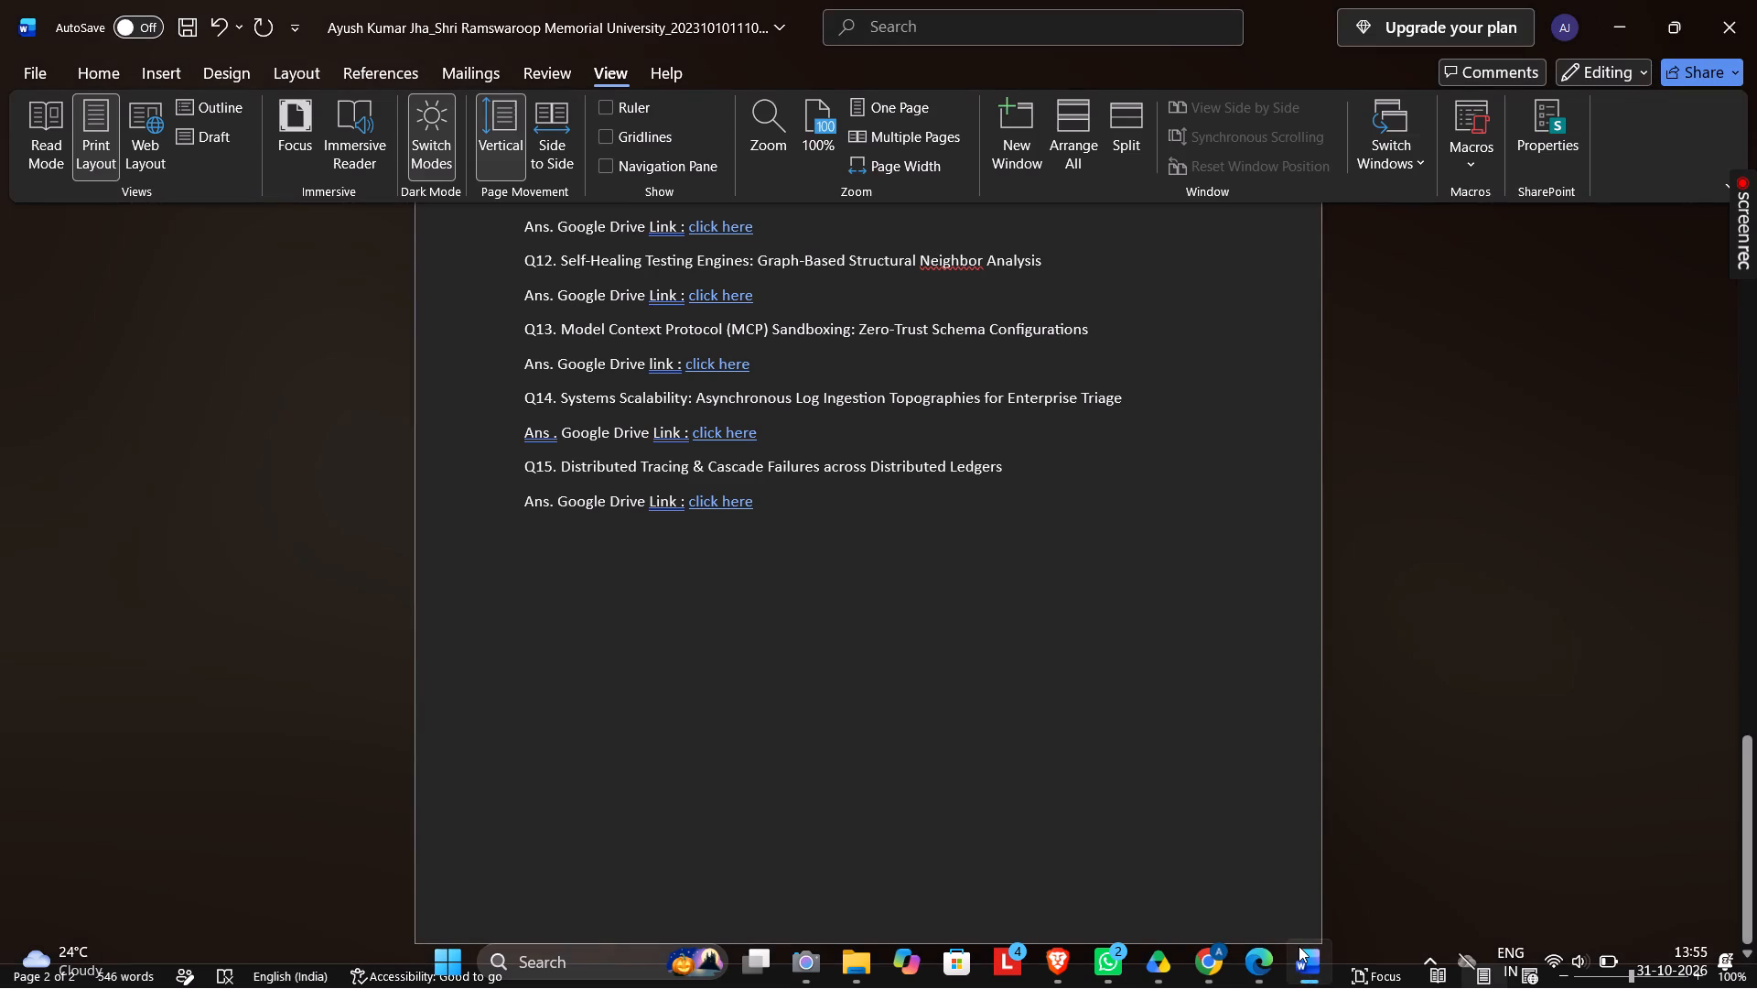
pyautogui.hotkey('ctrl', 'v')
# Add the answer line "Ans. Google Drive Link : click here" below the Q16 heading.
pyautogui.press('Return')
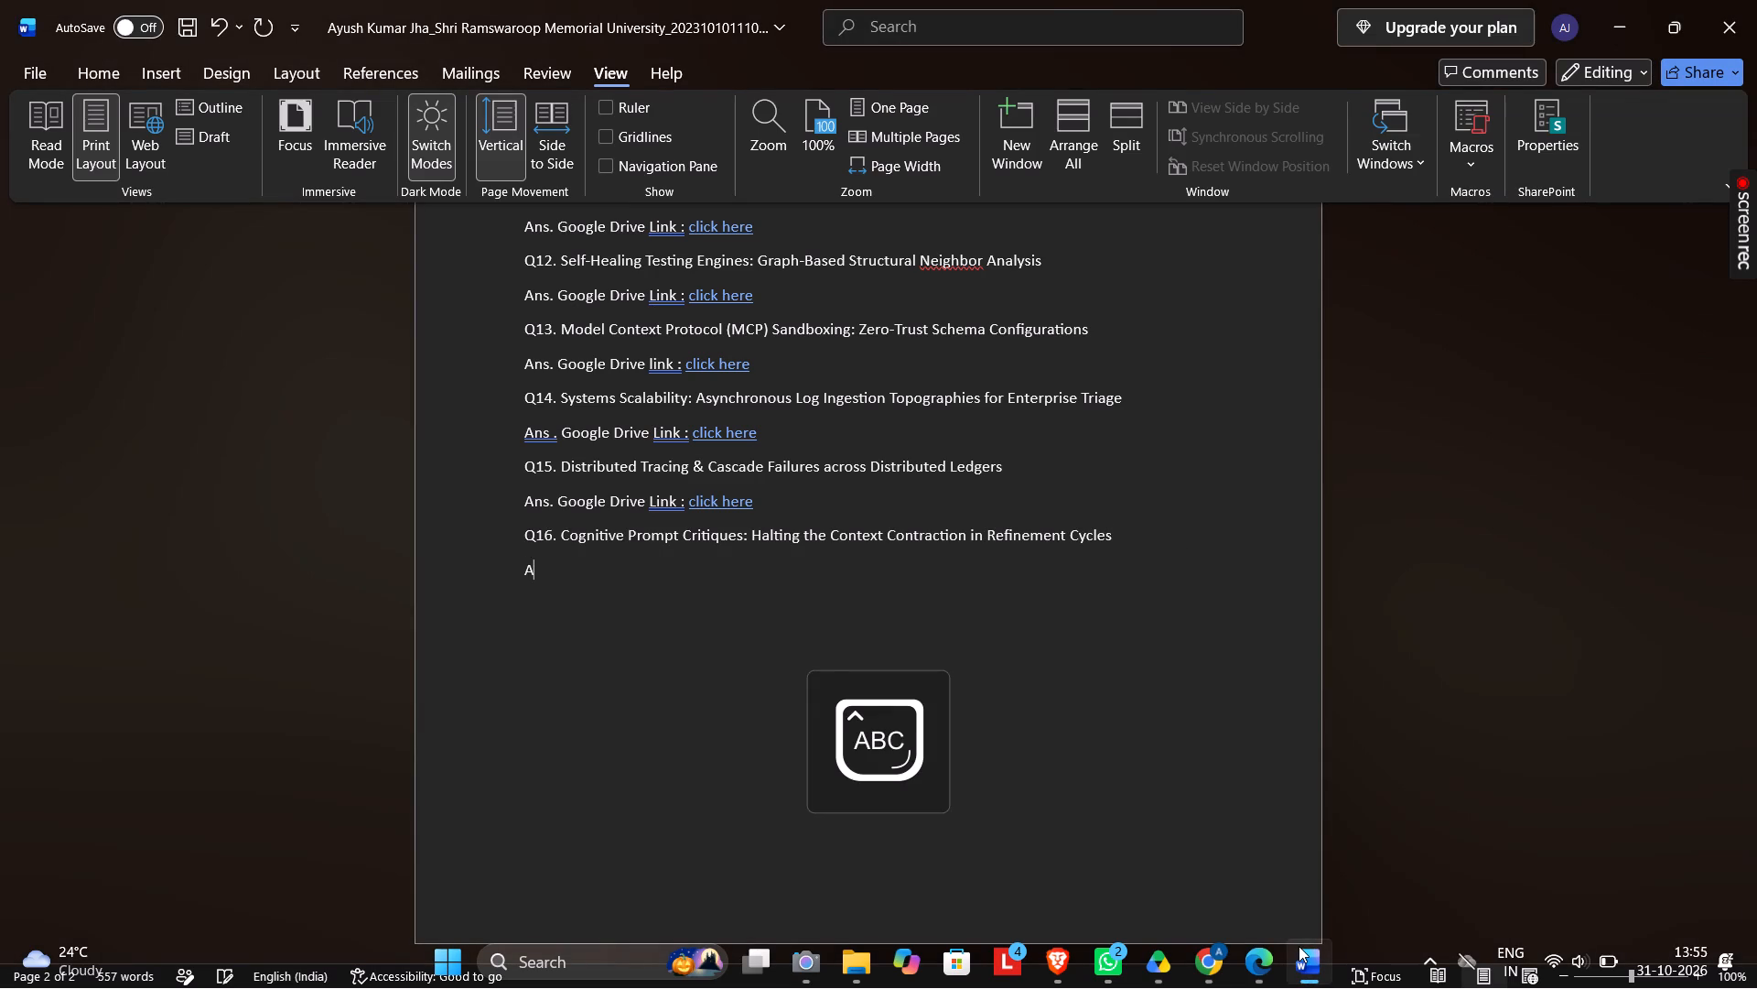
pyautogui.press('BackSpace')
pyautogui.press('BackSpace')
pyautogui.press('f')
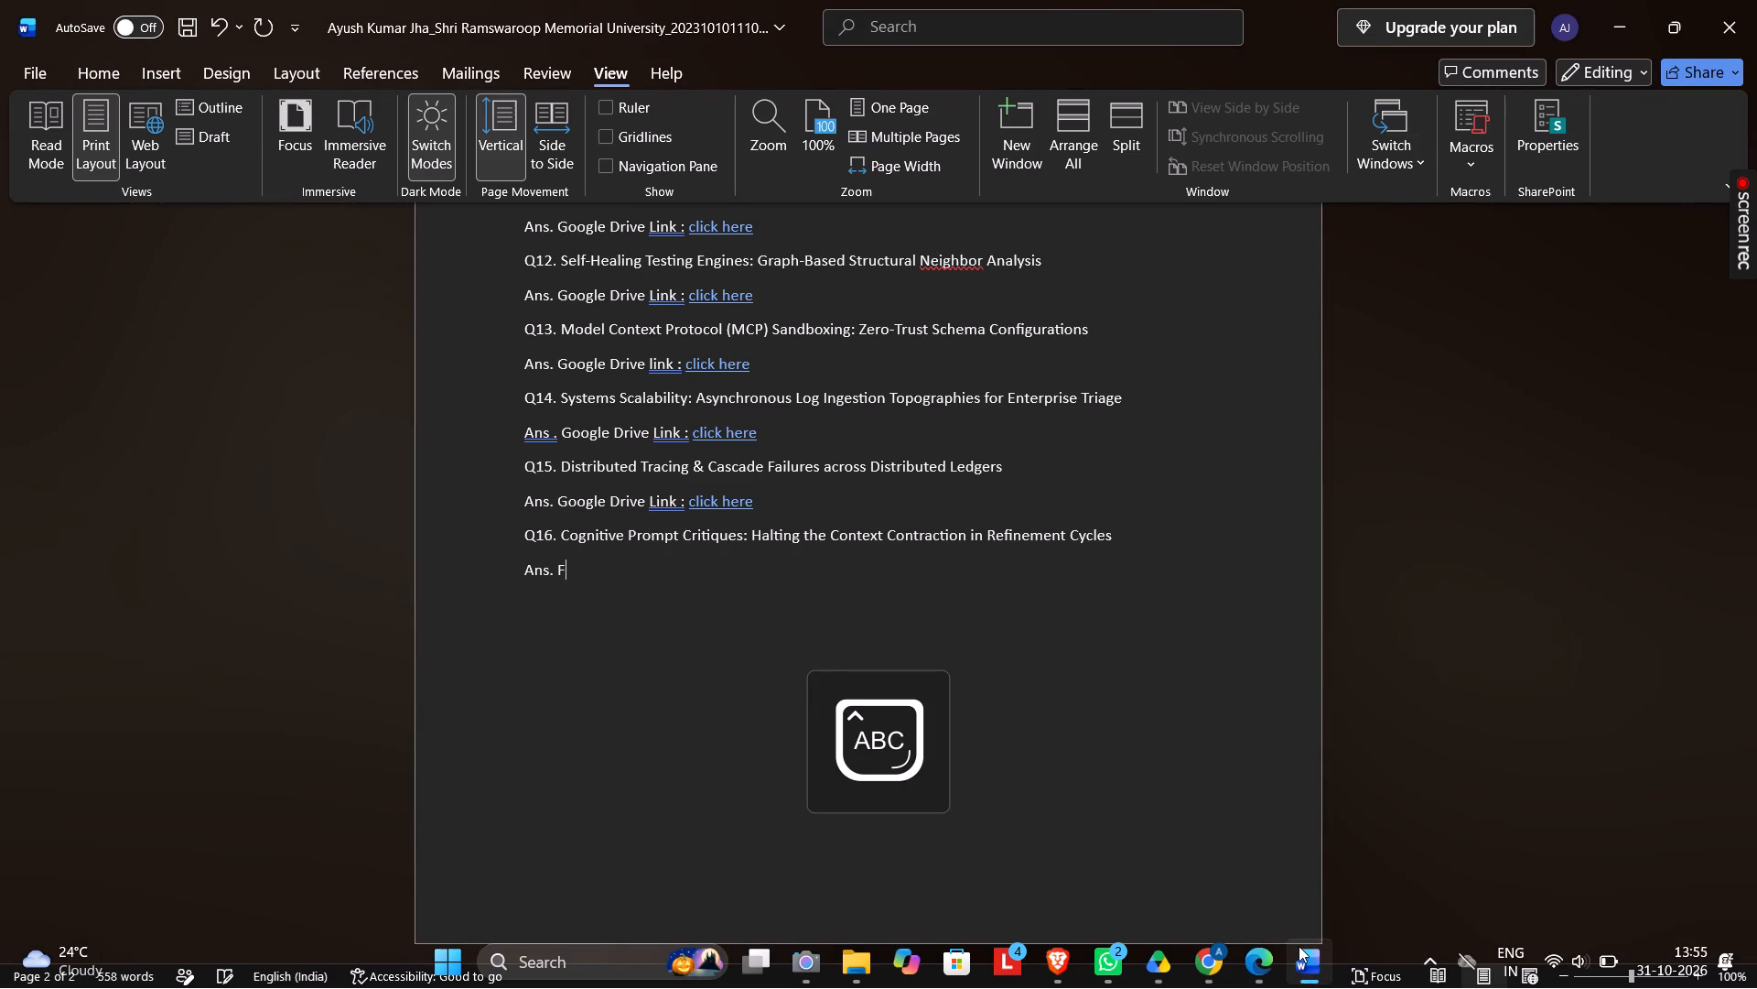
pyautogui.press('BackSpace')
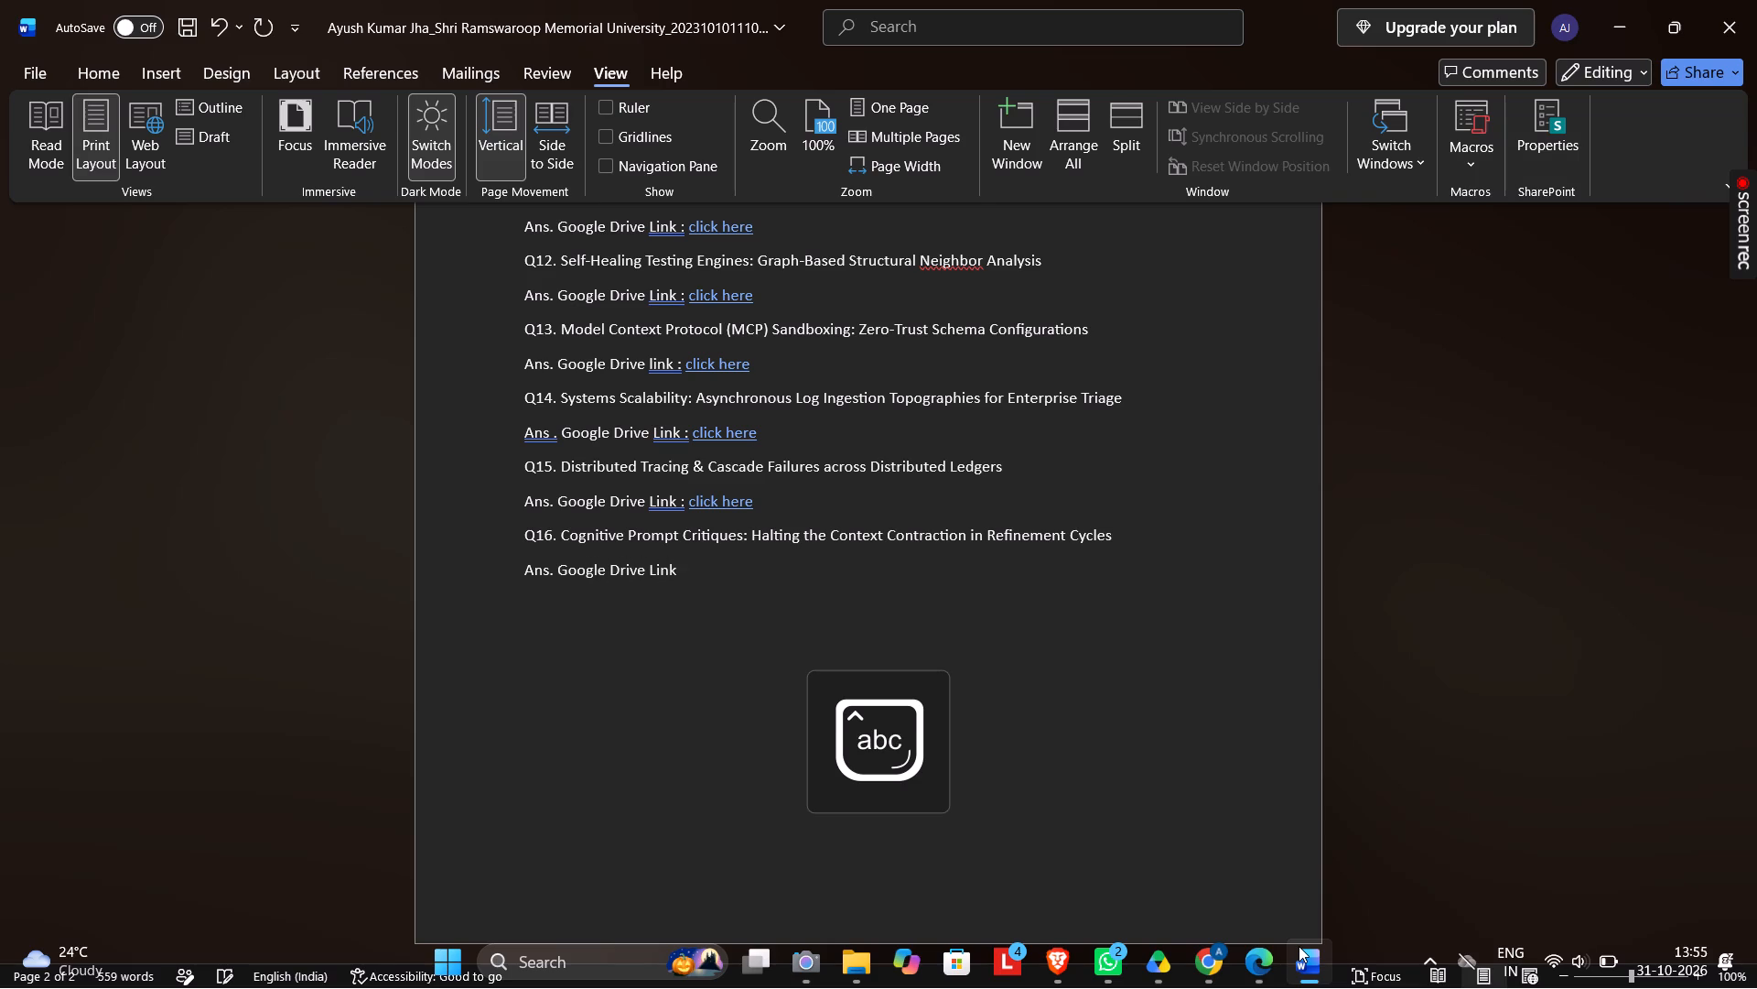
pyautogui.write('click here')
pyautogui.press('space')
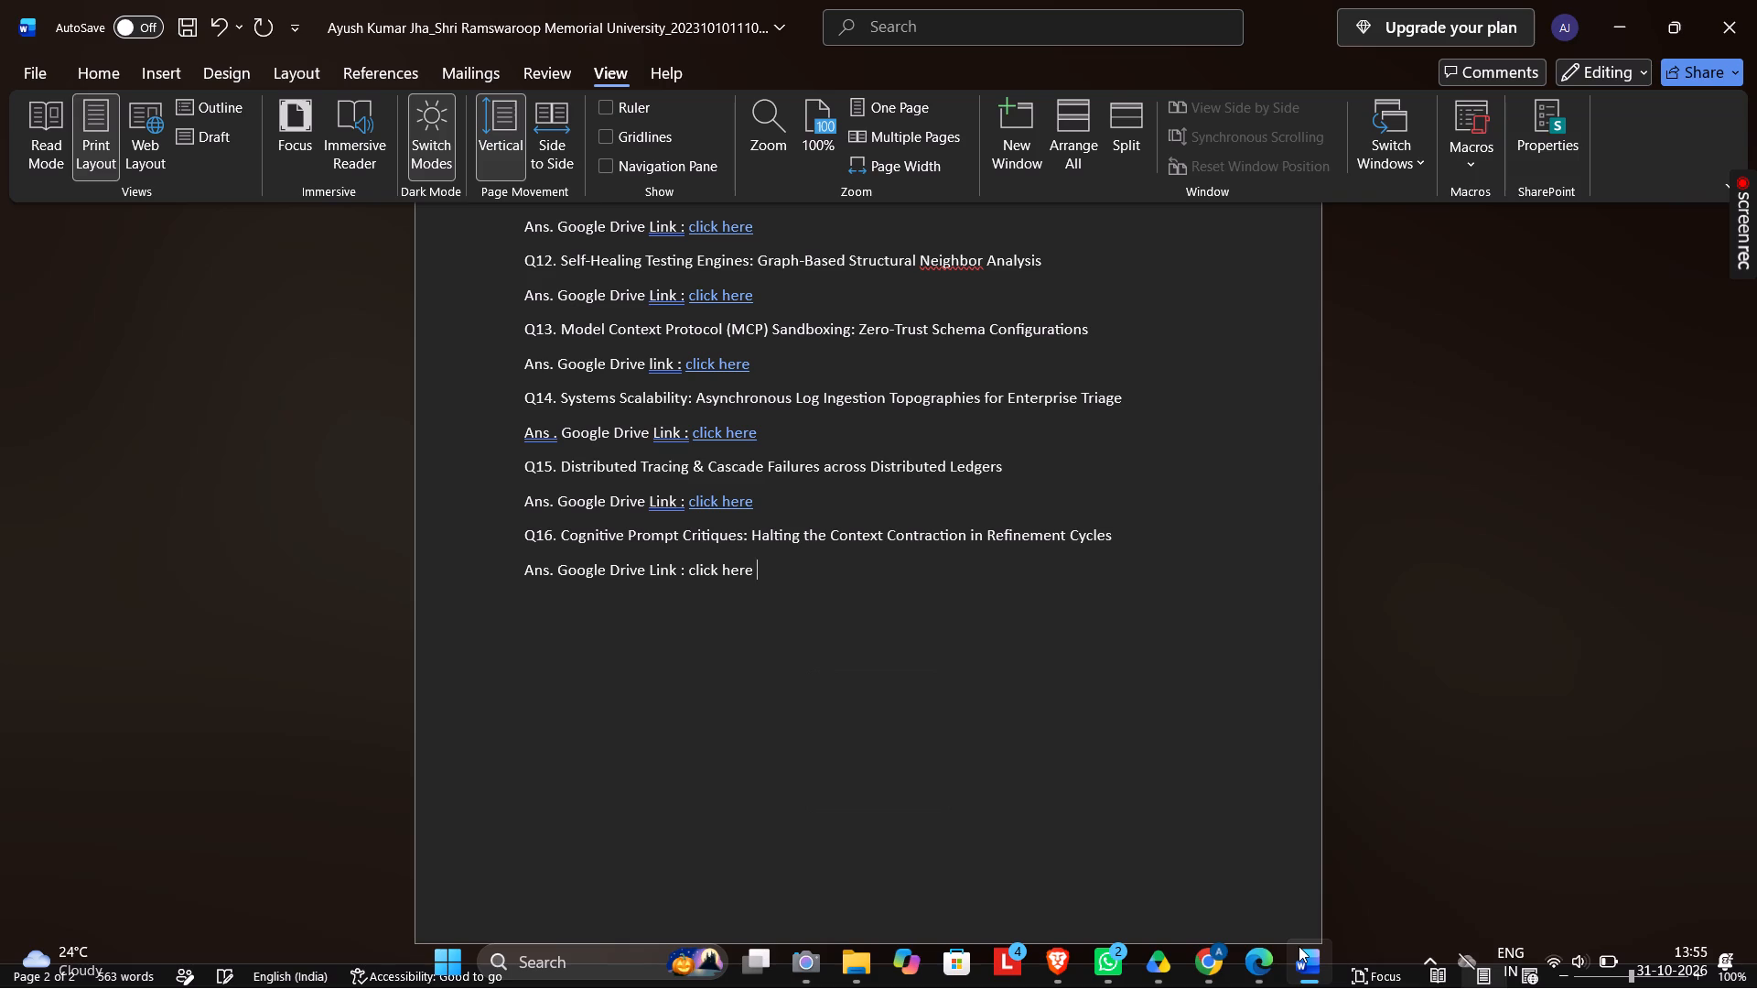
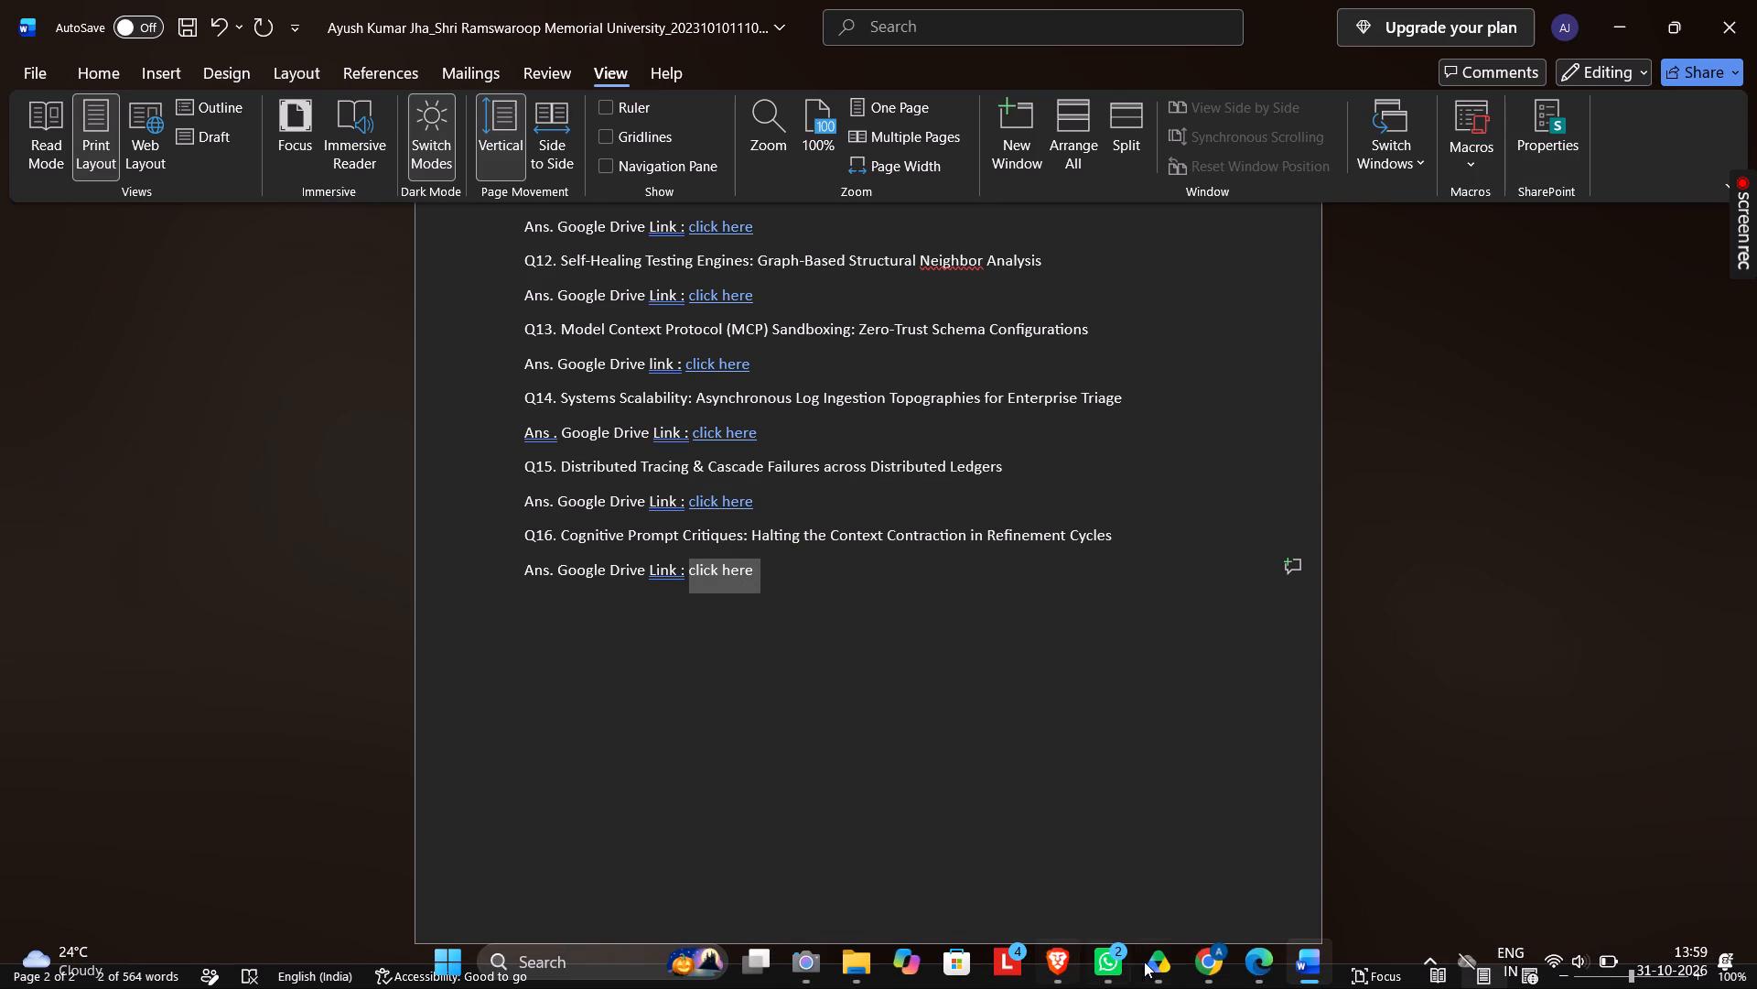
# Switch to the assignment PDF in Edge and review the final questions on pages 18 and 19, including Q23 Video Evaluation Presentation.
pyautogui.click(1253, 979)
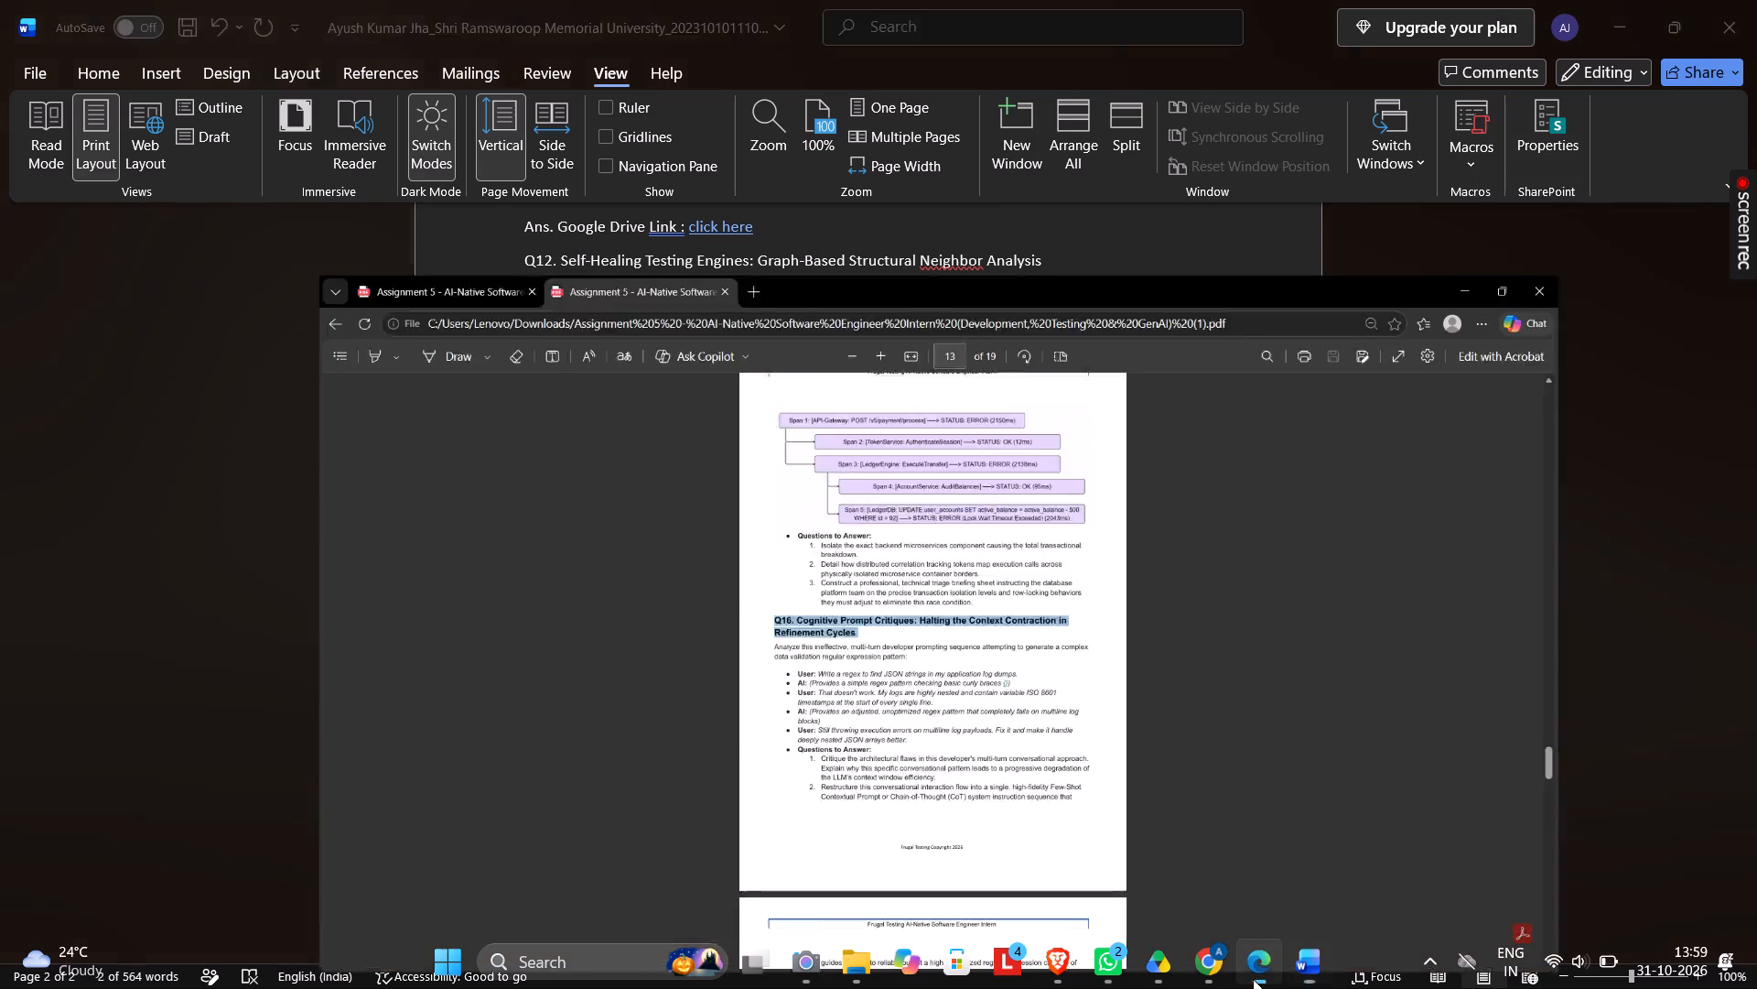
pyautogui.scroll(-20, 863, 598)
pyautogui.scroll(-7, 863, 598)
pyautogui.scroll(1, 863, 598)
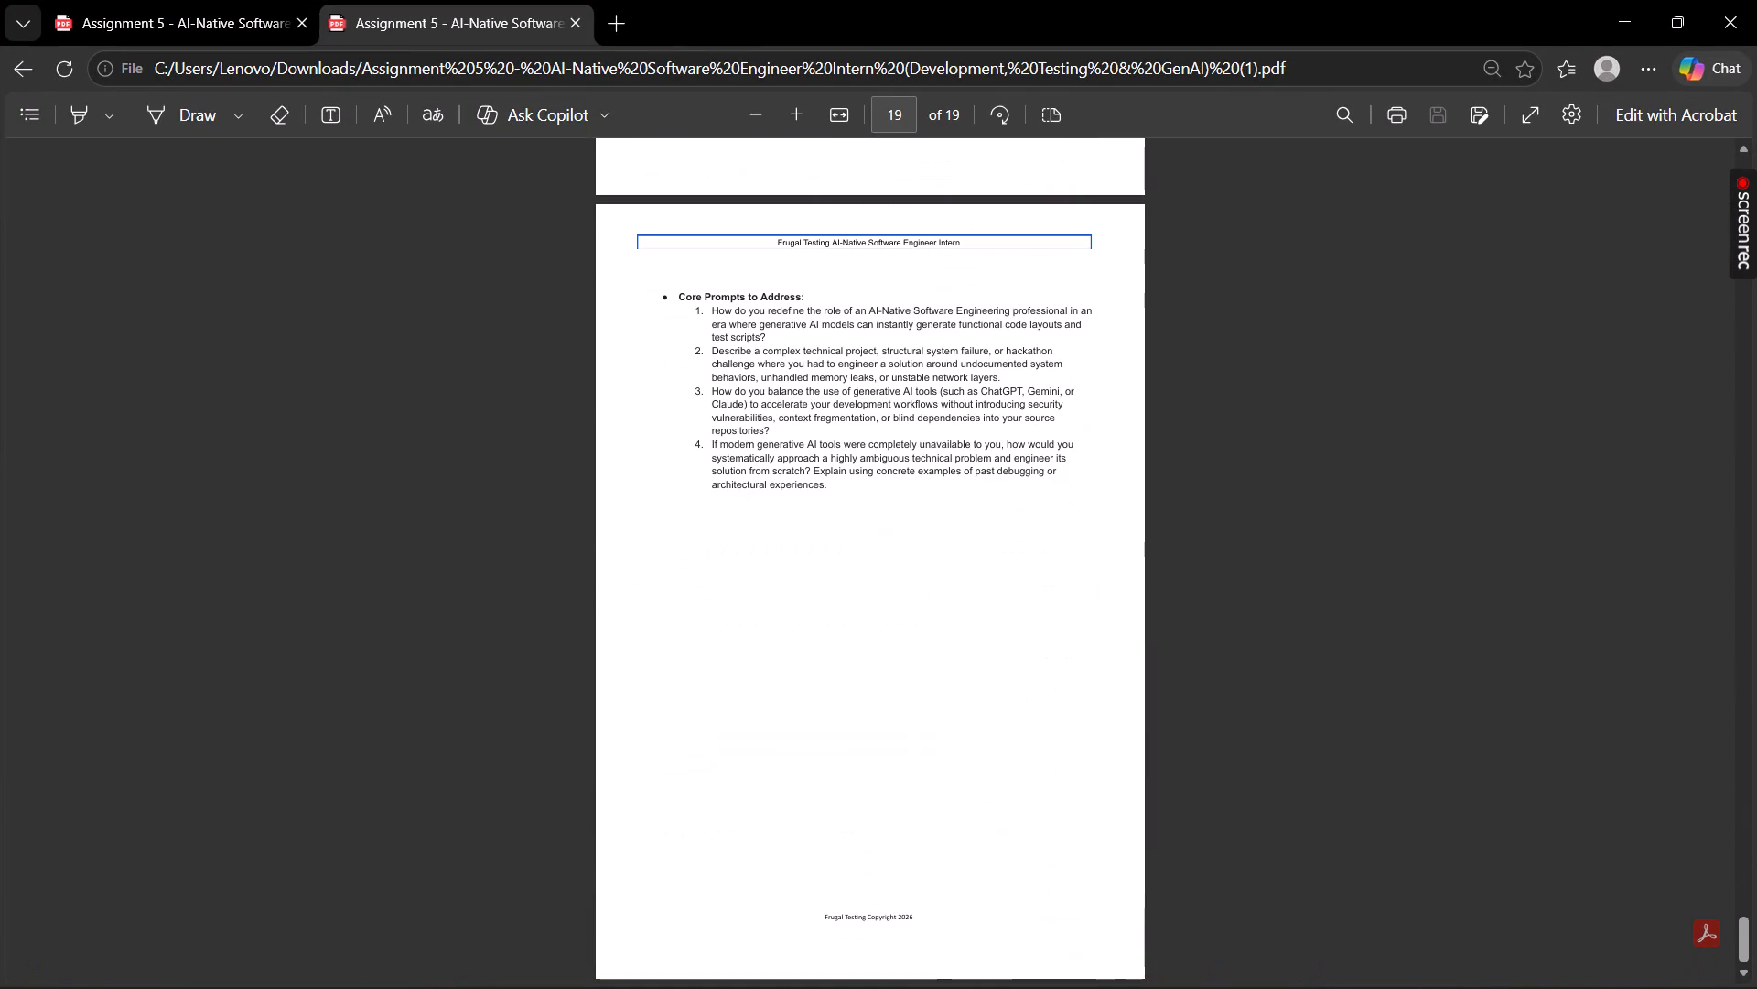
pyautogui.scroll(1, 863, 598)
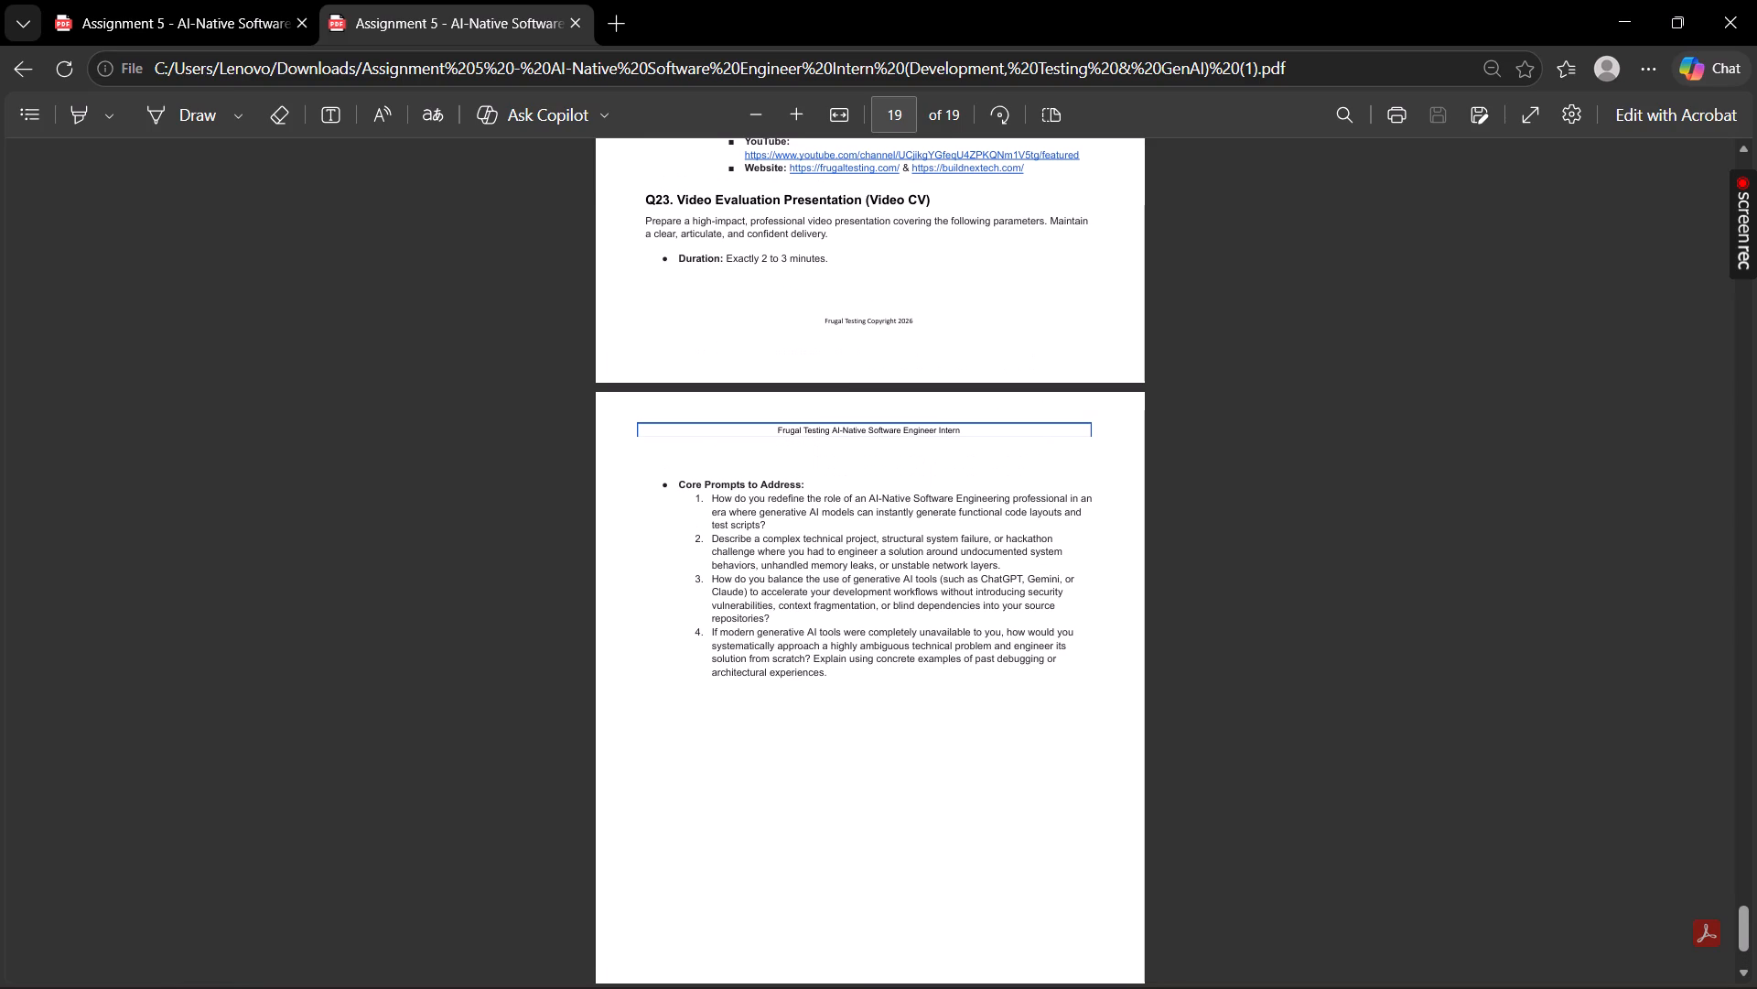
pyautogui.scroll(3, 863, 598)
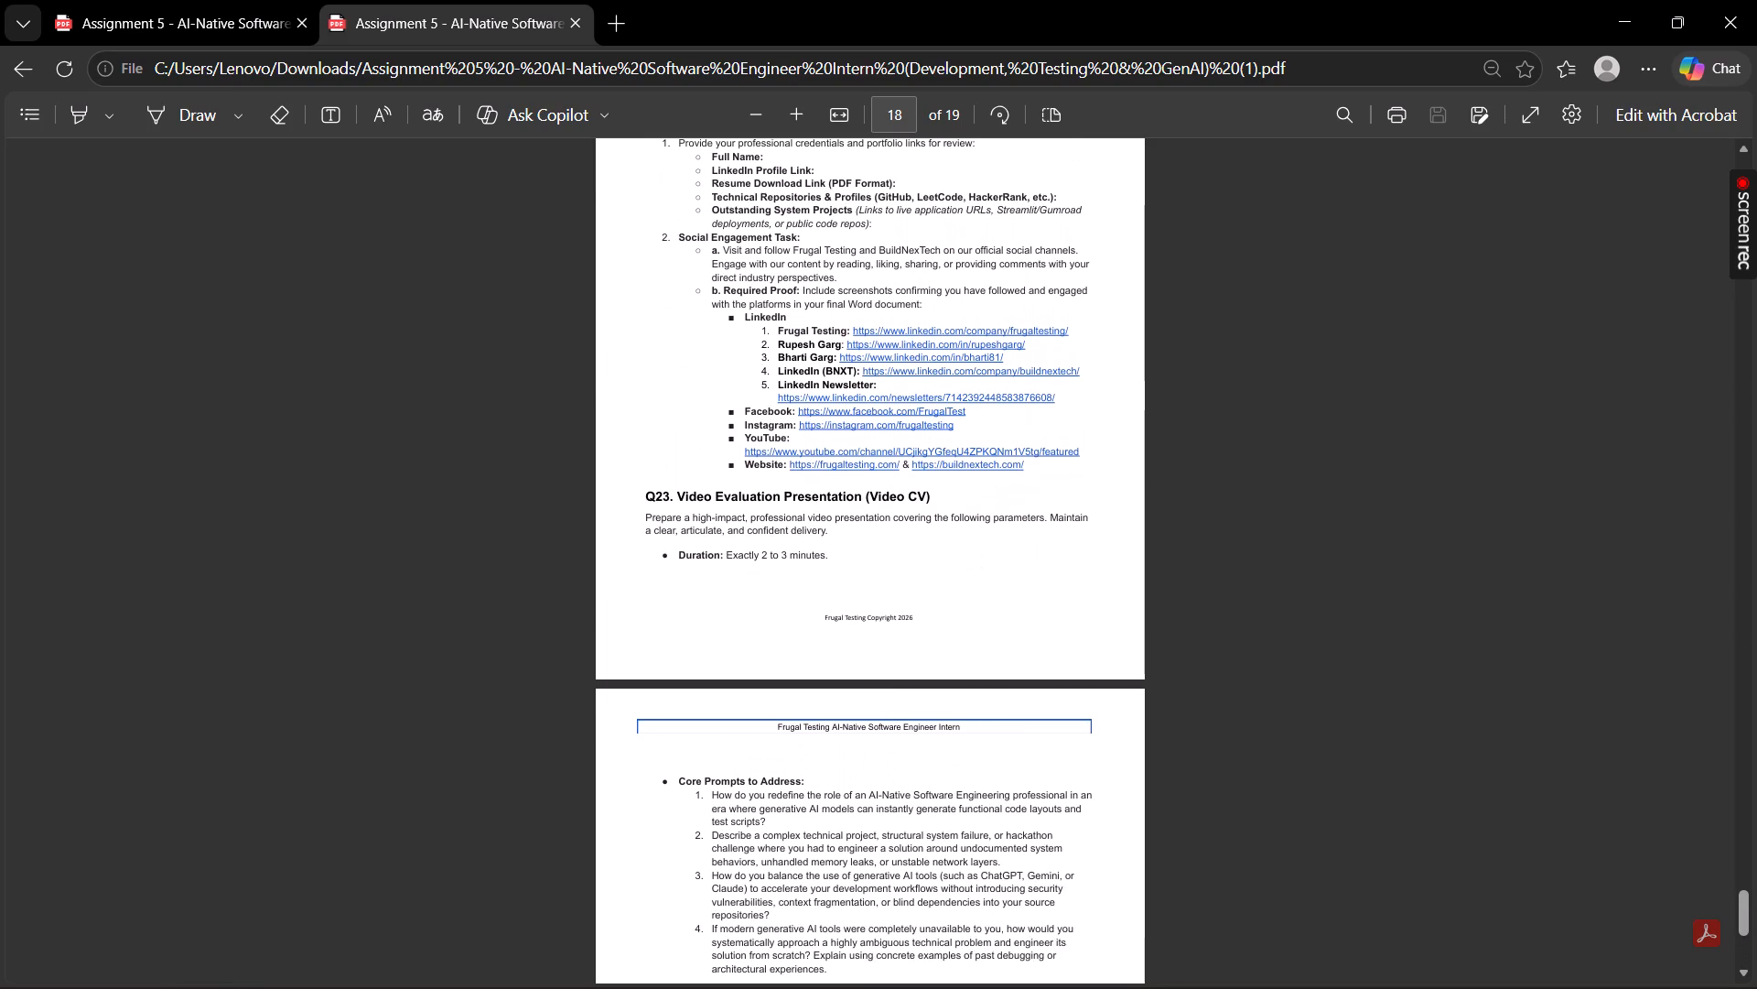
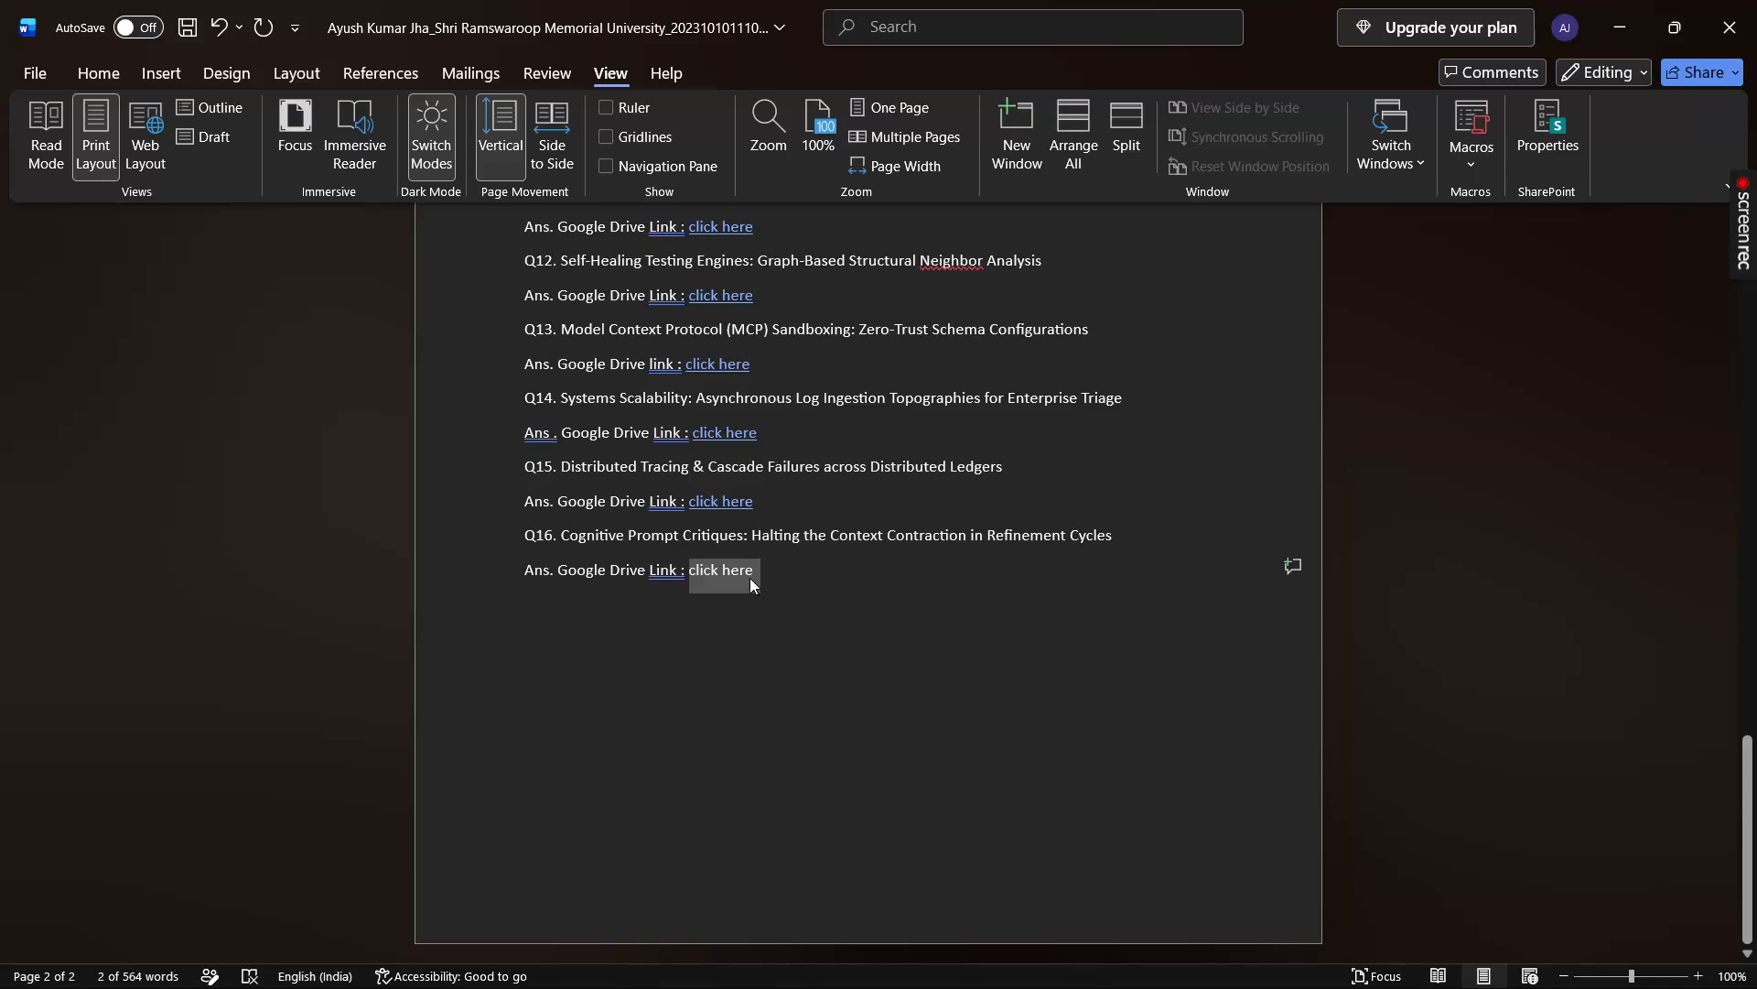
# Start inserting a hyperlink on the "click here" text in the Q16 answer line for its Google Drive folder.
pyautogui.rightClick(749, 578)
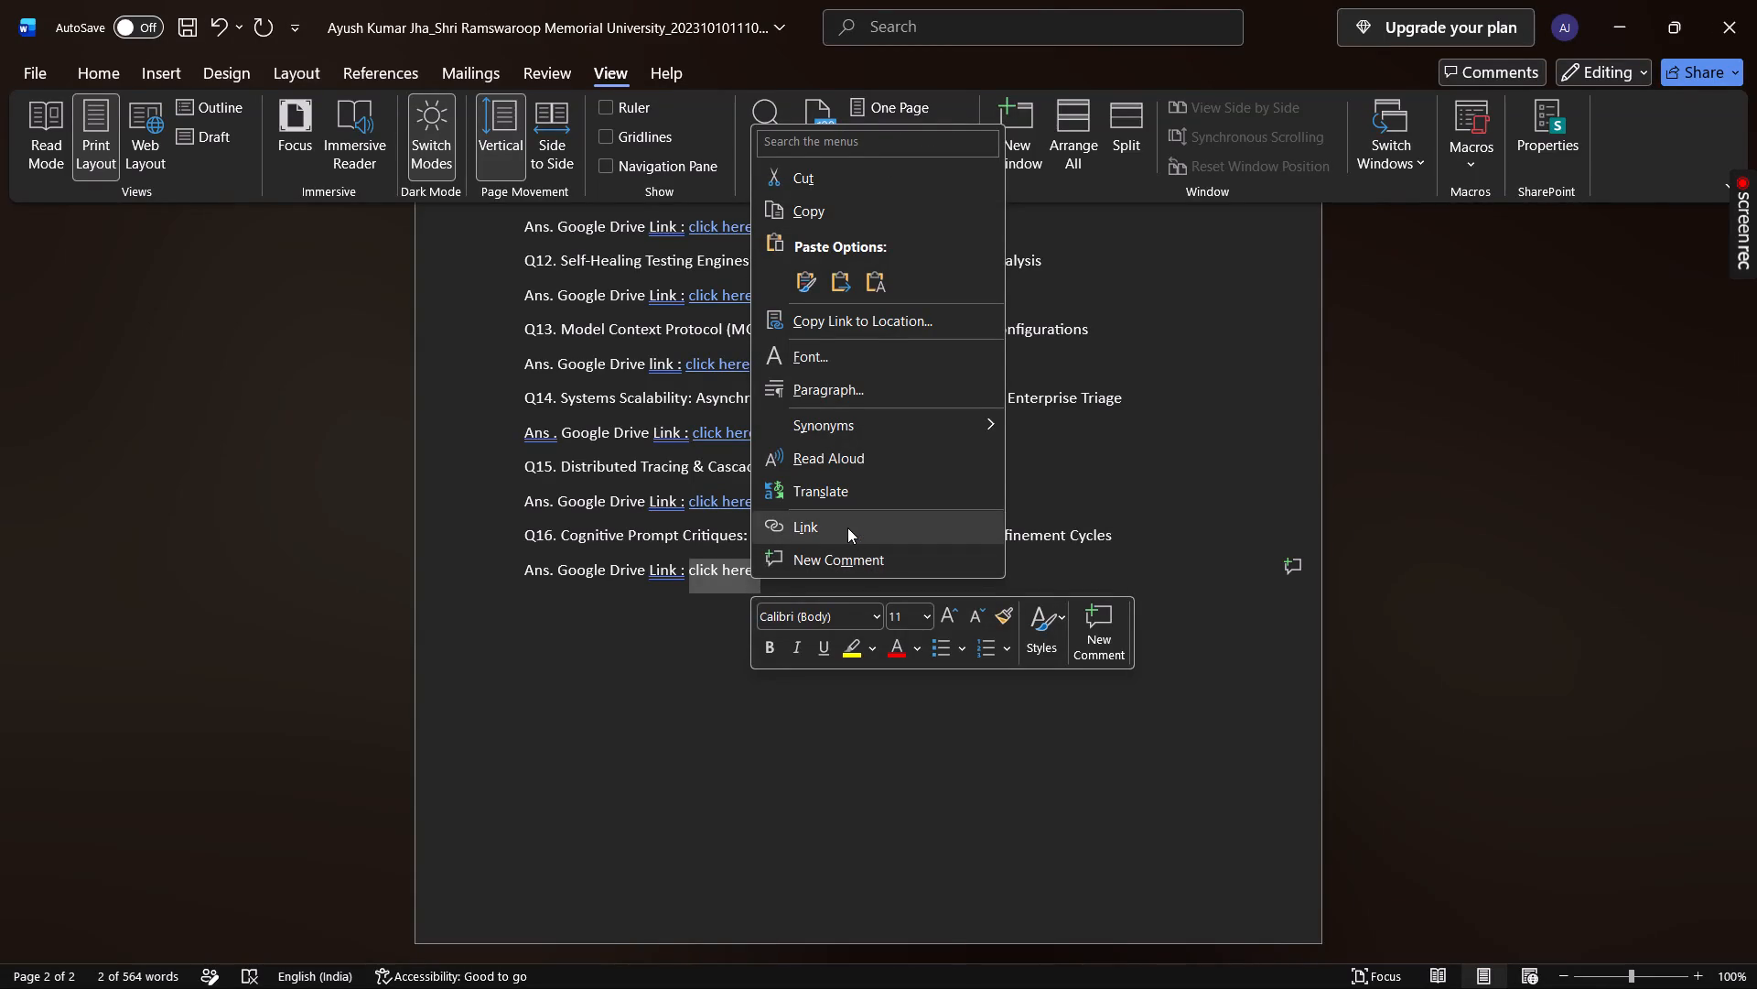
pyautogui.click(847, 527)
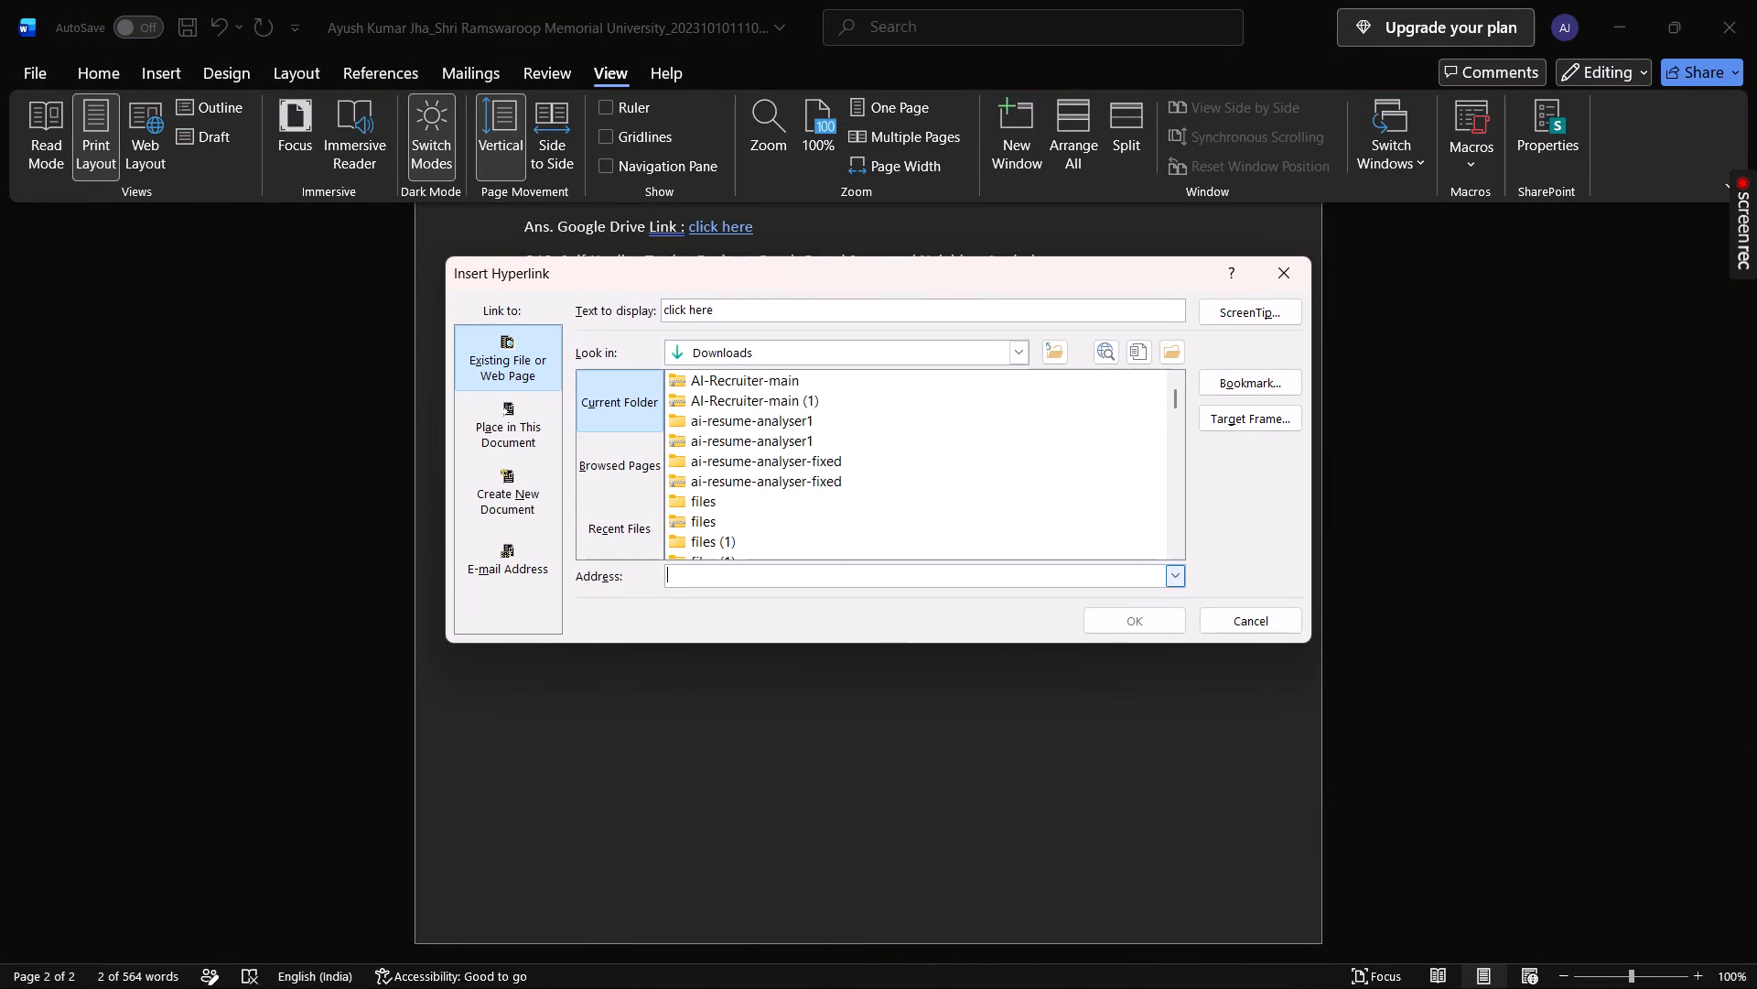
# Copy the share link of the frugal15 folder in My Drive and set it as the address of Q16's "click here" hyperlink in Word.
pyautogui.click(1246, 964)
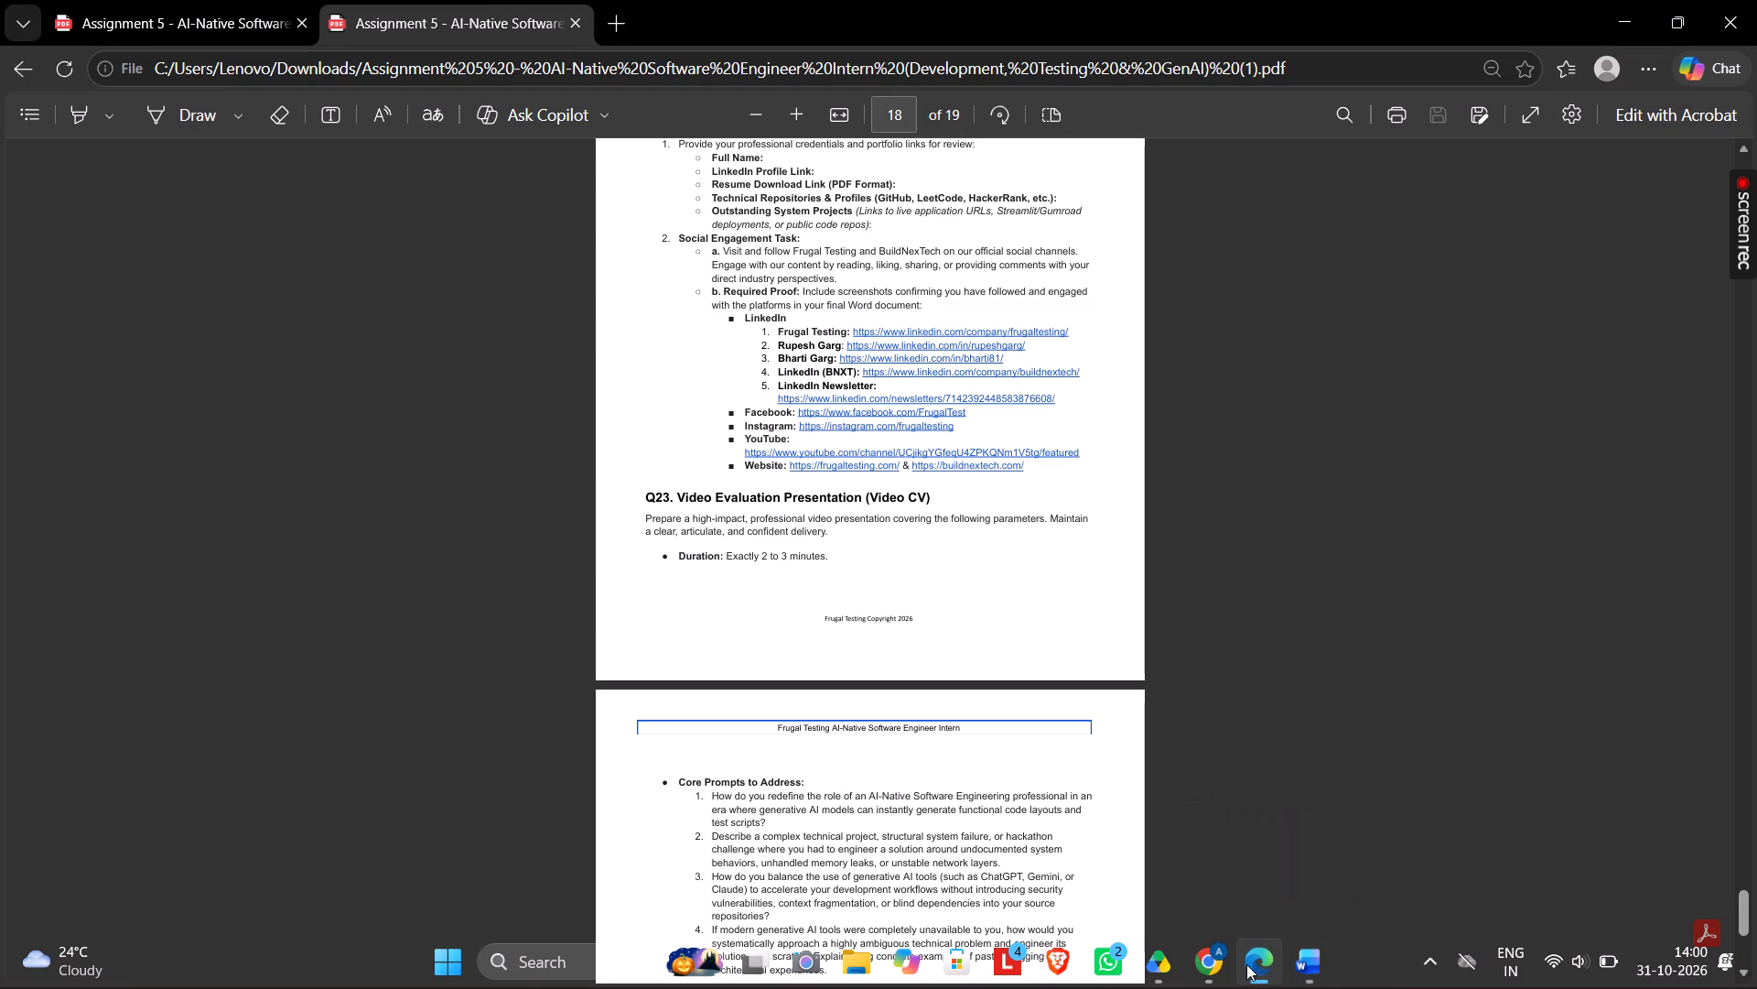
pyautogui.click(1229, 858)
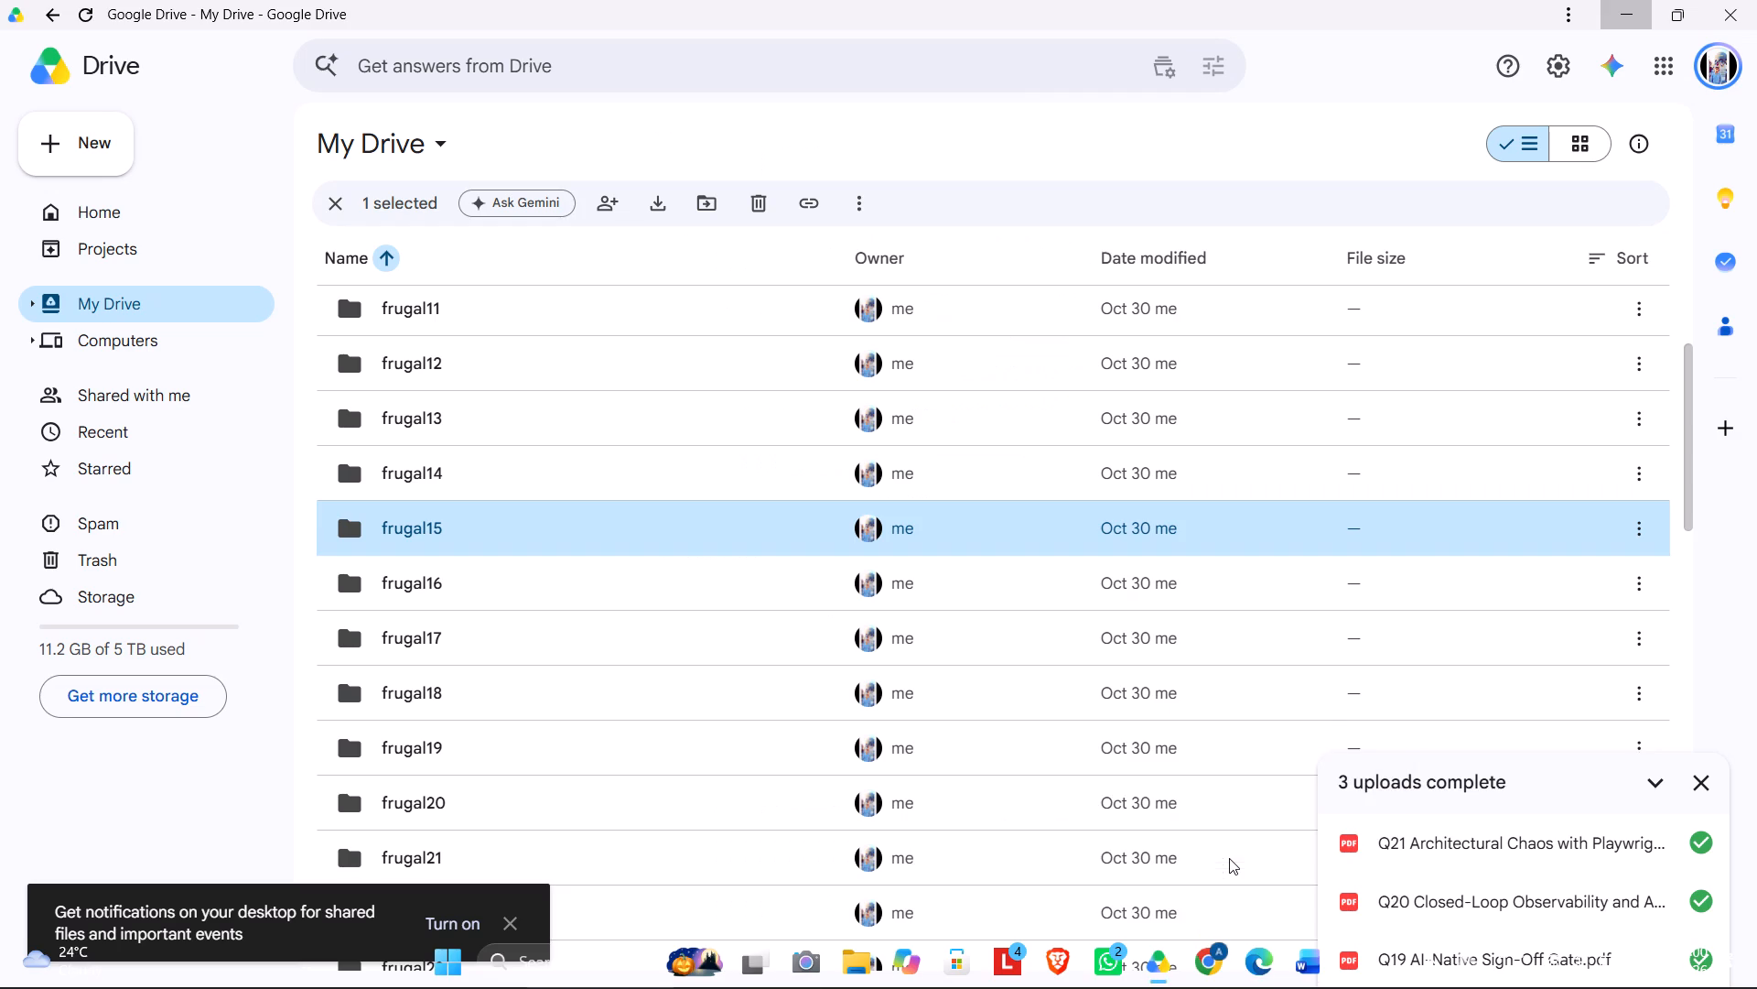
pyautogui.click(1650, 520)
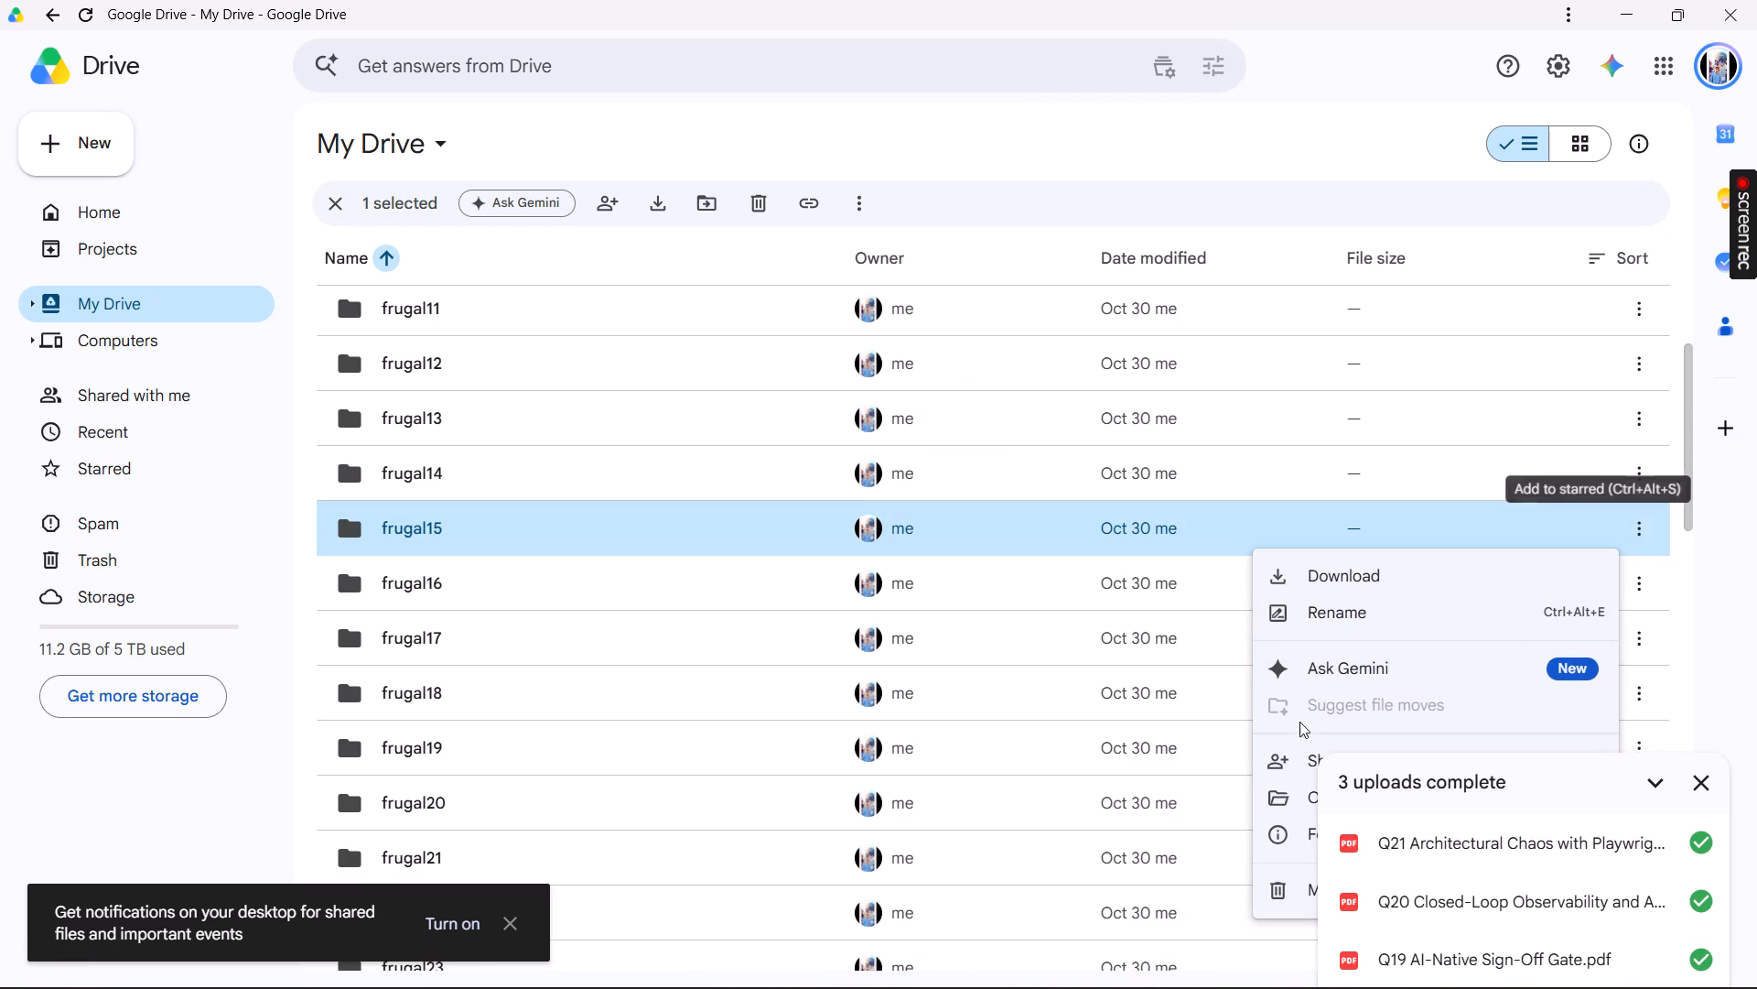
pyautogui.click(1286, 746)
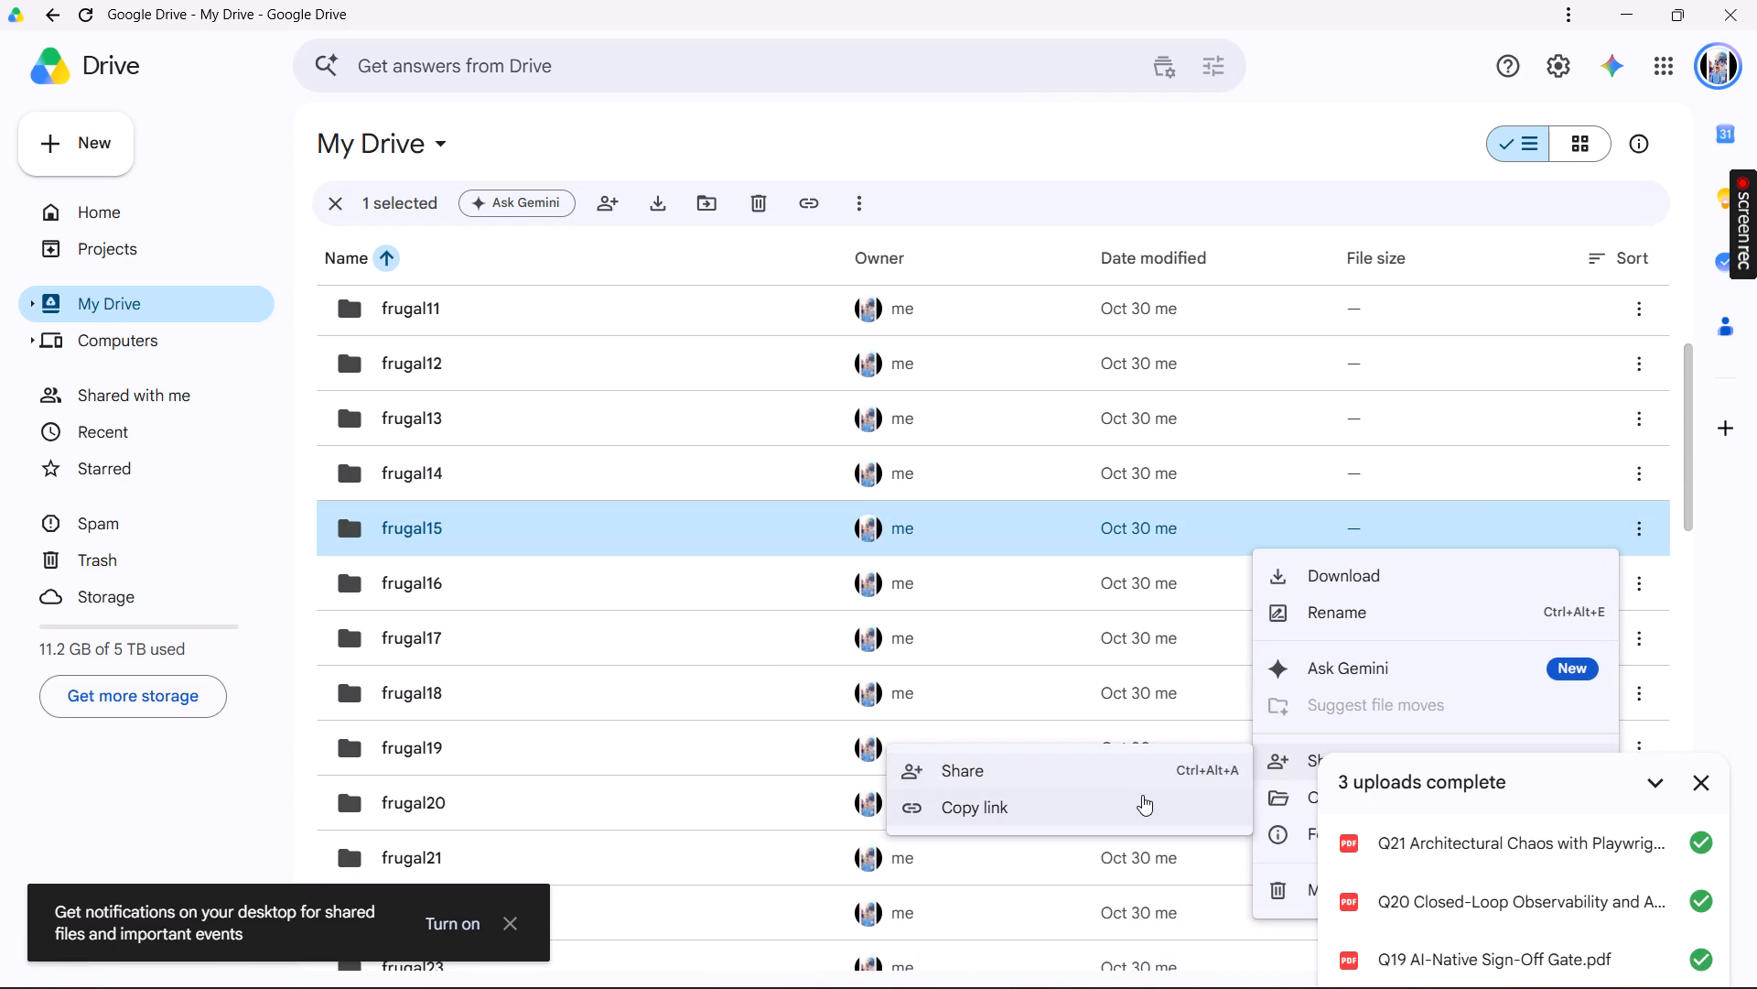
pyautogui.click(1142, 795)
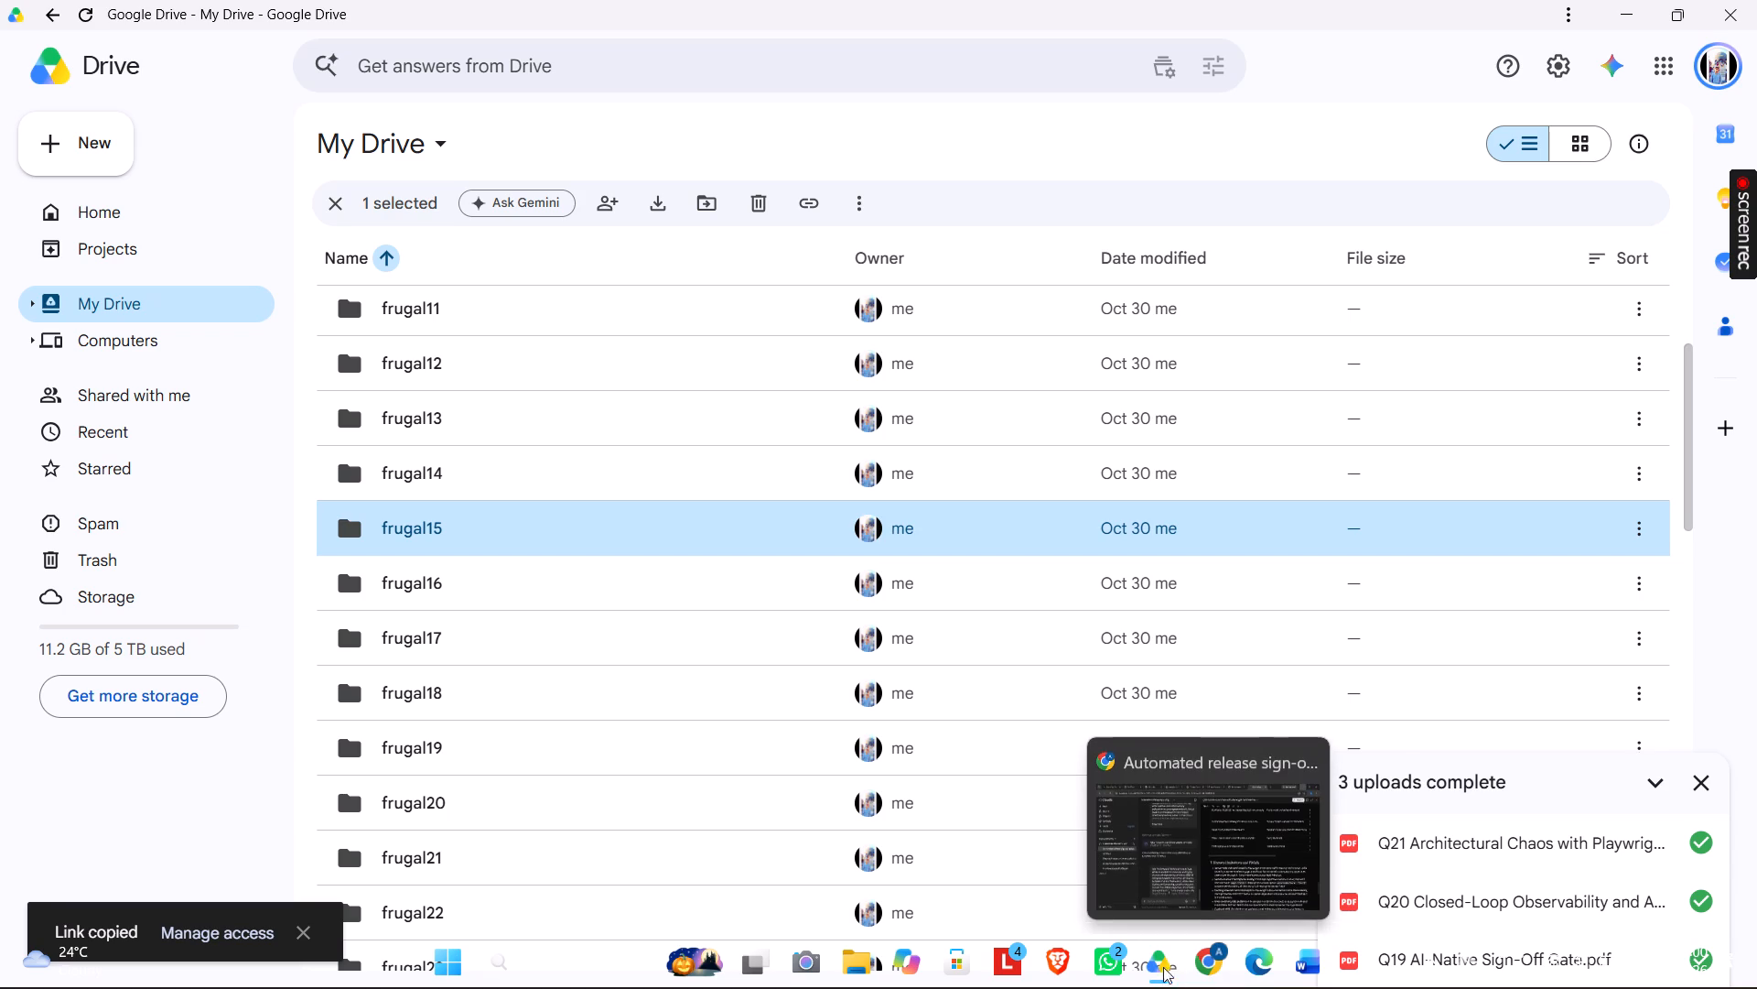
pyautogui.click(1298, 956)
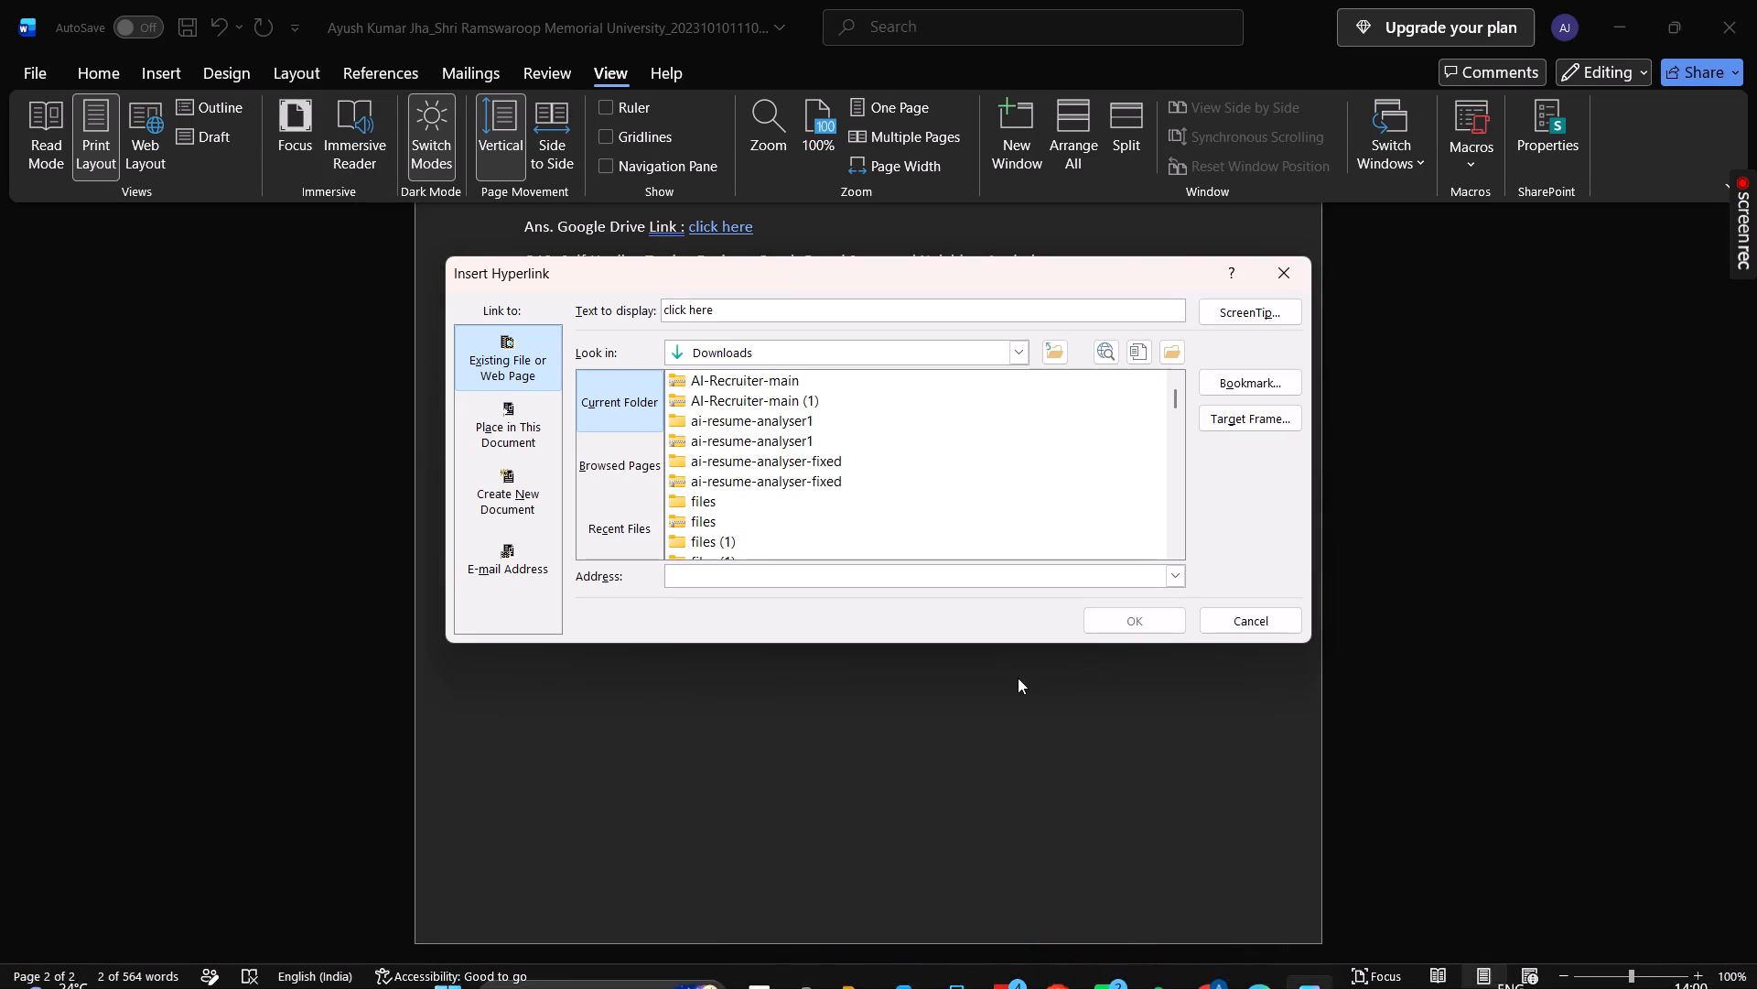
pyautogui.hotkey('ctrl', 'v')
pyautogui.press('Return')
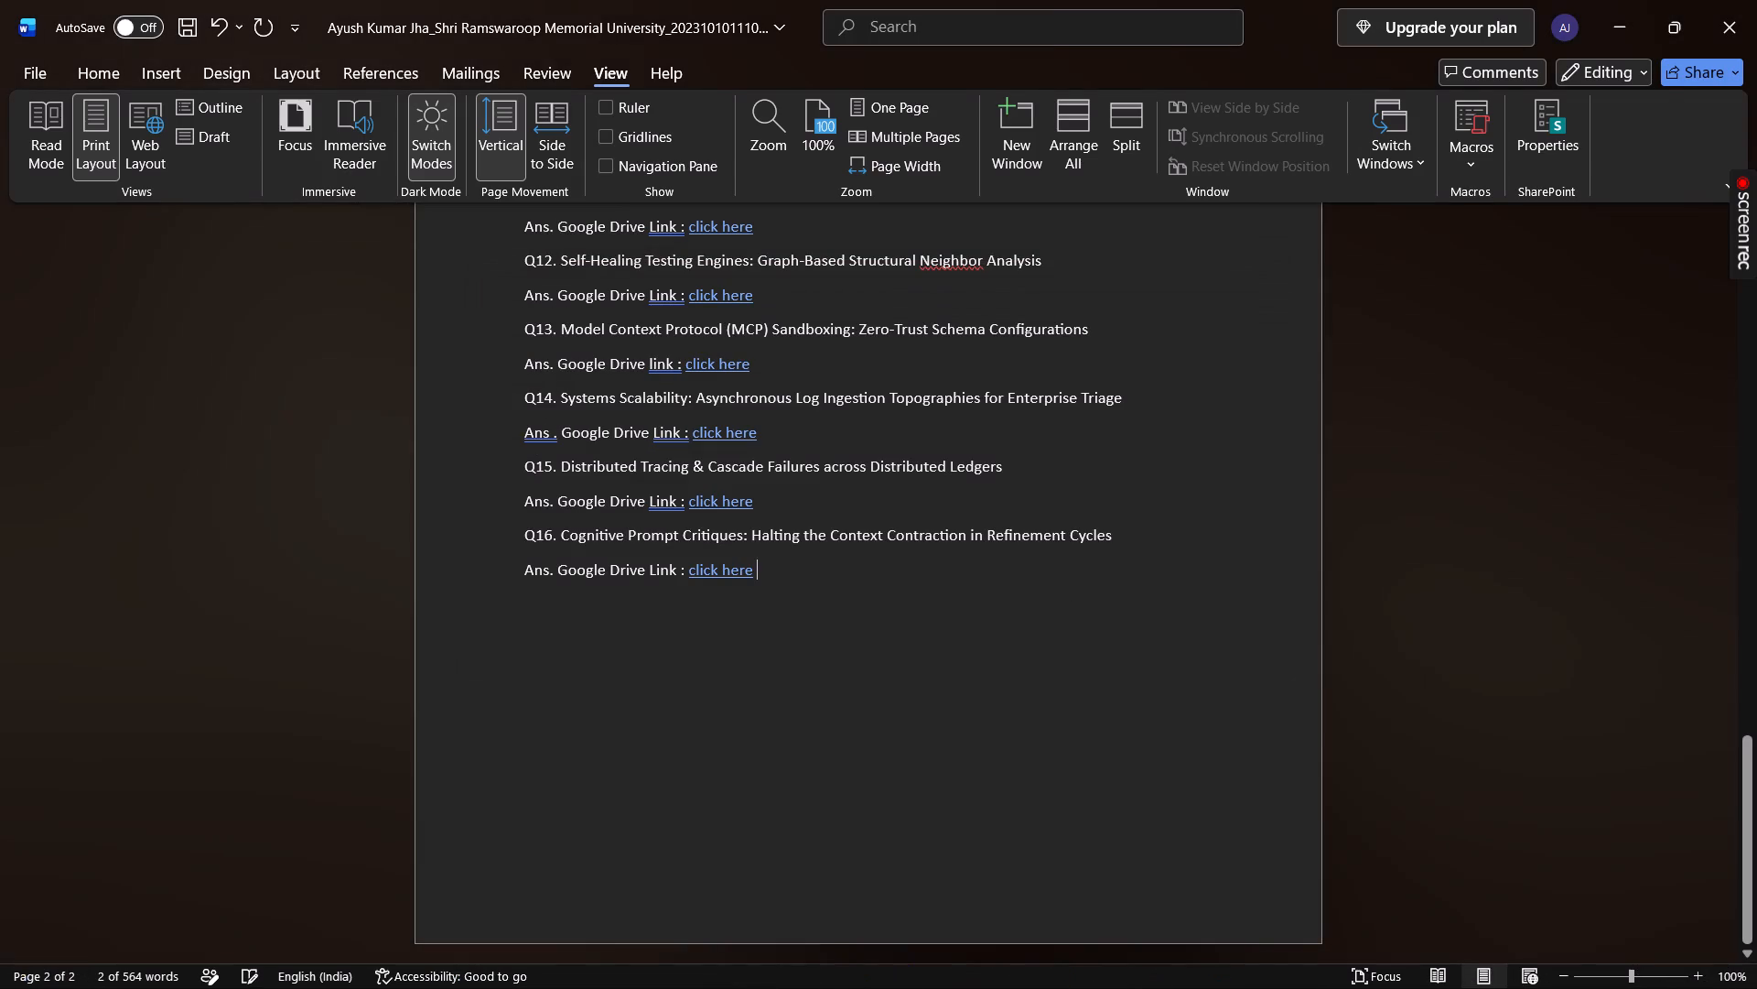
# Copy the heading "Q17. Quality Engineering Blueprint: Critical Infrastructure Data Flow Distortions" from the PDF onto a new line below the Q16 answer in Word.
pyautogui.press('Return')
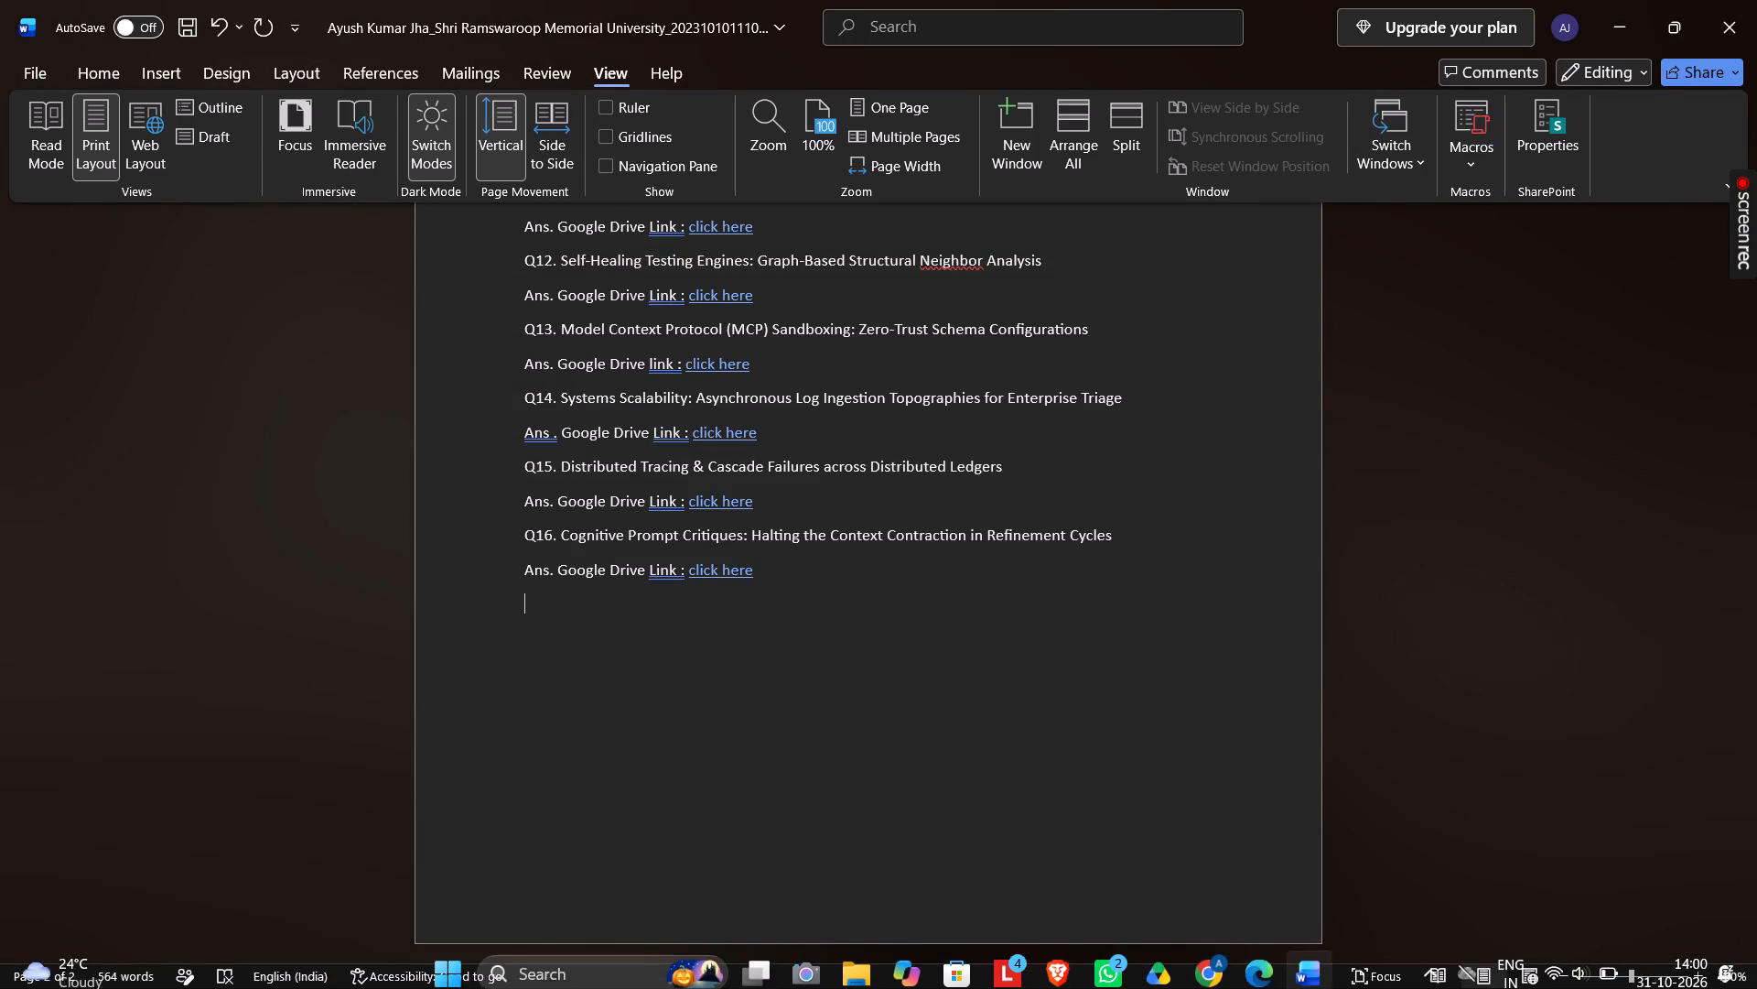
pyautogui.click(1271, 971)
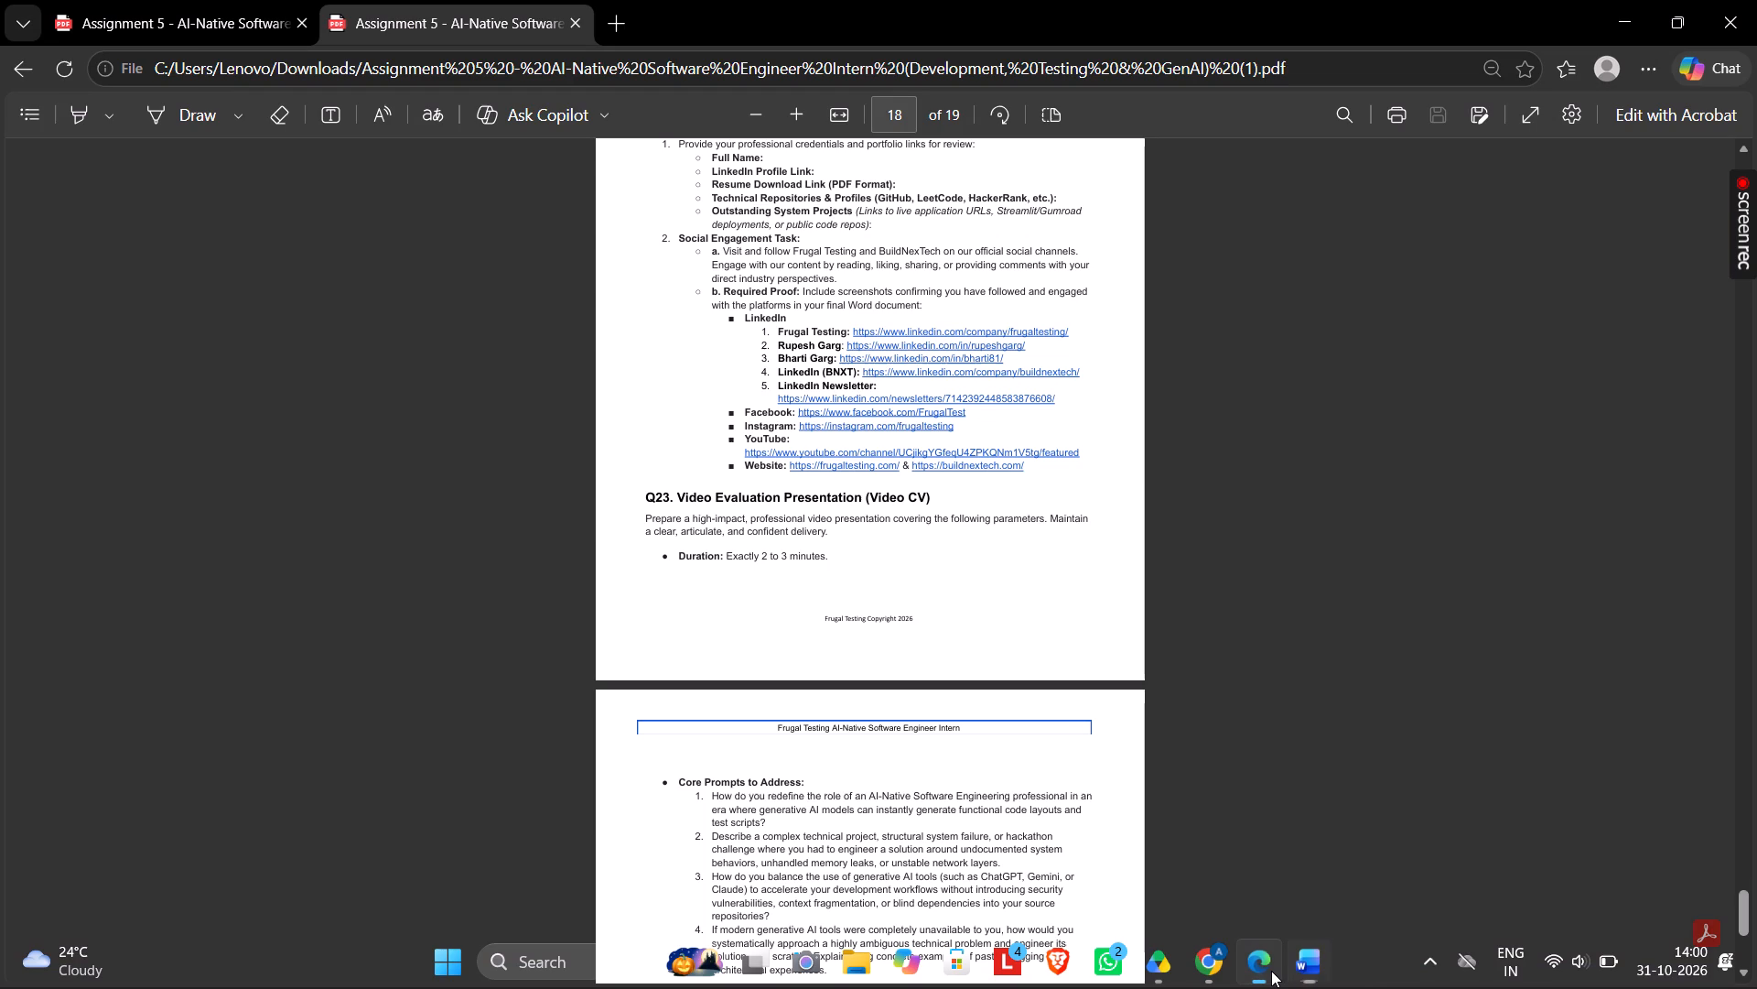
pyautogui.scroll(16, 896, 643)
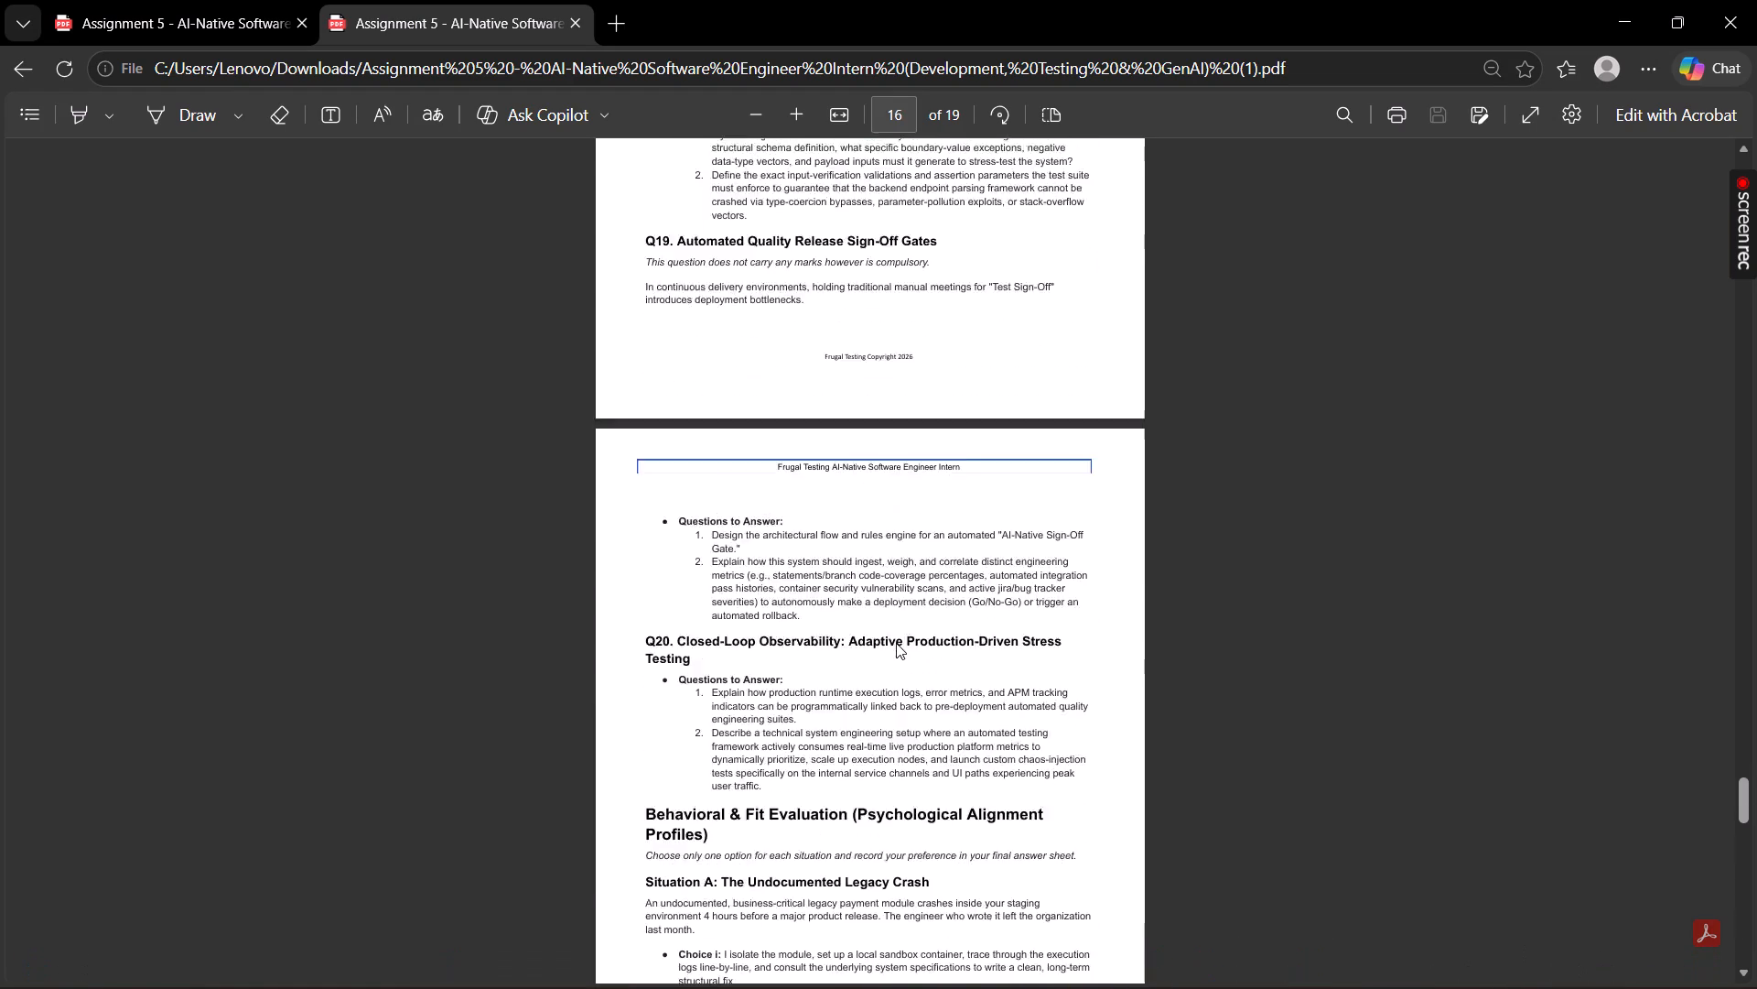
pyautogui.scroll(8, 896, 643)
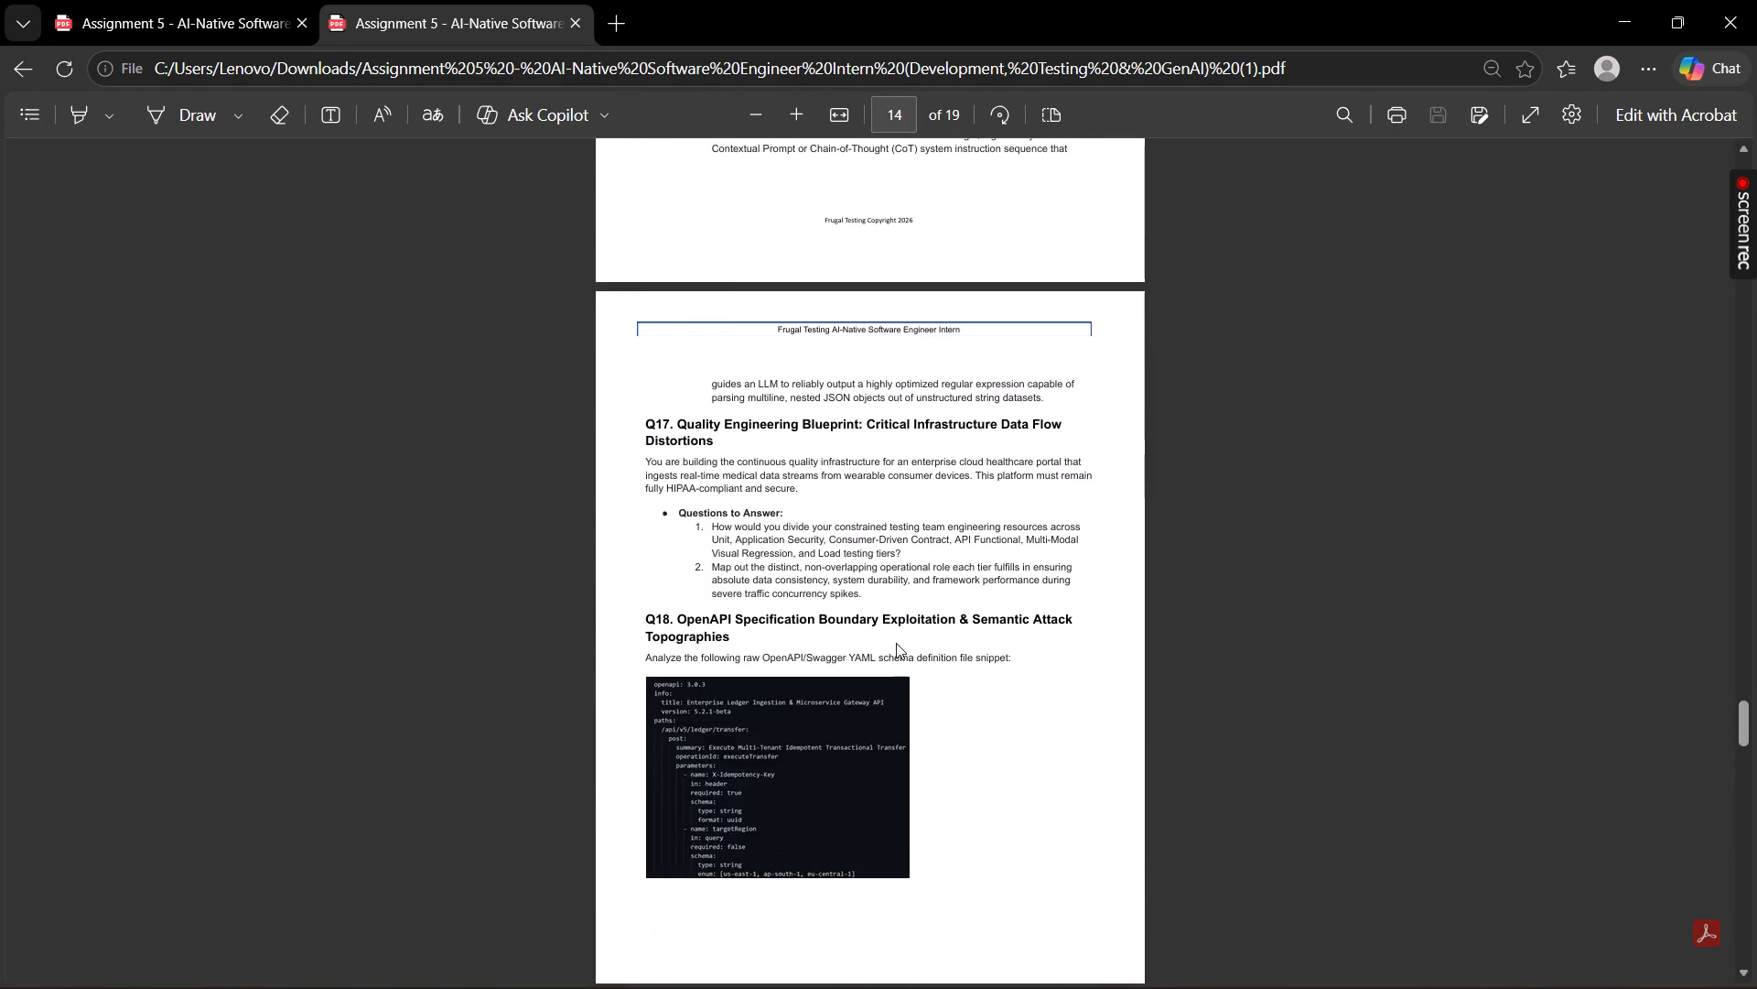
pyautogui.scroll(2, 896, 643)
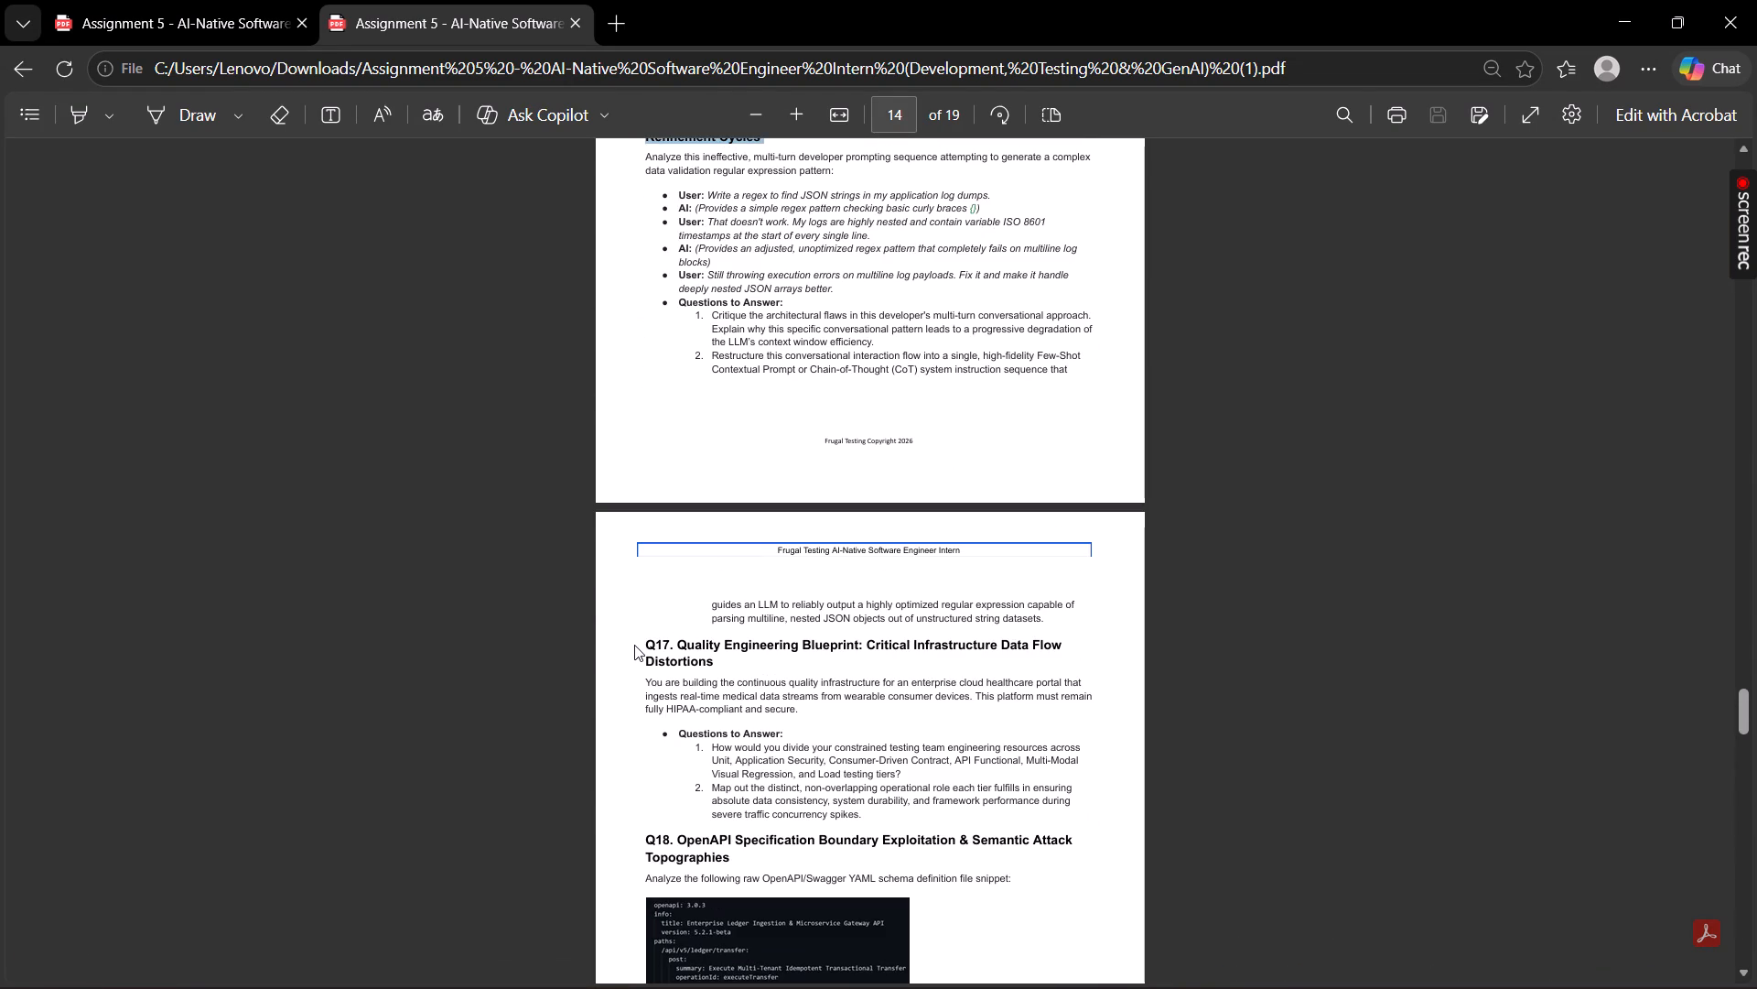
pyautogui.moveTo(634, 645); pyautogui.dragTo(651, 642)
pyautogui.moveTo(651, 642); pyautogui.dragTo(655, 642)
pyautogui.moveTo(655, 642); pyautogui.dragTo(719, 660)
pyautogui.hotkey('ctrl', 'c')
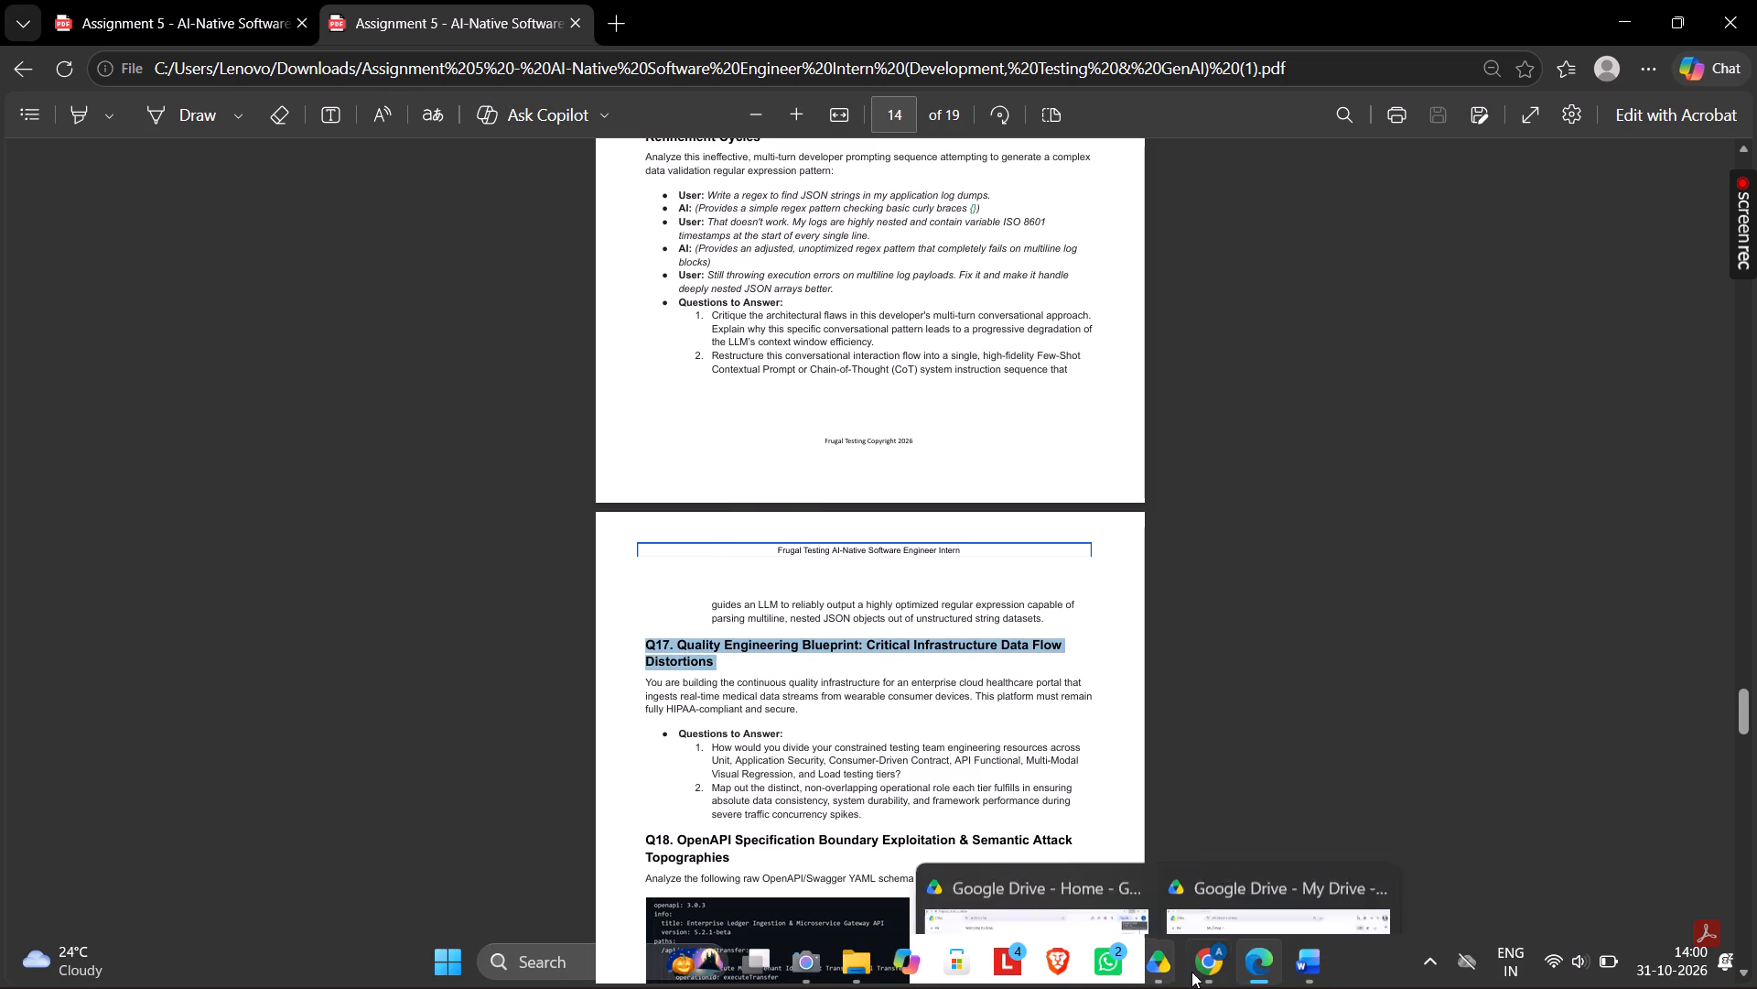
pyautogui.click(1287, 953)
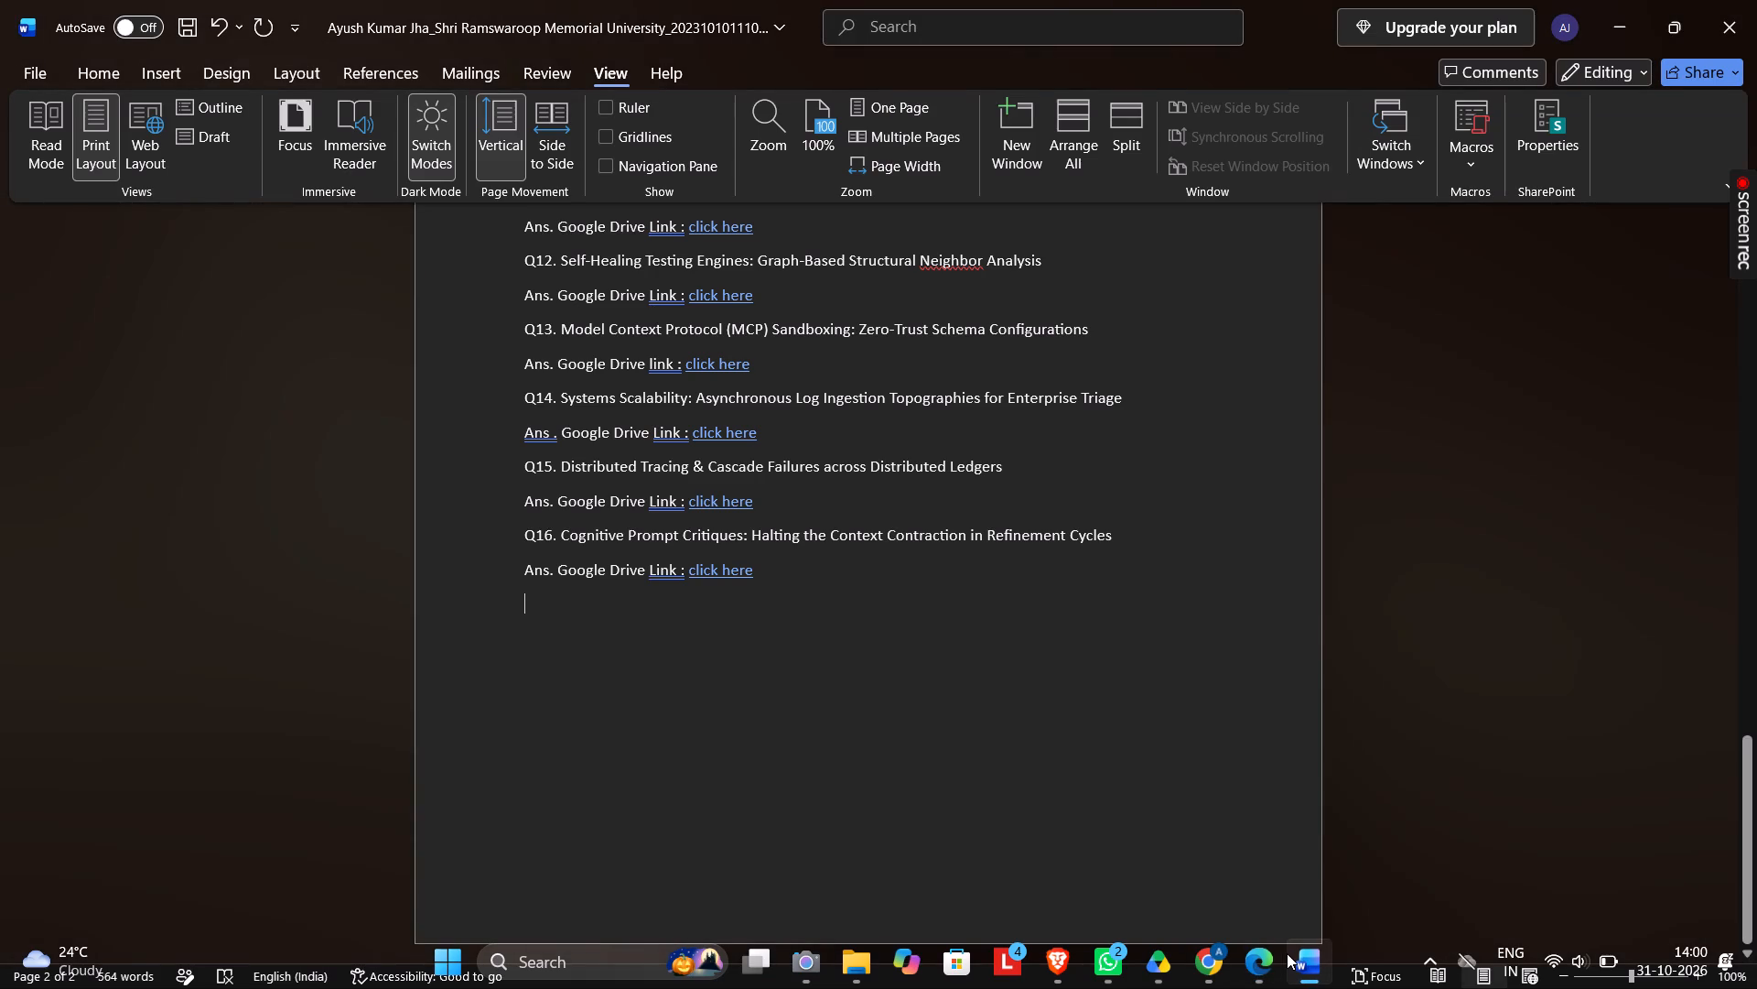
pyautogui.hotkey('ctrl', 'v')
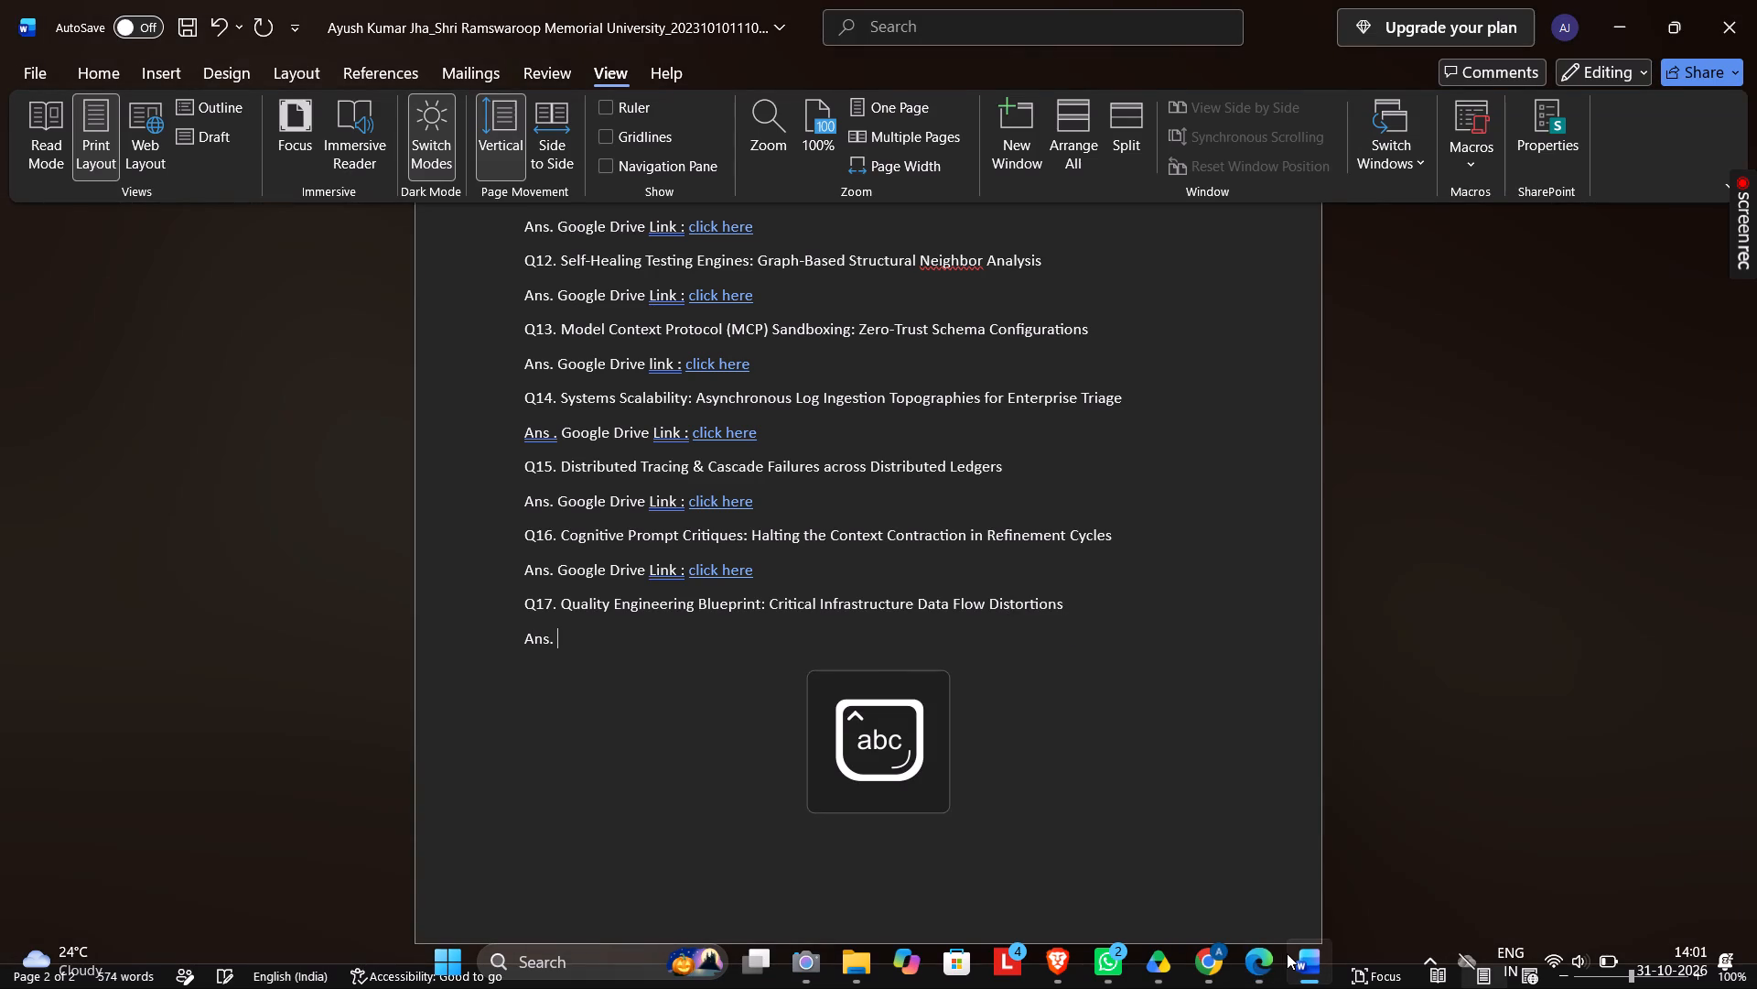
# Write the answer line "Ans. Google Drive Link : click here" under the Q17 heading.
pyautogui.press('BackSpace')
pyautogui.write('ogl;e')
pyautogui.press('BackSpace')
pyautogui.press('BackSpace')
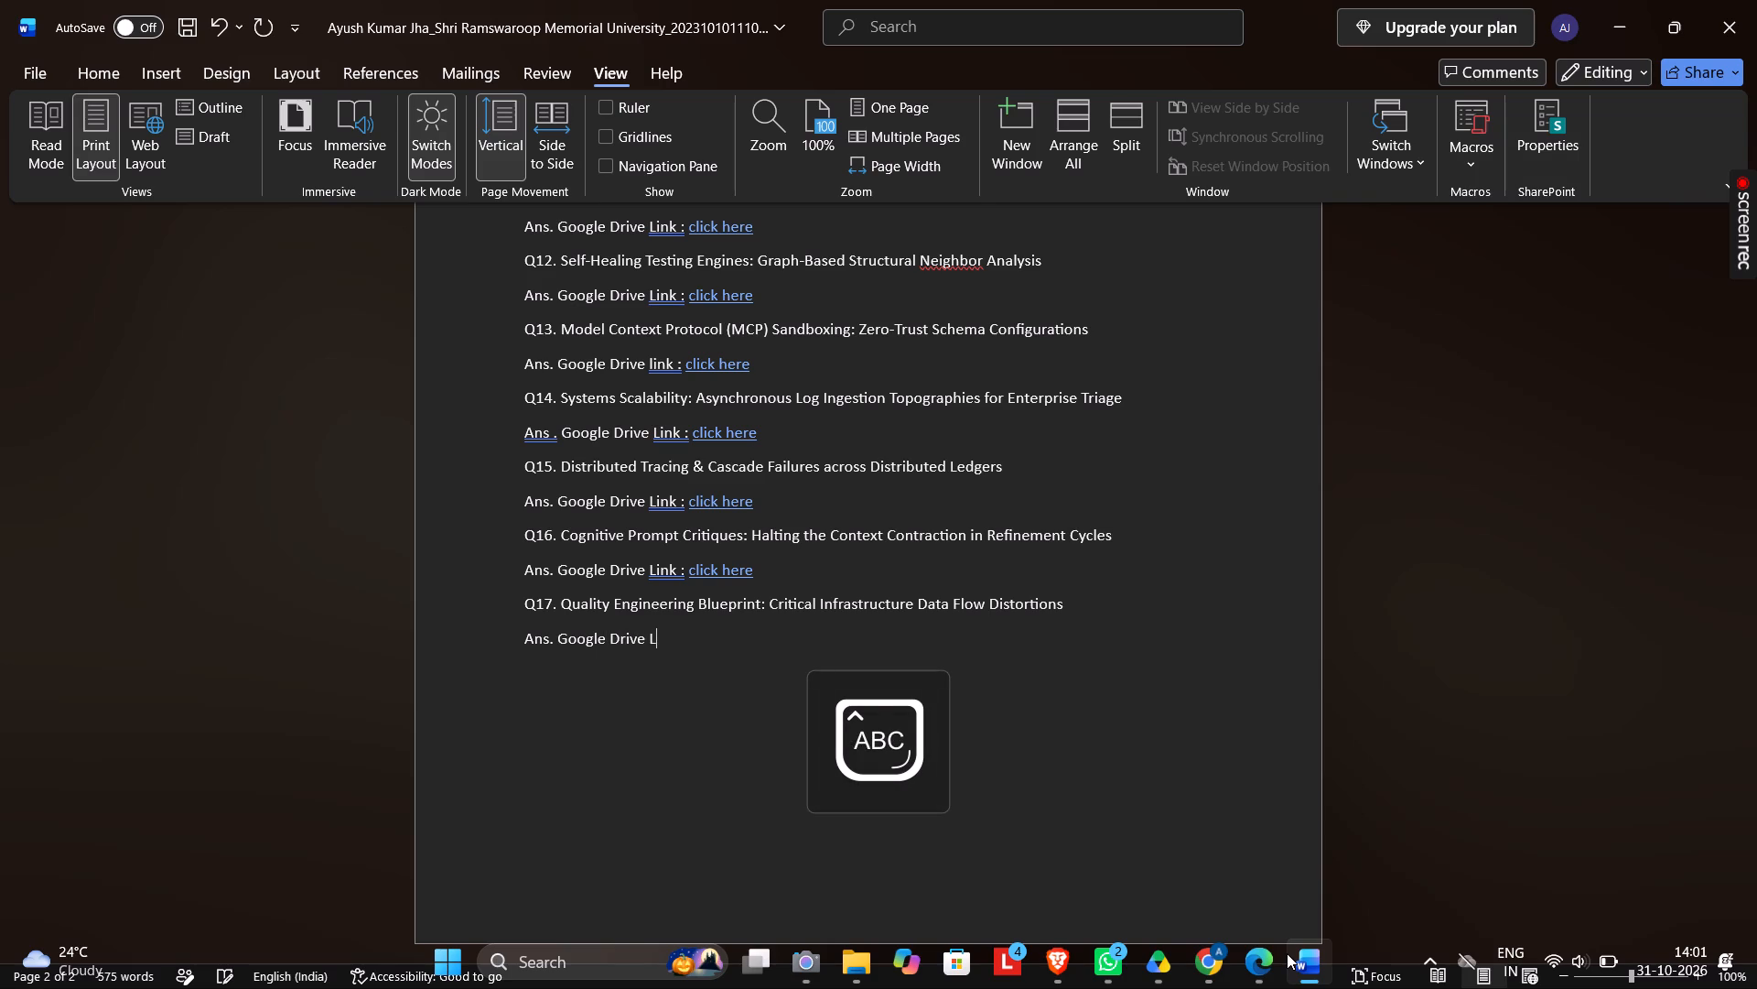
pyautogui.write('ink : click here')
pyautogui.press('space')
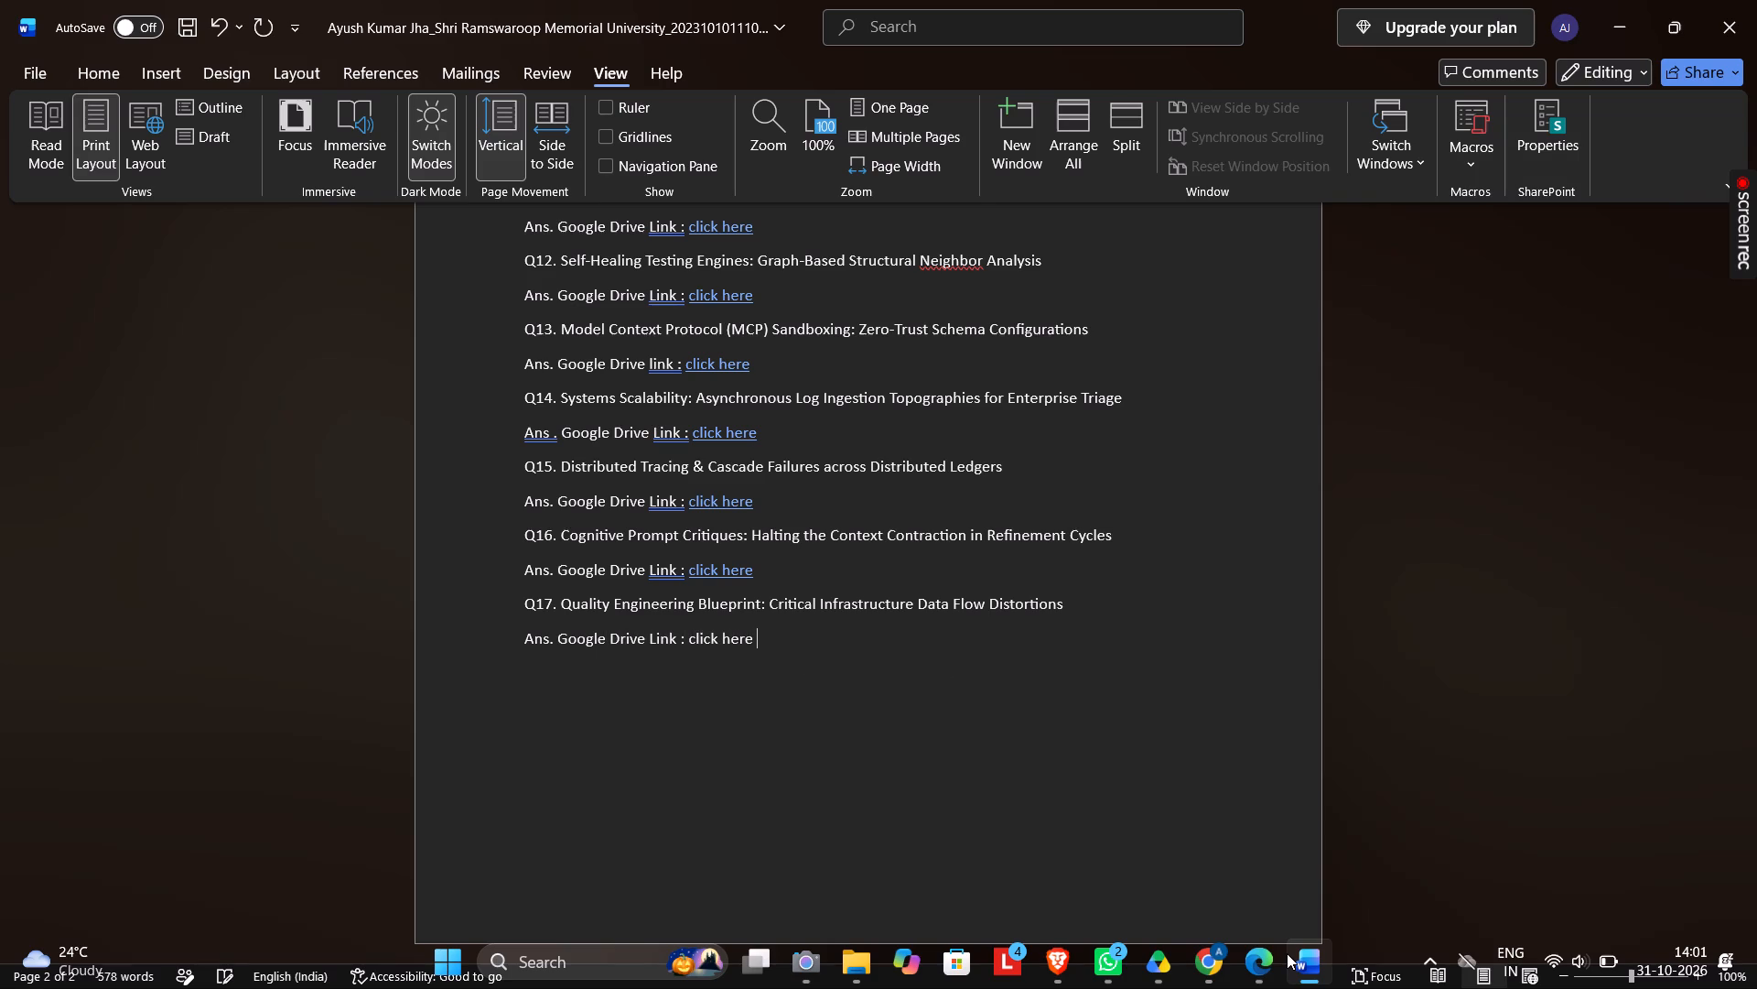
pyautogui.press('BackSpace')
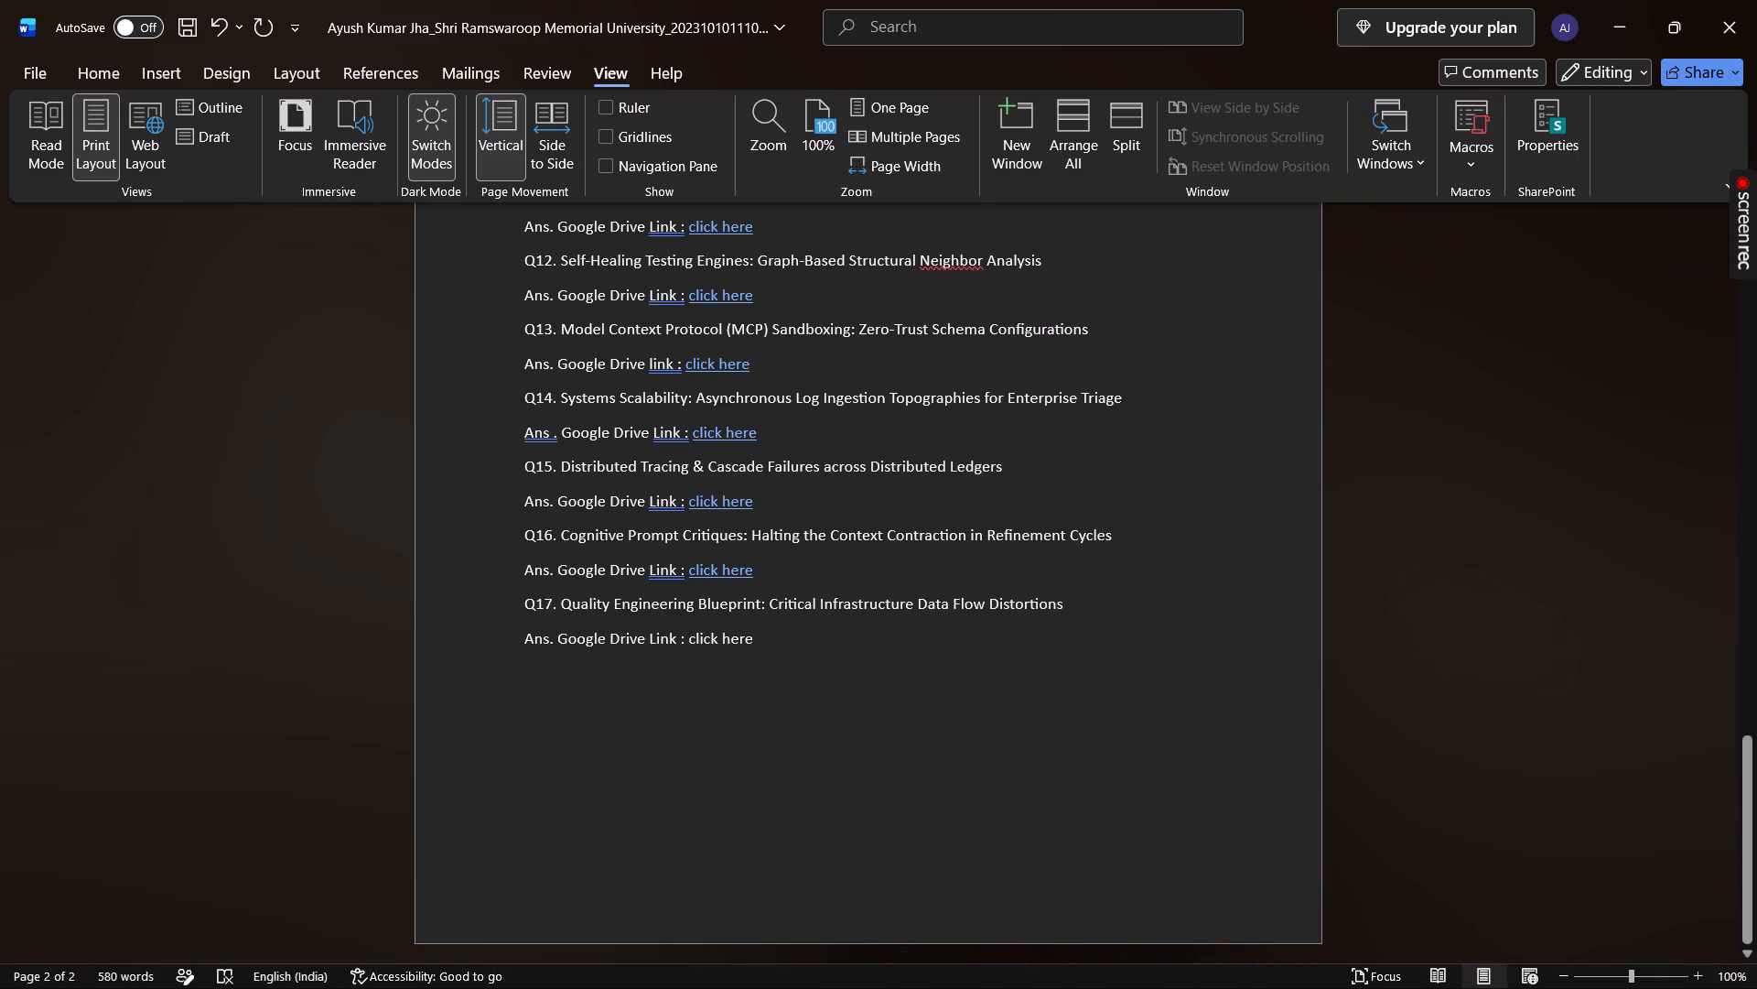
# Select "click here" in the Q17 answer line and open the hyperlink settings for it.
pyautogui.moveTo(690, 638); pyautogui.dragTo(738, 635)
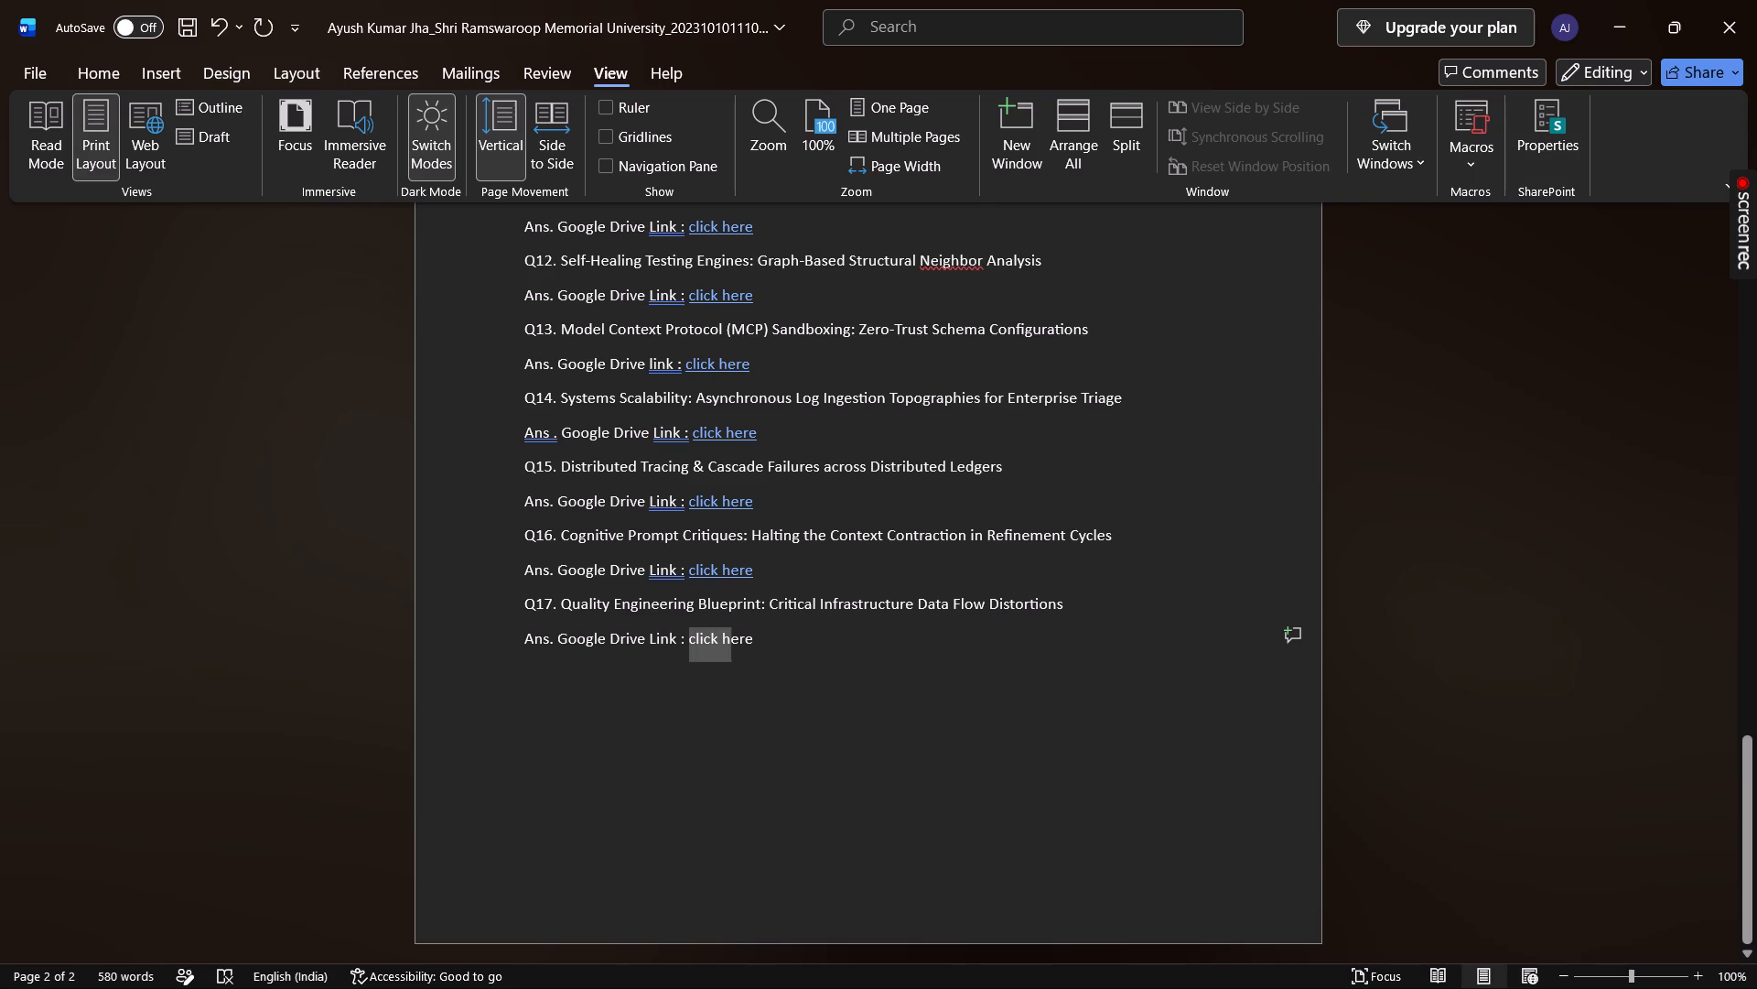
pyautogui.moveTo(738, 635); pyautogui.dragTo(741, 635)
pyautogui.rightClick(741, 635)
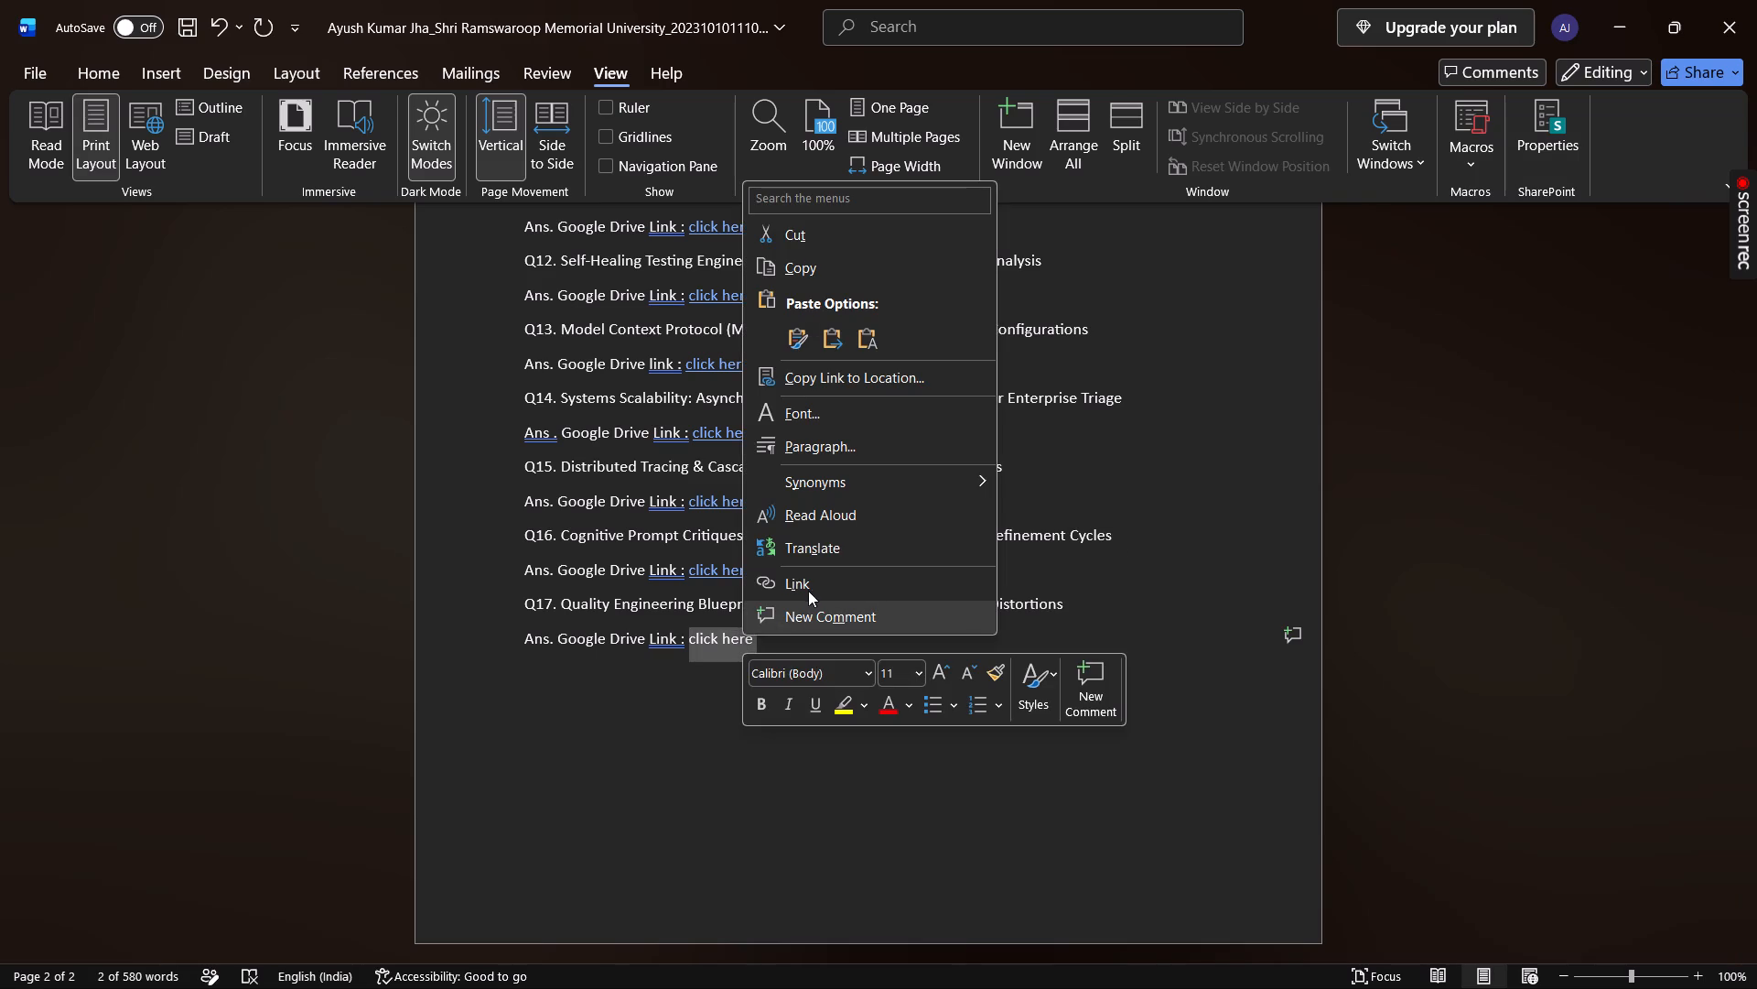
pyautogui.click(808, 590)
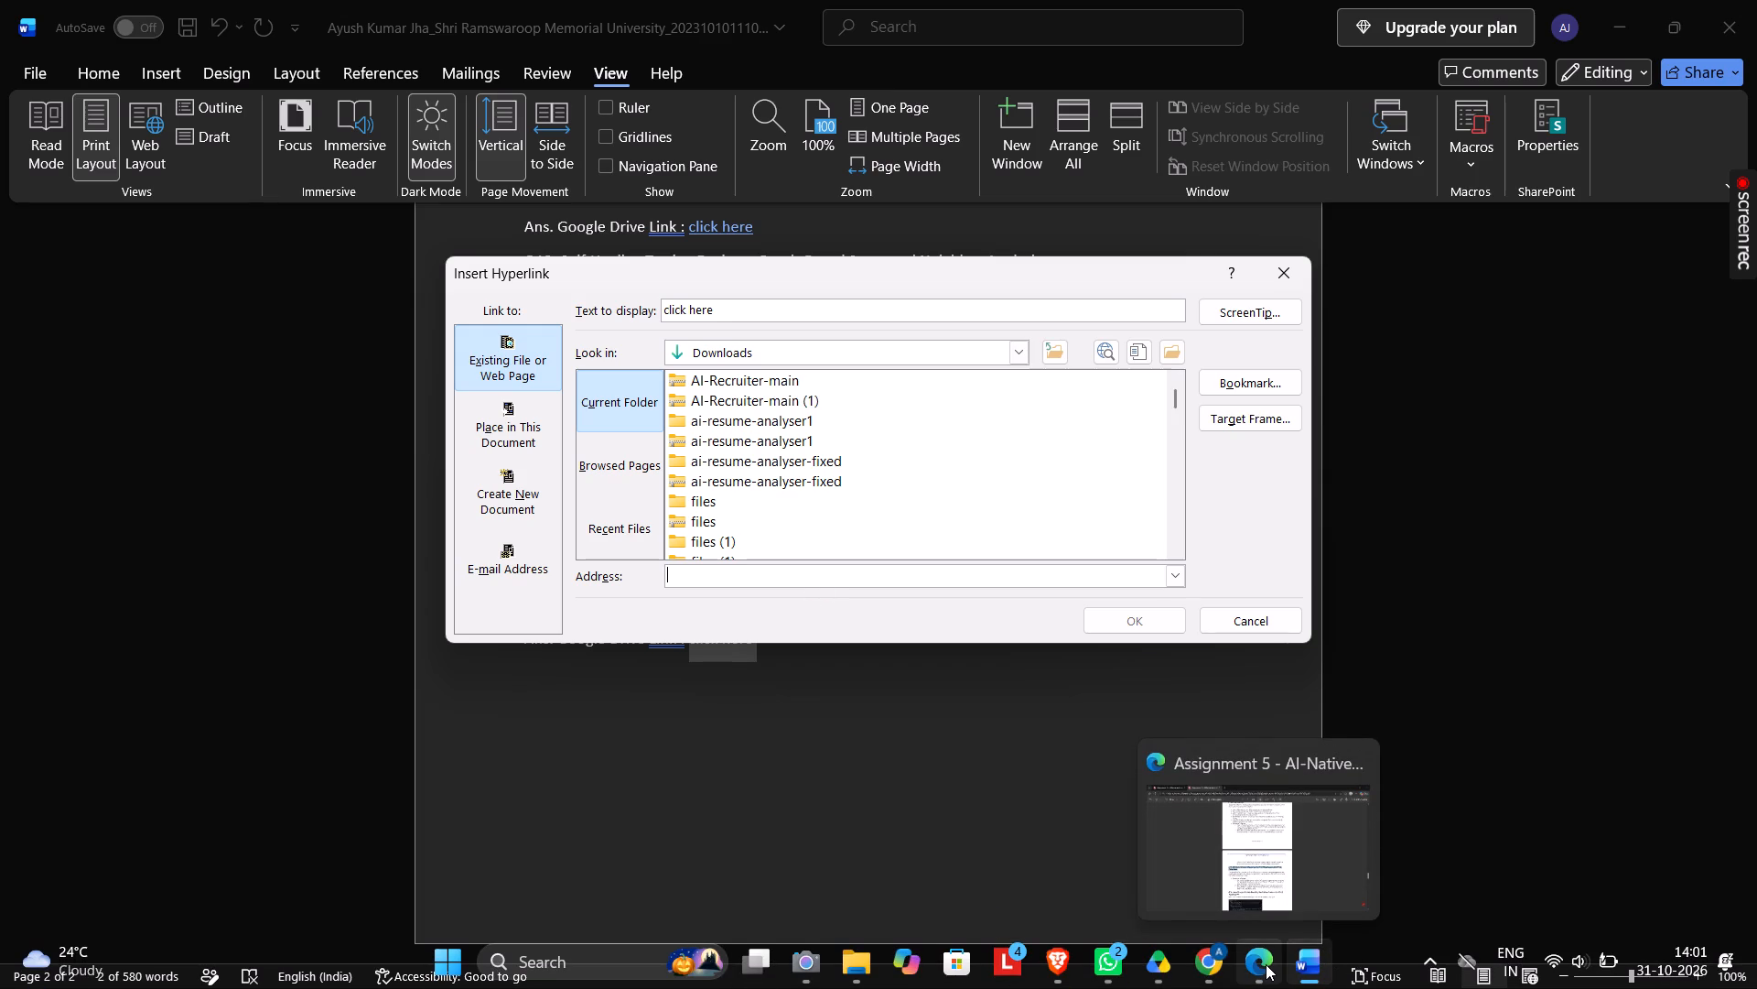
pyautogui.click(1266, 964)
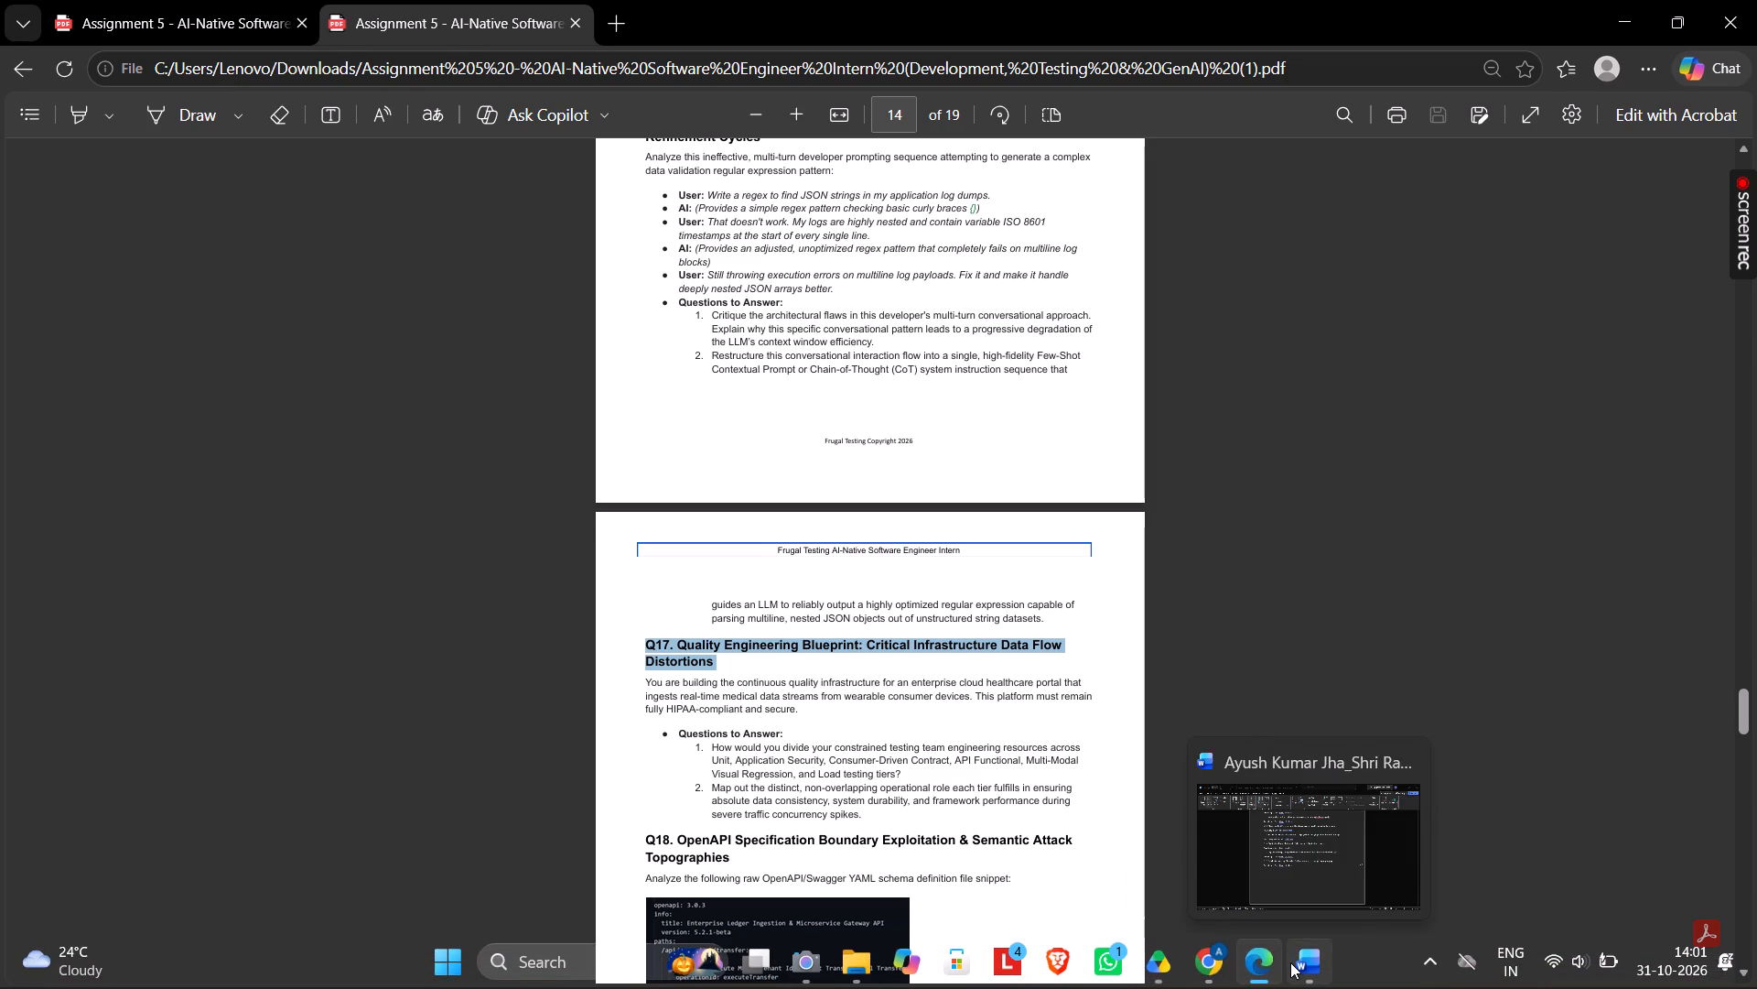
pyautogui.click(1290, 962)
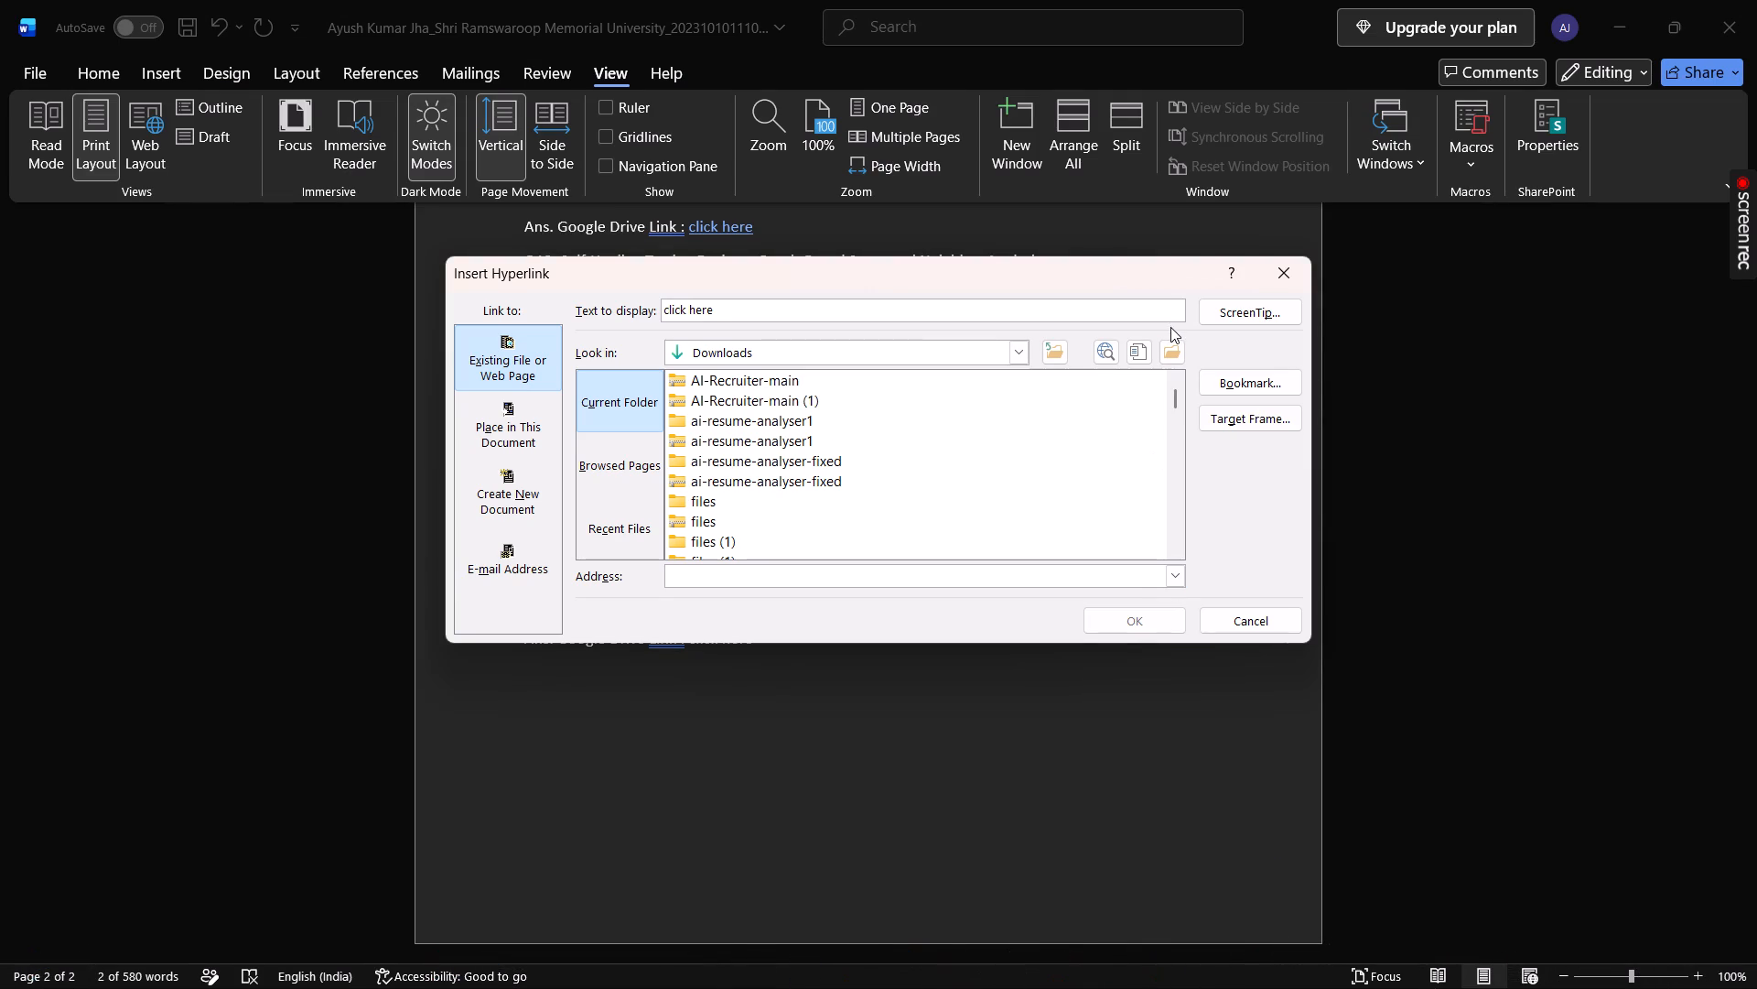
# Switch to My Drive in Google Drive, open the frugal16 folder to check its contents, and return to the folder list.
pyautogui.click(1156, 962)
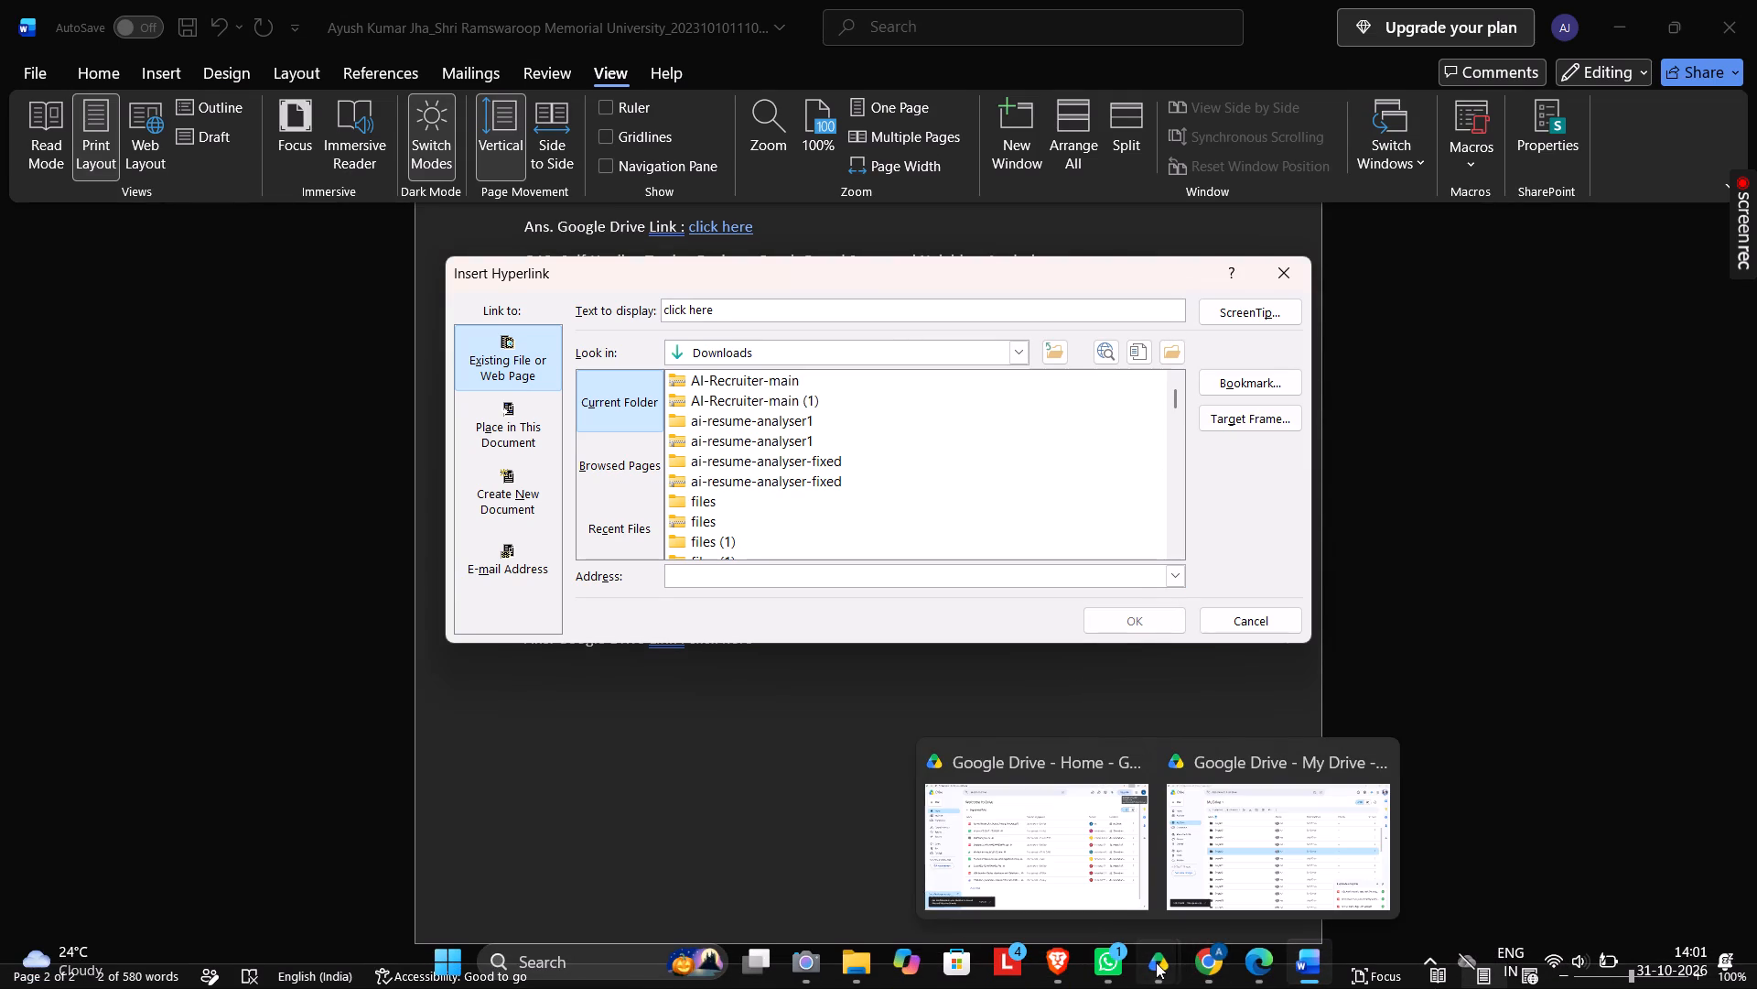
pyautogui.click(1231, 870)
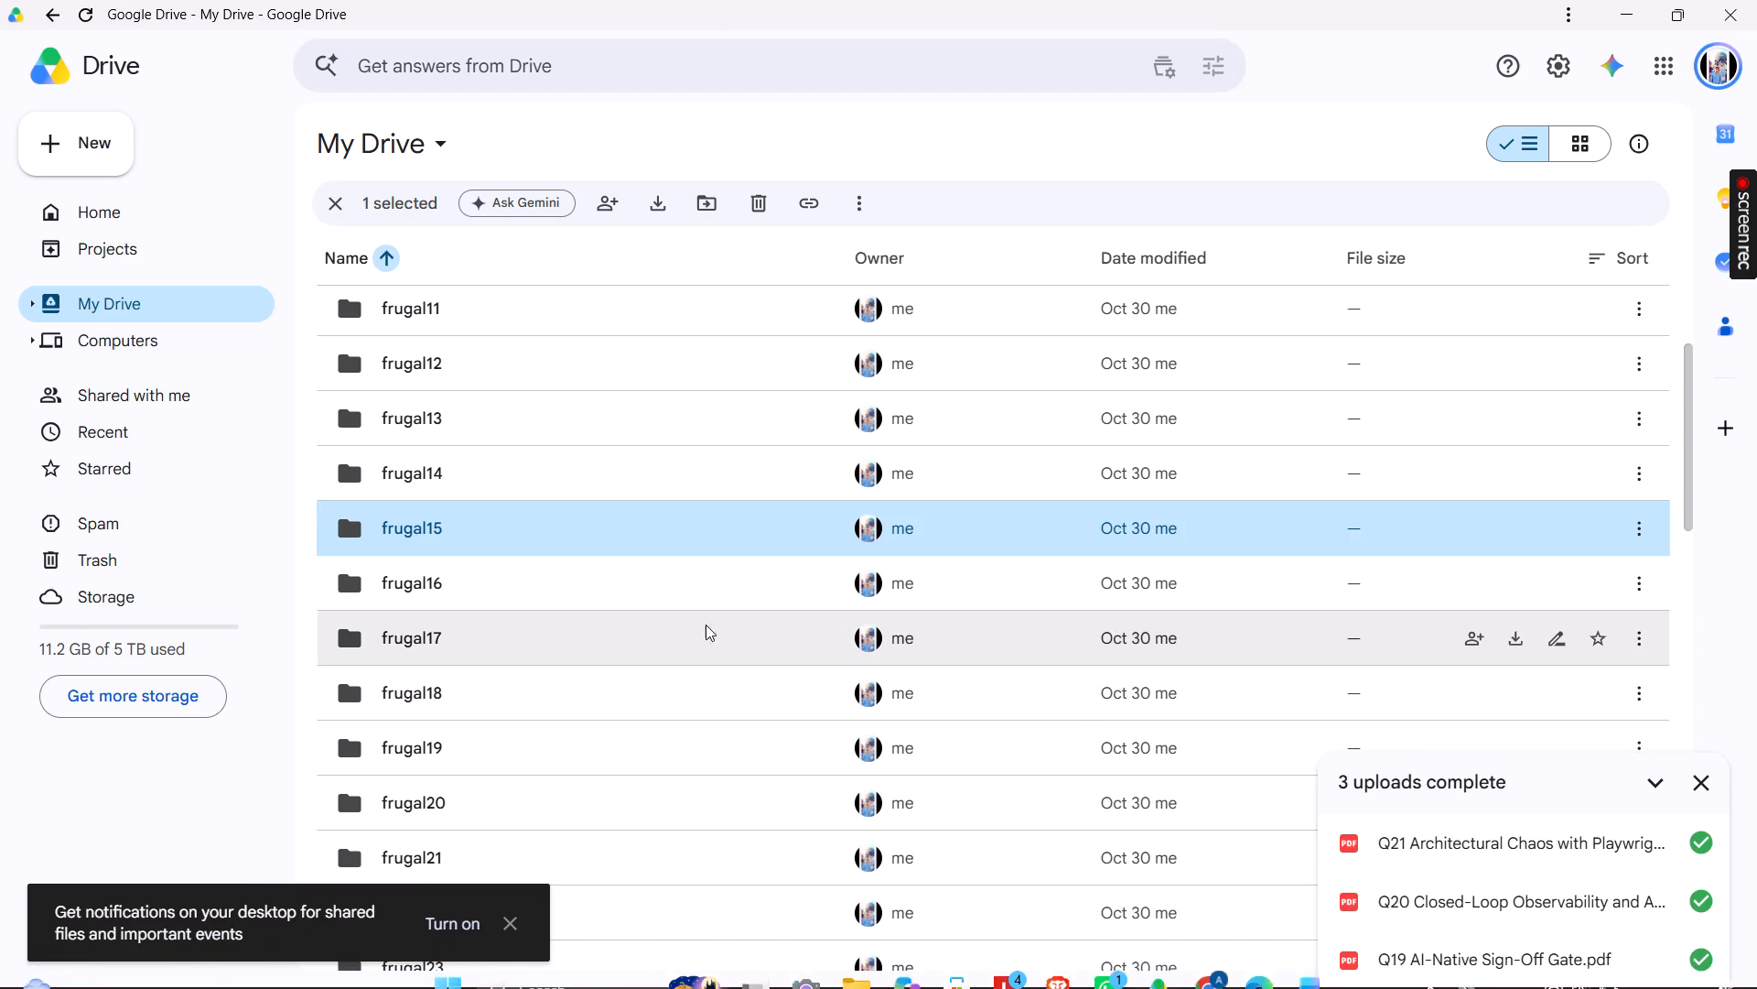
pyautogui.click(702, 595)
pyautogui.doubleClick(702, 595)
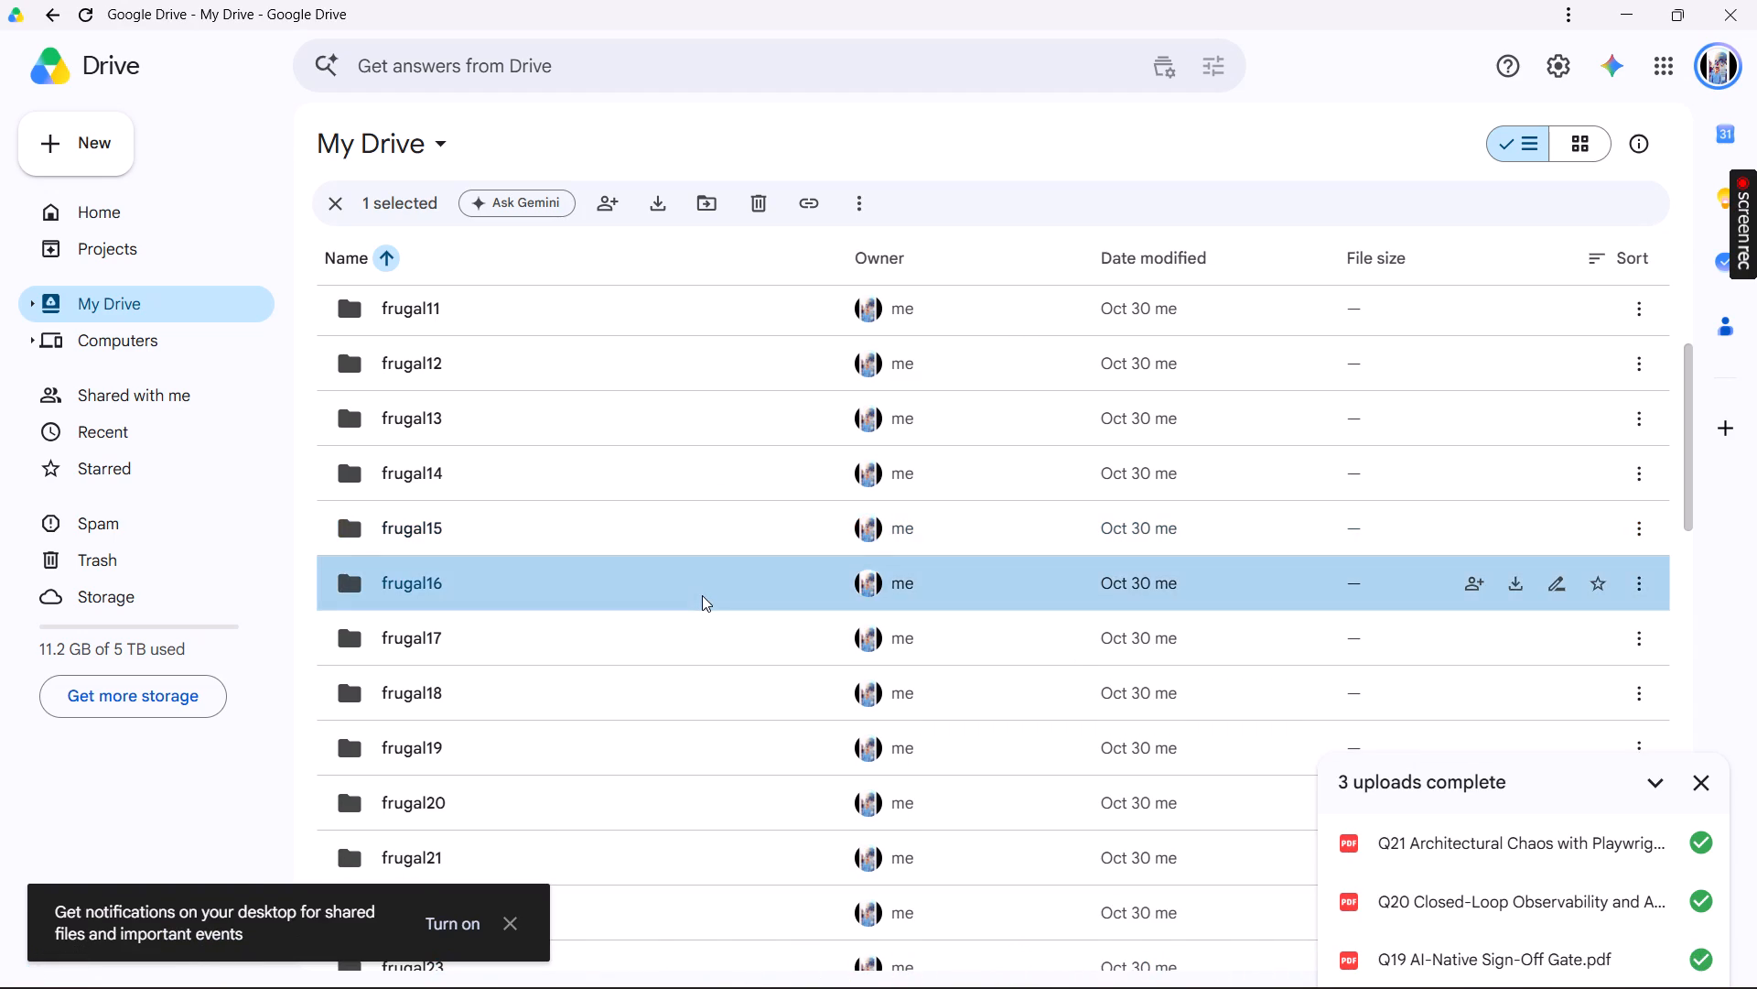
pyautogui.click(48, 7)
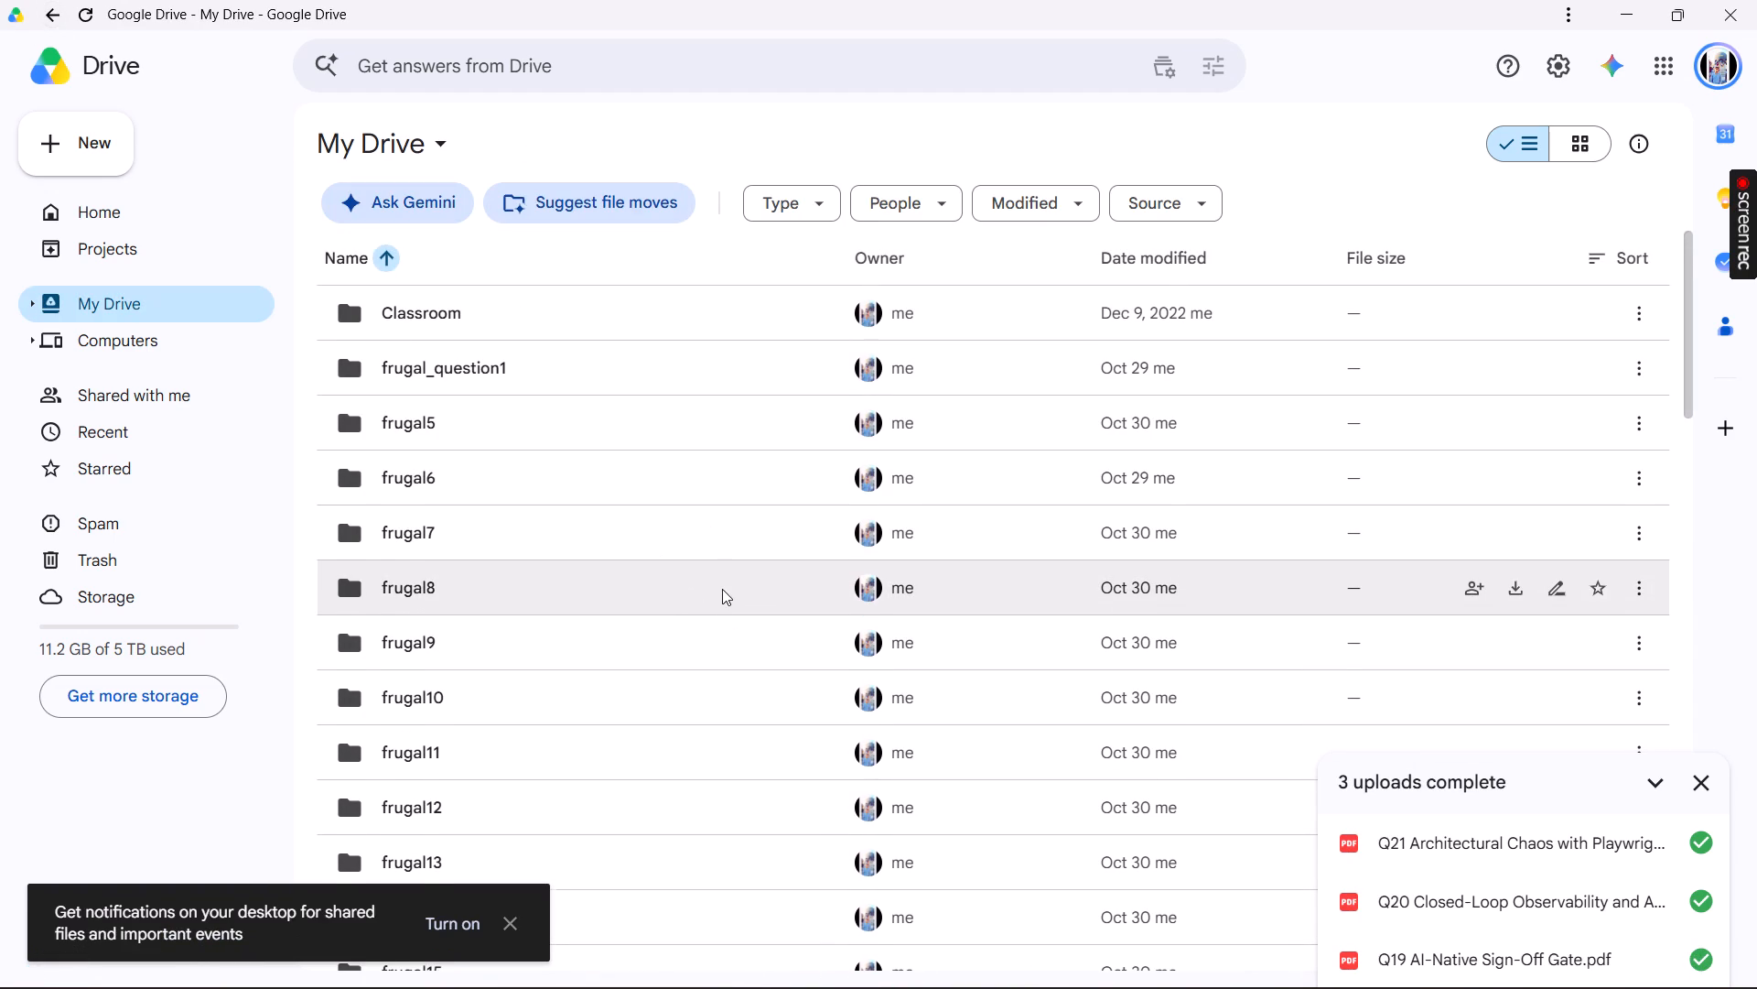
# Copy the frugal17 folder in My Drive for the Q17 answer link.
pyautogui.scroll(-4, 722, 589)
pyautogui.click(801, 656)
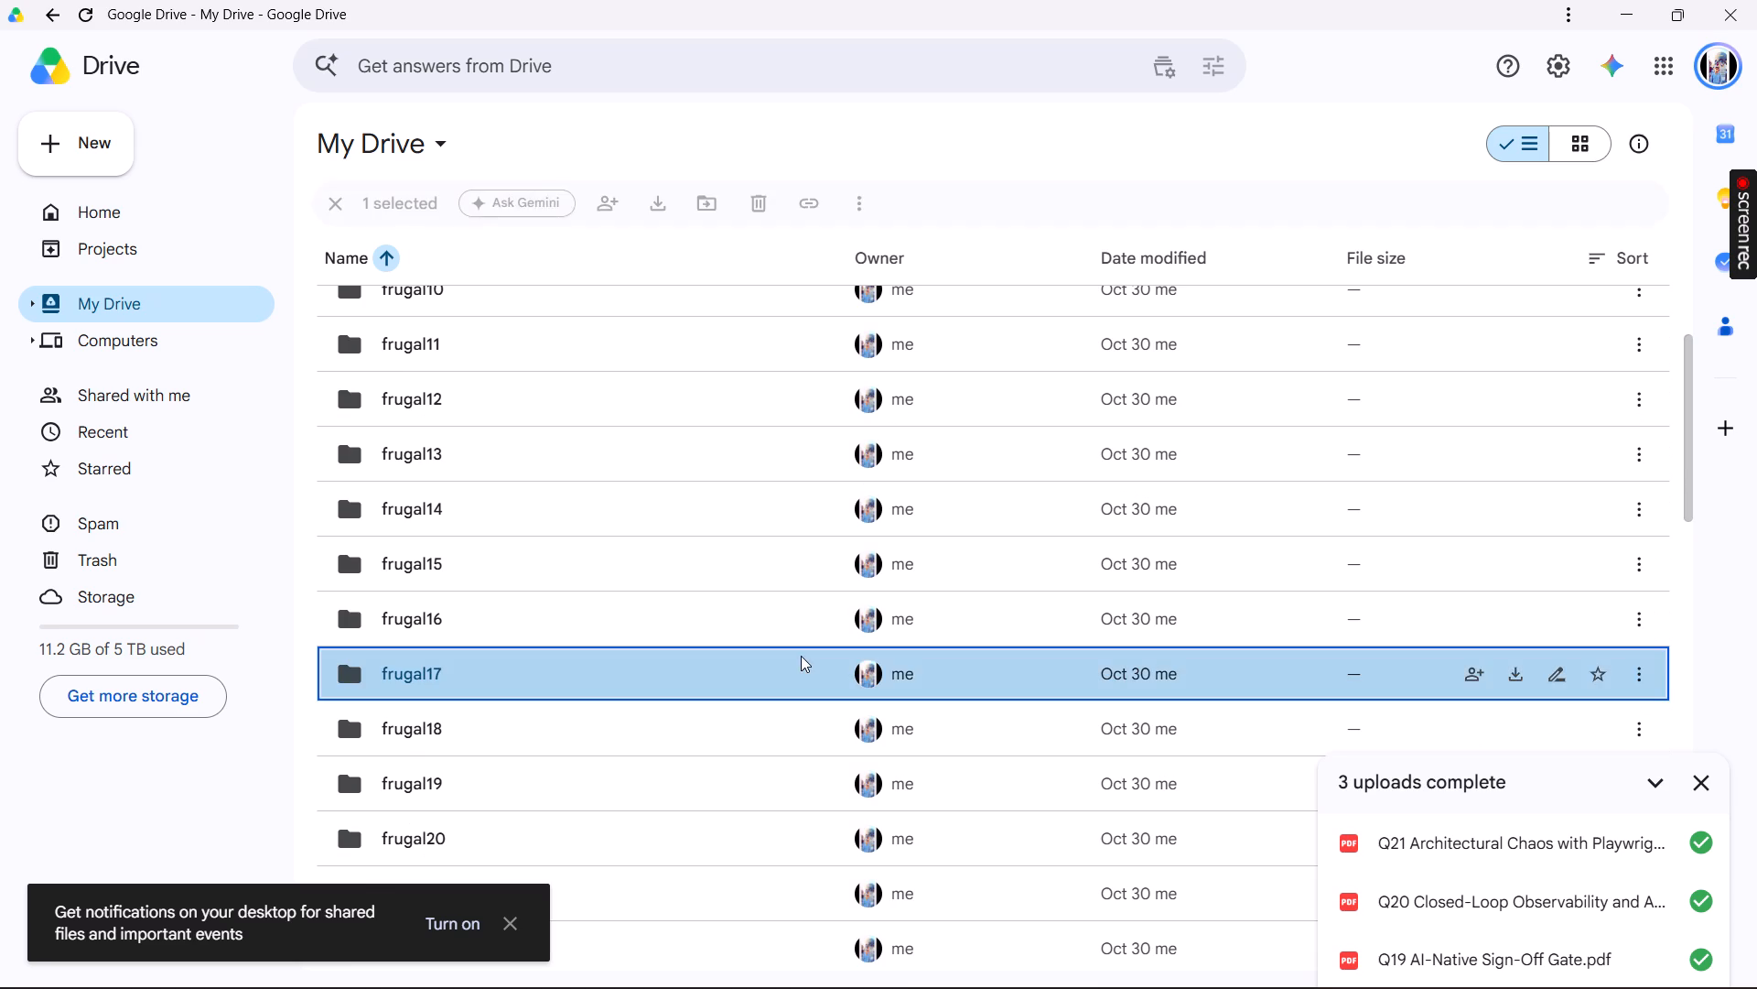
pyautogui.click(1638, 674)
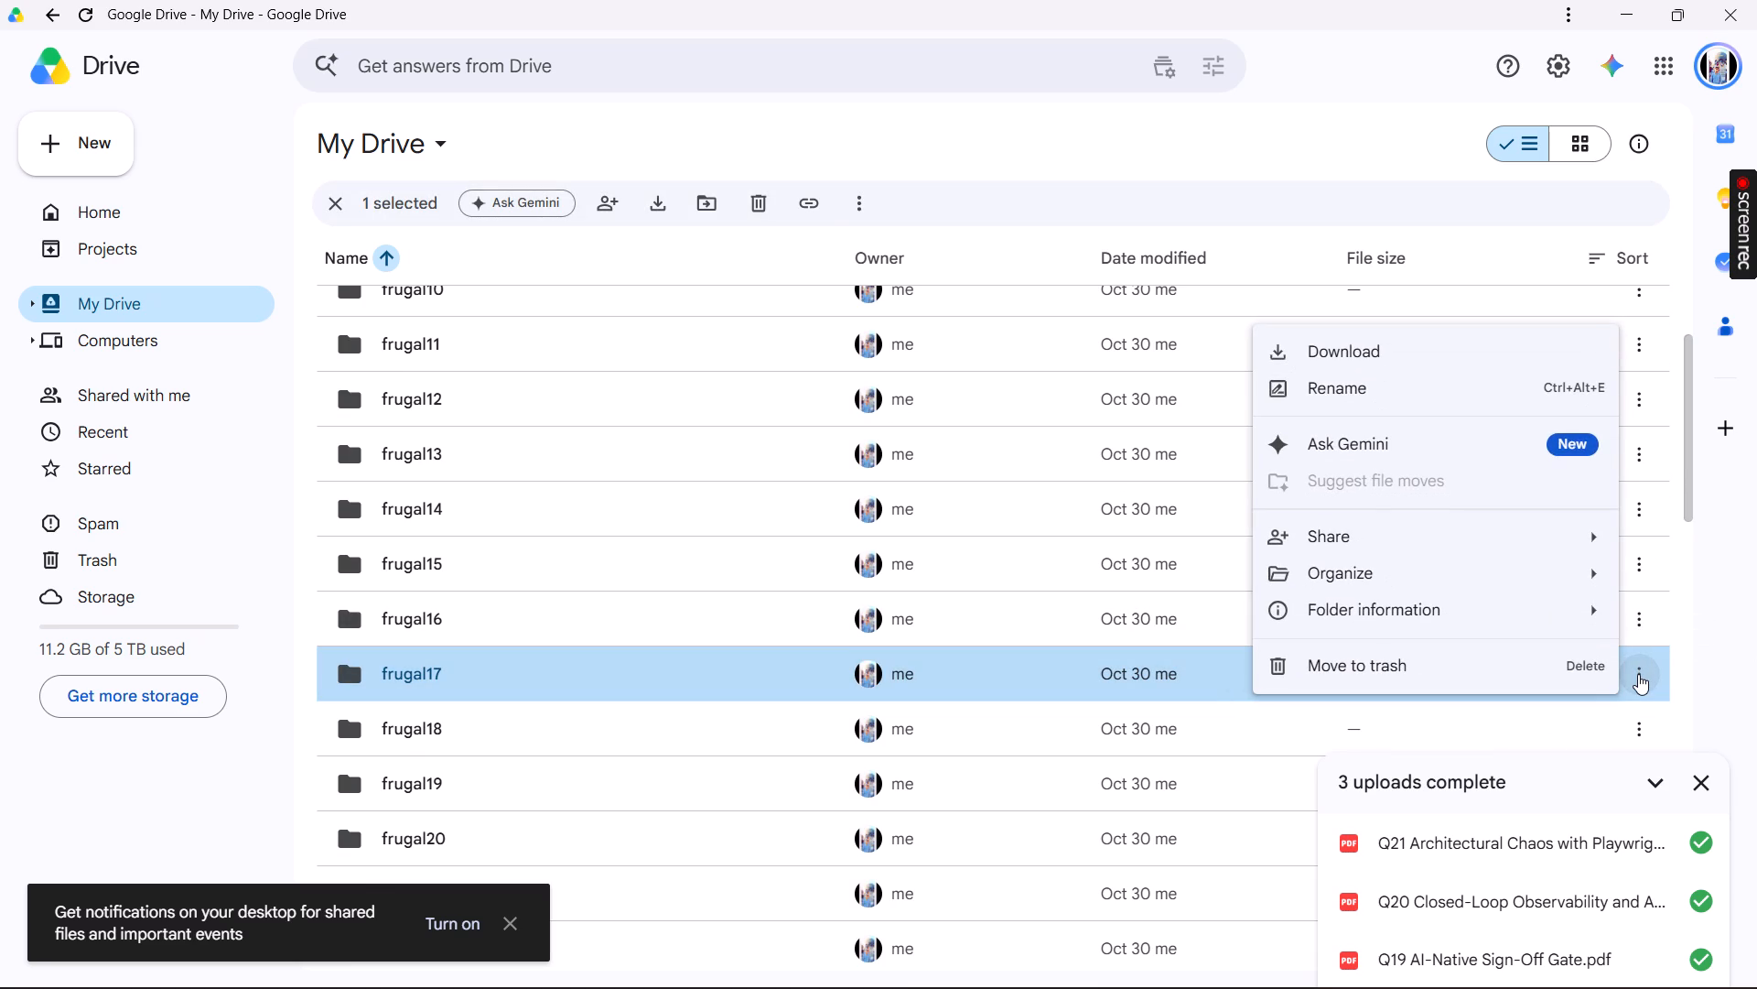
pyautogui.hotkey('ctrl', 'c')
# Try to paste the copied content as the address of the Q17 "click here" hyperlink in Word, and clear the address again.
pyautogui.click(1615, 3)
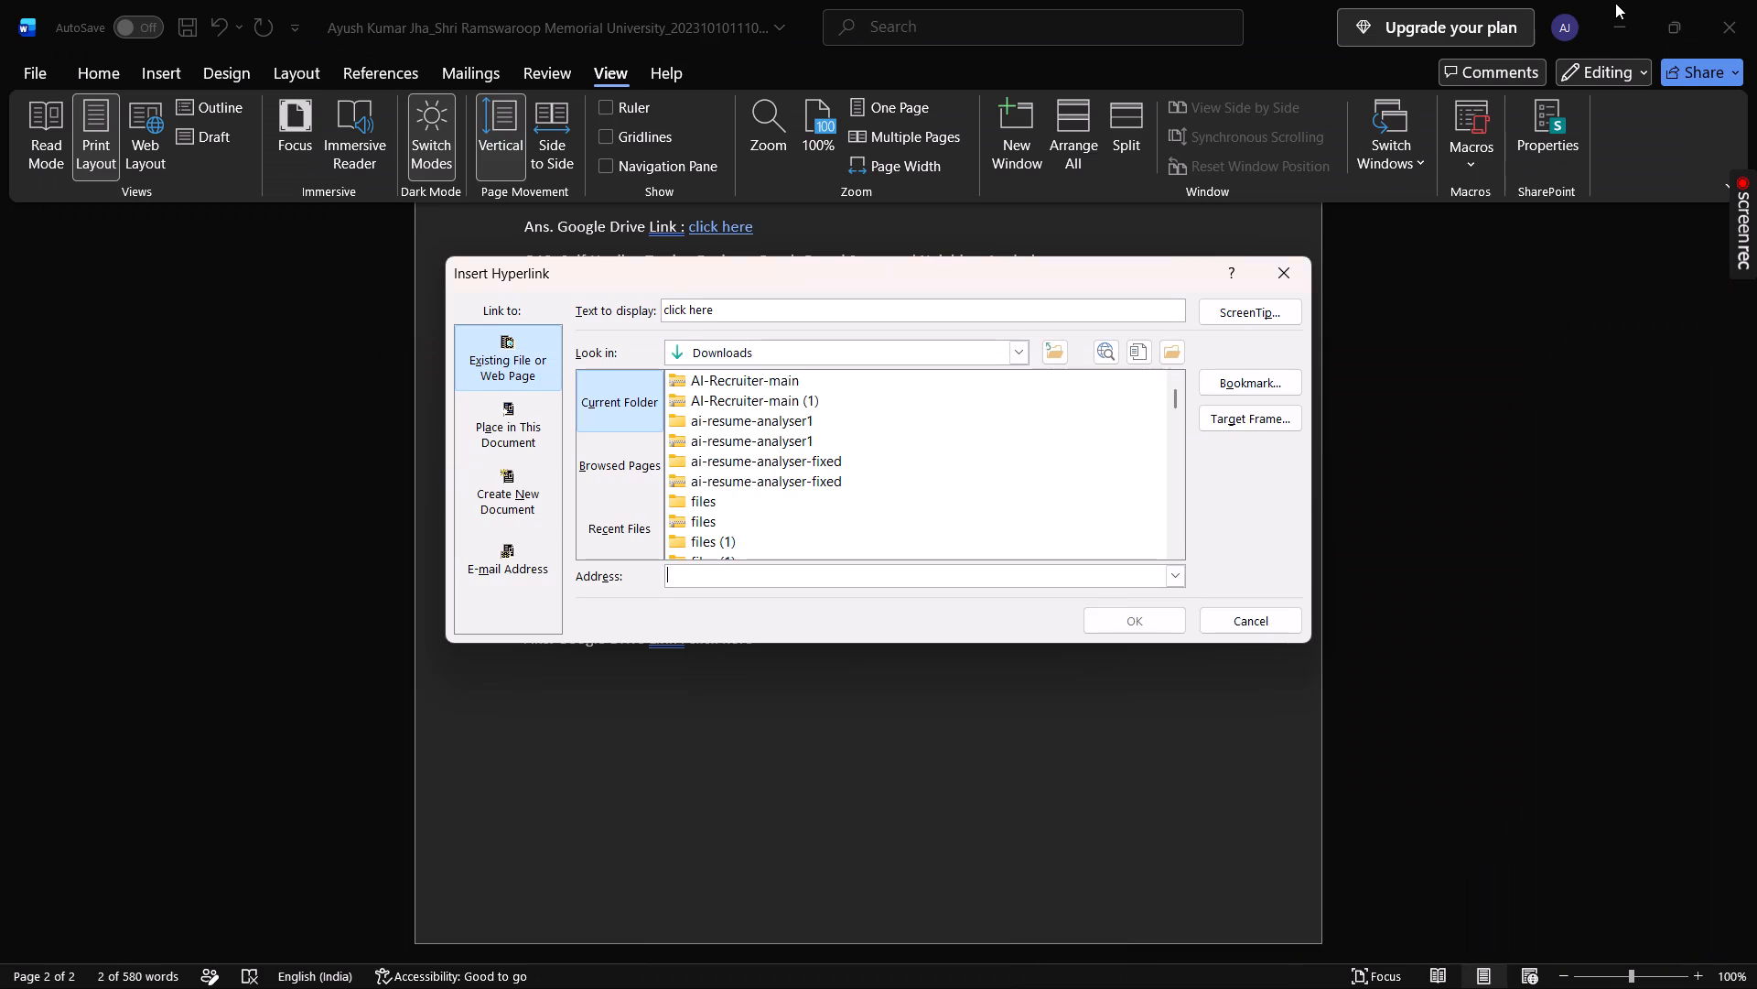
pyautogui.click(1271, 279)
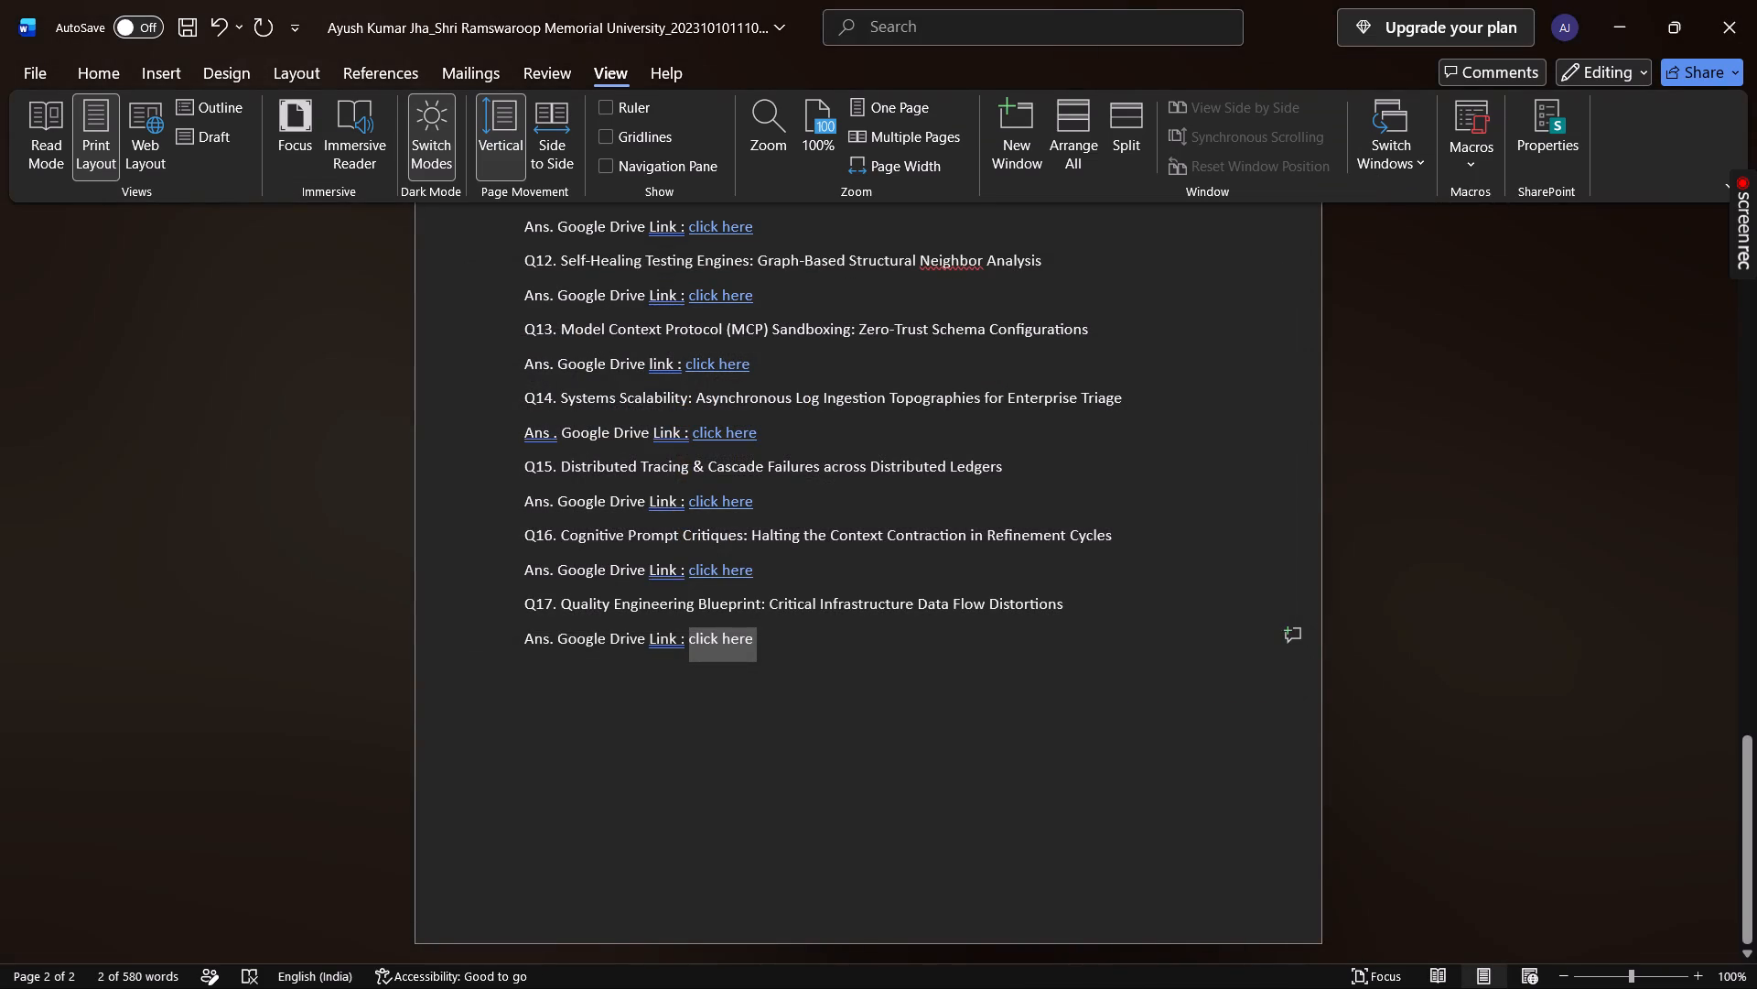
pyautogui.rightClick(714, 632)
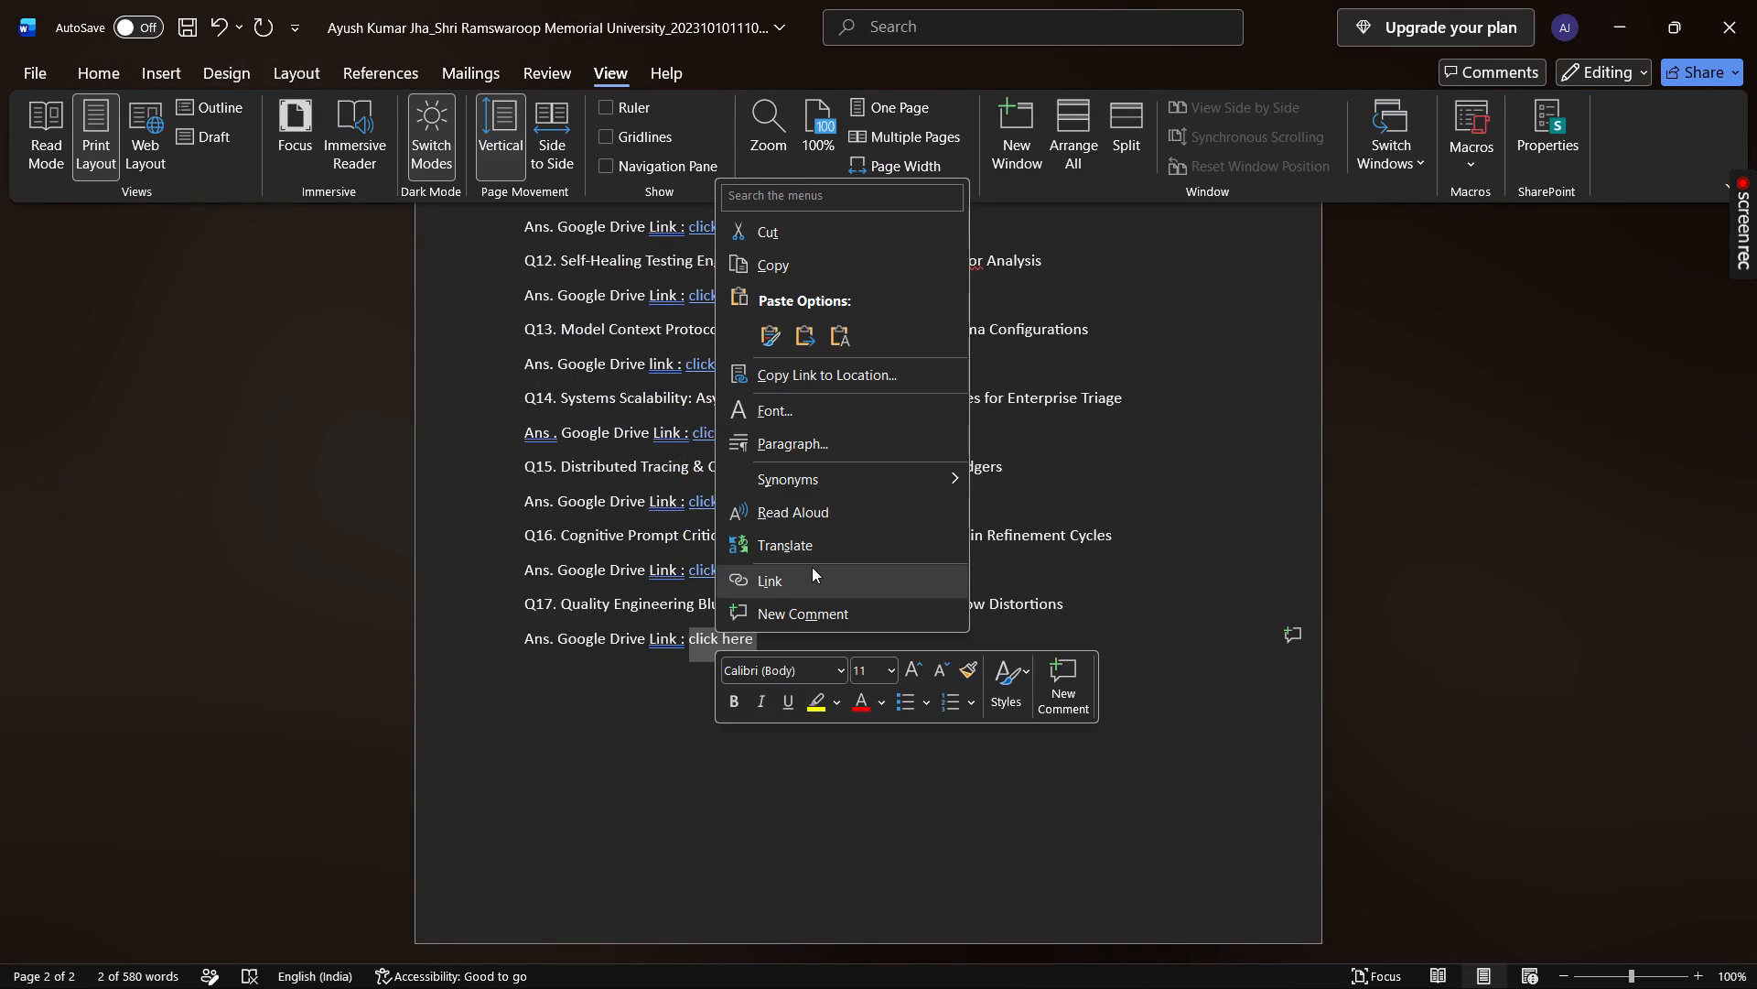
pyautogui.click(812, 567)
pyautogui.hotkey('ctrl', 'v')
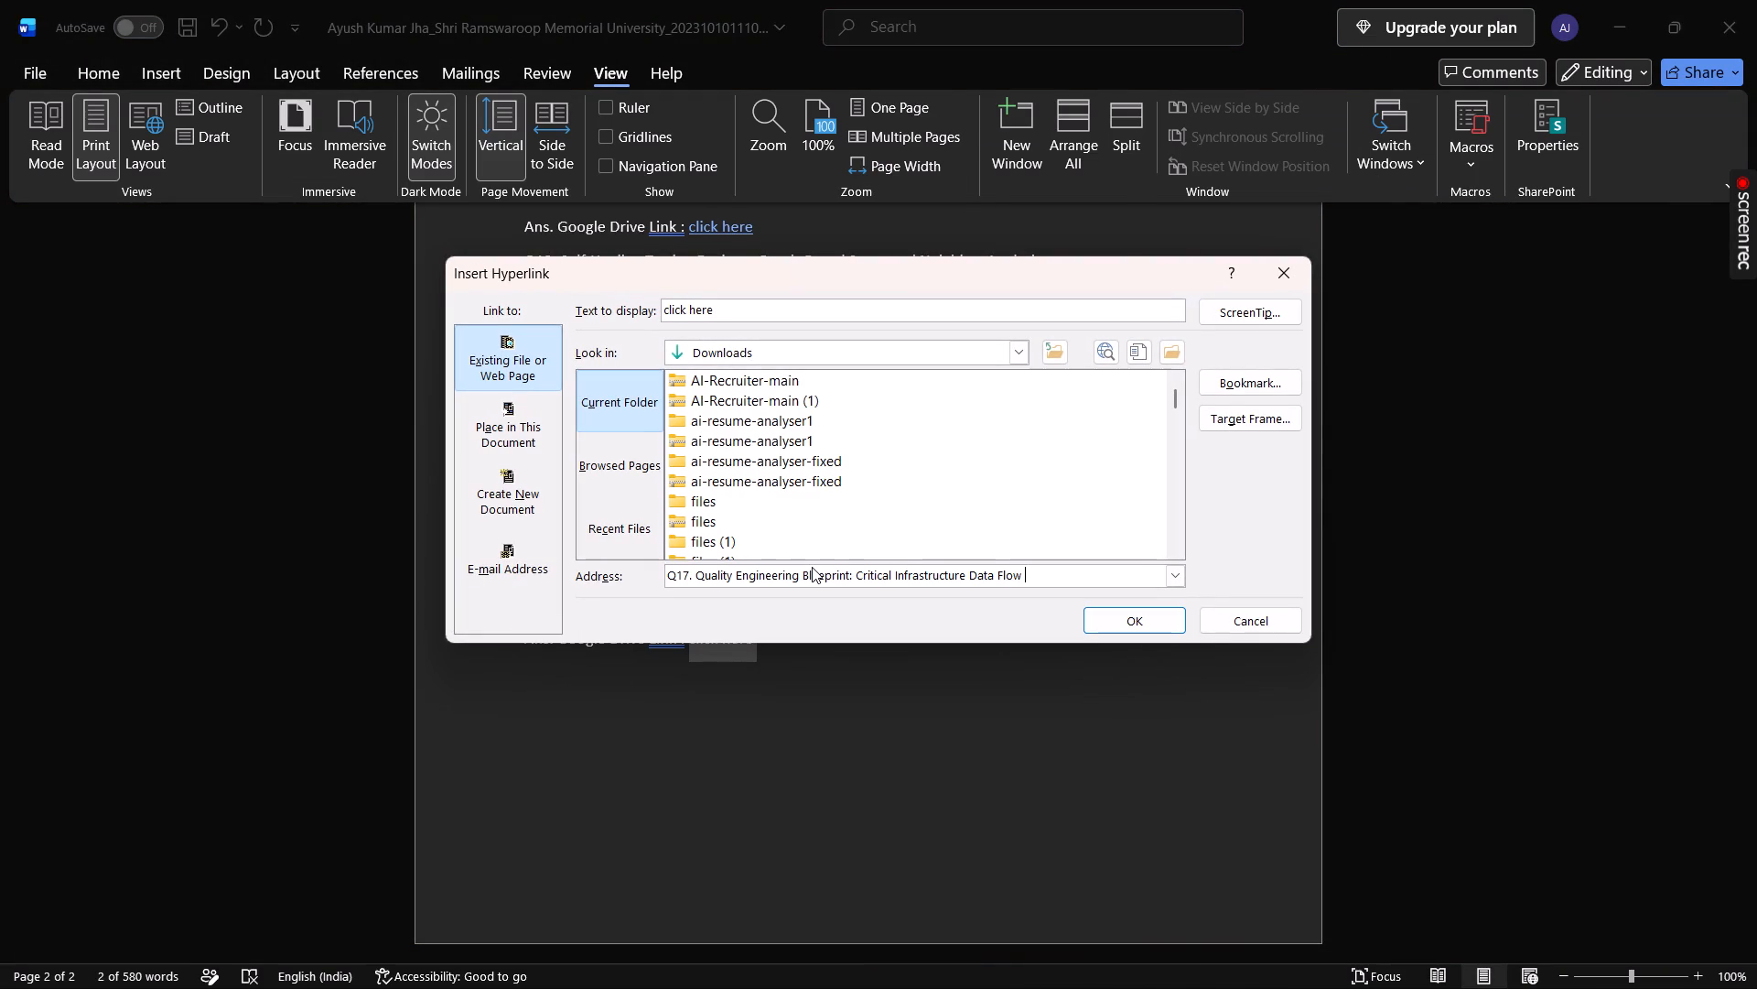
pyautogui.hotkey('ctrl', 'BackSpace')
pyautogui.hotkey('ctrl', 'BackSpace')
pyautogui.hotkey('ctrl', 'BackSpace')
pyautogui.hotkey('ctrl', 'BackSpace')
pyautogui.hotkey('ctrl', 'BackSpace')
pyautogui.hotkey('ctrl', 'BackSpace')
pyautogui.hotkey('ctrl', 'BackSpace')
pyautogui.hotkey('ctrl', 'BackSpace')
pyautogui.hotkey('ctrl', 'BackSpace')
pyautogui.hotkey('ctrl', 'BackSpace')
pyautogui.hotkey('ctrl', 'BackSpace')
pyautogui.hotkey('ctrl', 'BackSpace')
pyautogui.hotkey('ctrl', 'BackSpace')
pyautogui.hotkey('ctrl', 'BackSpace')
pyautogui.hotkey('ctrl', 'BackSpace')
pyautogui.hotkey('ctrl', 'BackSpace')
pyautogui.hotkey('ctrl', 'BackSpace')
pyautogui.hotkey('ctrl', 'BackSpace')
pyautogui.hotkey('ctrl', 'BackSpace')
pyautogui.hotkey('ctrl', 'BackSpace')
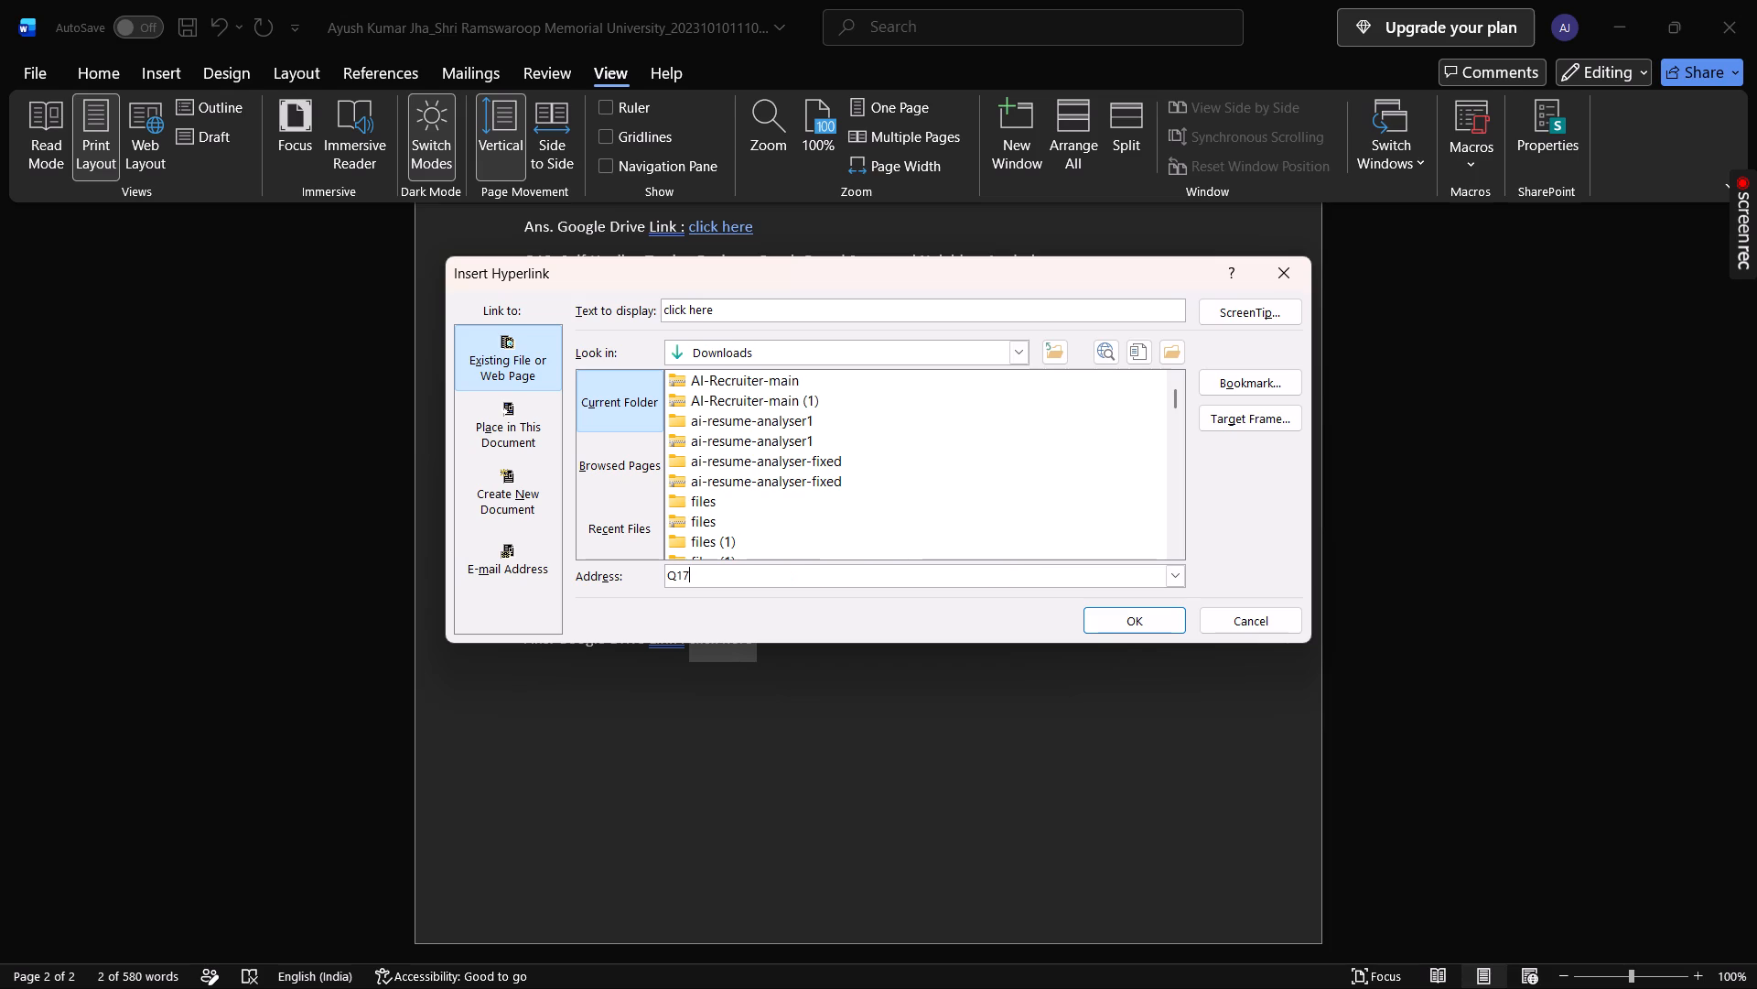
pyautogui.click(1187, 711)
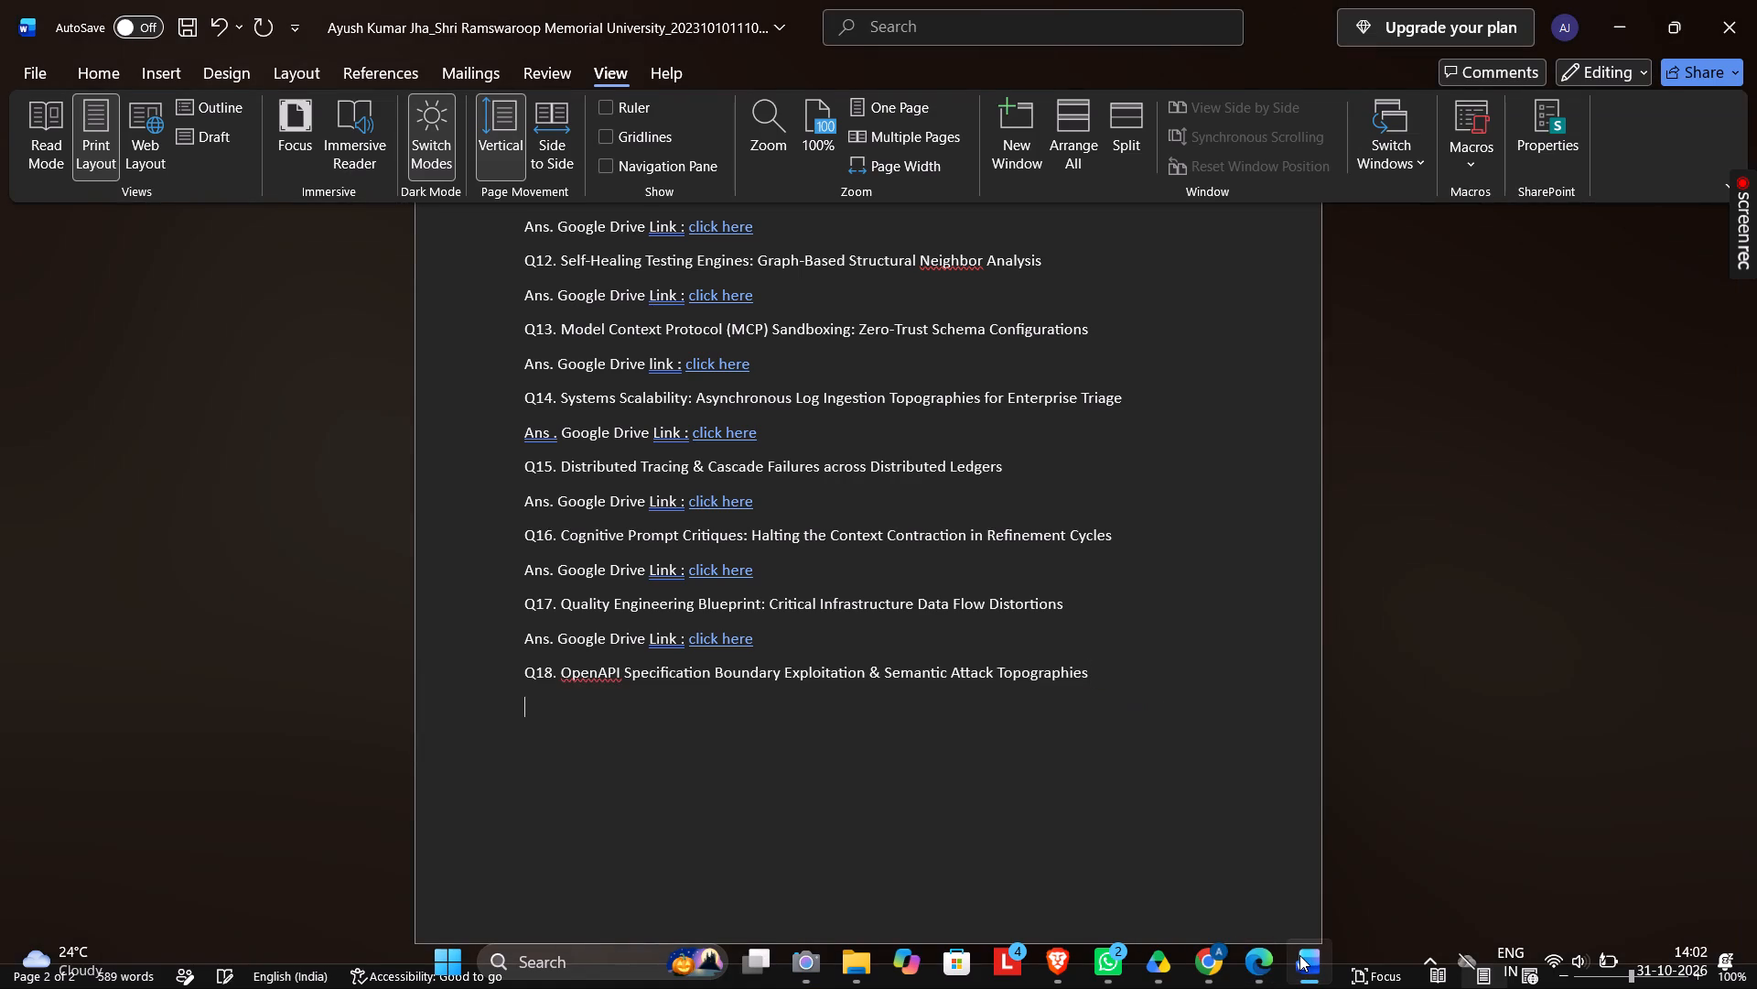
pyautogui.write('ns')
pyautogui.press('space')
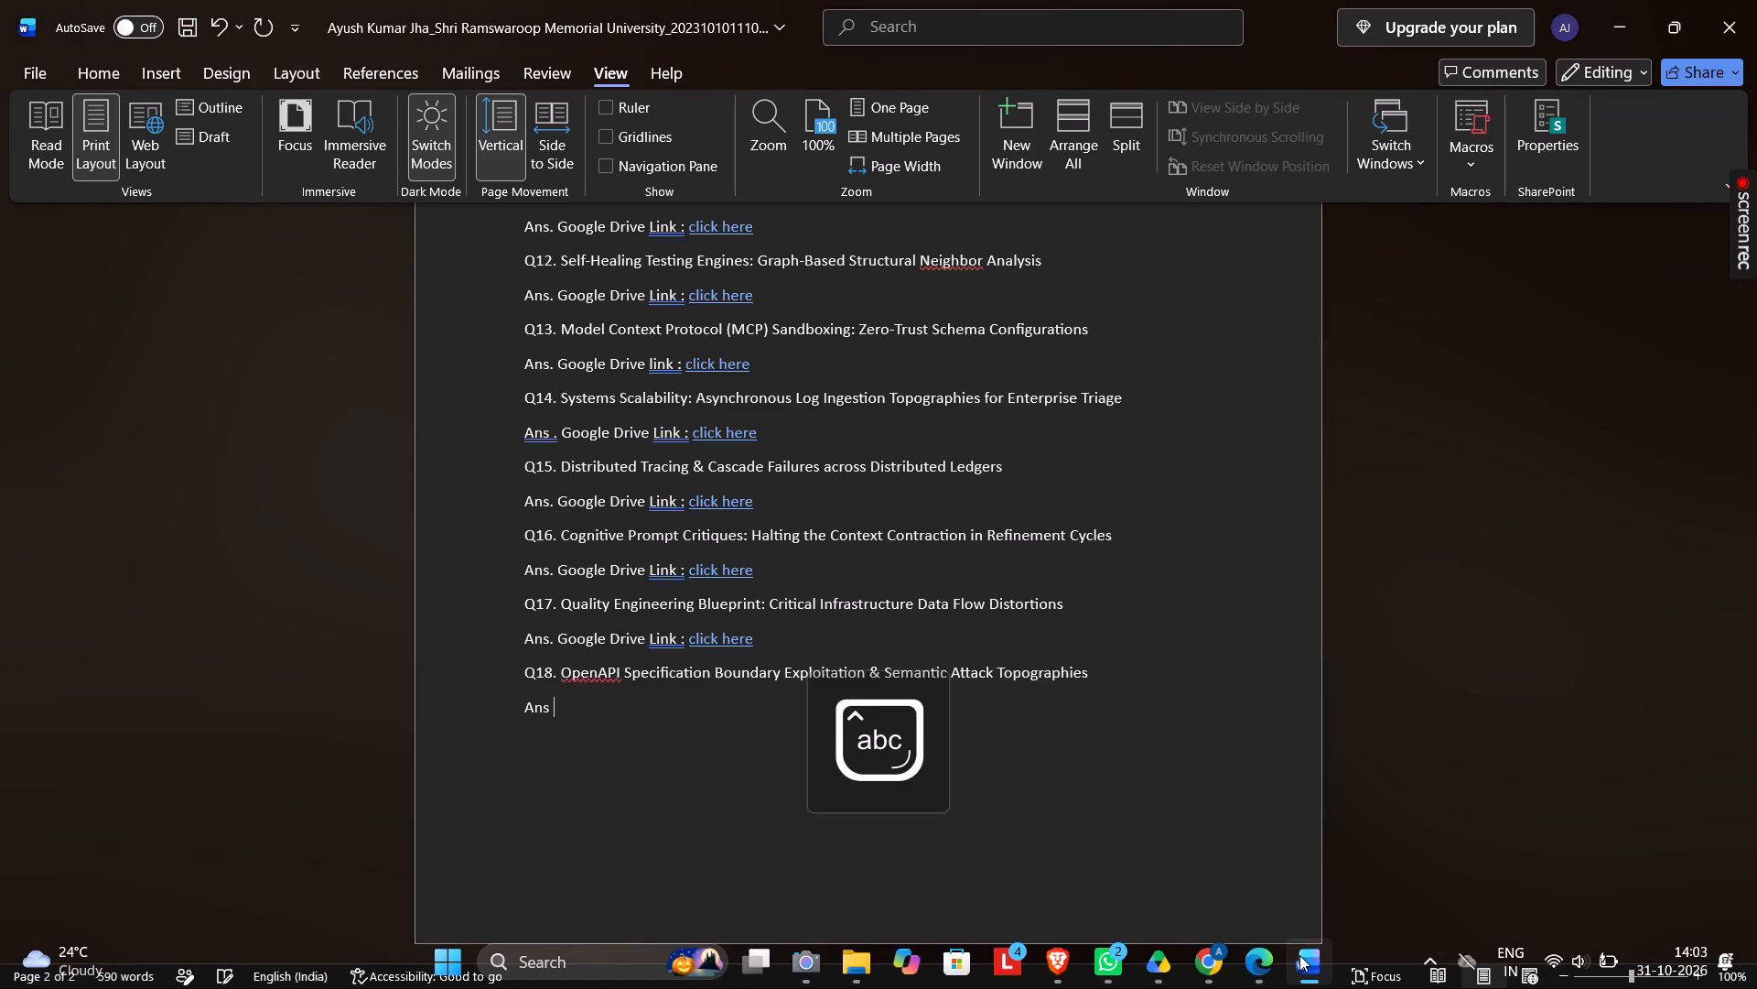
pyautogui.press('BackSpace')
pyautogui.write('.')
pyautogui.press('space')
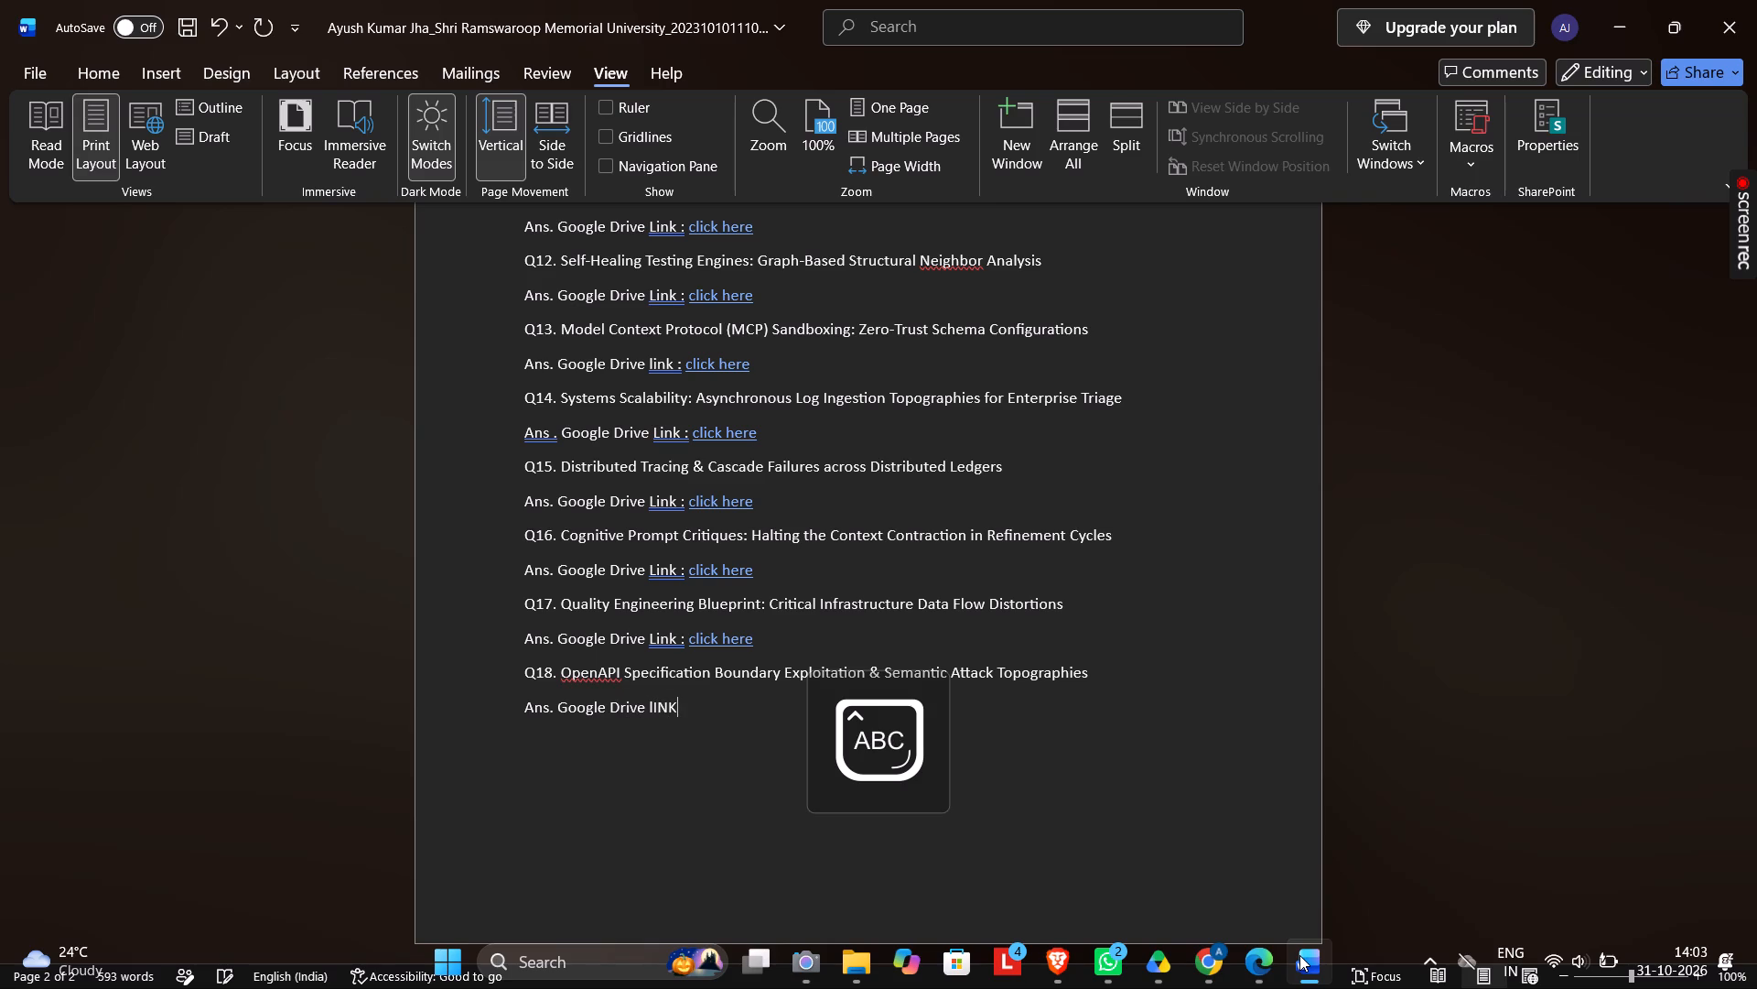
pyautogui.hotkey('ctrl', 'BackSpace')
pyautogui.press('l')
pyautogui.press('BackSpace')
pyautogui.press('space')
pyautogui.write('LIN')
pyautogui.press('BackSpace')
pyautogui.press('BackSpace')
pyautogui.write('ink :')
pyautogui.press('space')
pyautogui.write('cl')
pyautogui.write('ick here')
pyautogui.press('space')
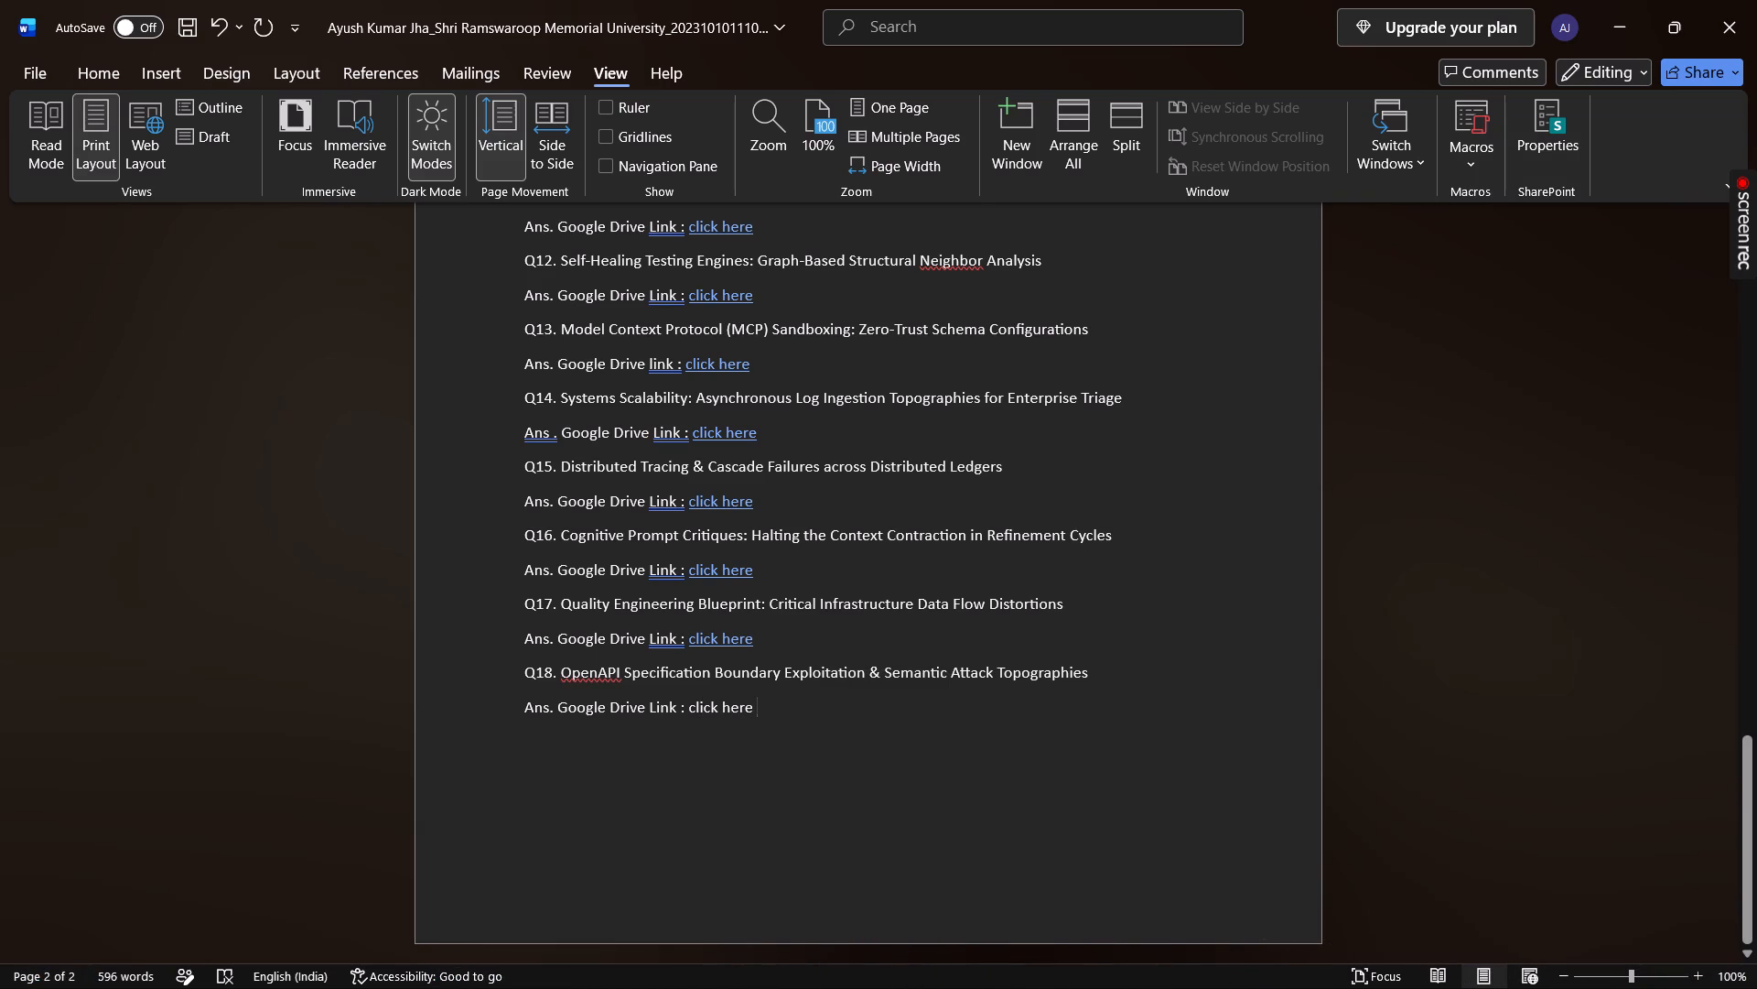
# Hyperlink "click here" in the Q18 answer line to the frugal18 folder, using its link copied from My Drive.
pyautogui.moveTo(756, 714); pyautogui.dragTo(720, 709)
pyautogui.moveTo(720, 709); pyautogui.dragTo(695, 705)
pyautogui.rightClick(695, 705)
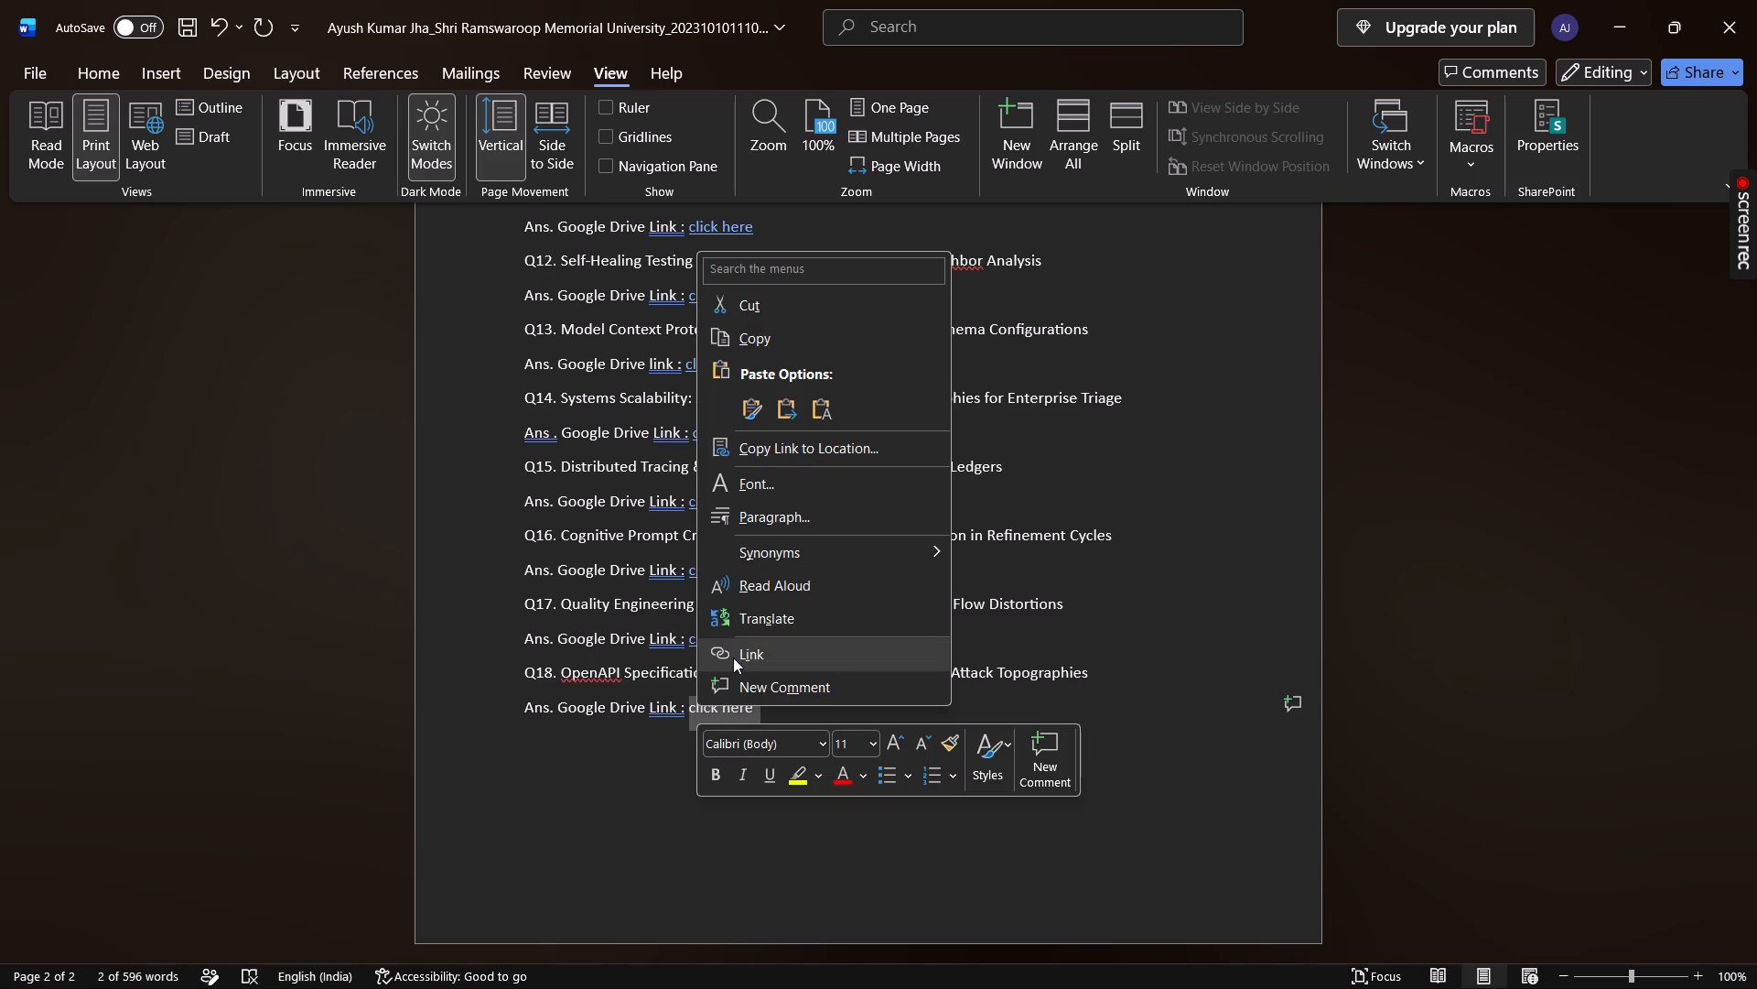
pyautogui.click(733, 658)
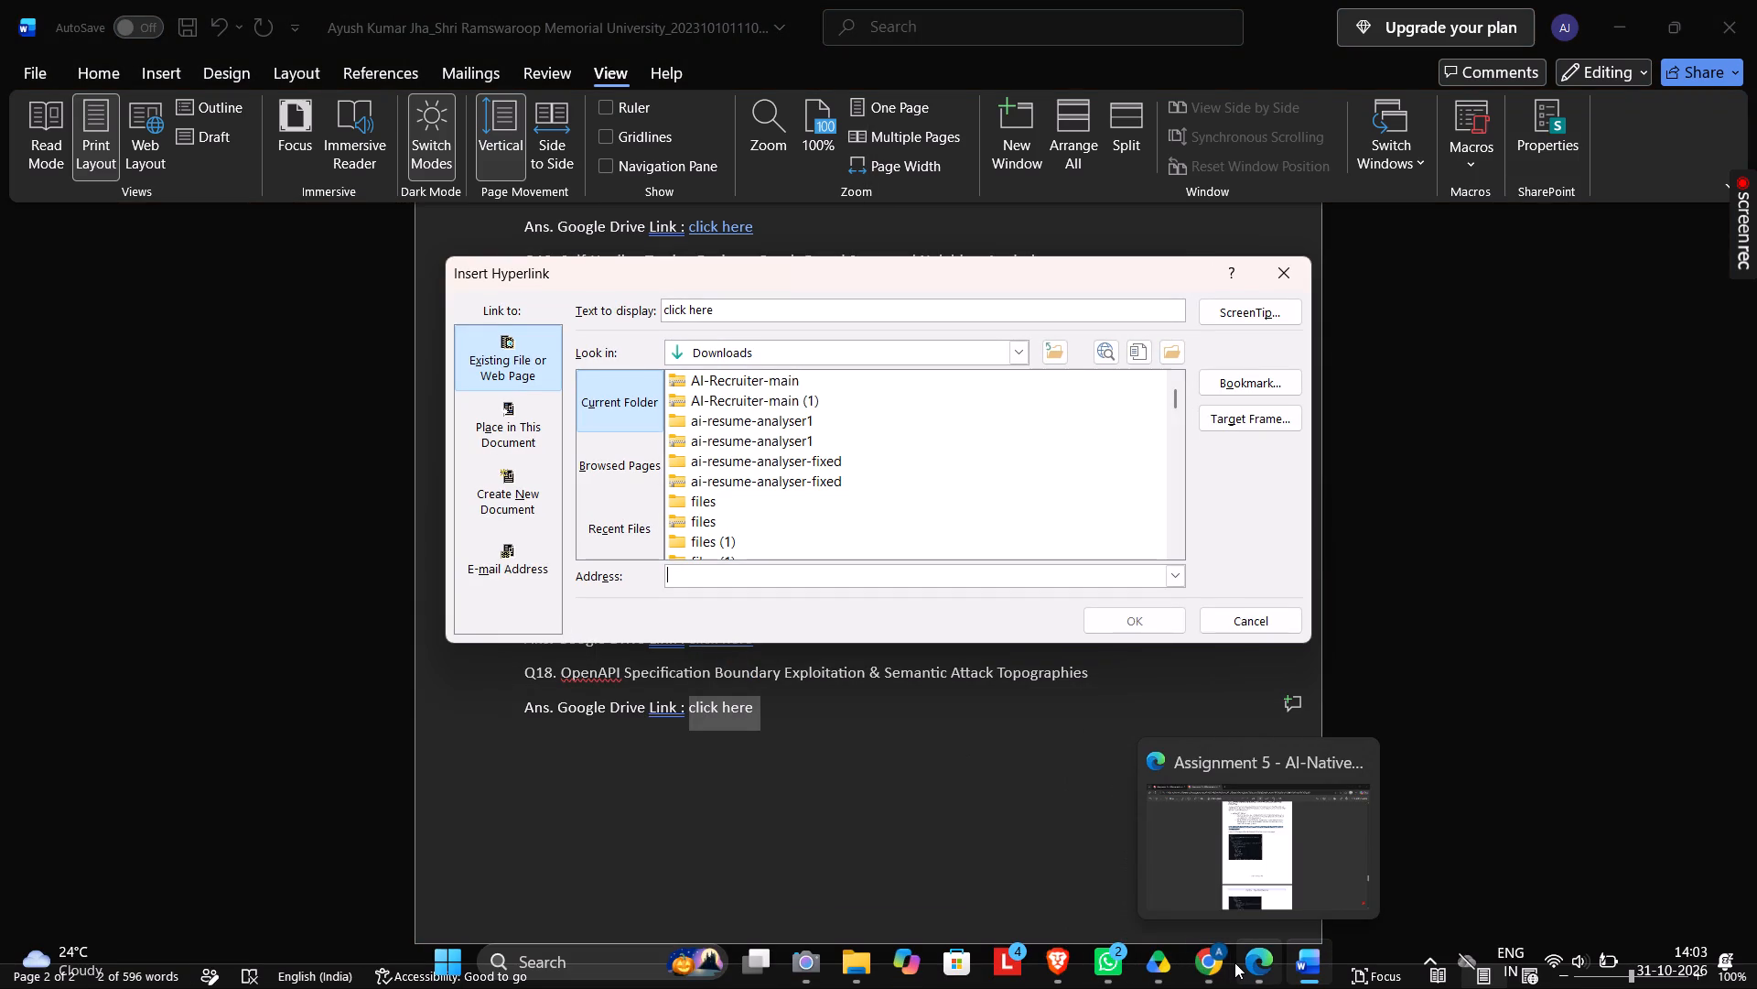
pyautogui.click(1159, 958)
pyautogui.click(1269, 796)
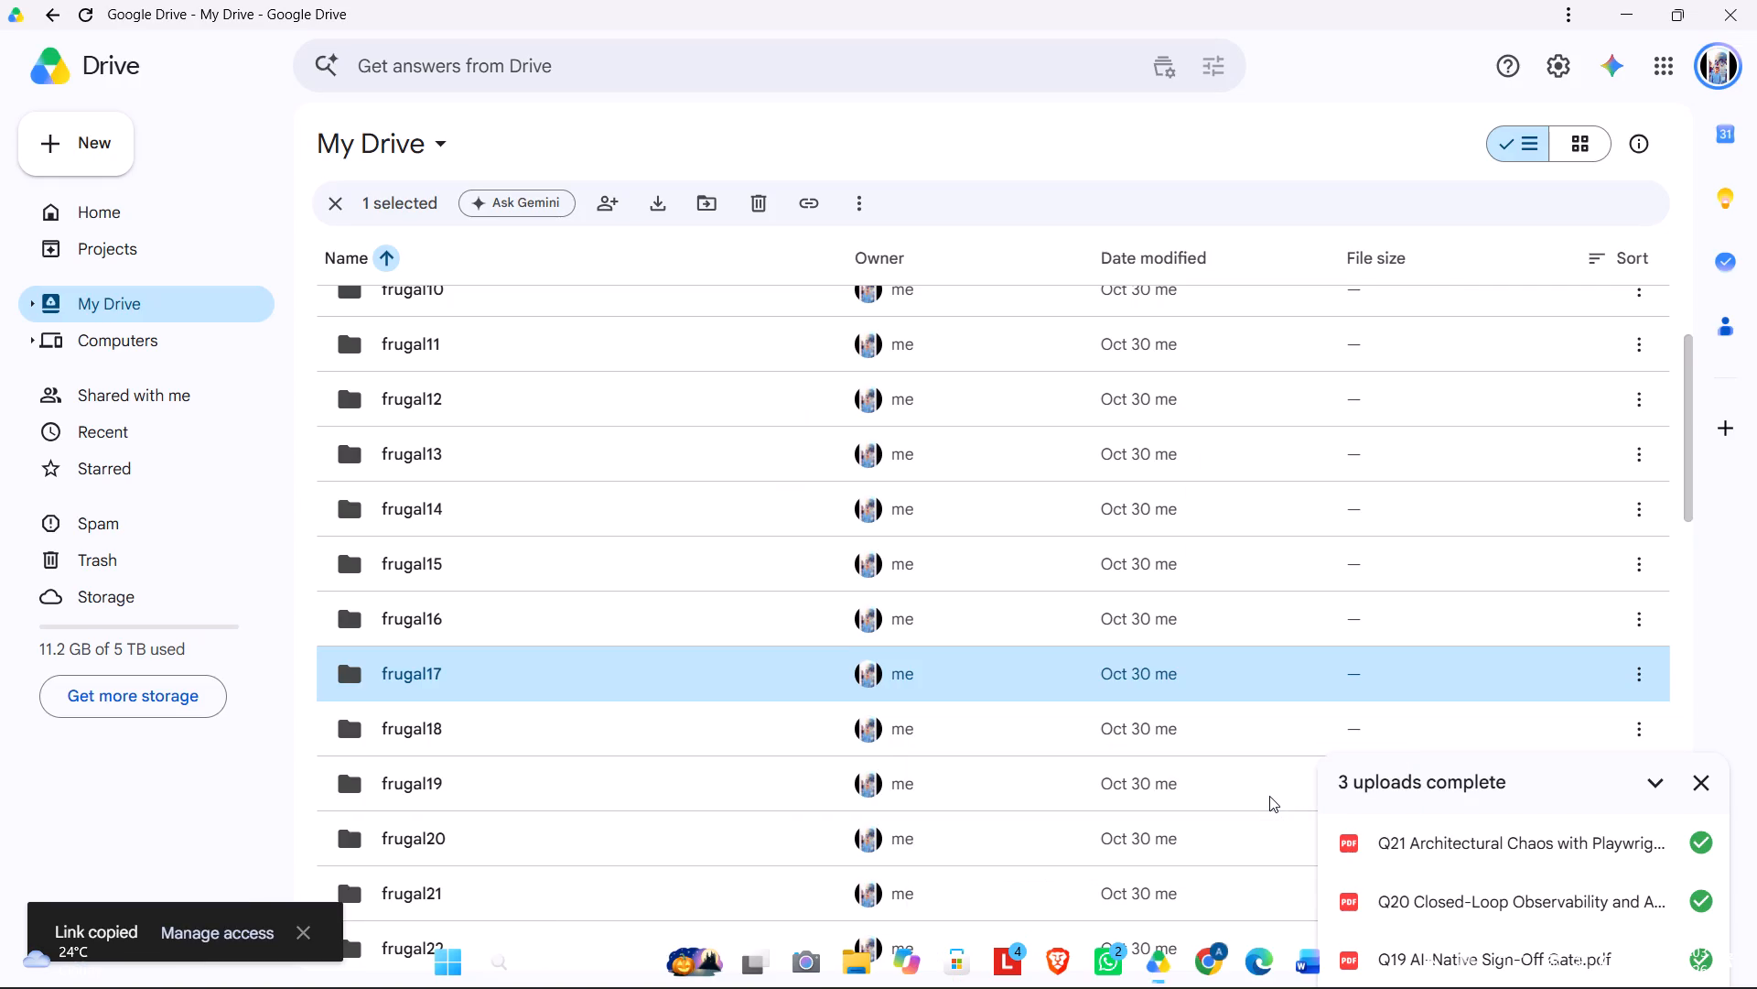
pyautogui.click(678, 733)
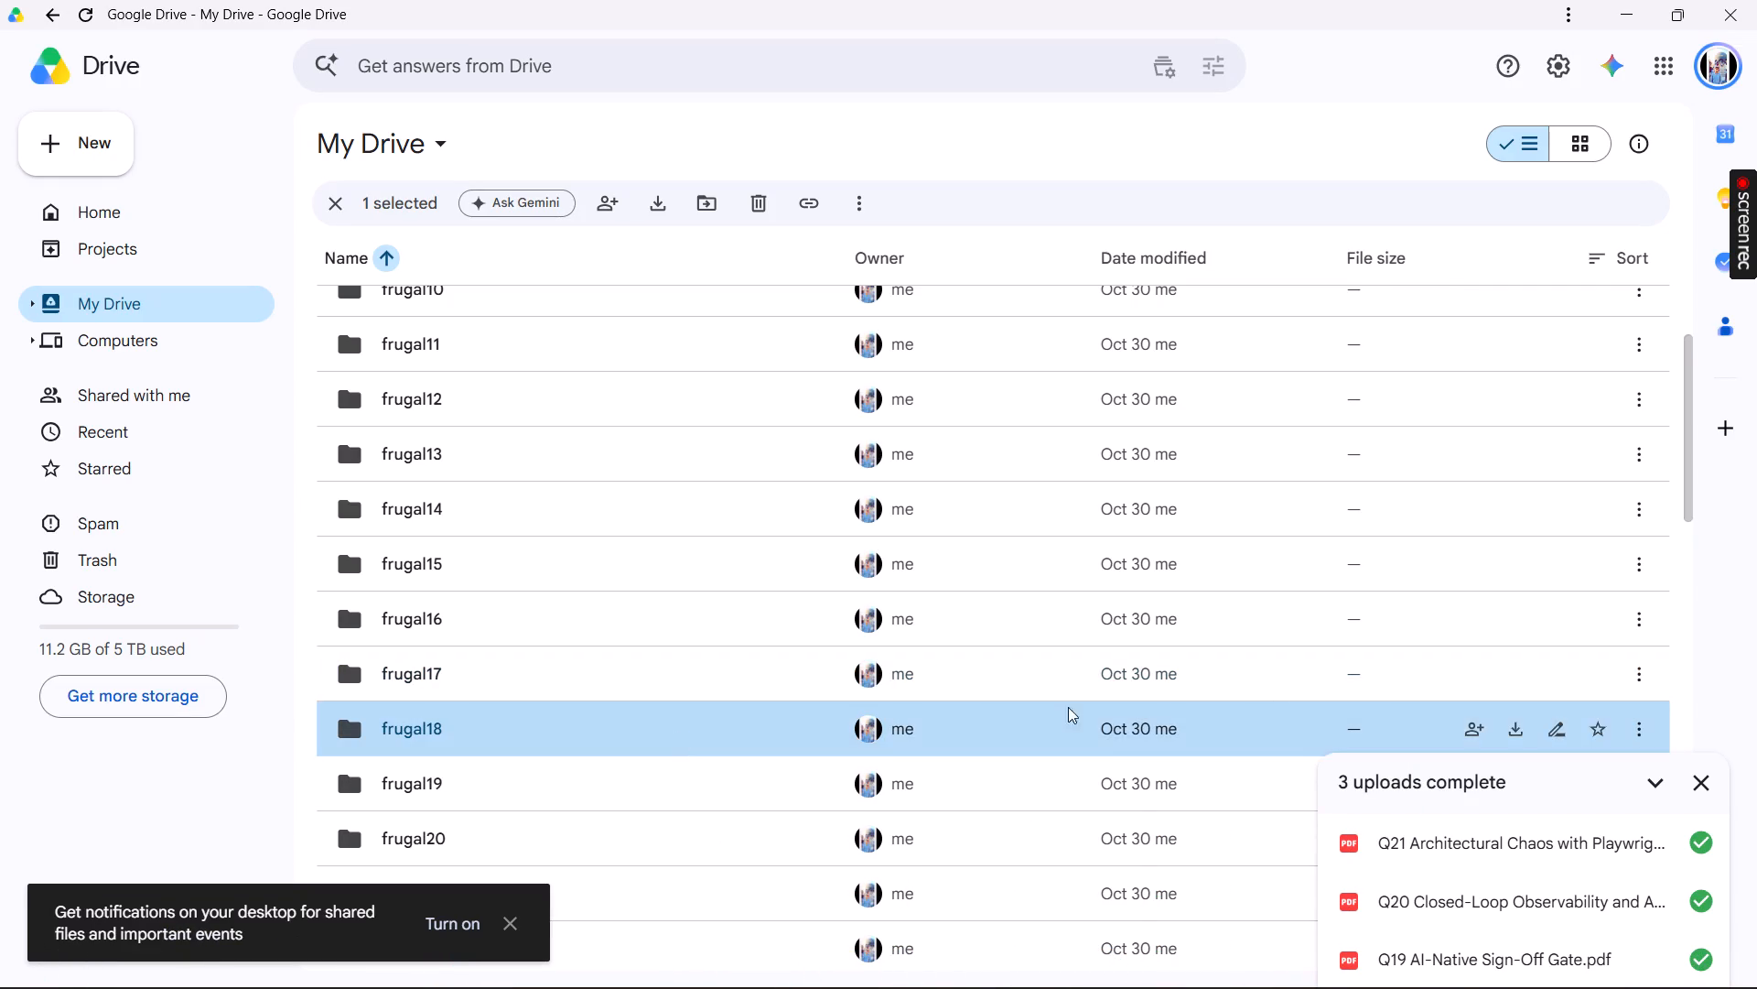
pyautogui.click(1633, 719)
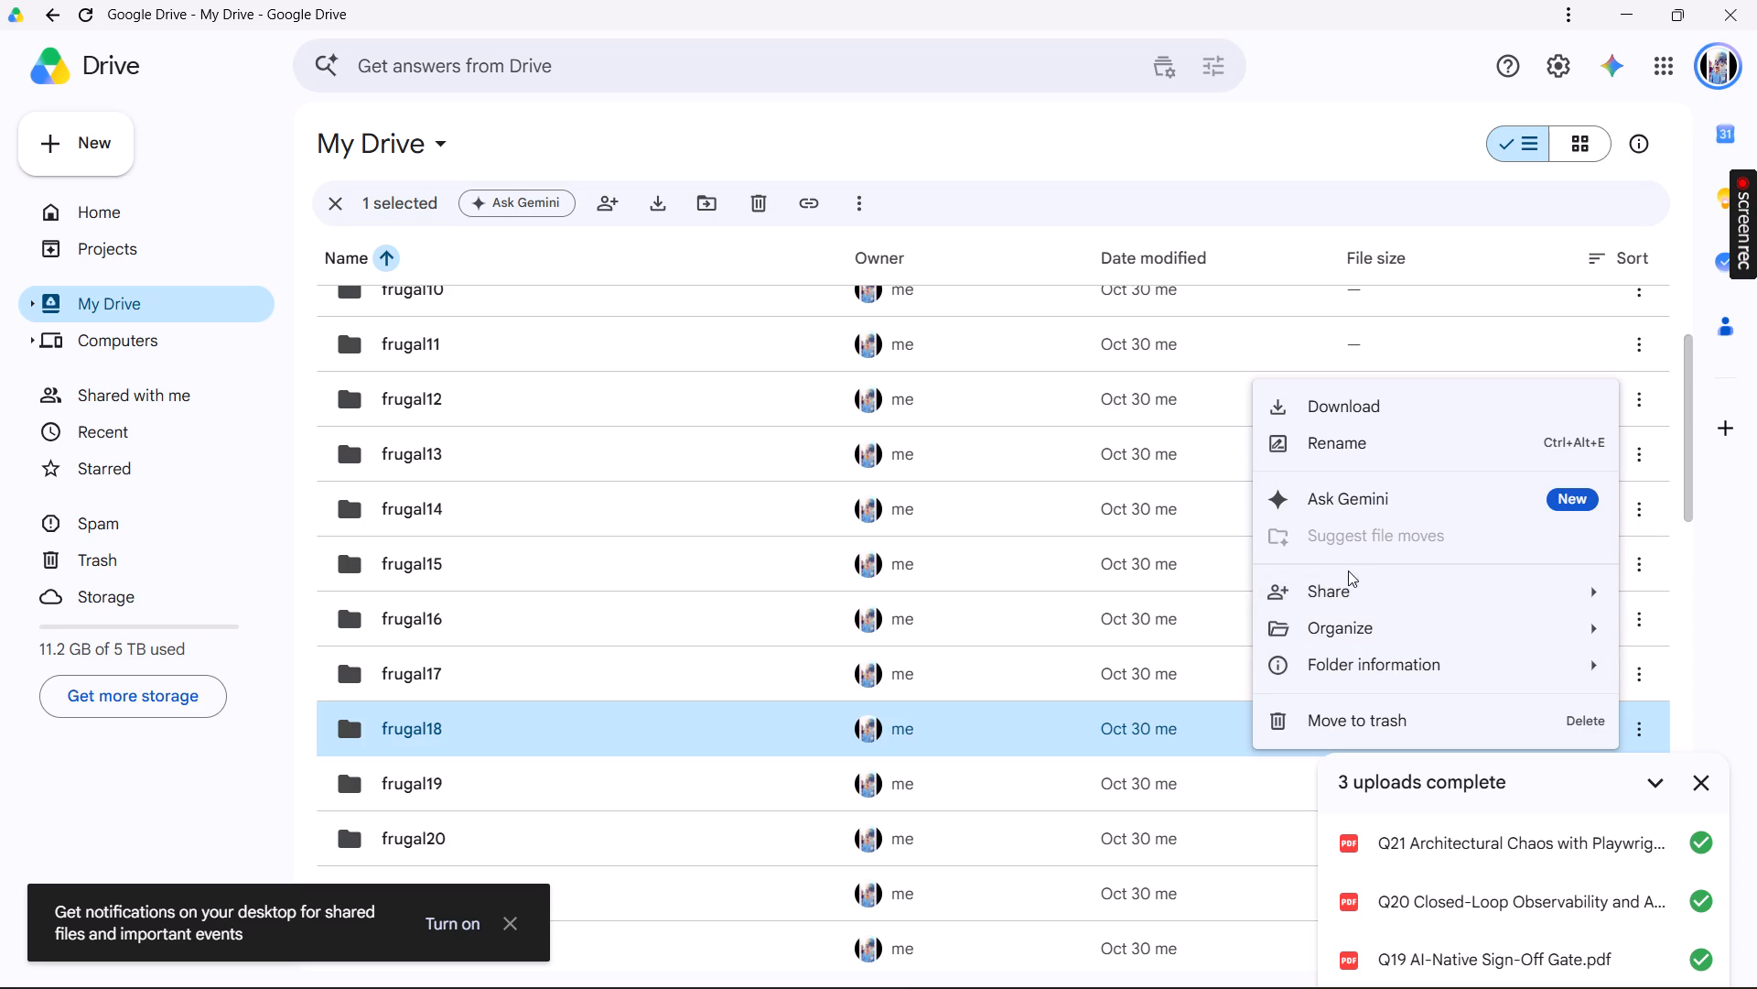
pyautogui.click(1122, 631)
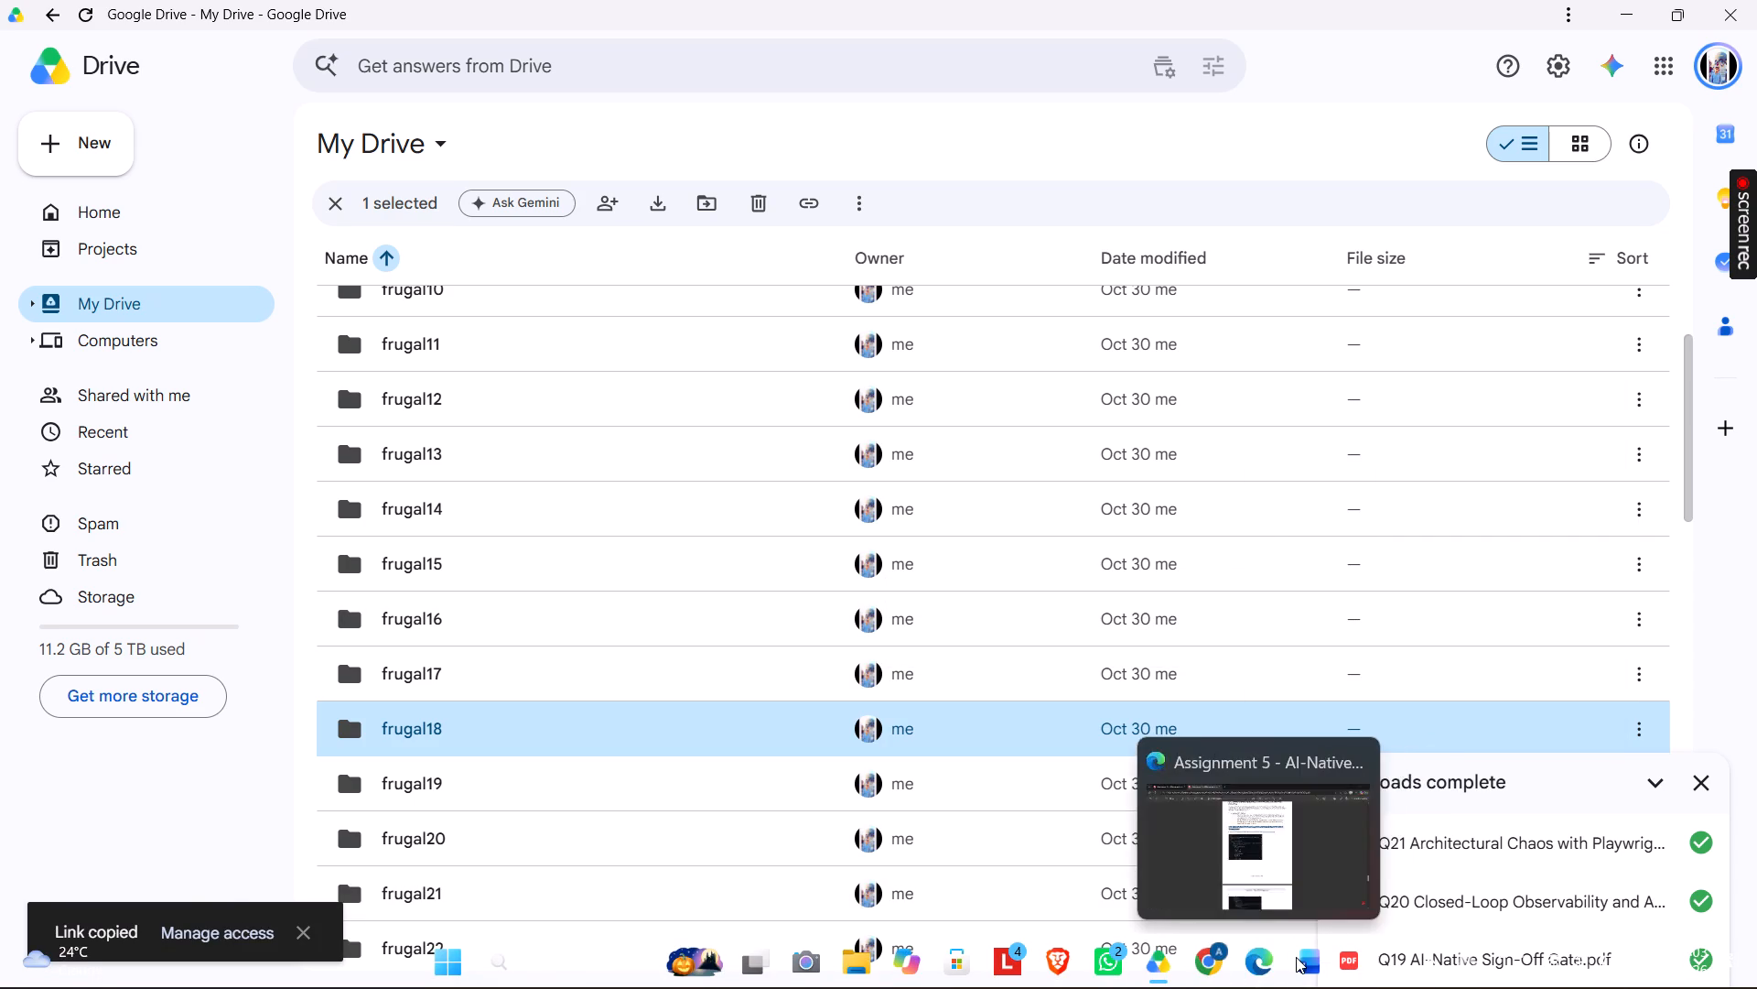
pyautogui.click(1298, 957)
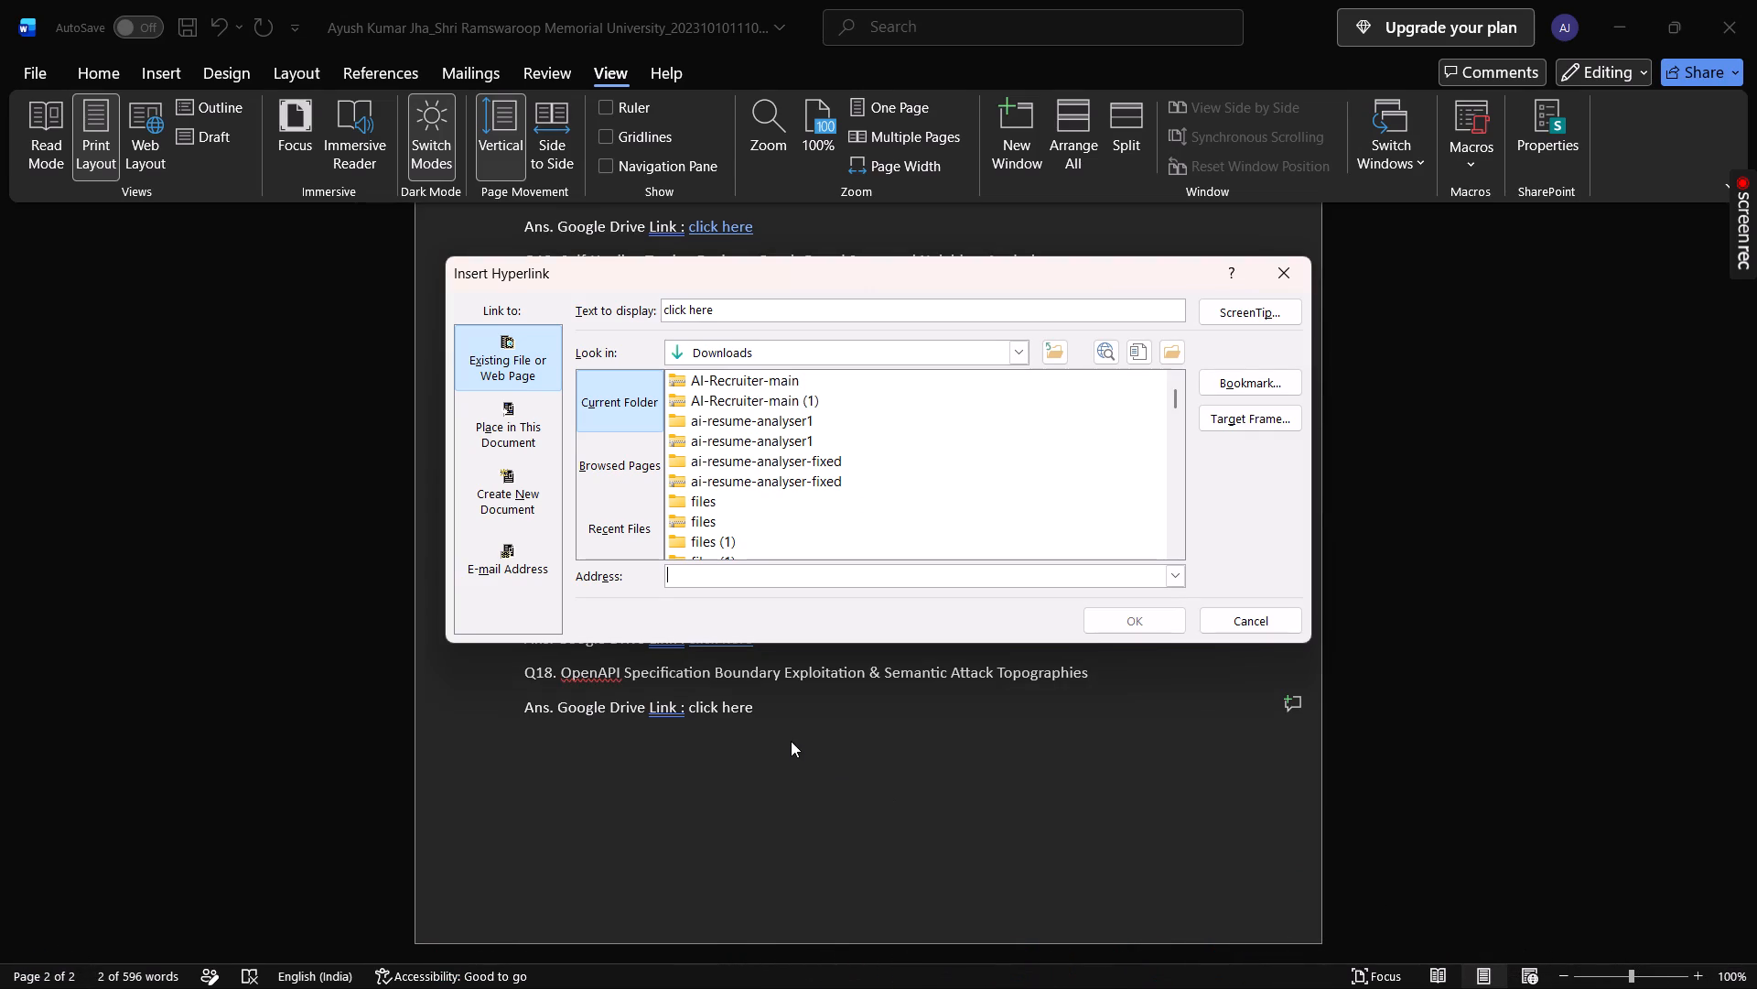
pyautogui.hotkey('ctrl', 'v')
pyautogui.press('Return')
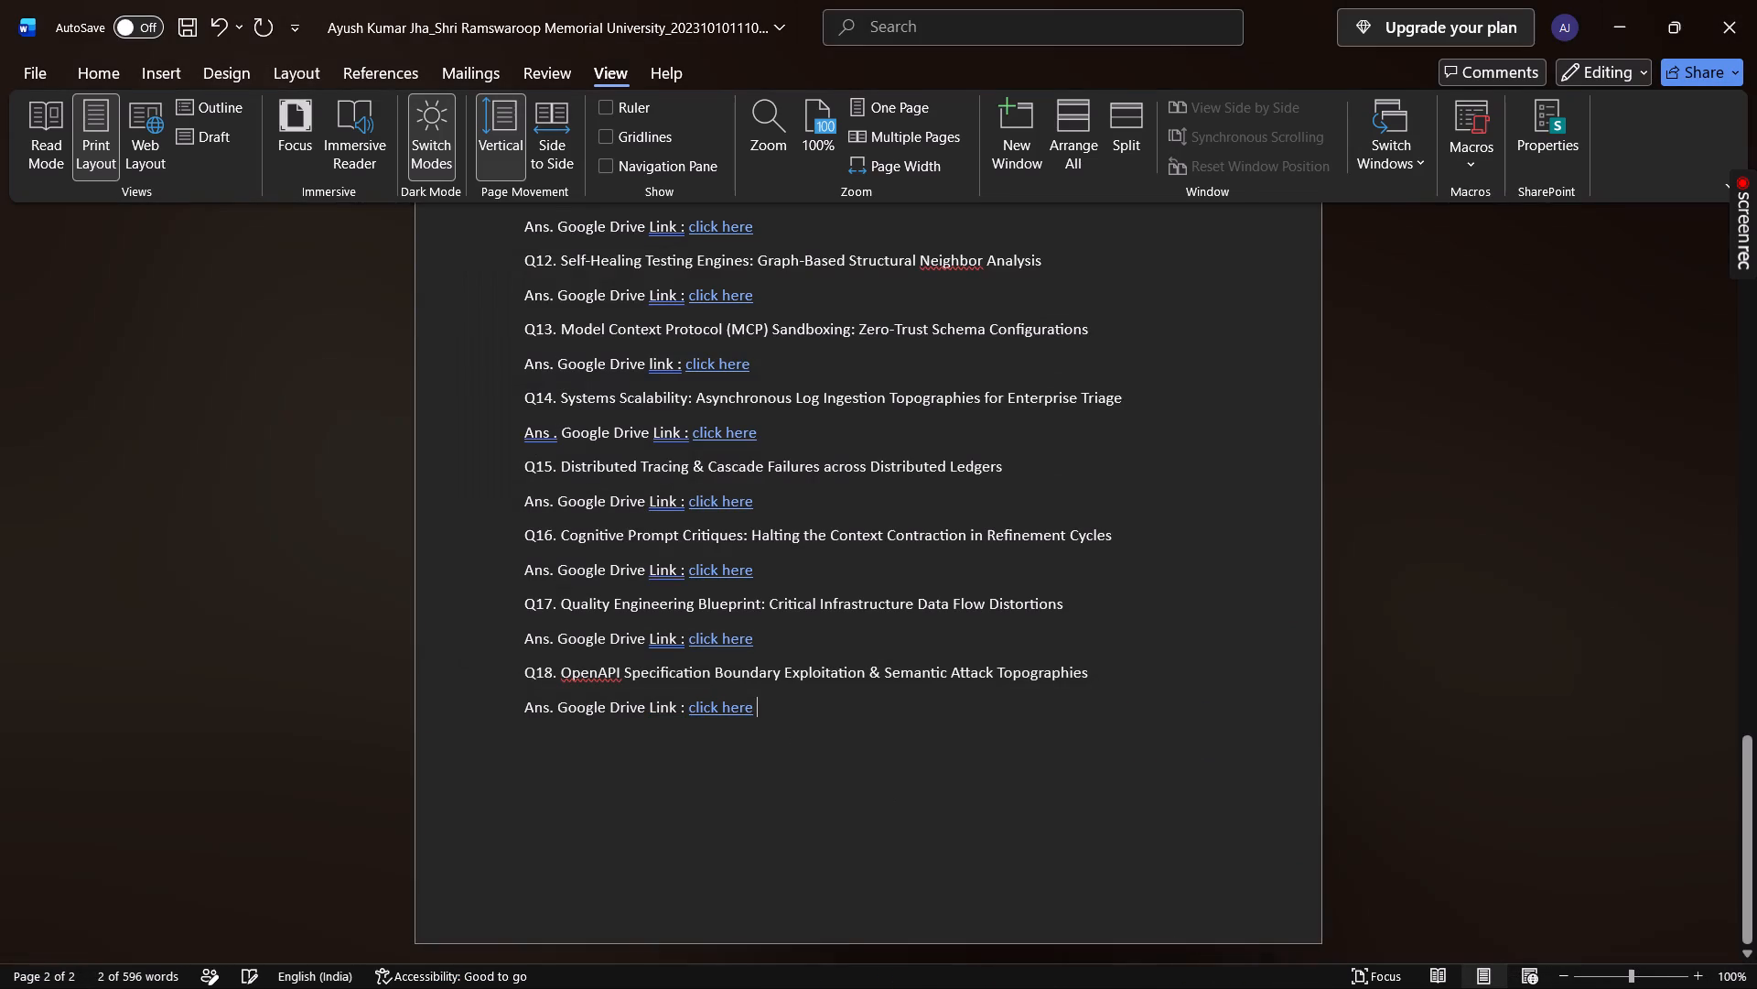
# Copy the heading "Q19. Automated Quality Release Sign-Off Gates" from the assignment PDF onto a new line in the Word document.
pyautogui.press('Return')
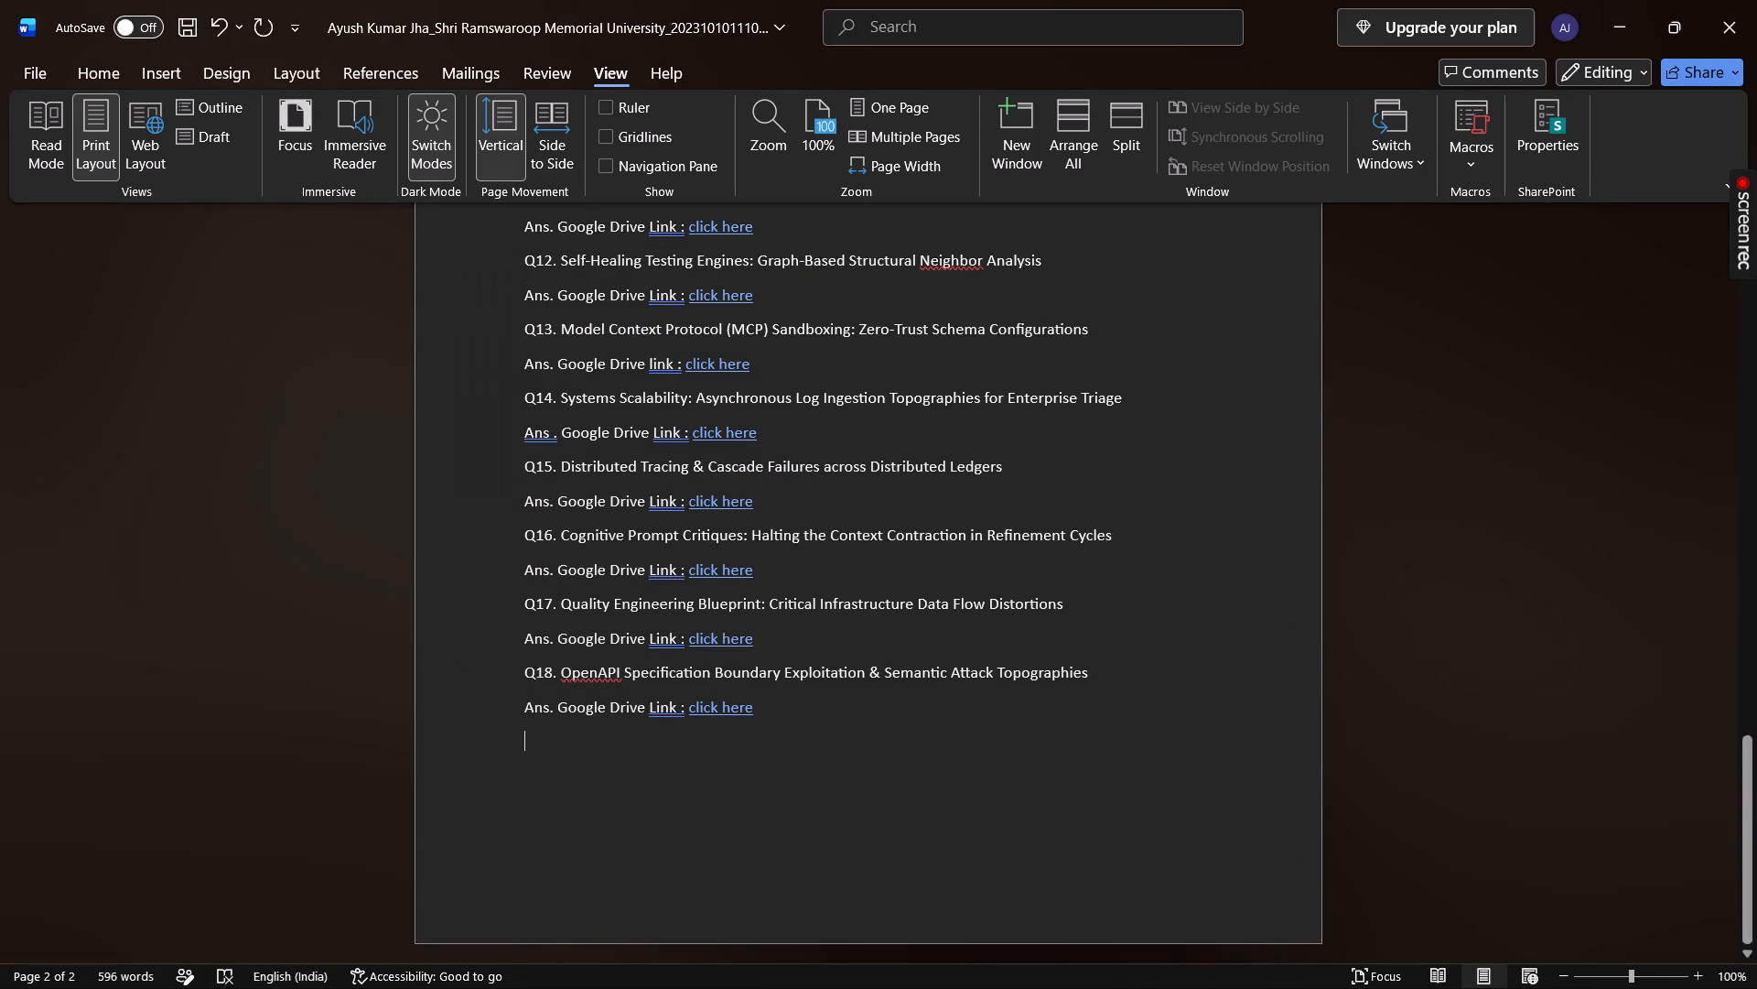
pyautogui.scroll(1, 990, 965)
pyautogui.click(1251, 945)
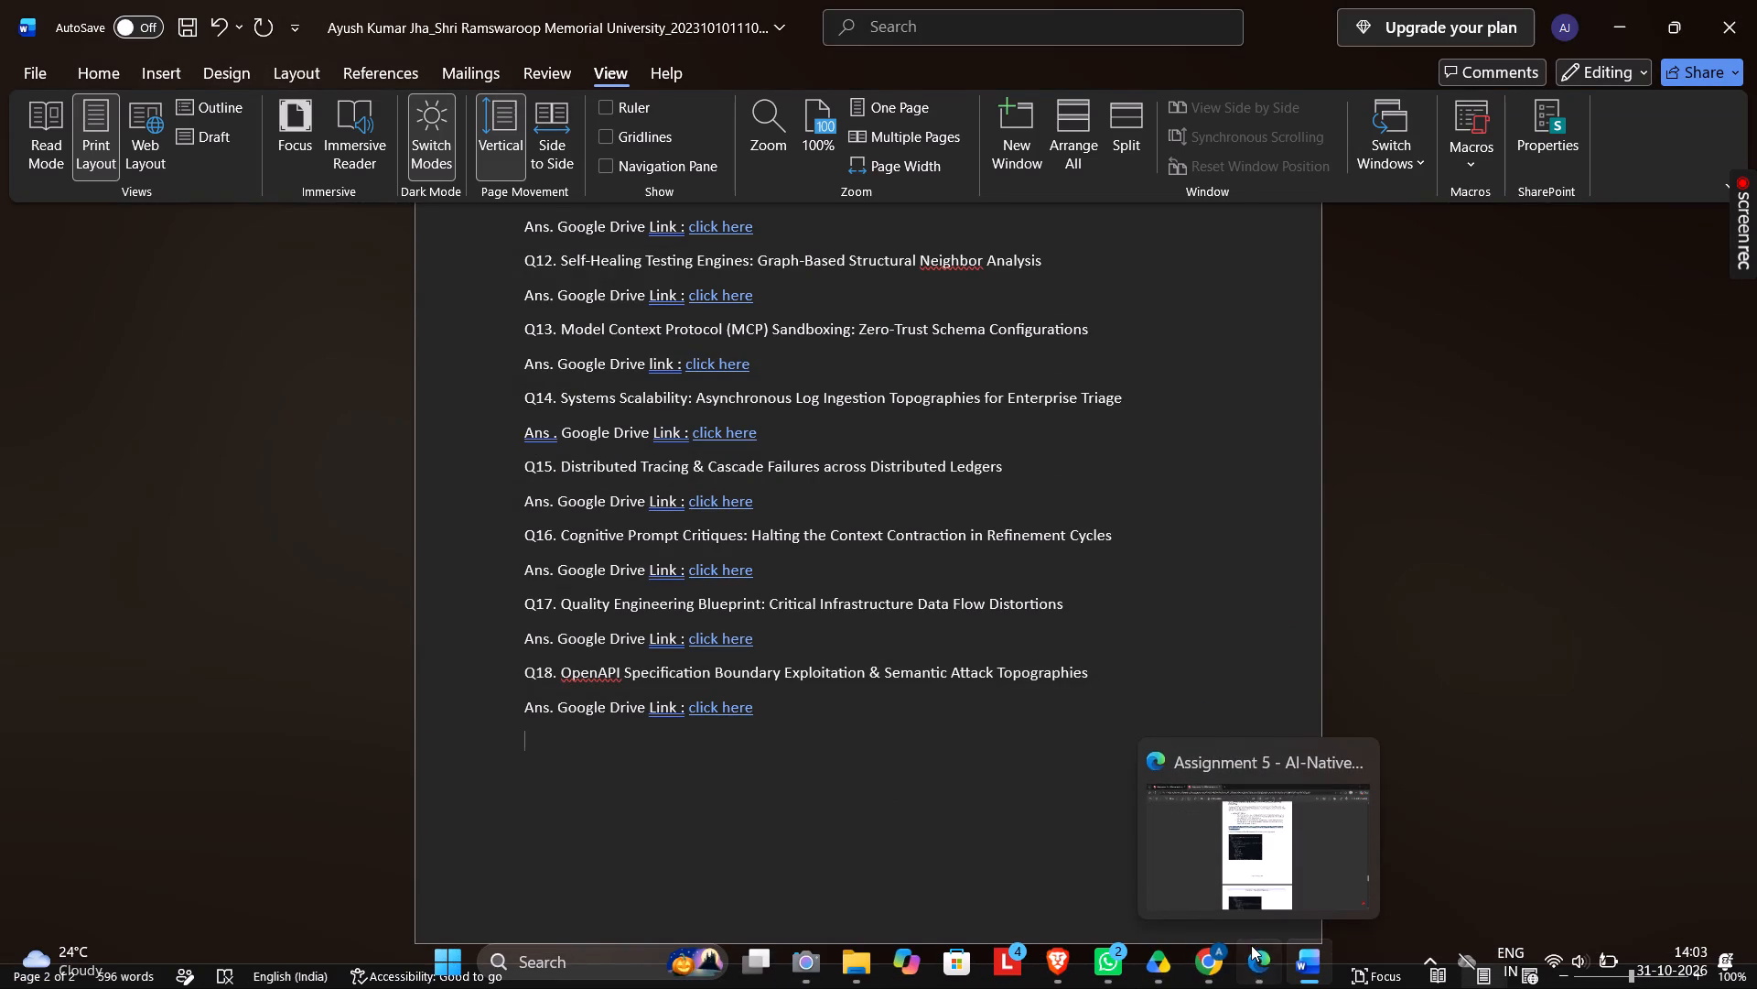
pyautogui.scroll(-6, 874, 570)
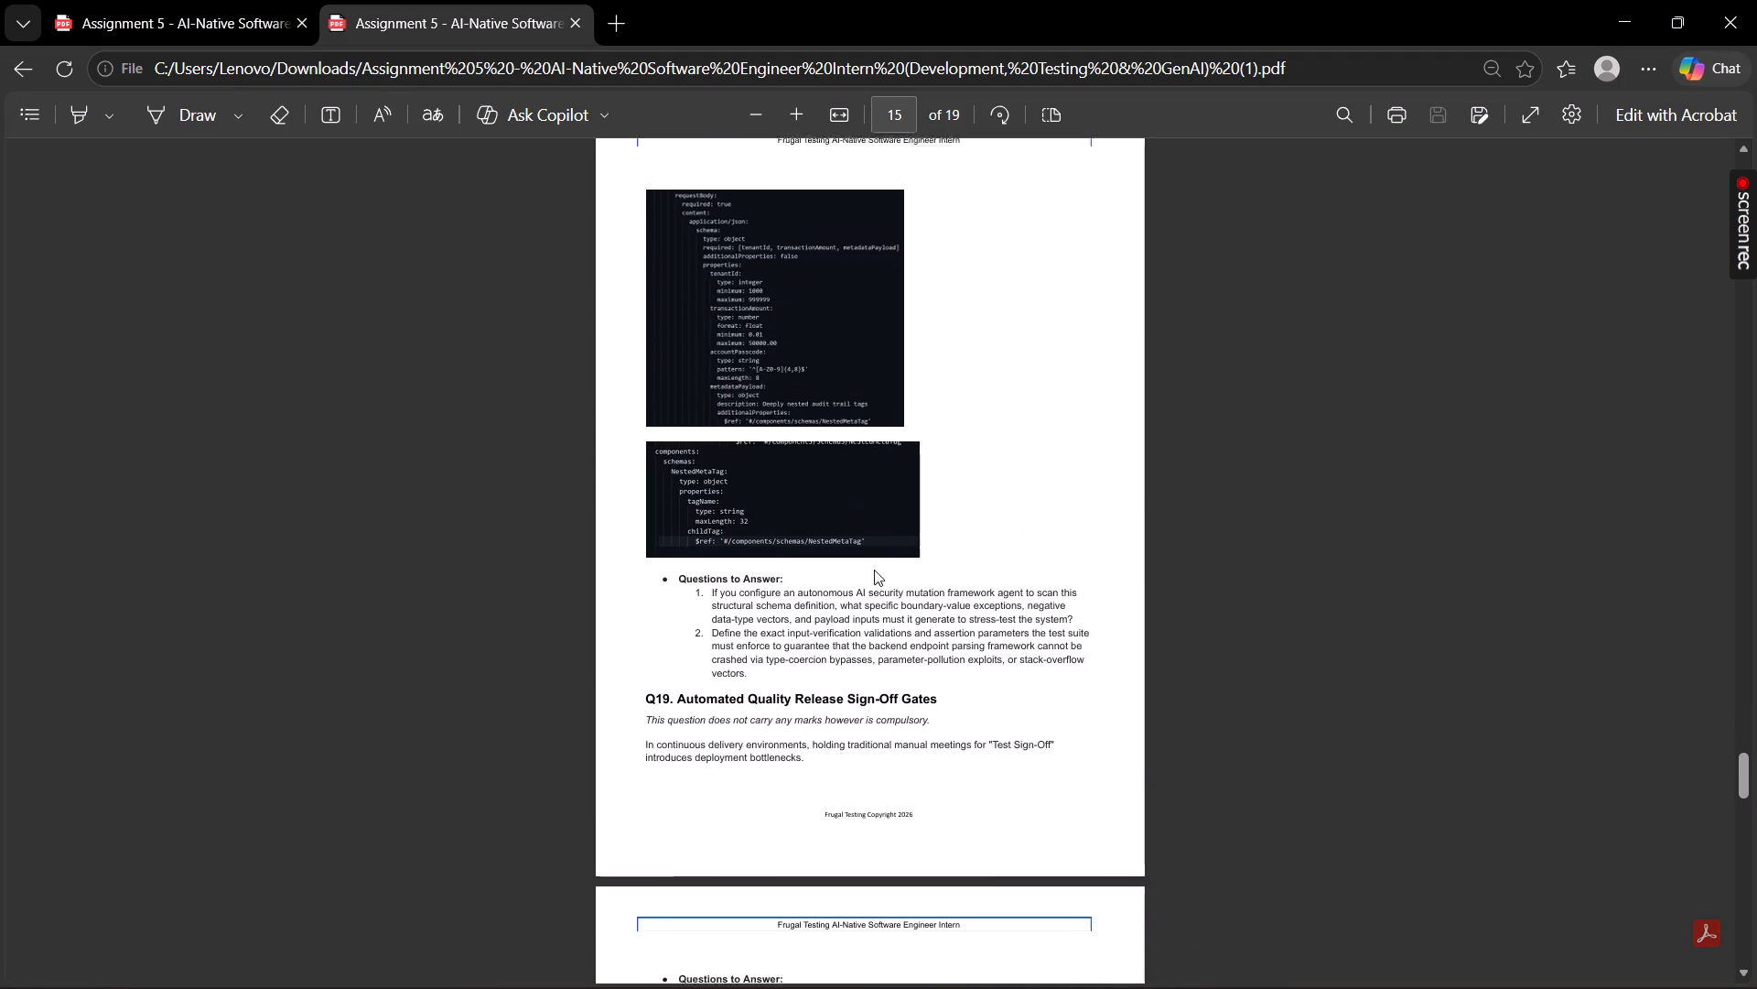
pyautogui.scroll(-3, 874, 570)
pyautogui.moveTo(641, 449); pyautogui.dragTo(934, 438)
pyautogui.click(934, 438)
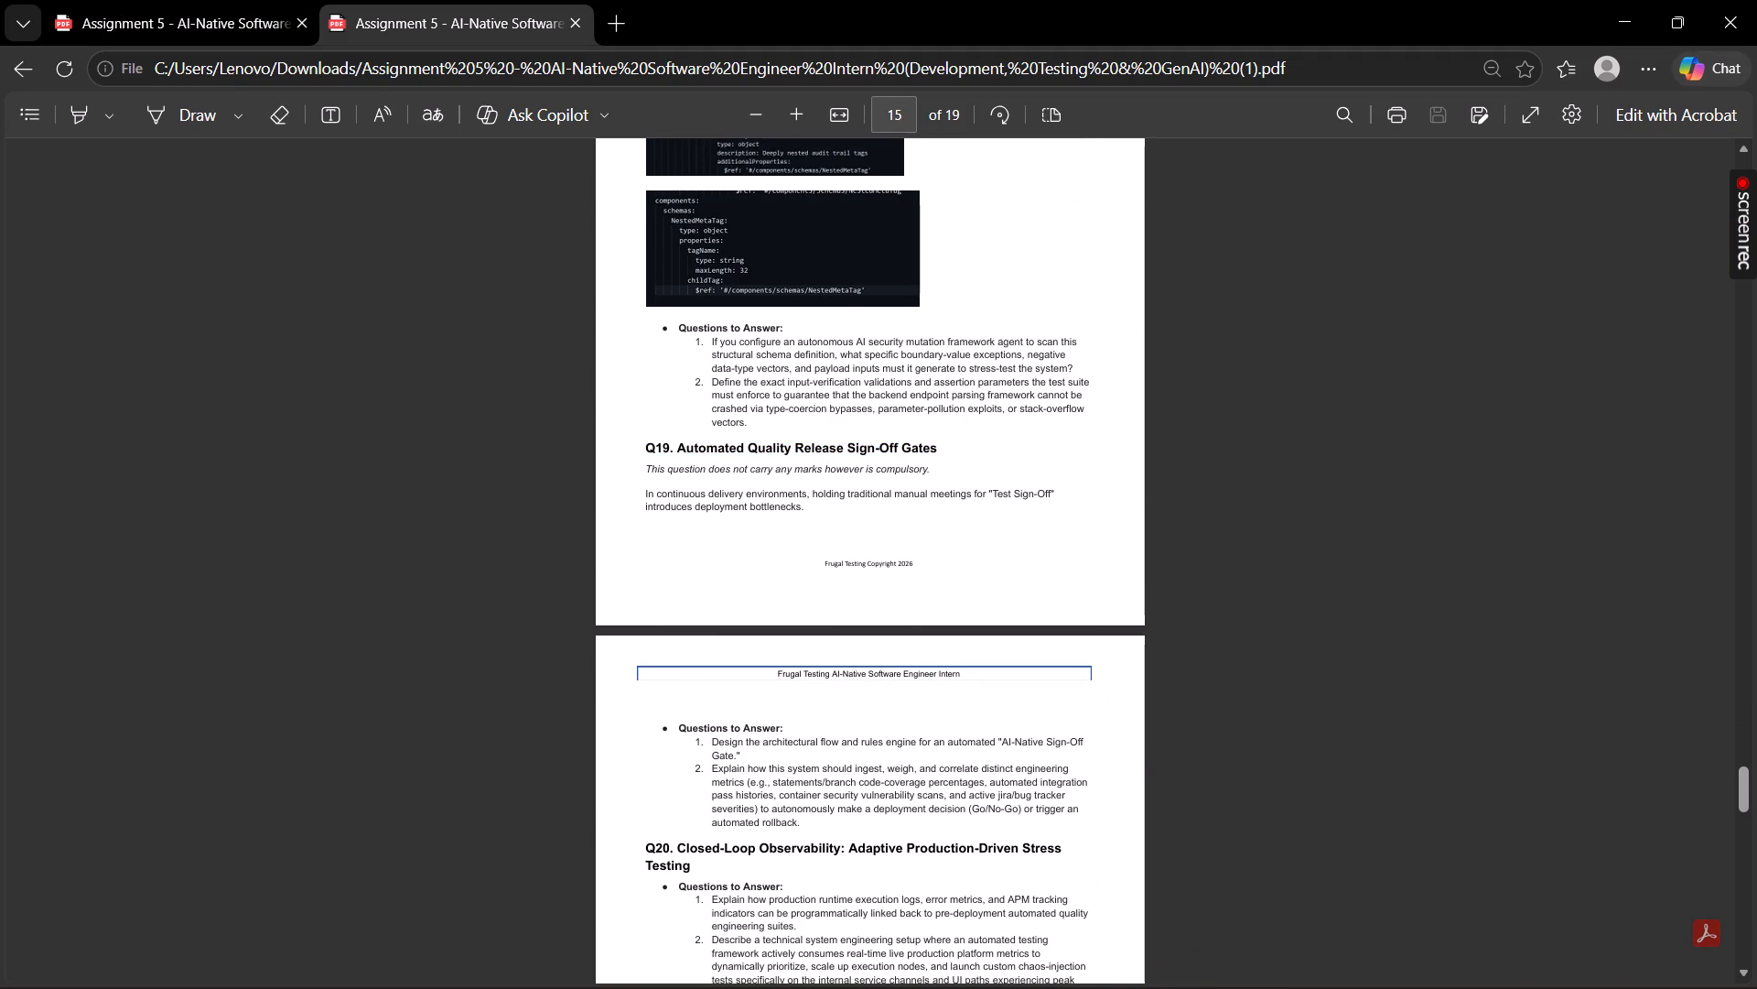
pyautogui.moveTo(934, 438); pyautogui.dragTo(639, 439)
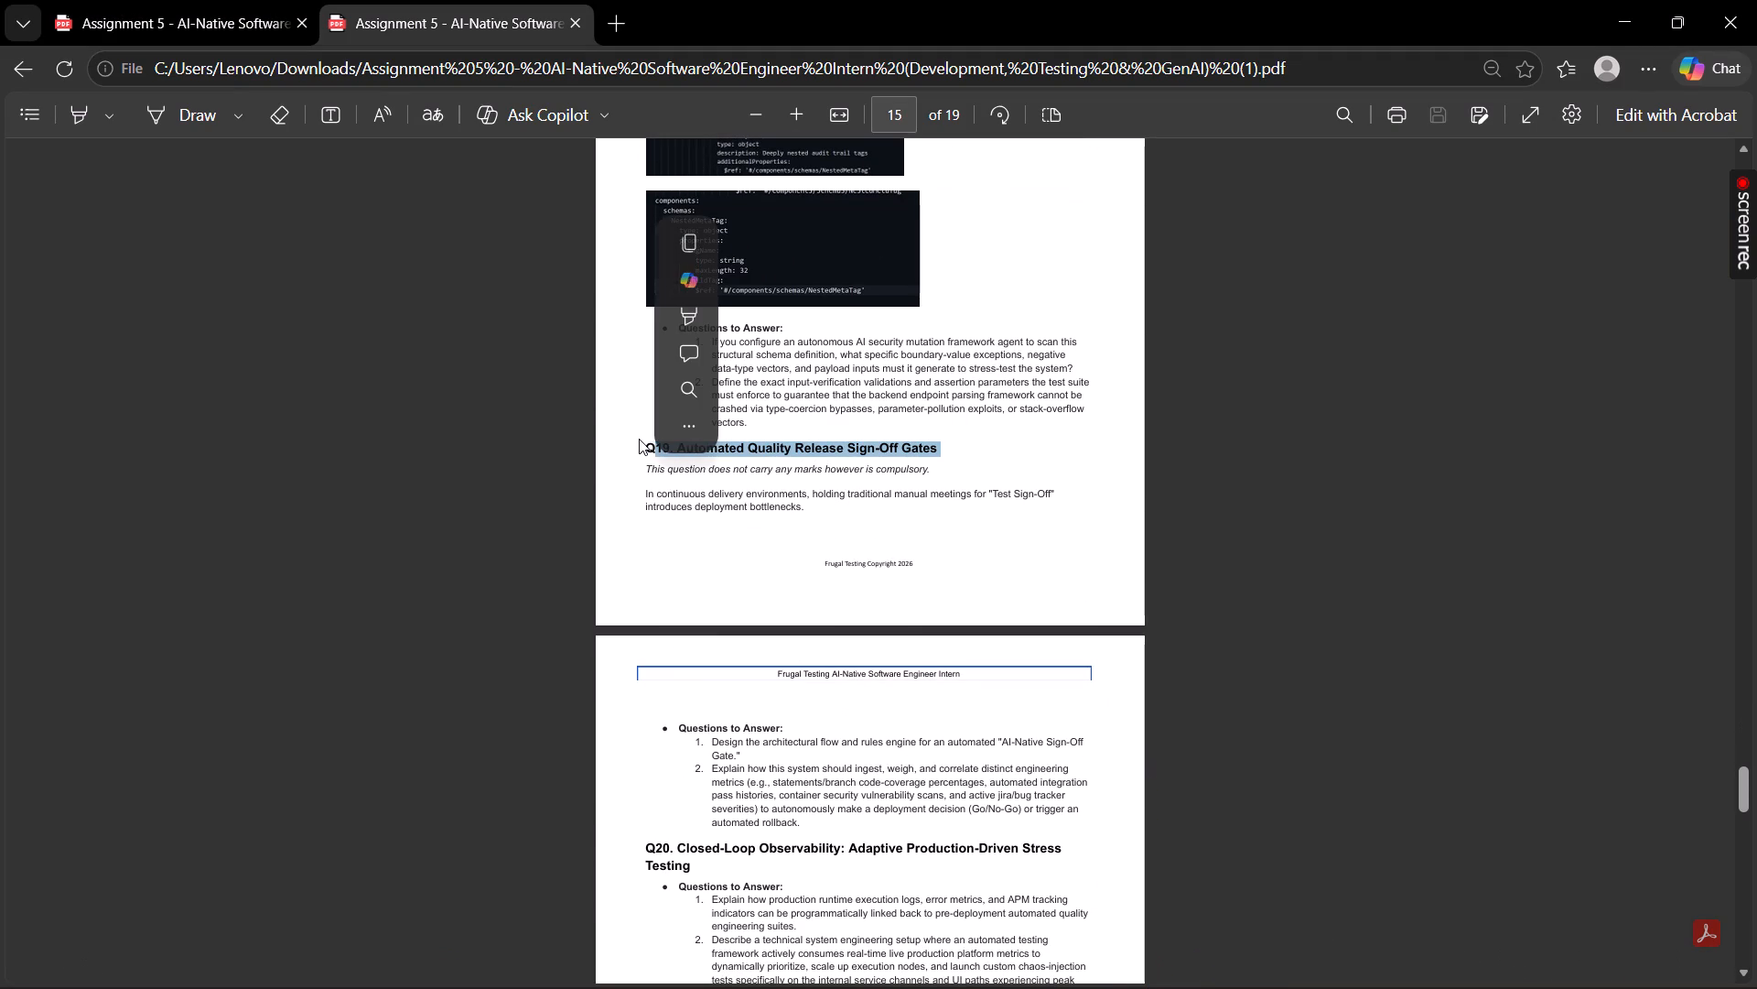
pyautogui.hotkey('shift', 'Left')
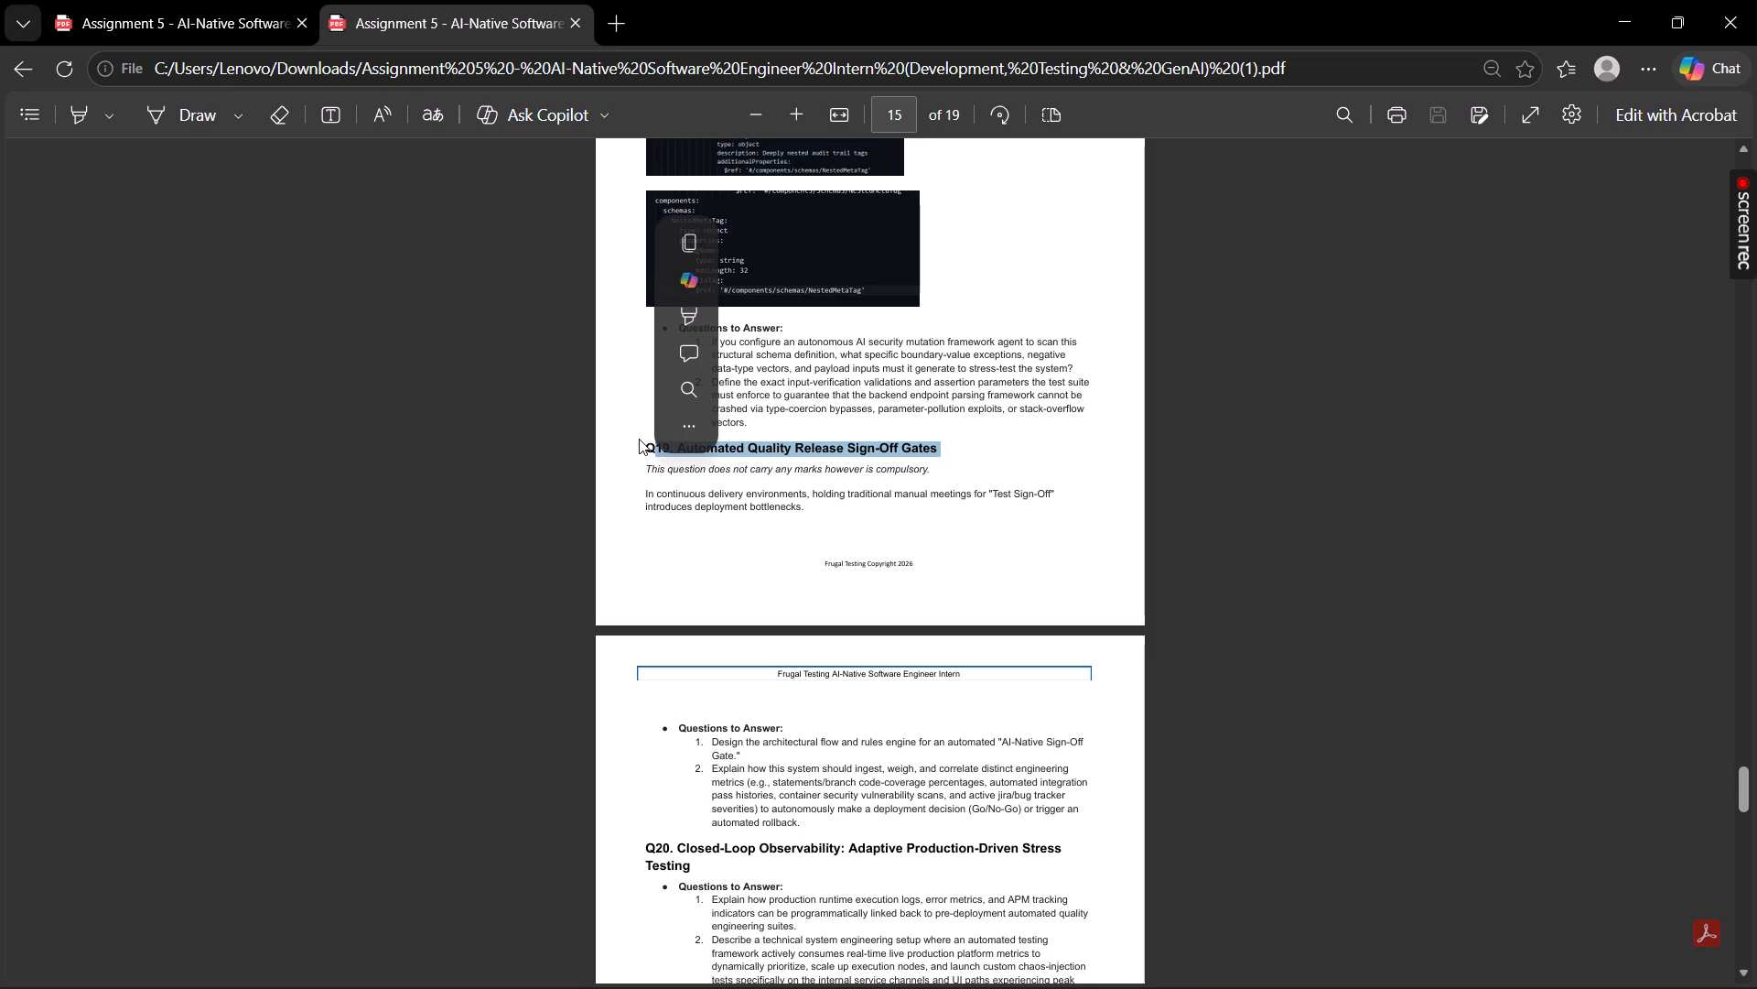
pyautogui.click(639, 439)
pyautogui.moveTo(639, 439); pyautogui.dragTo(760, 444)
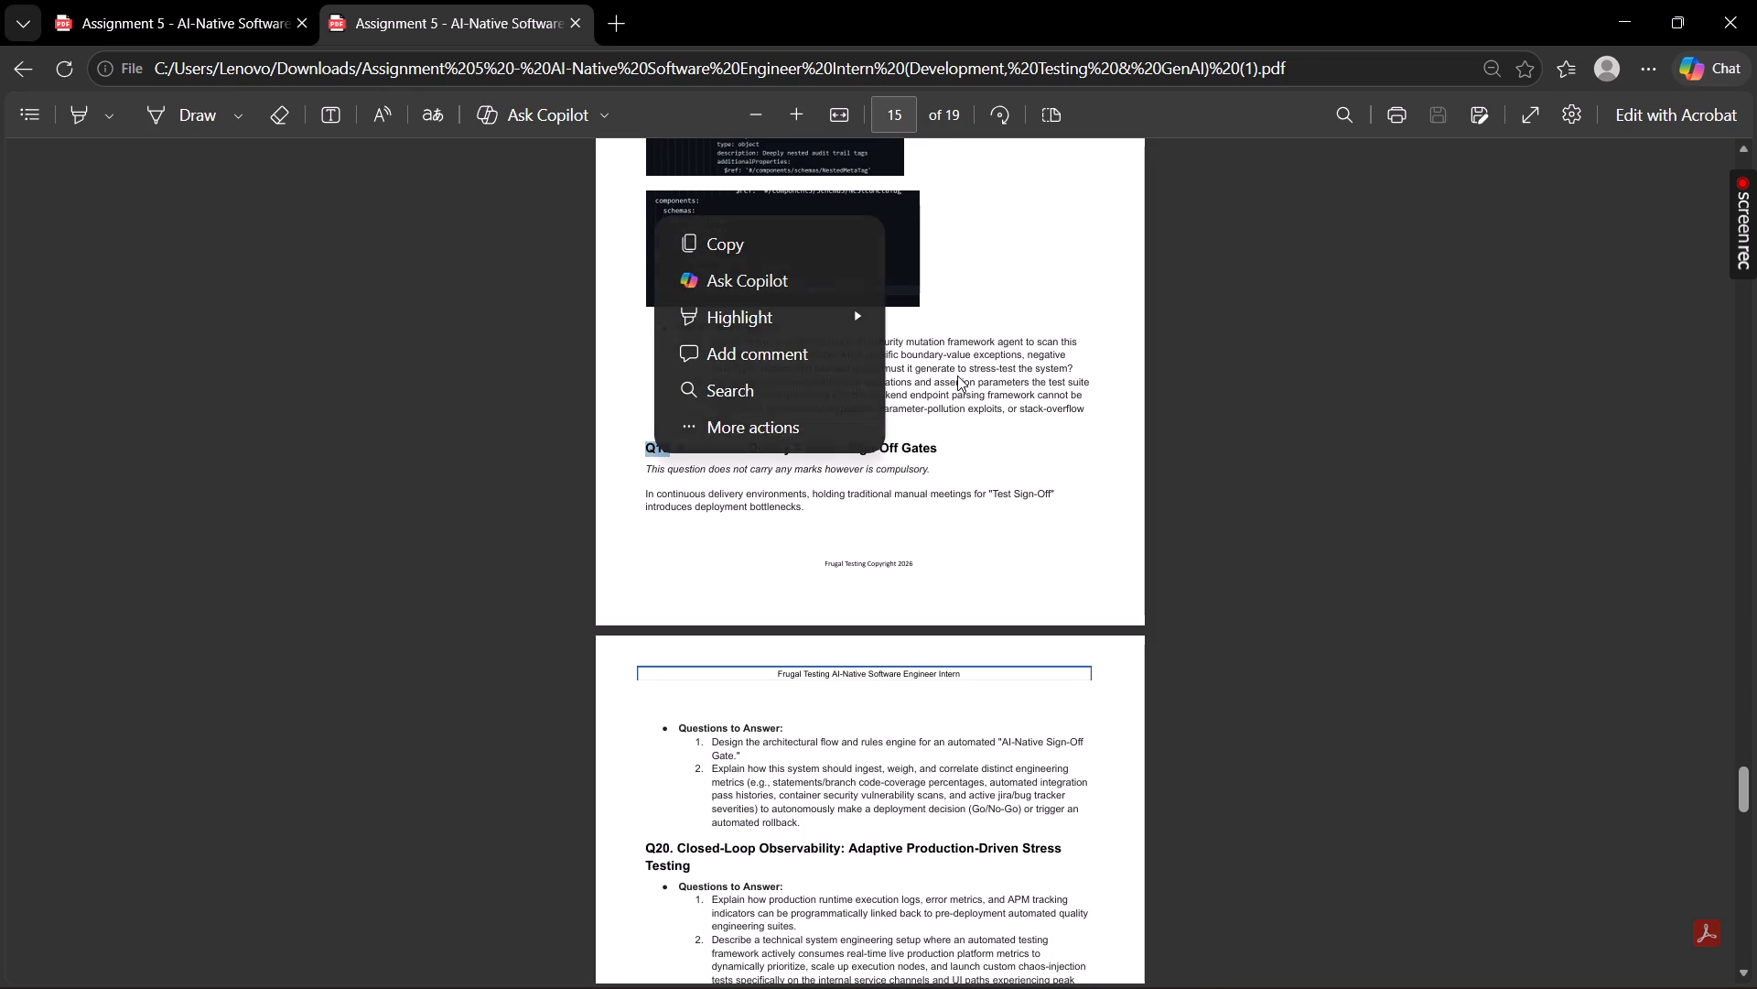
pyautogui.click(1017, 289)
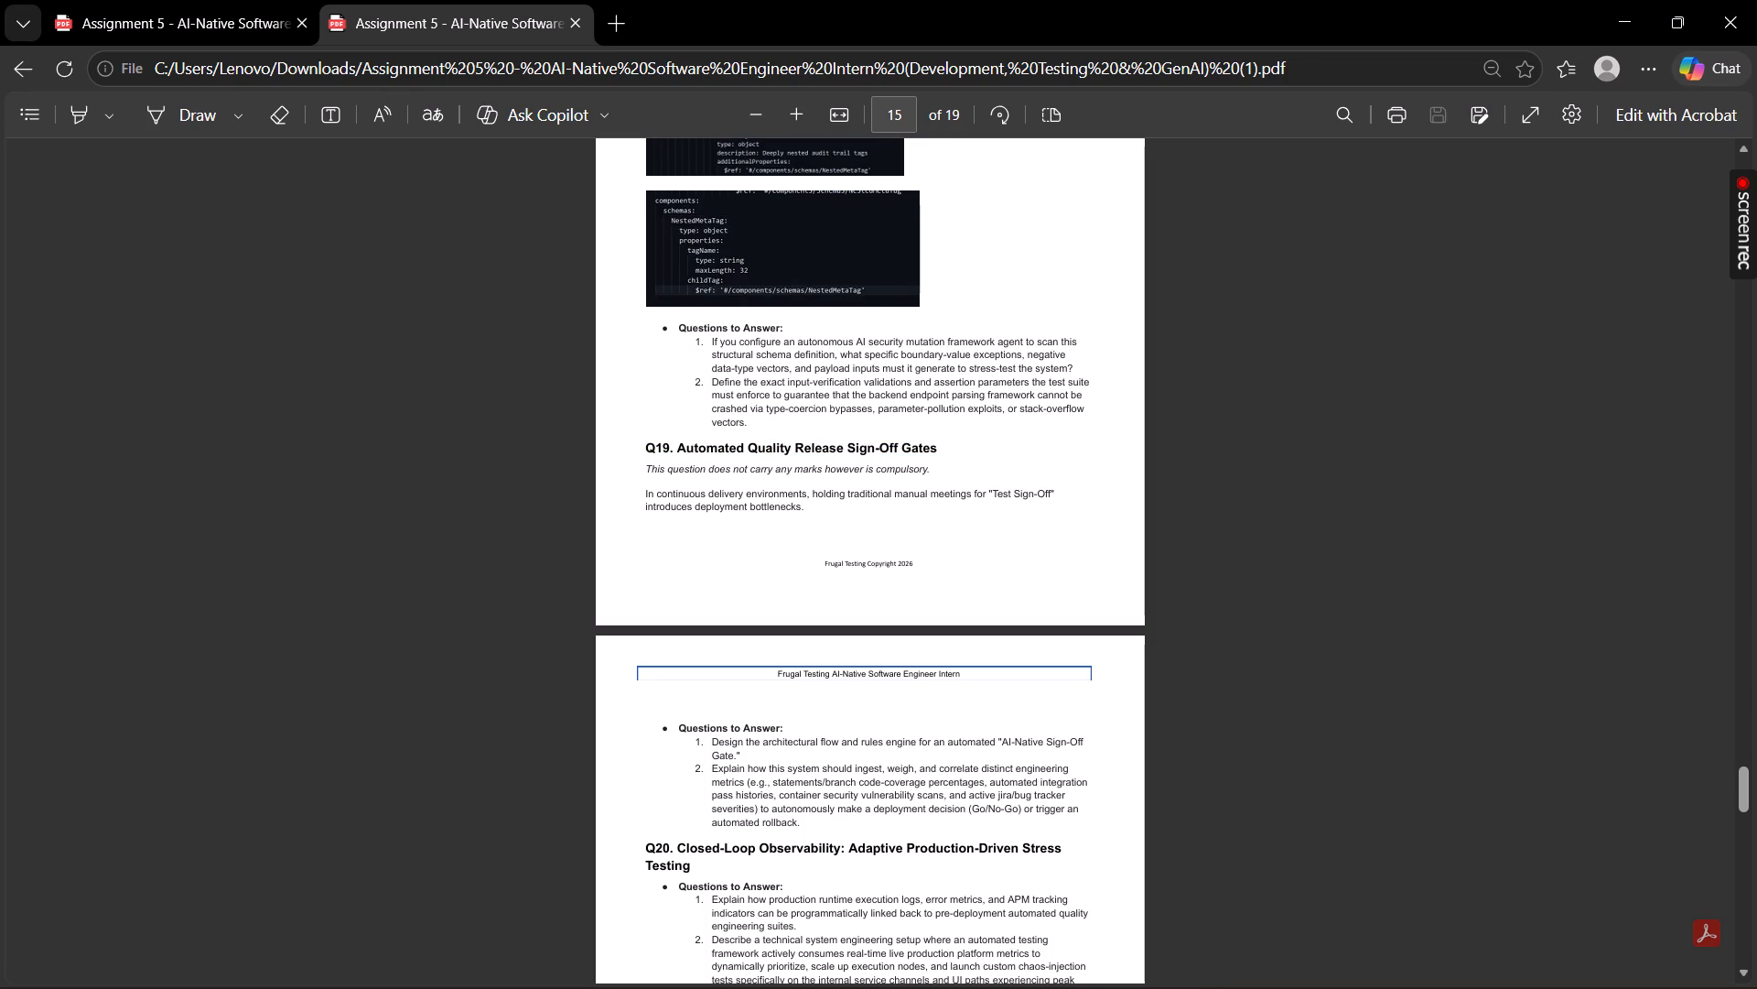
pyautogui.moveTo(936, 447); pyautogui.dragTo(632, 441)
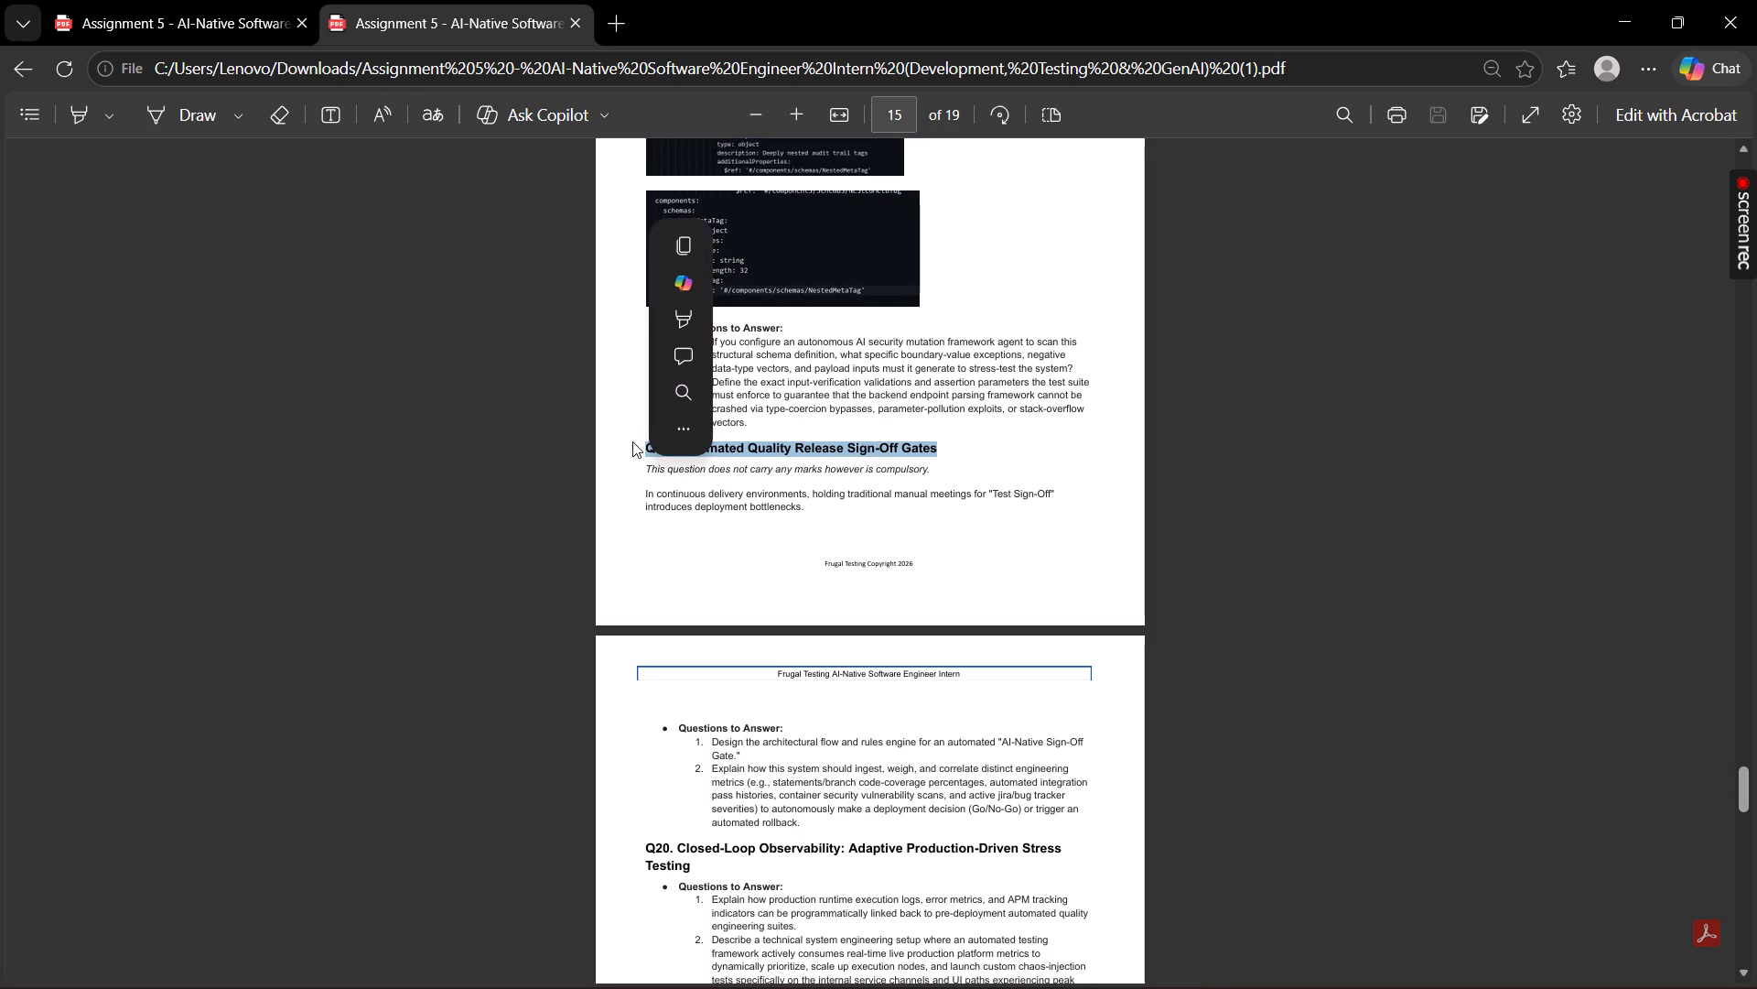
pyautogui.hotkey('ctrl', 'c')
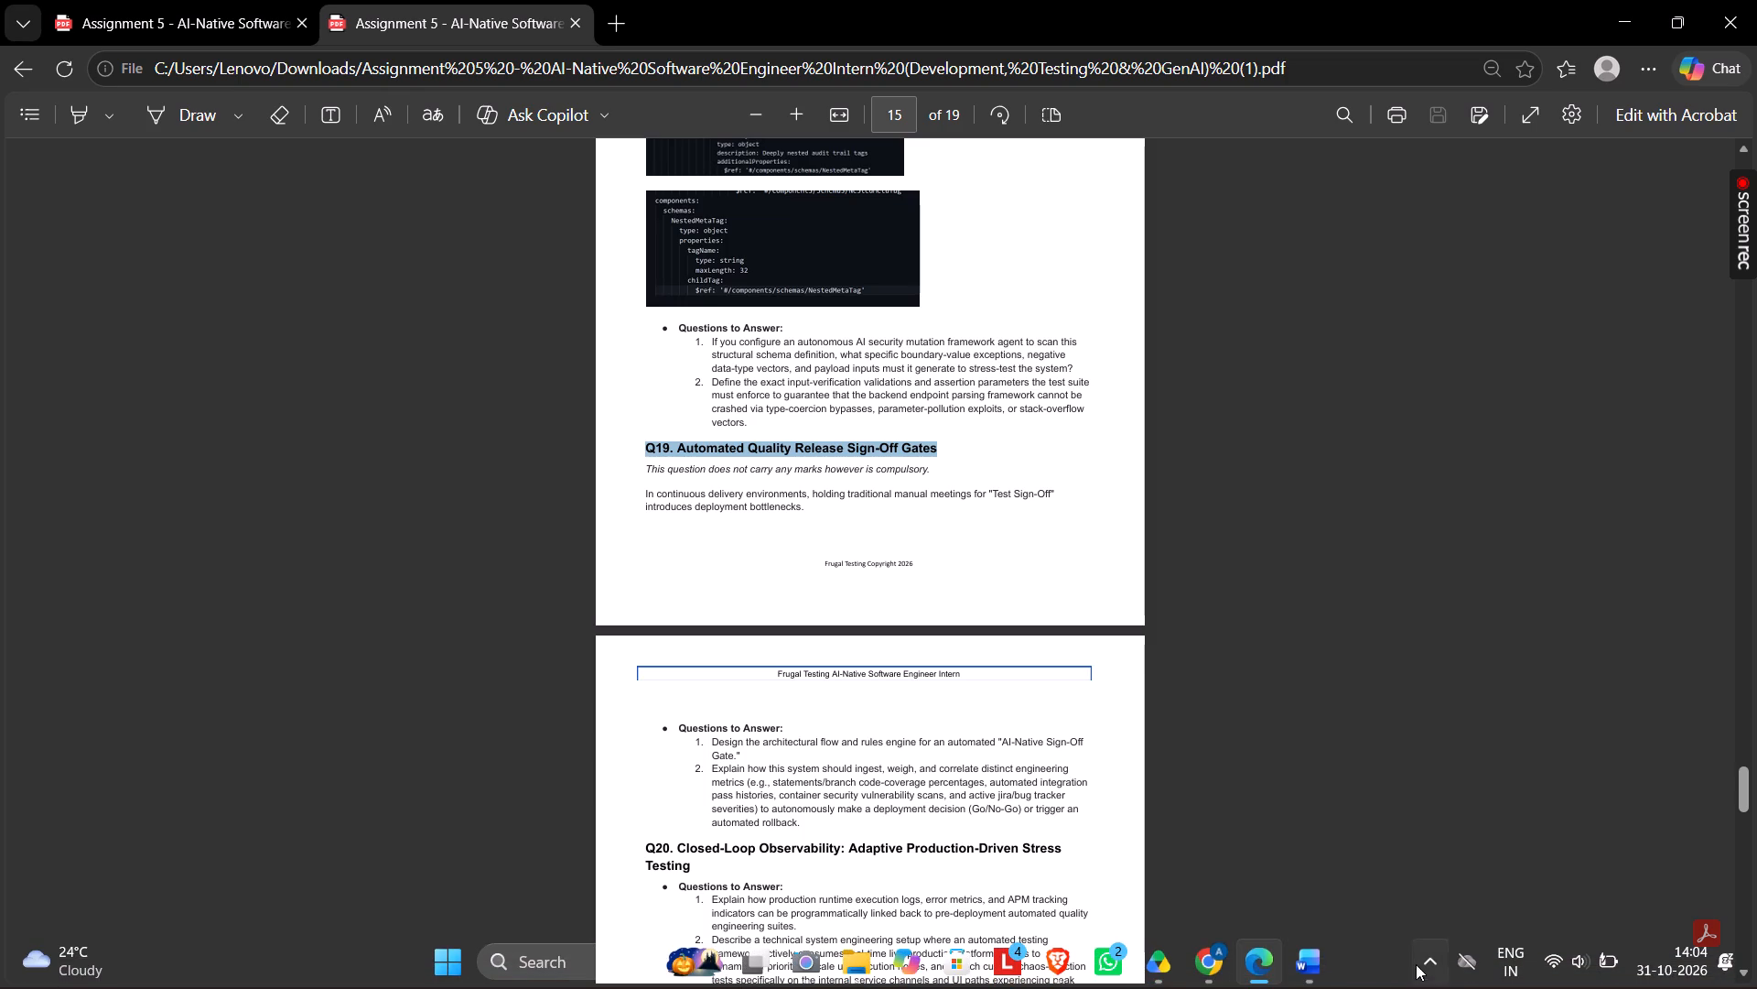
pyautogui.click(1326, 959)
pyautogui.hotkey('ctrl', 'v')
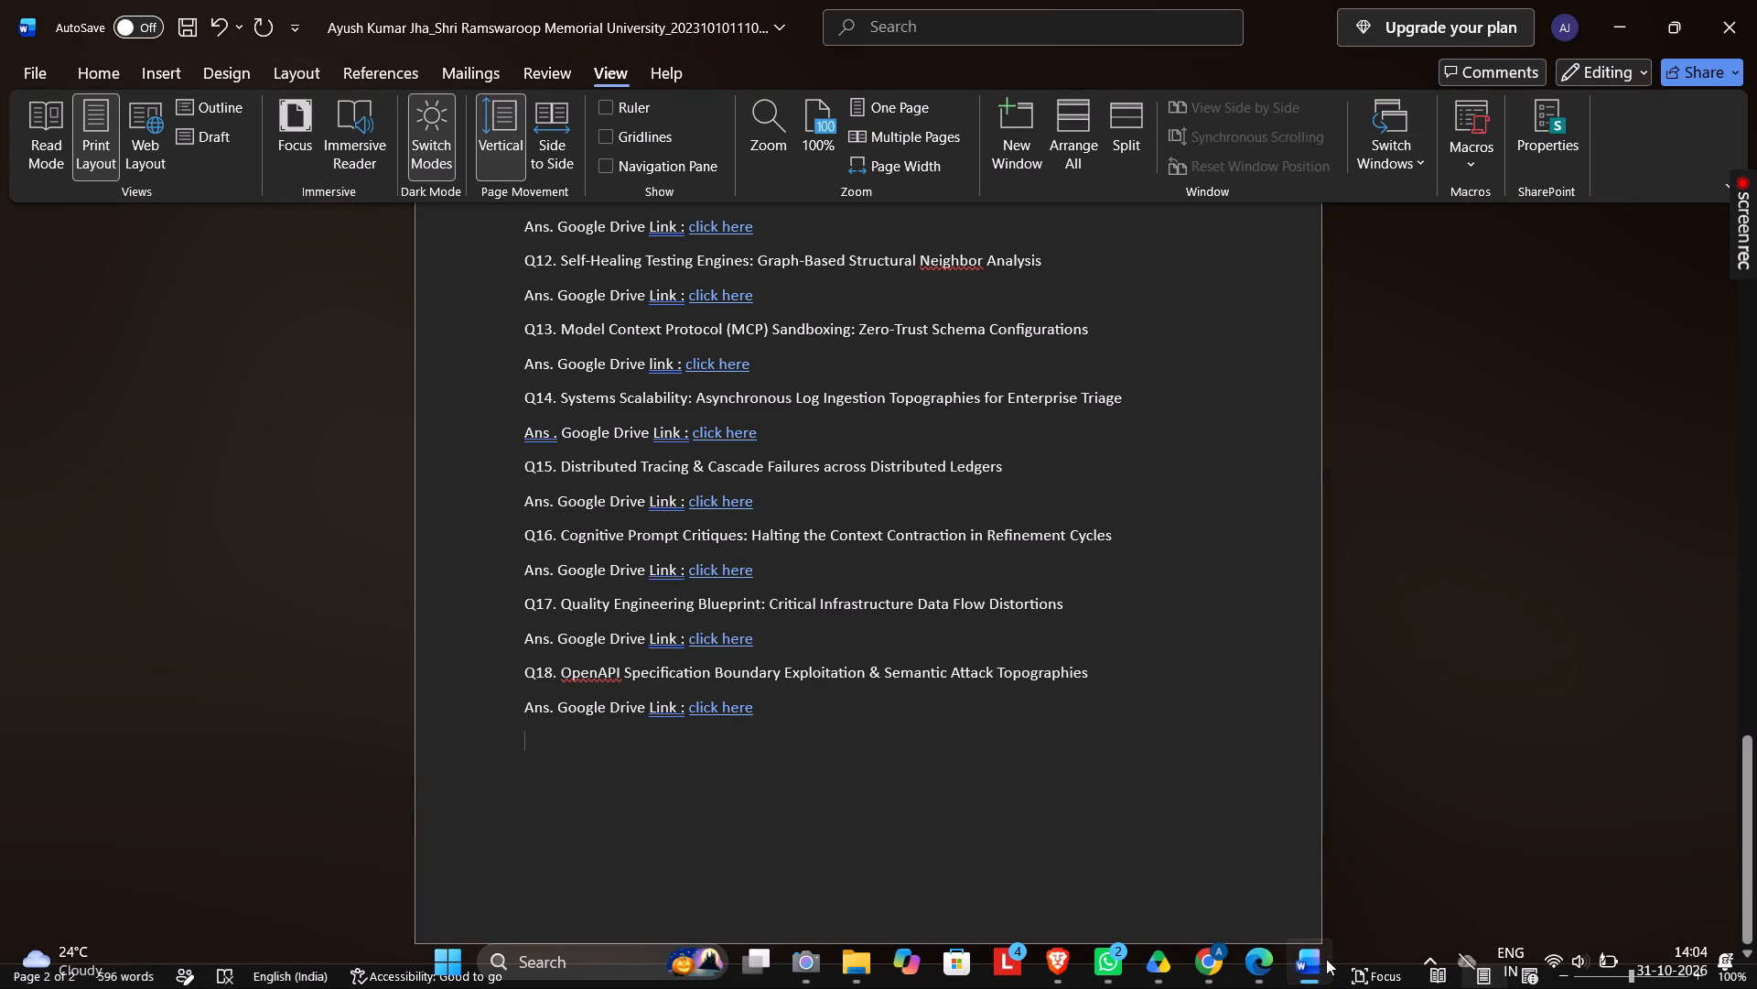
# Write the answer line "Ans. Google Drive link : click here" under the Q19 heading.
pyautogui.press('Return')
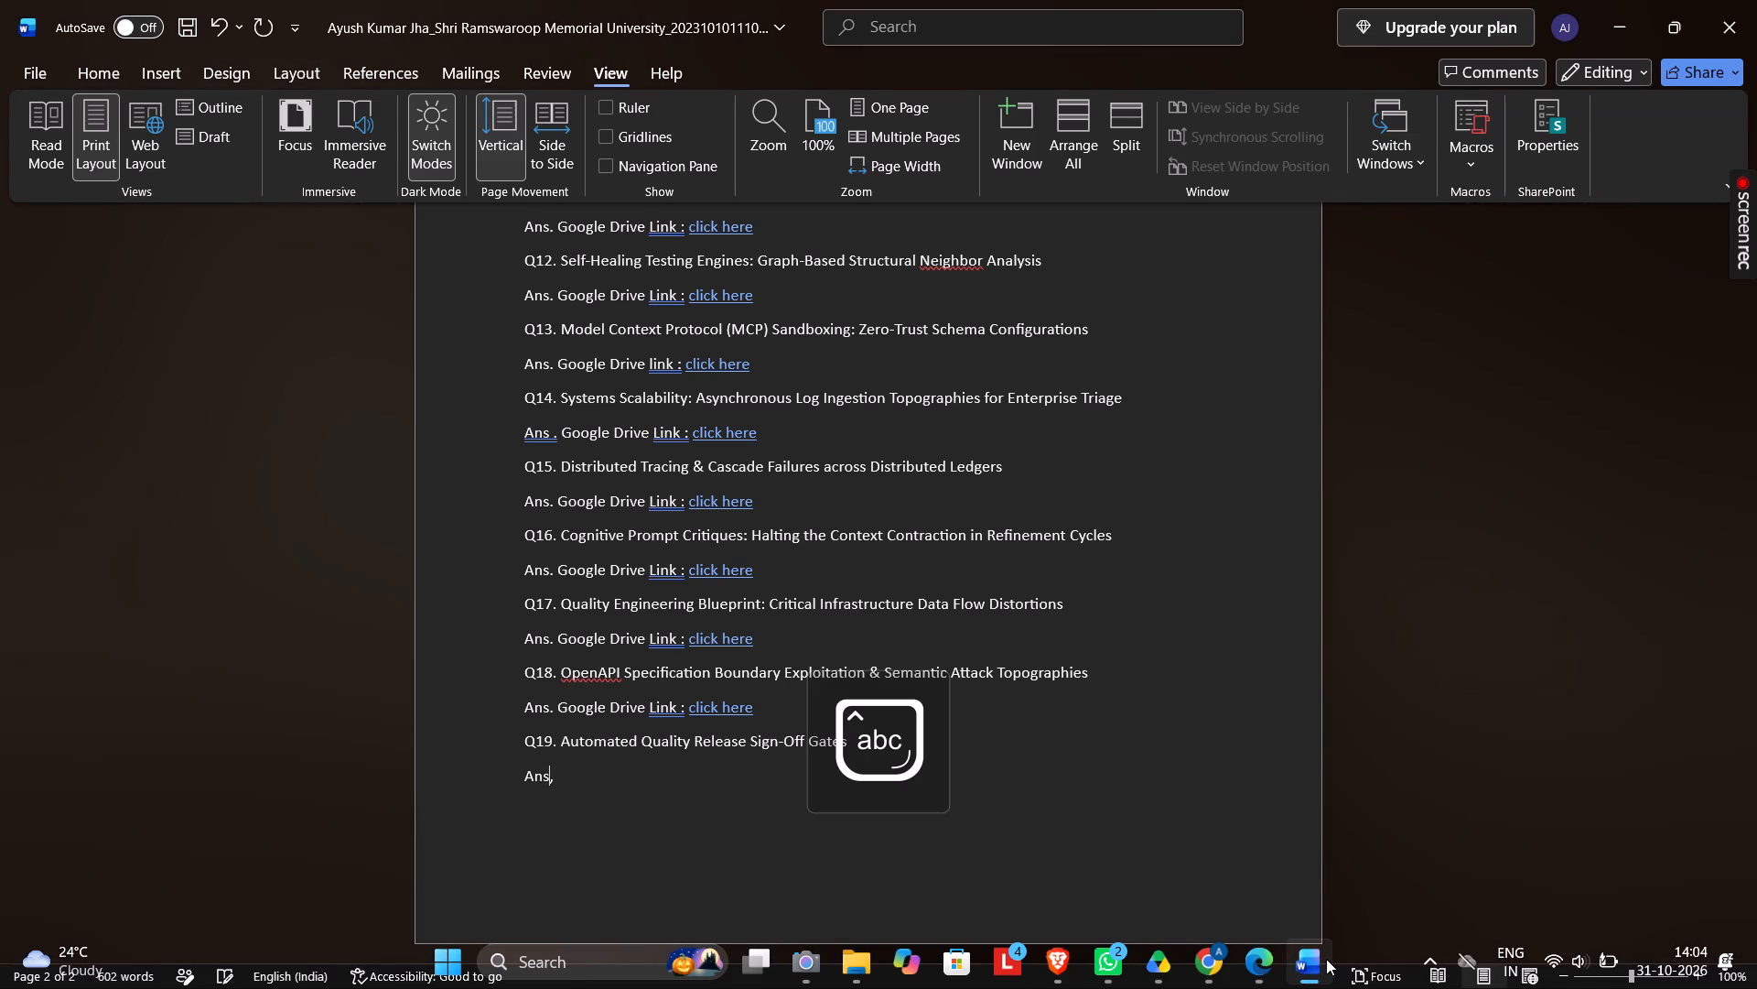
pyautogui.press('BackSpace')
pyautogui.write('.')
pyautogui.press('space')
pyautogui.press('BackSpace')
pyautogui.press('e')
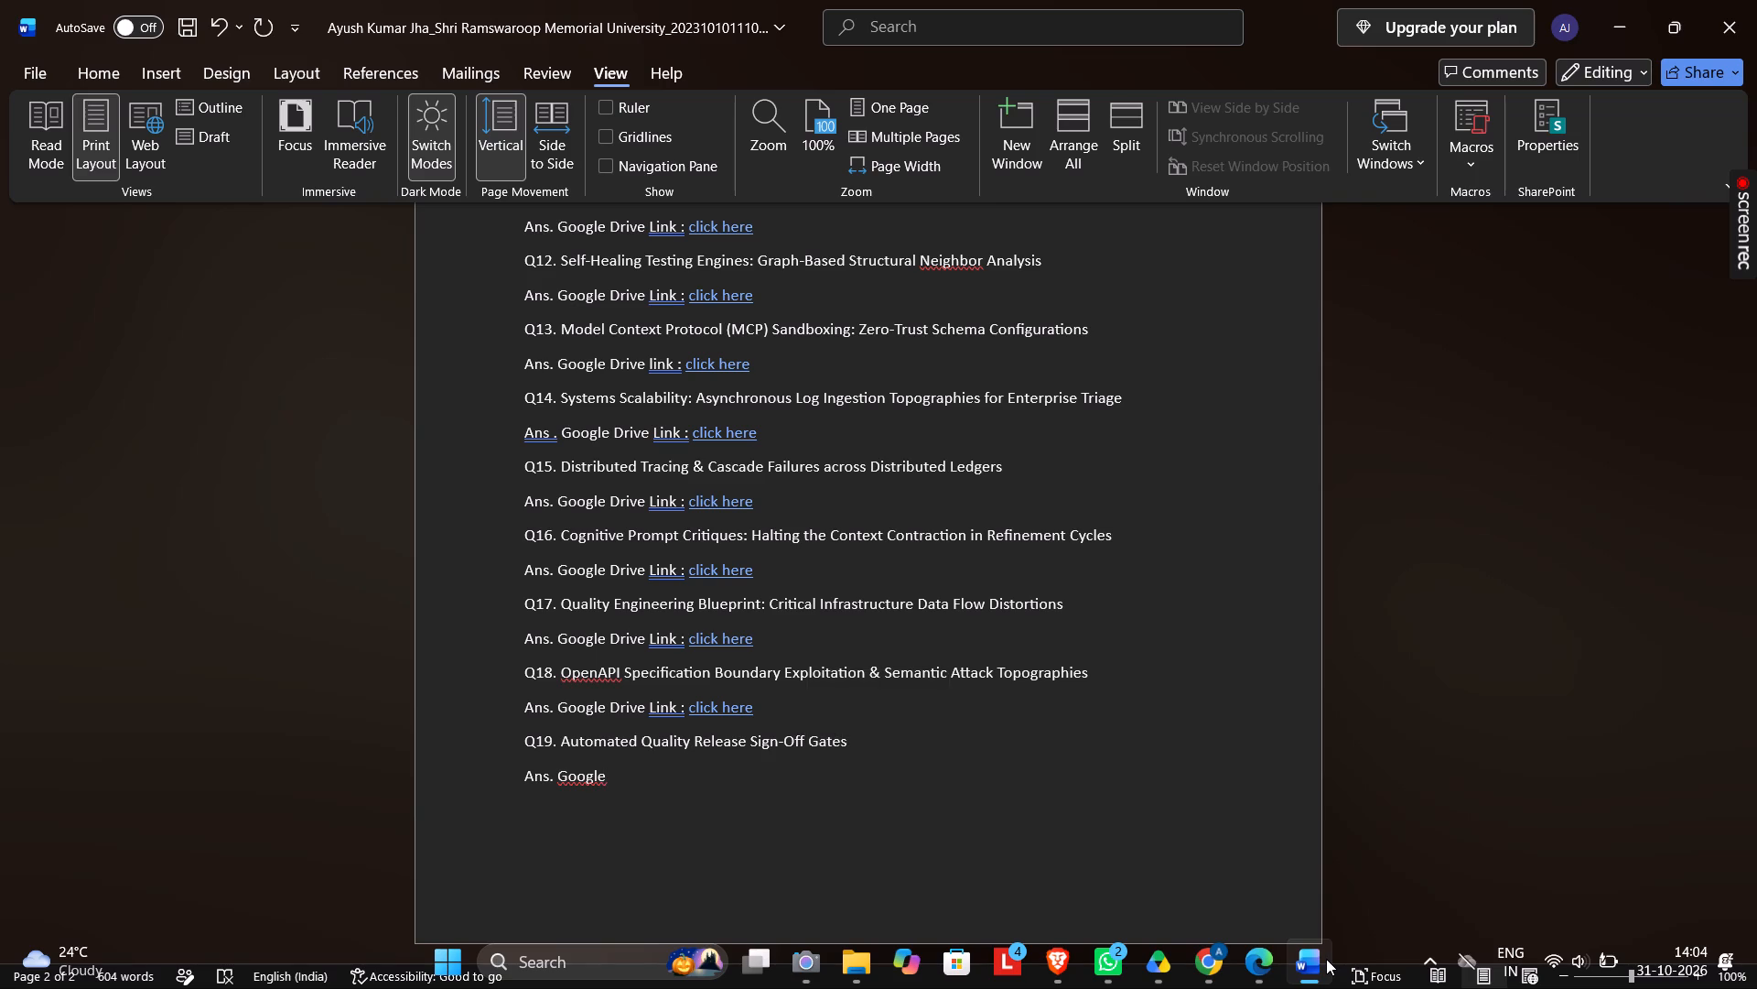
pyautogui.press('space')
pyautogui.press('BackSpace')
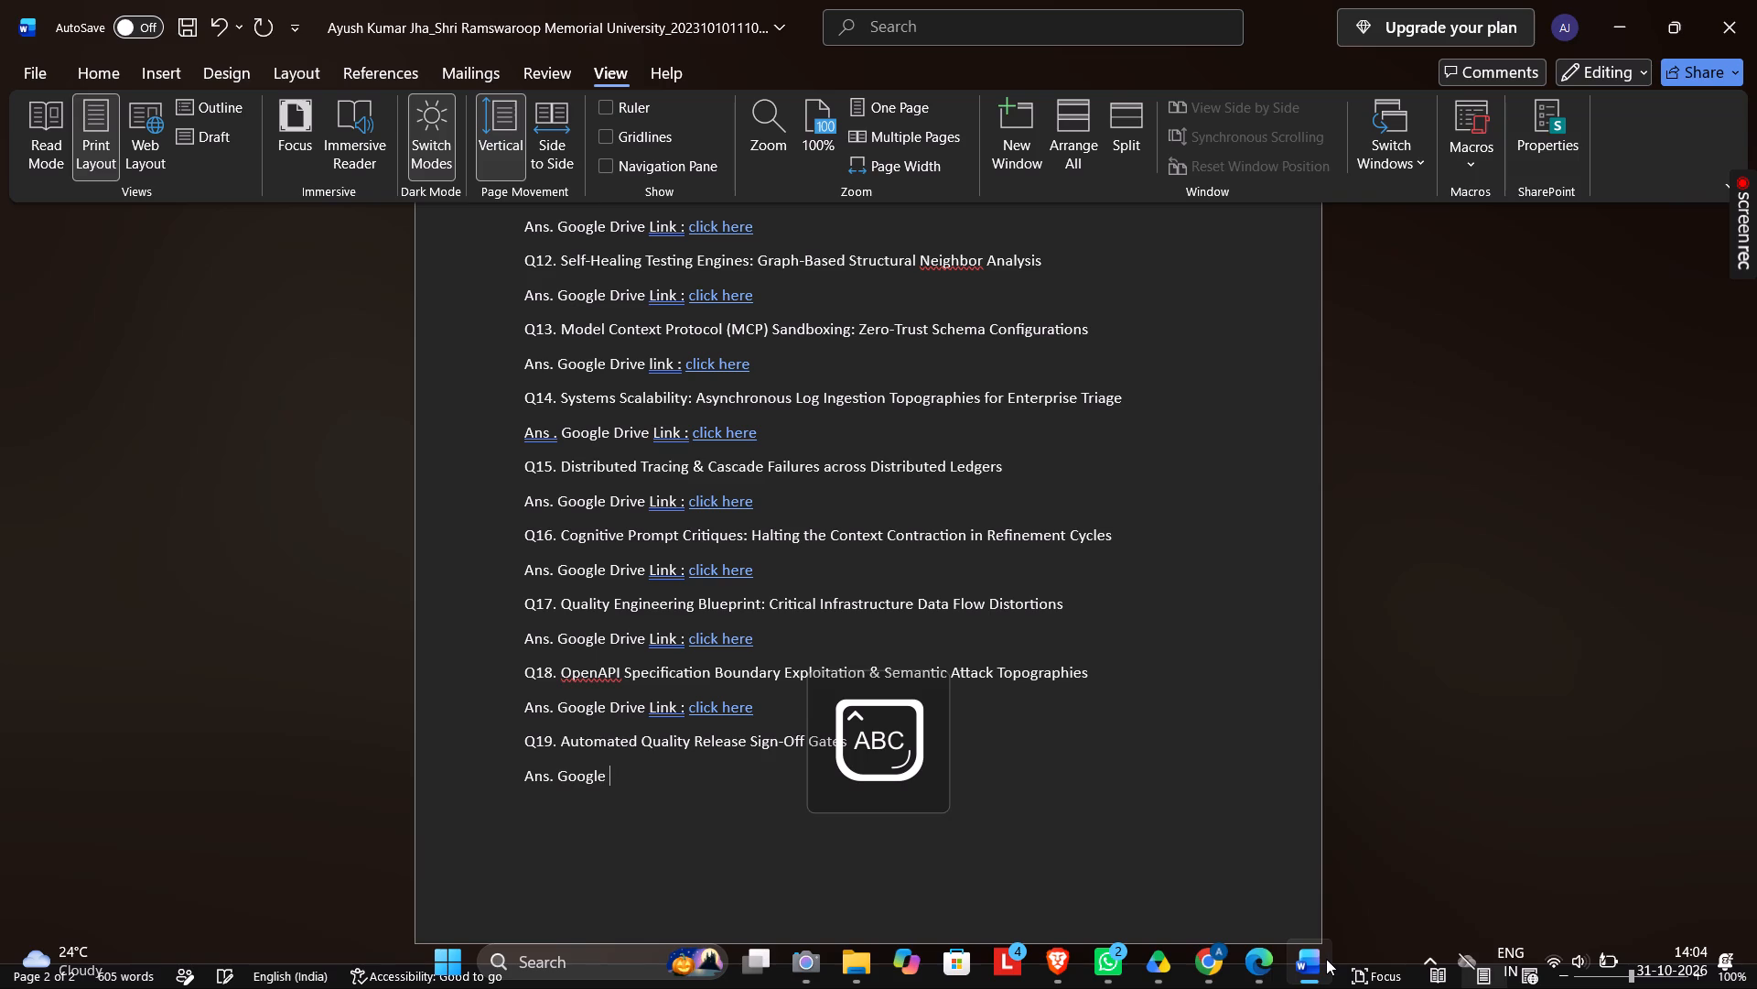
pyautogui.press('BackSpace')
pyautogui.press('BackSpace')
pyautogui.press('l')
pyautogui.hotkey('ctrl', 'BackSpace')
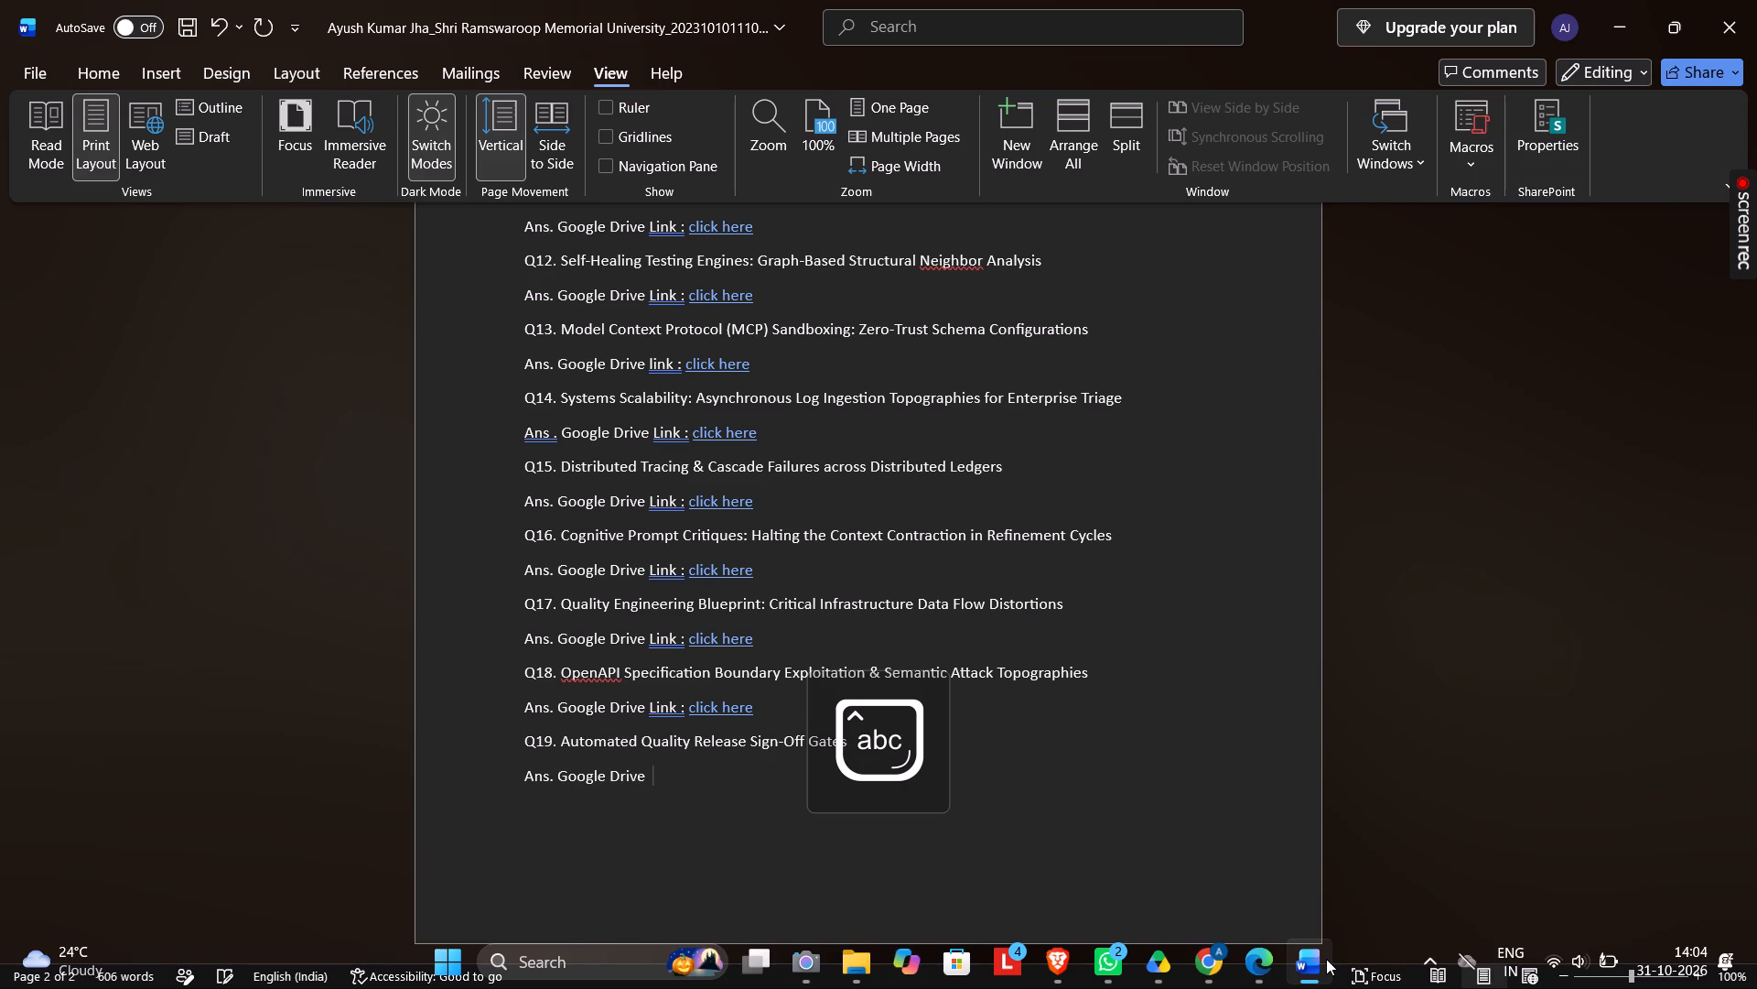
pyautogui.press('space')
pyautogui.write('link')
pyautogui.press('space')
pyautogui.write(': click here')
pyautogui.press('space')
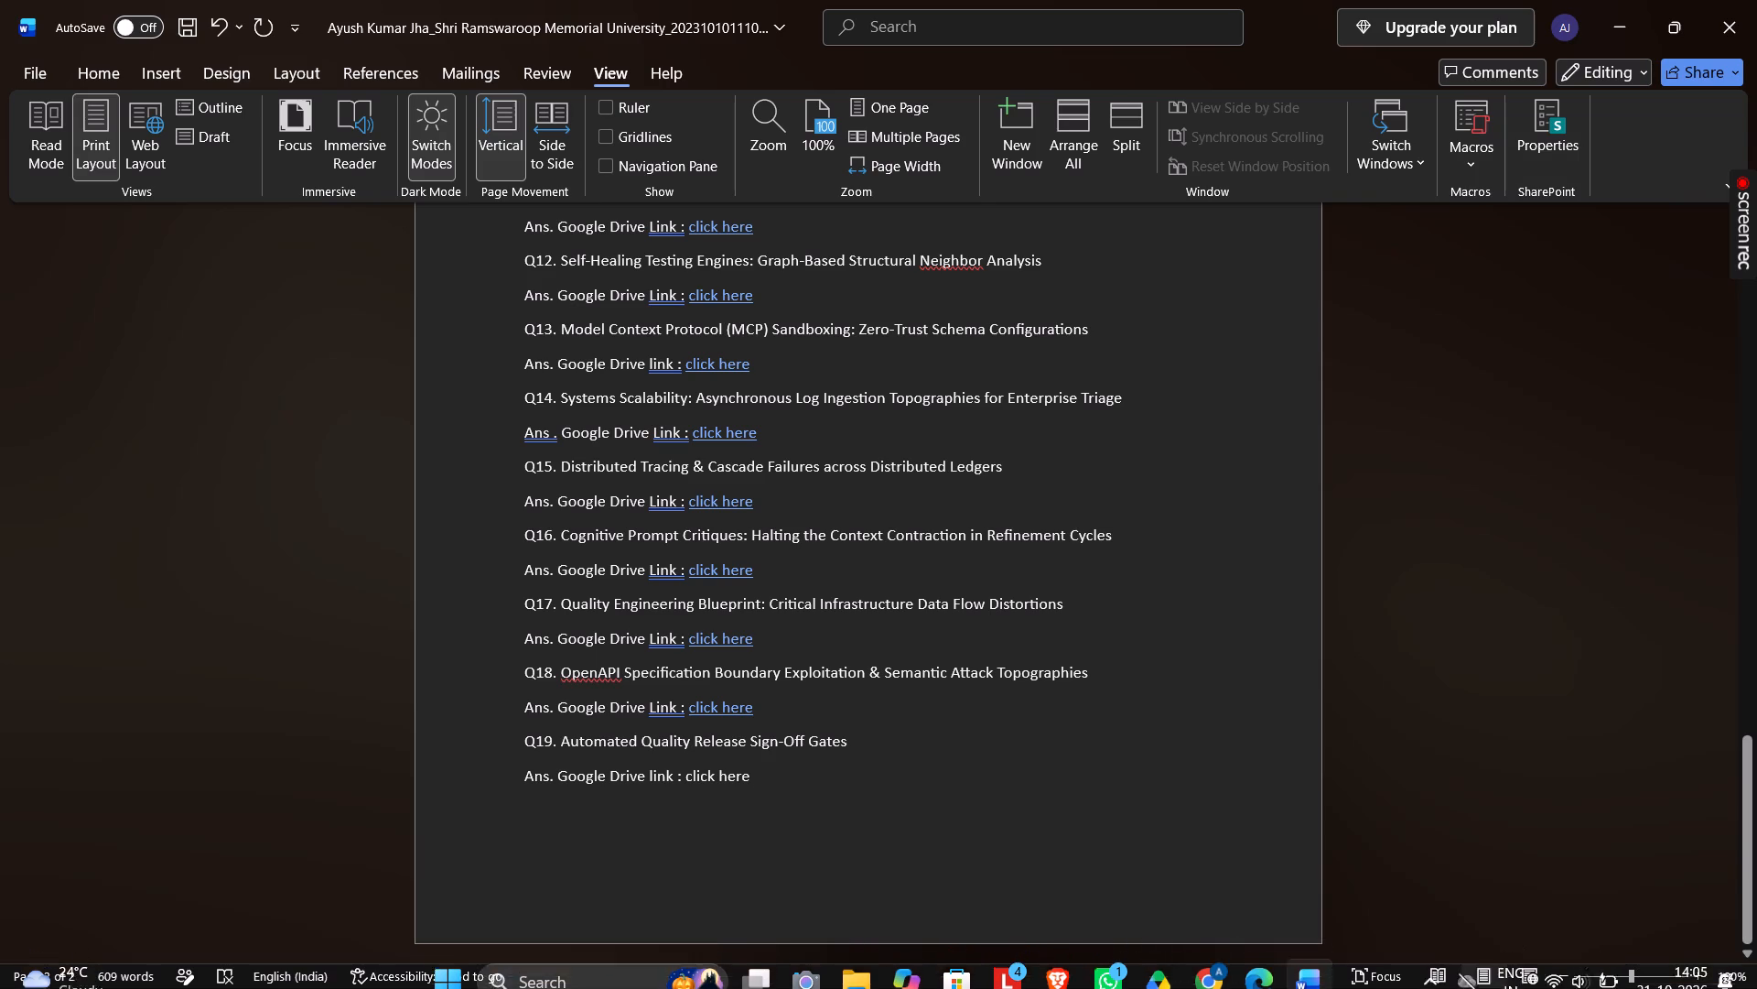
# Hyperlink "click here" in the Q19 answer line to the frugal19 folder, using its link copied from My Drive.
pyautogui.moveTo(685, 772); pyautogui.dragTo(731, 773)
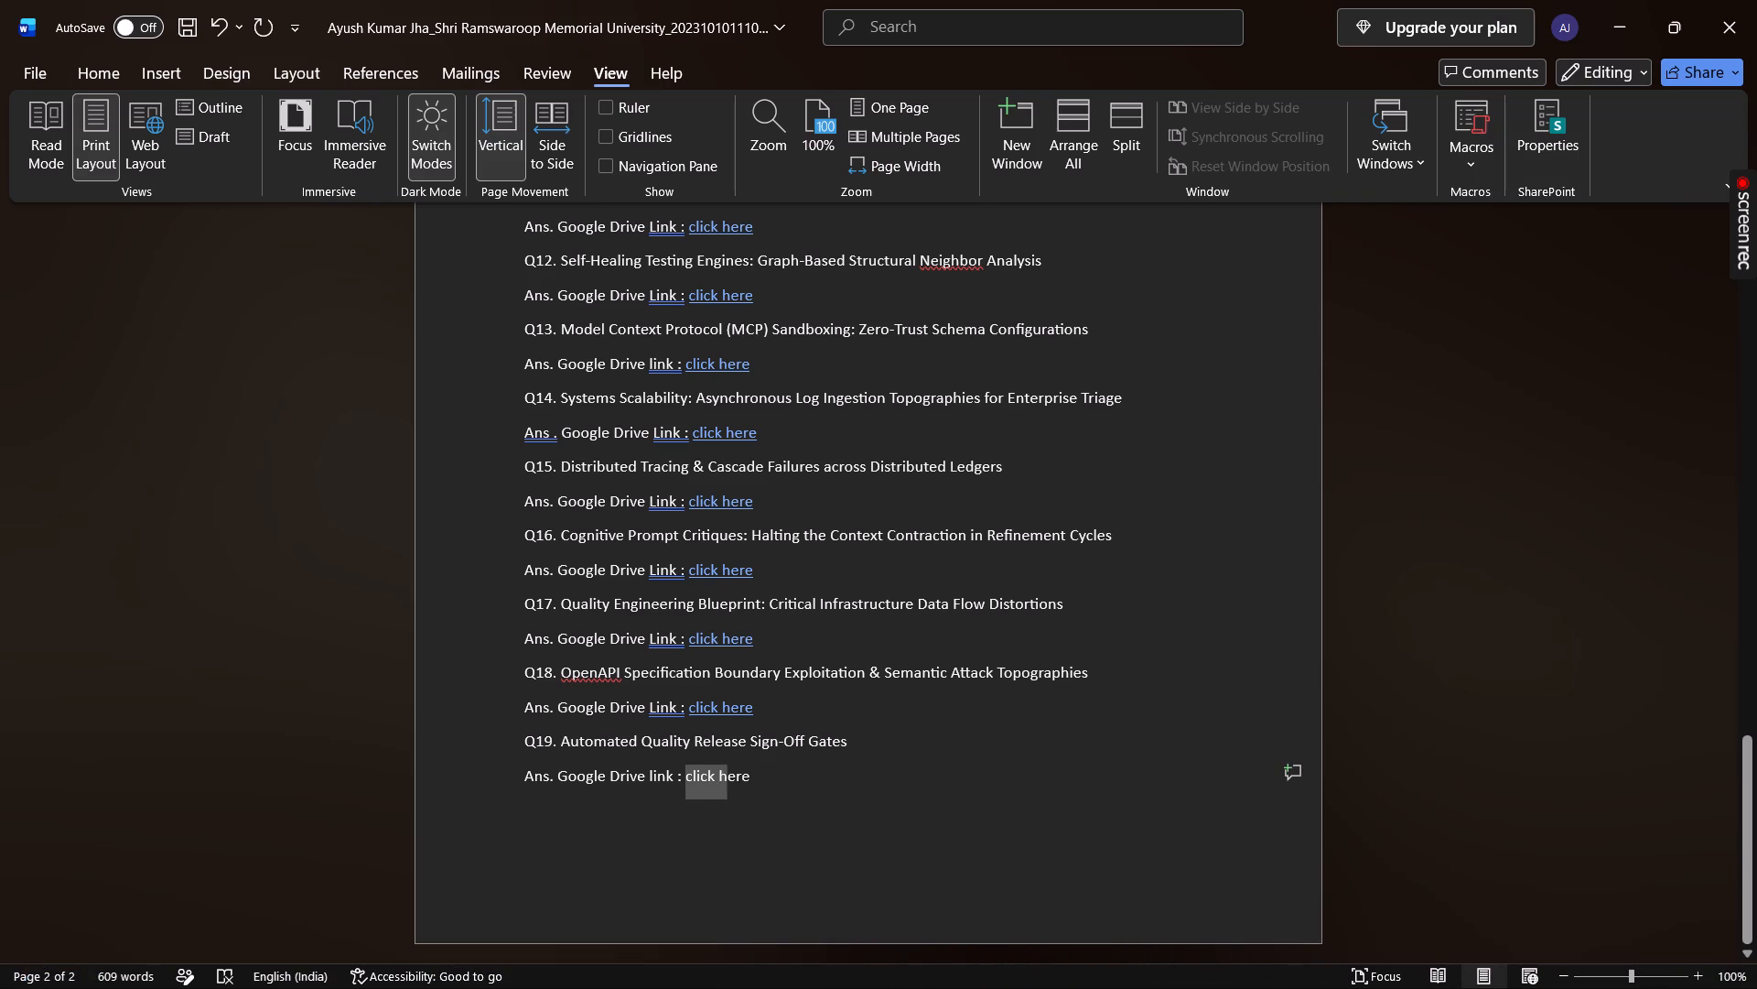
pyautogui.moveTo(731, 773); pyautogui.dragTo(737, 772)
pyautogui.rightClick(737, 772)
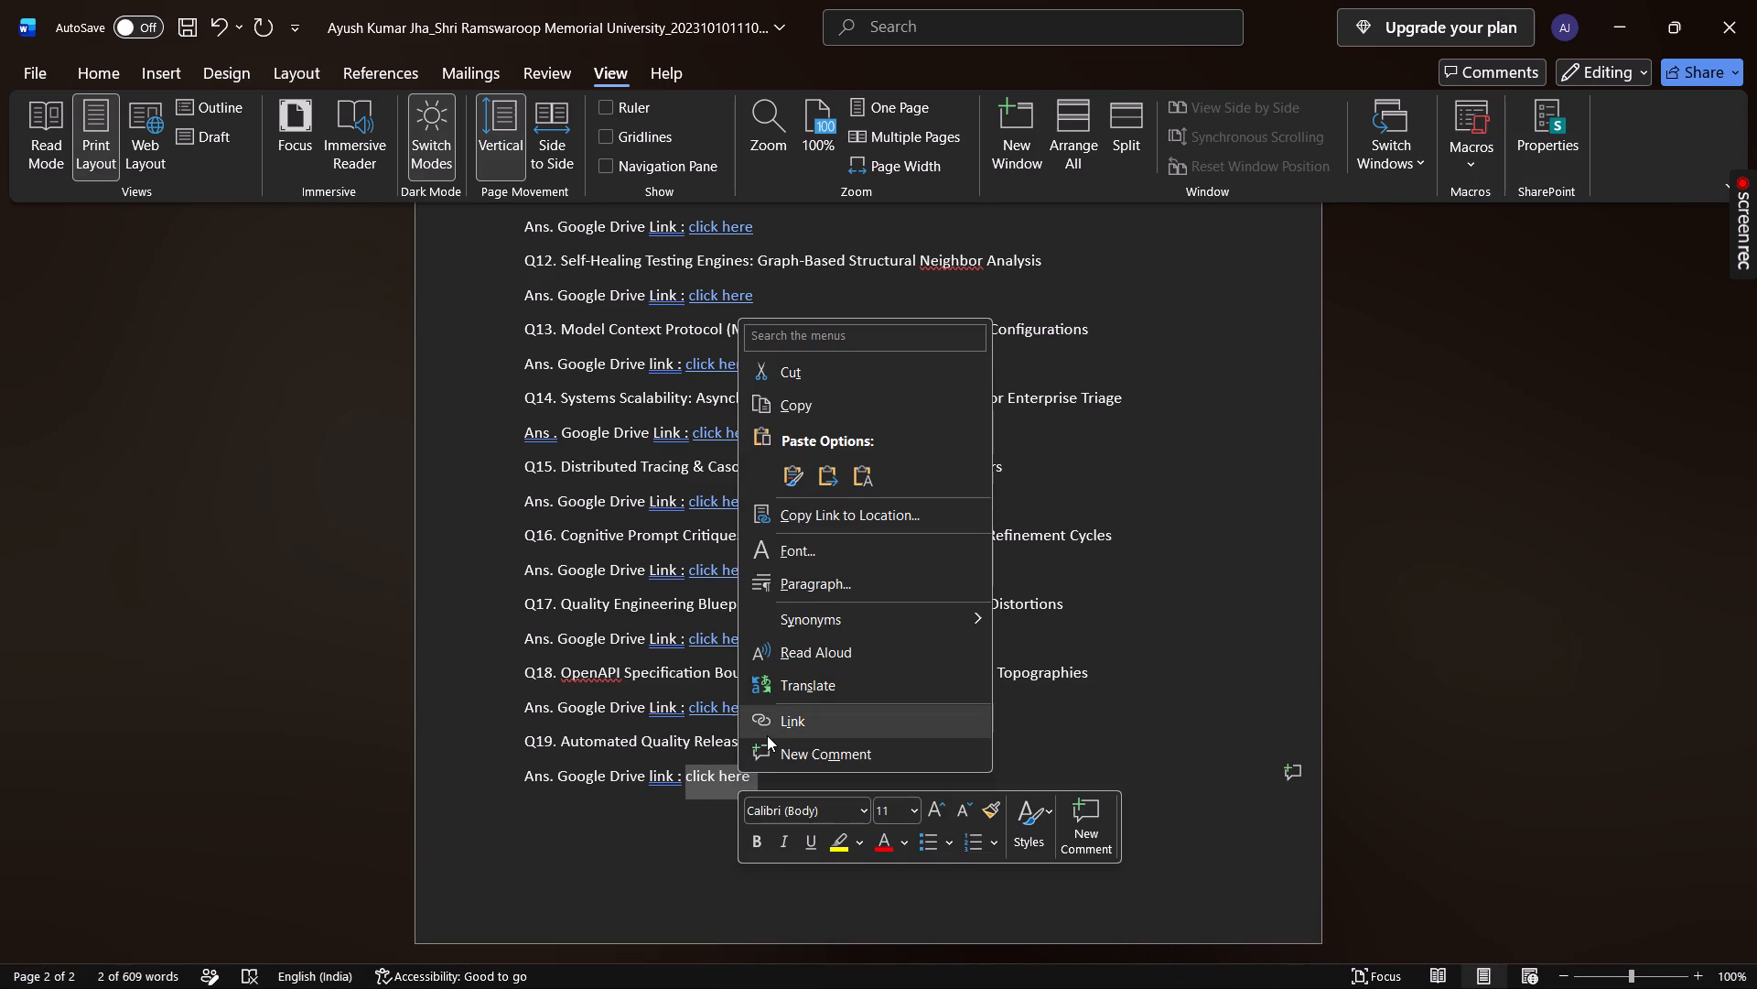
pyautogui.click(767, 734)
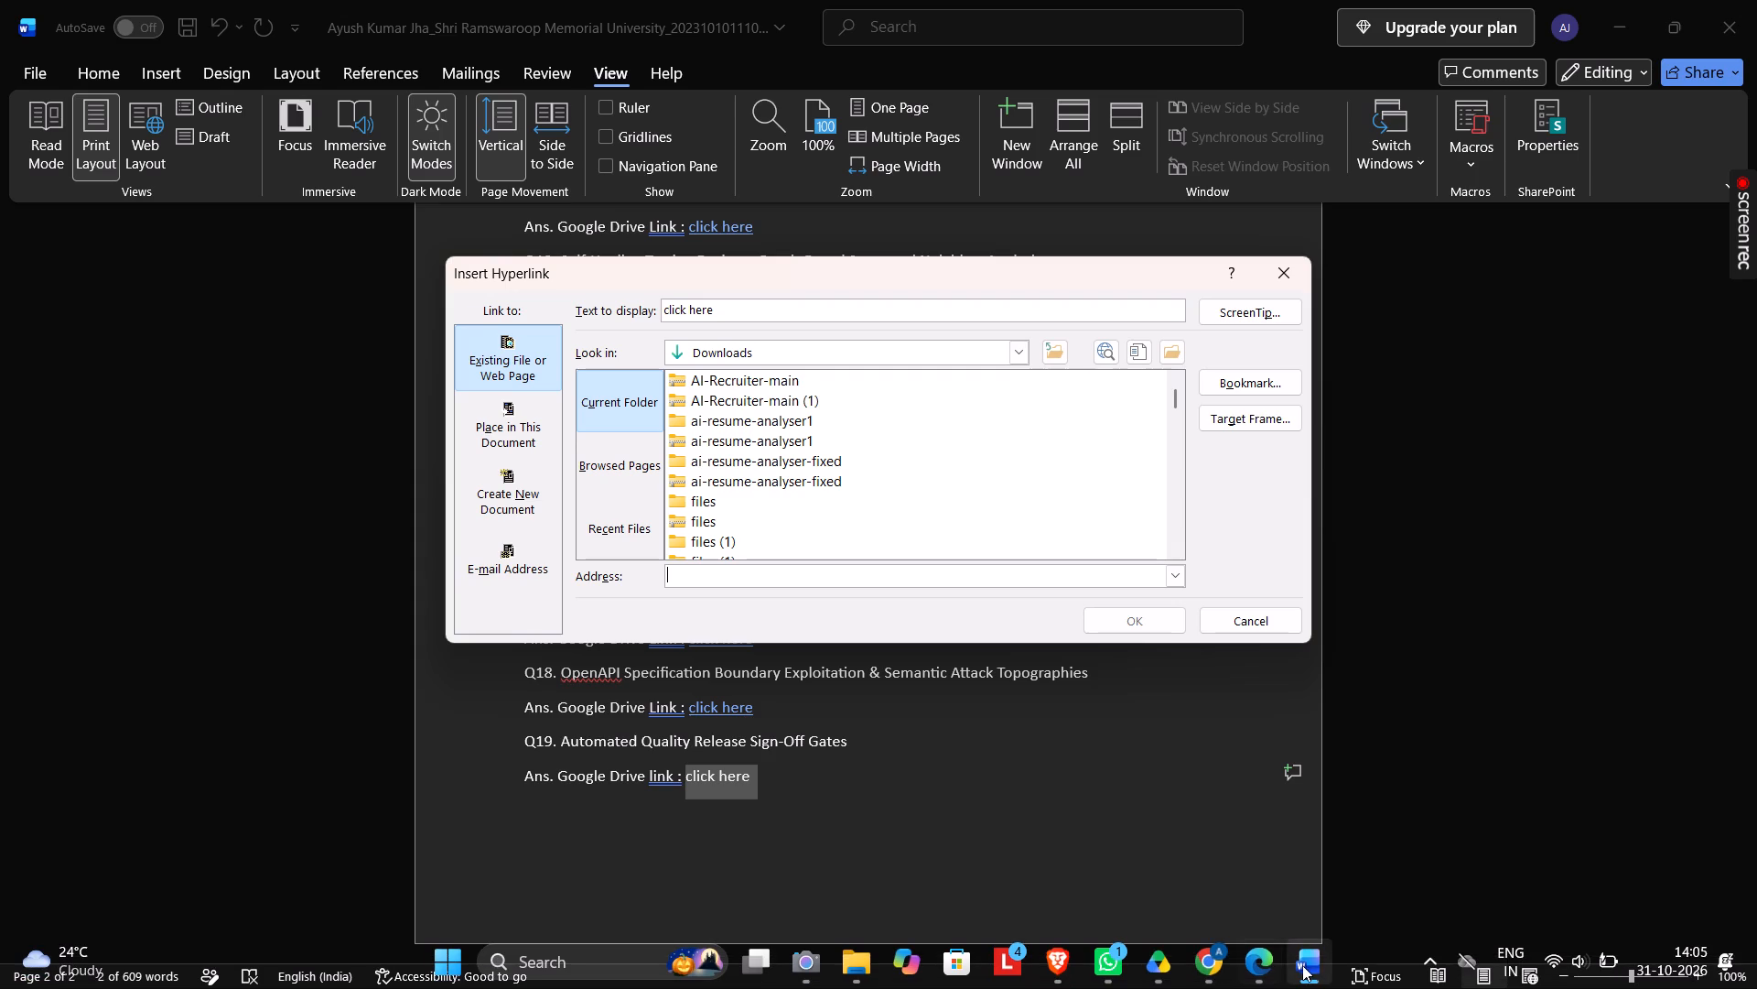
pyautogui.click(1220, 856)
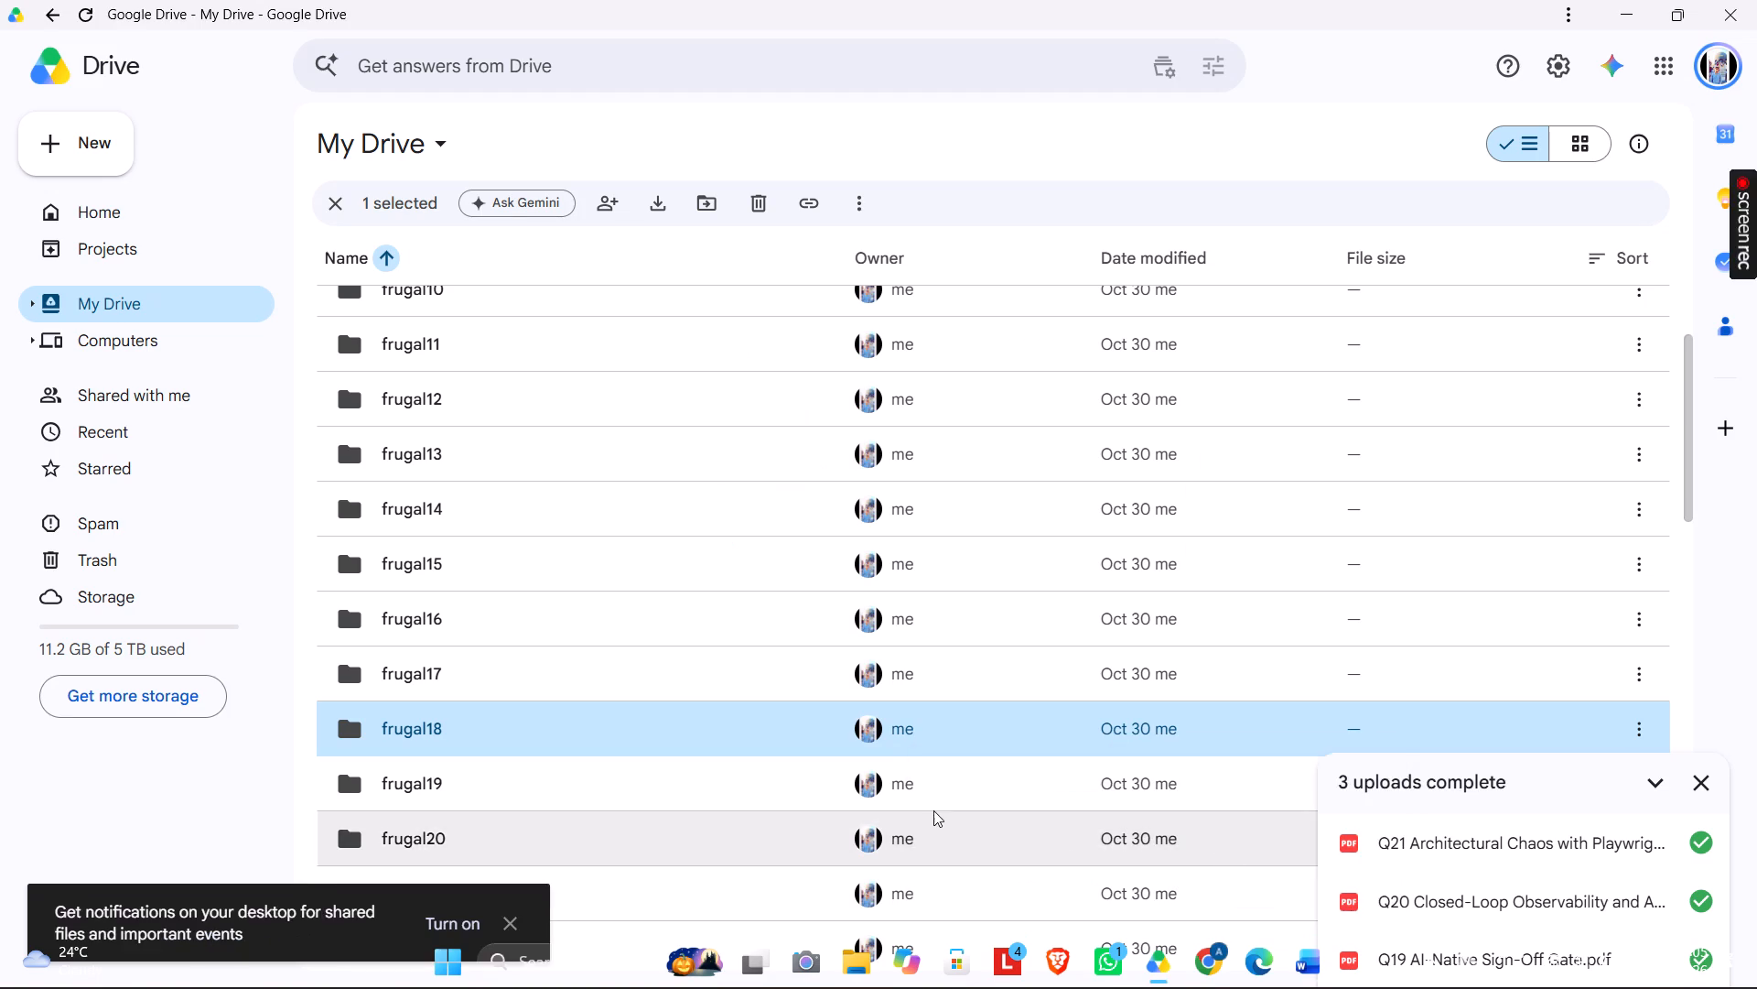
pyautogui.click(823, 767)
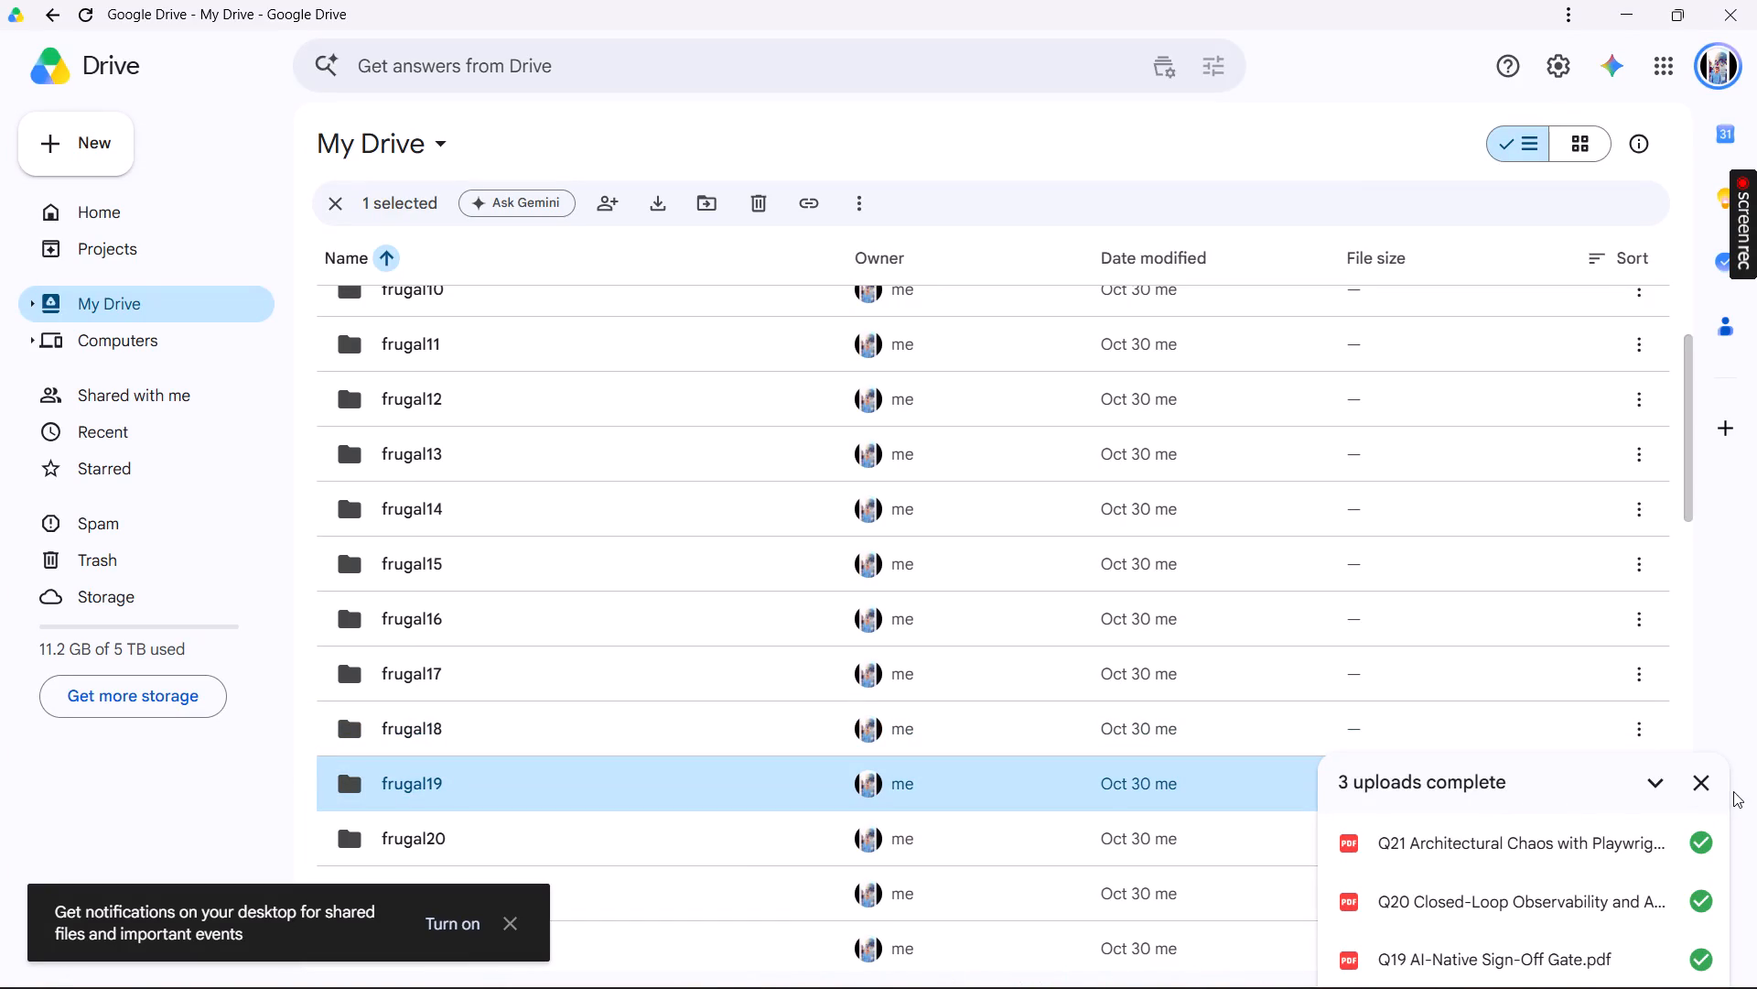
pyautogui.click(1716, 785)
pyautogui.click(1642, 775)
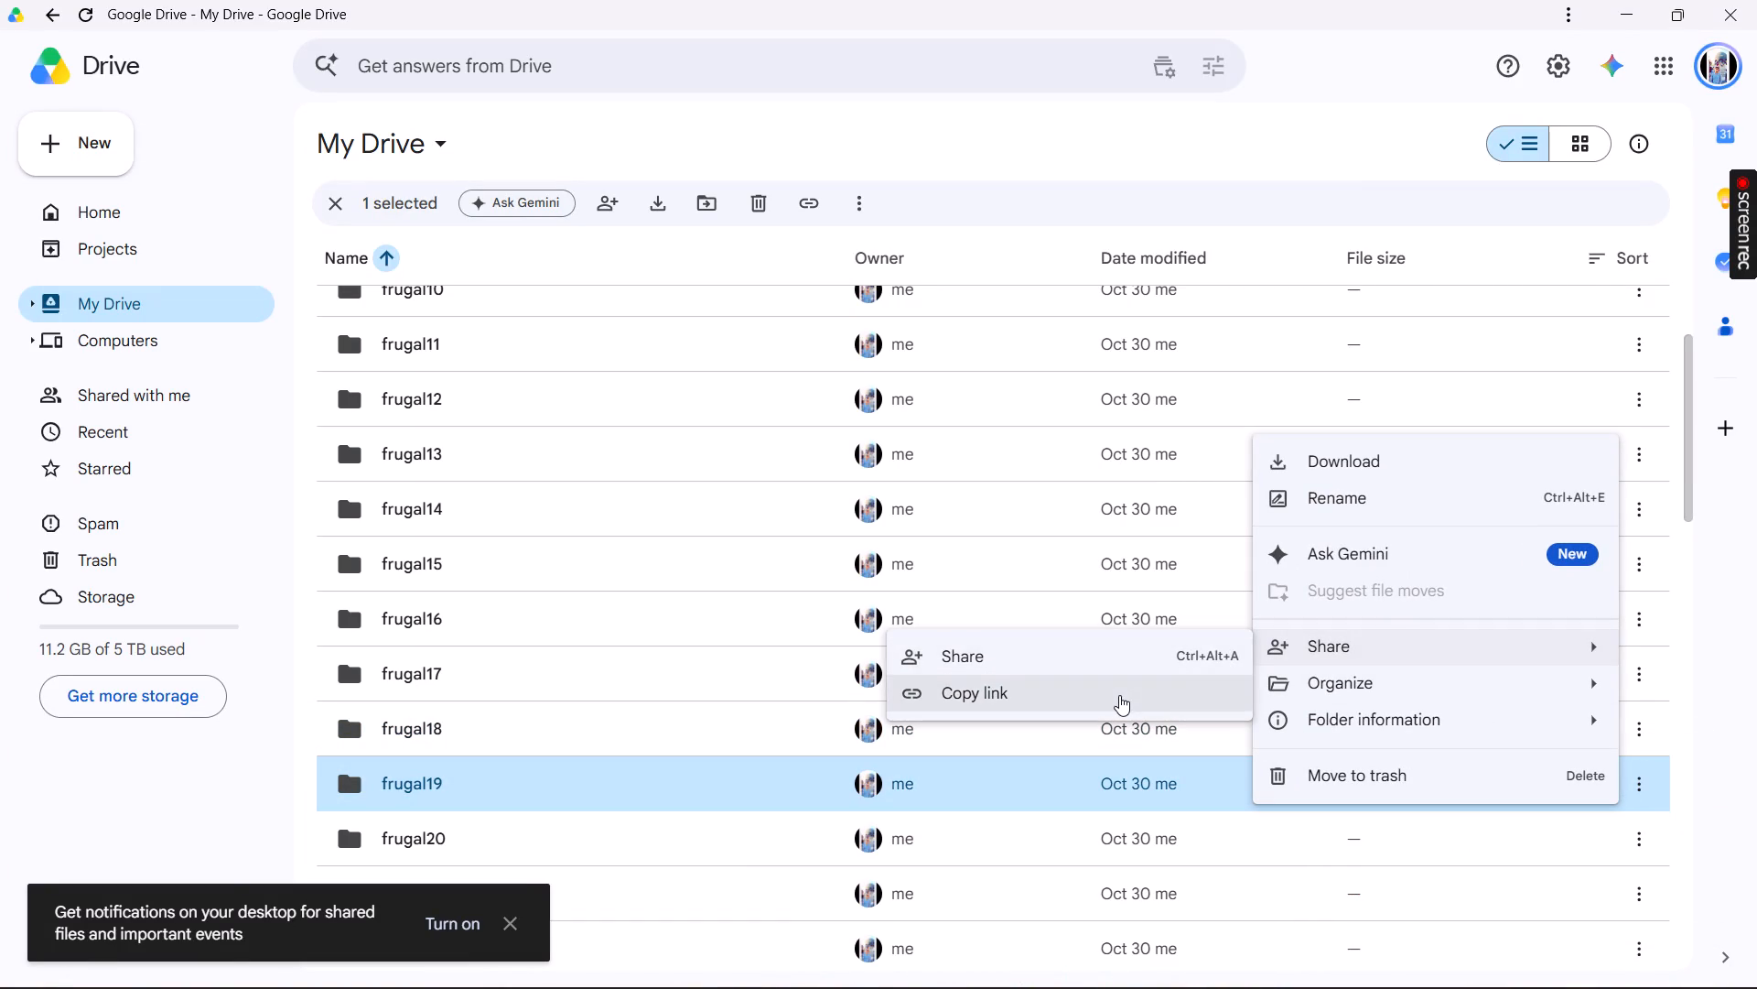
pyautogui.click(1119, 695)
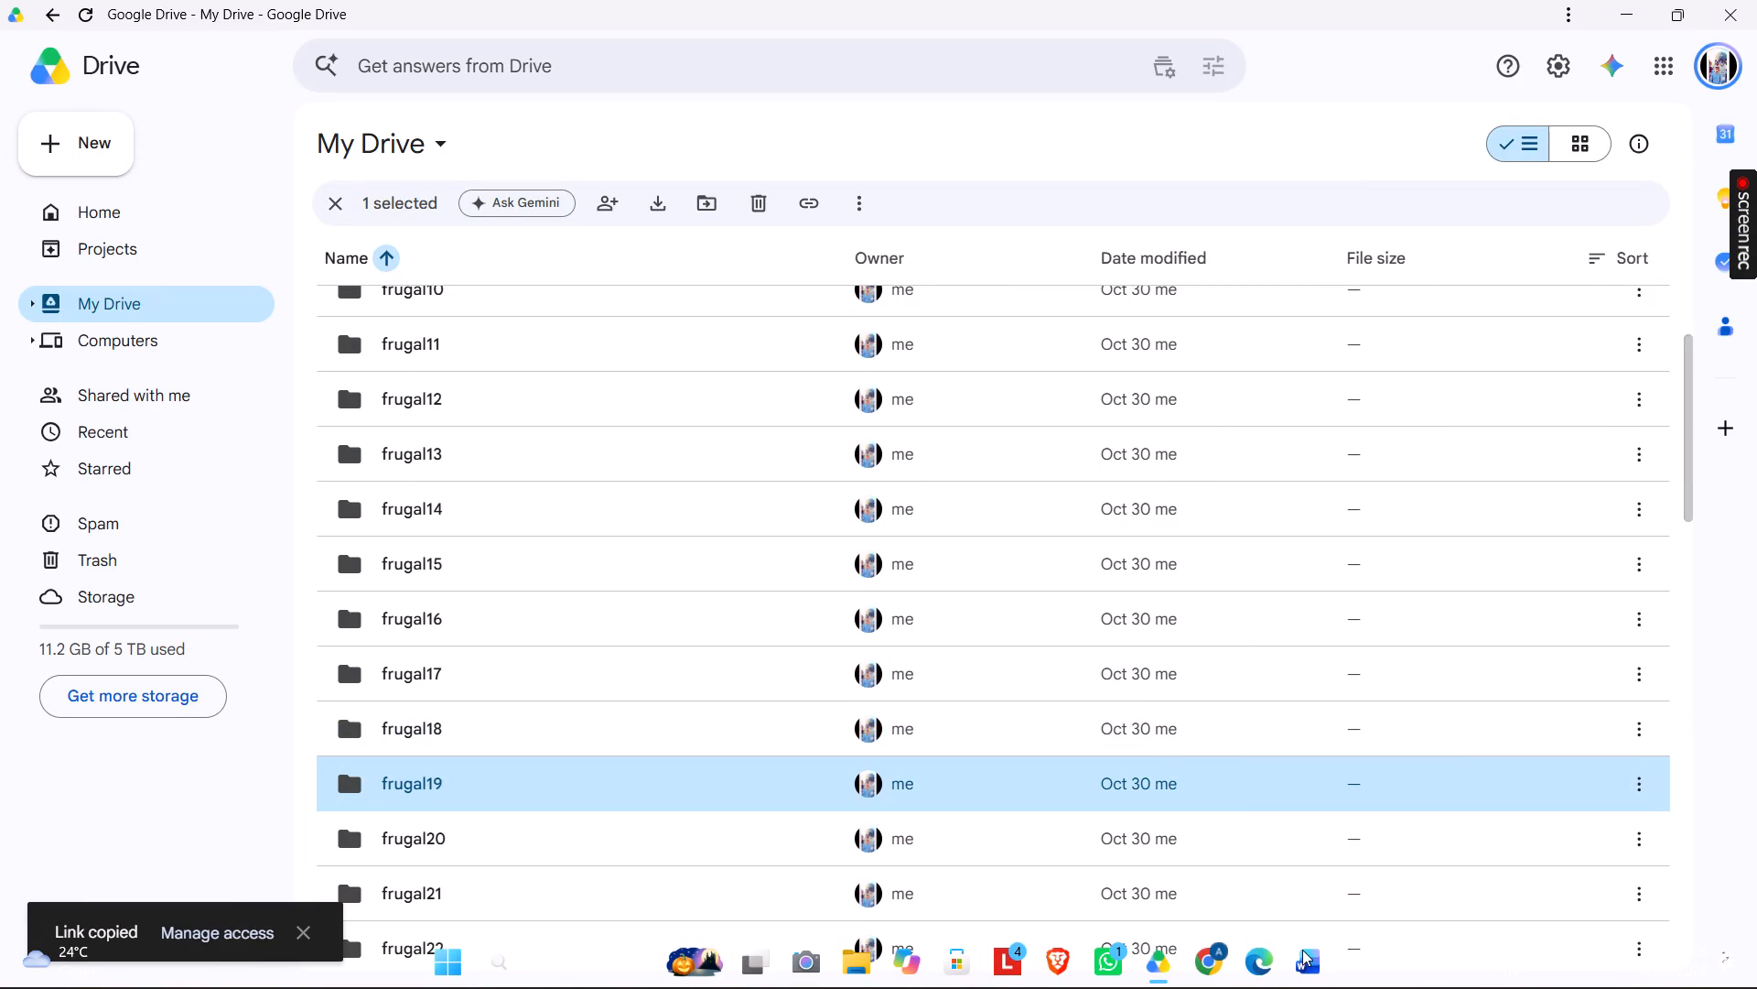
pyautogui.click(1302, 951)
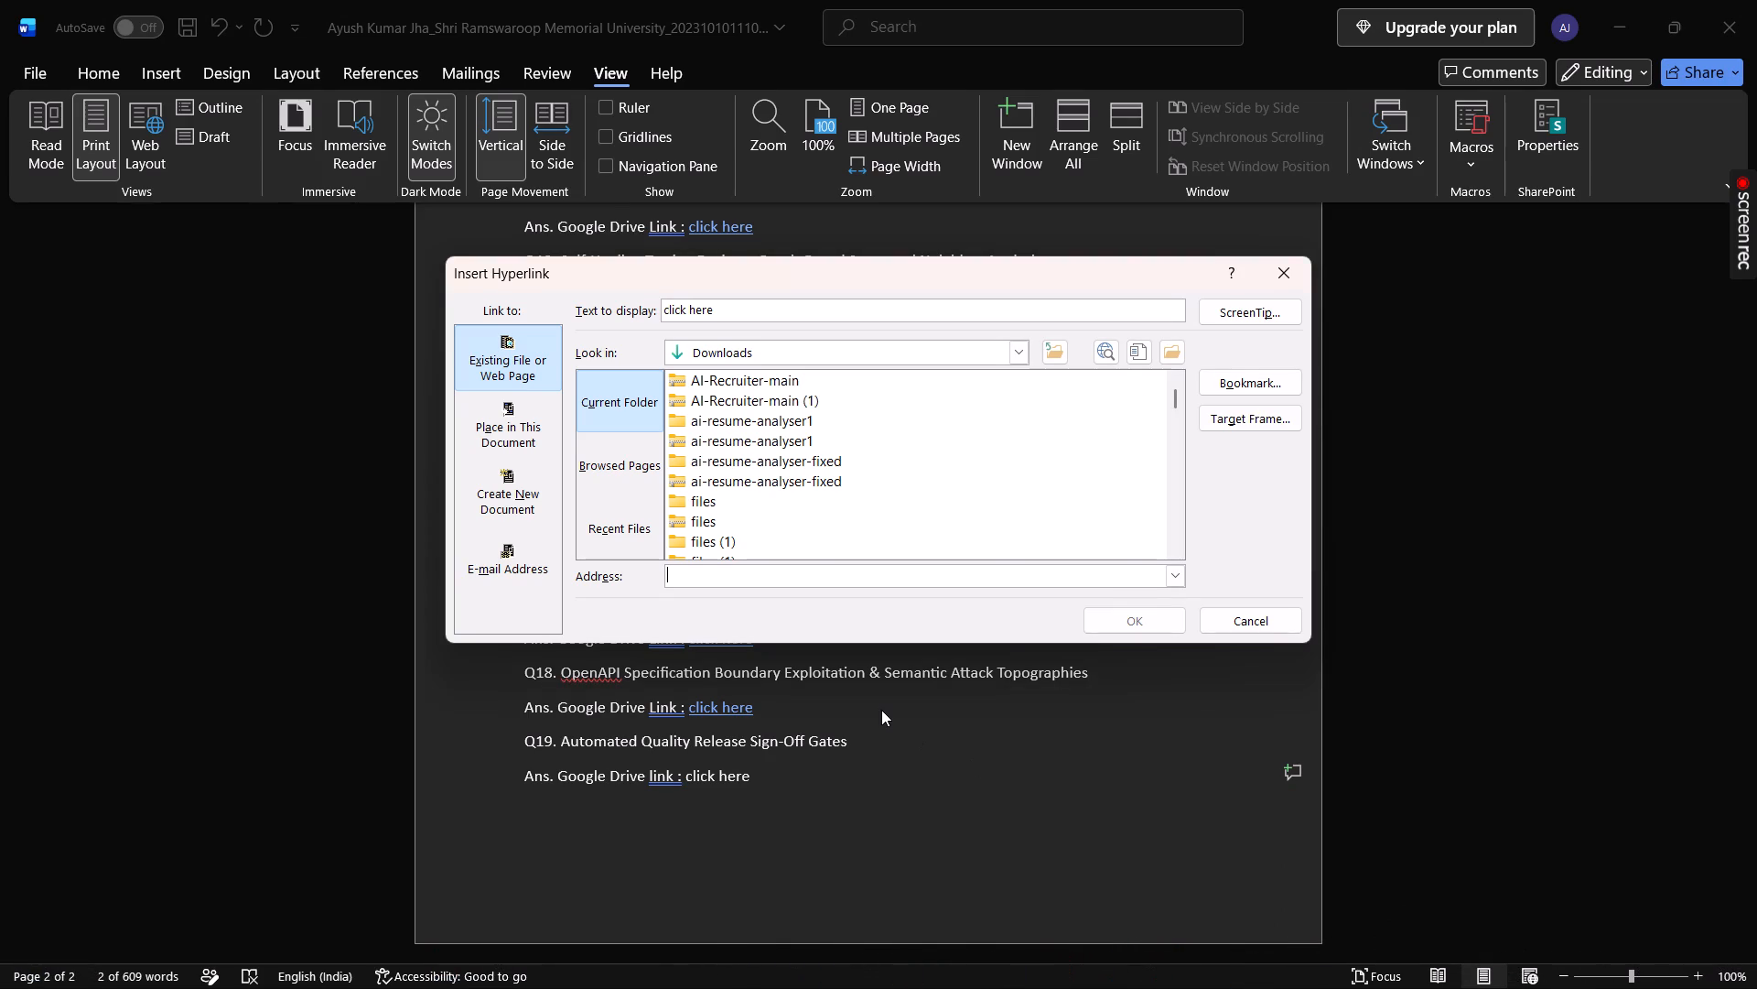
pyautogui.hotkey('ctrl', 'v')
pyautogui.press('Return')
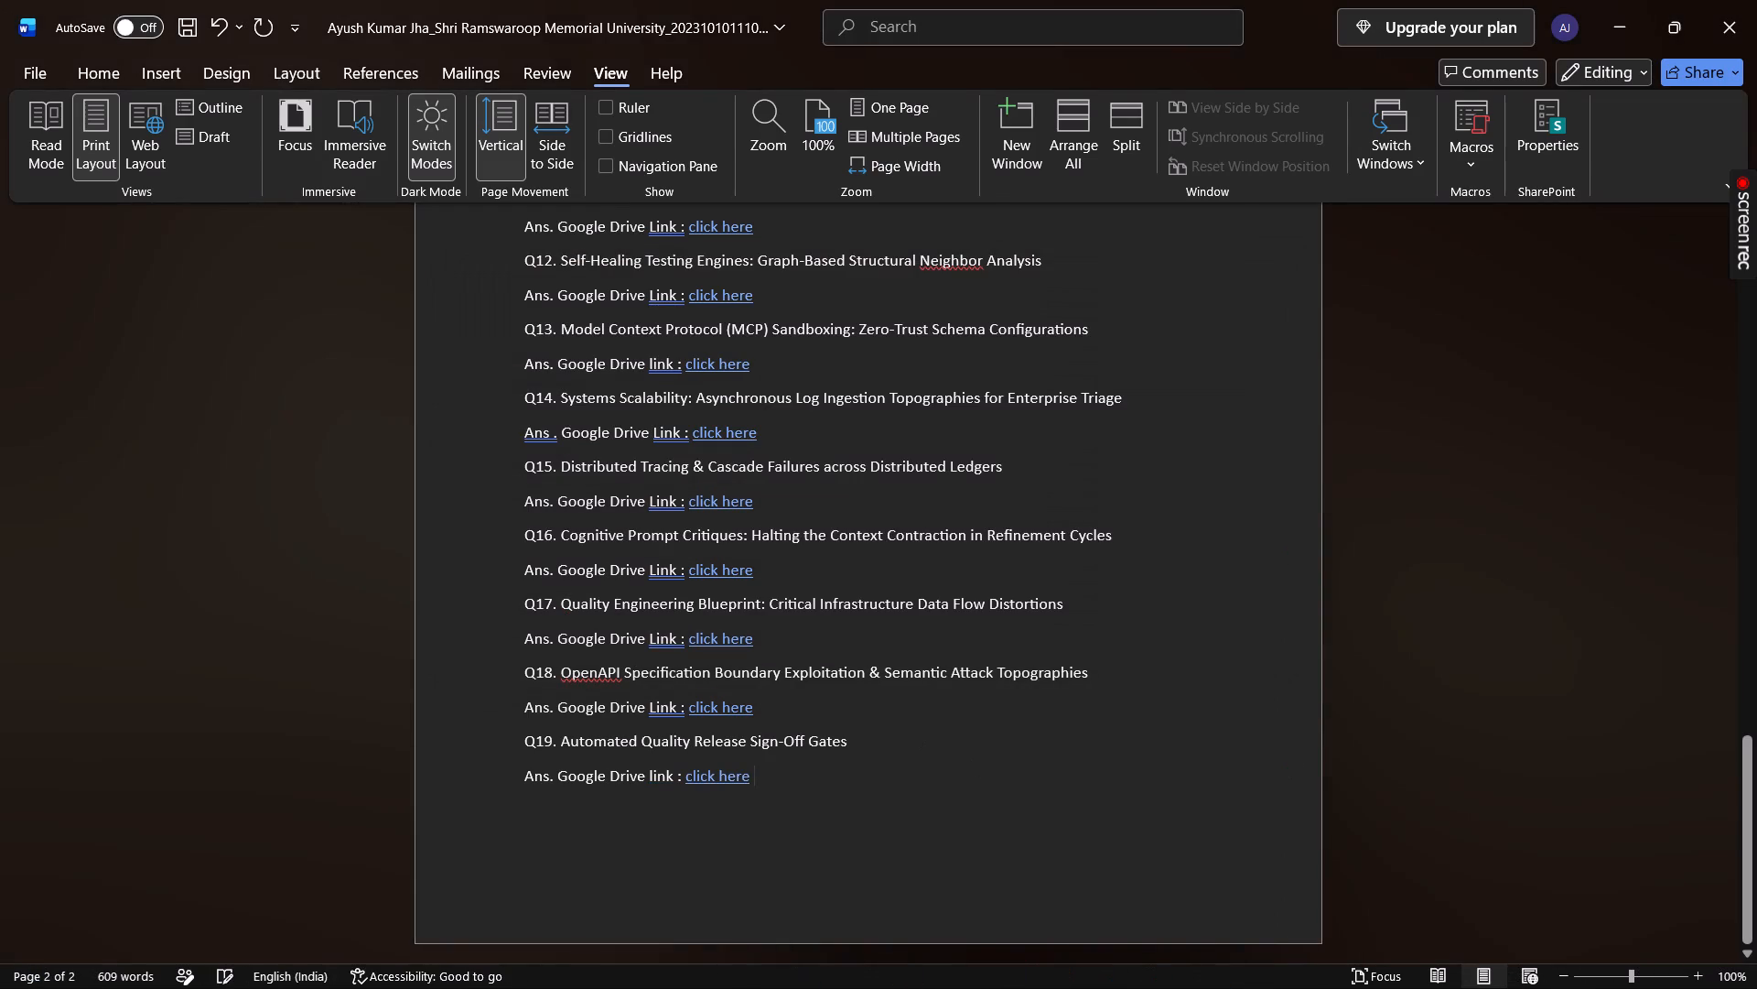